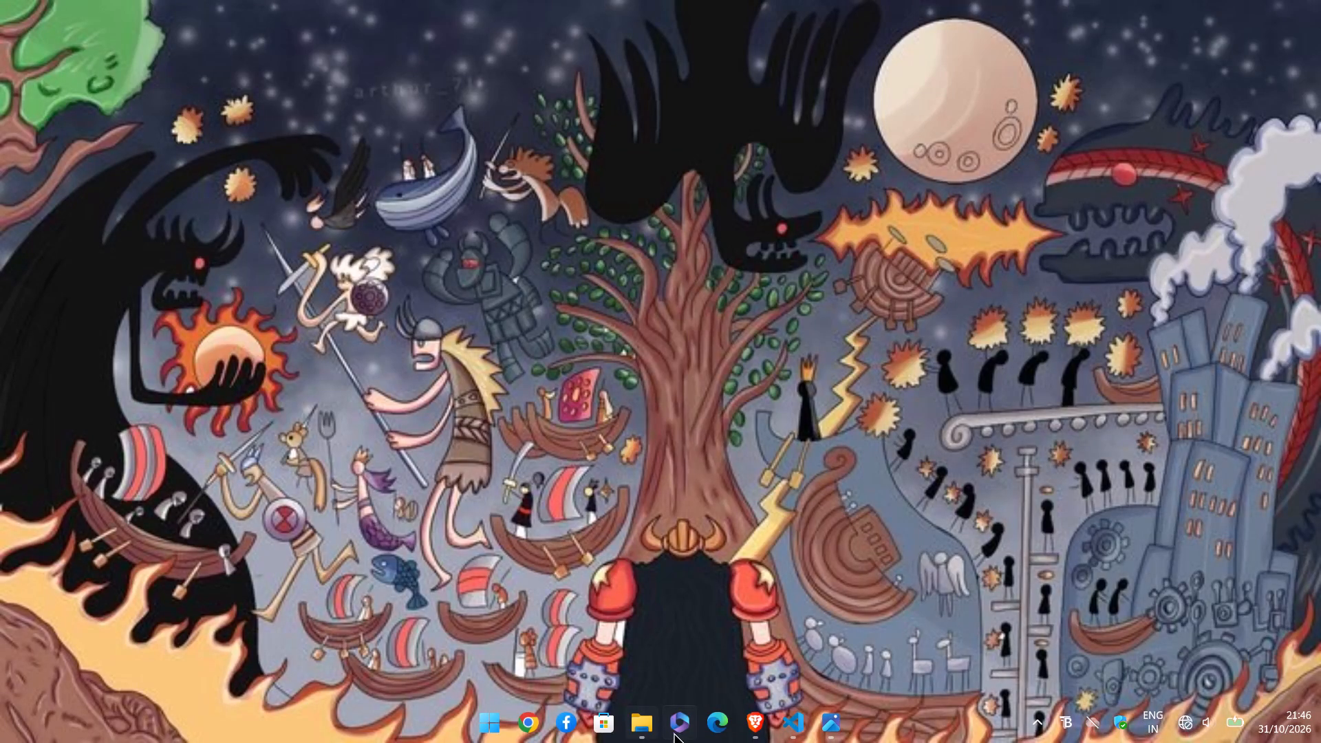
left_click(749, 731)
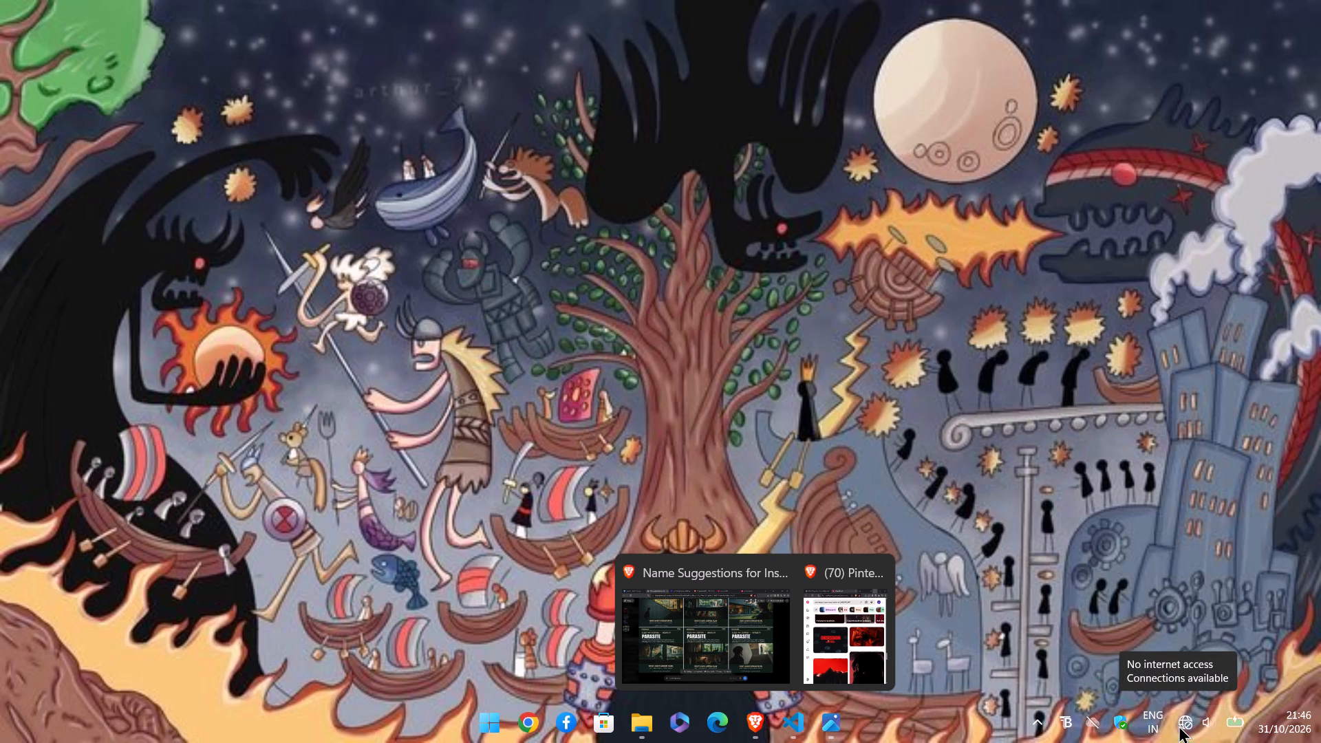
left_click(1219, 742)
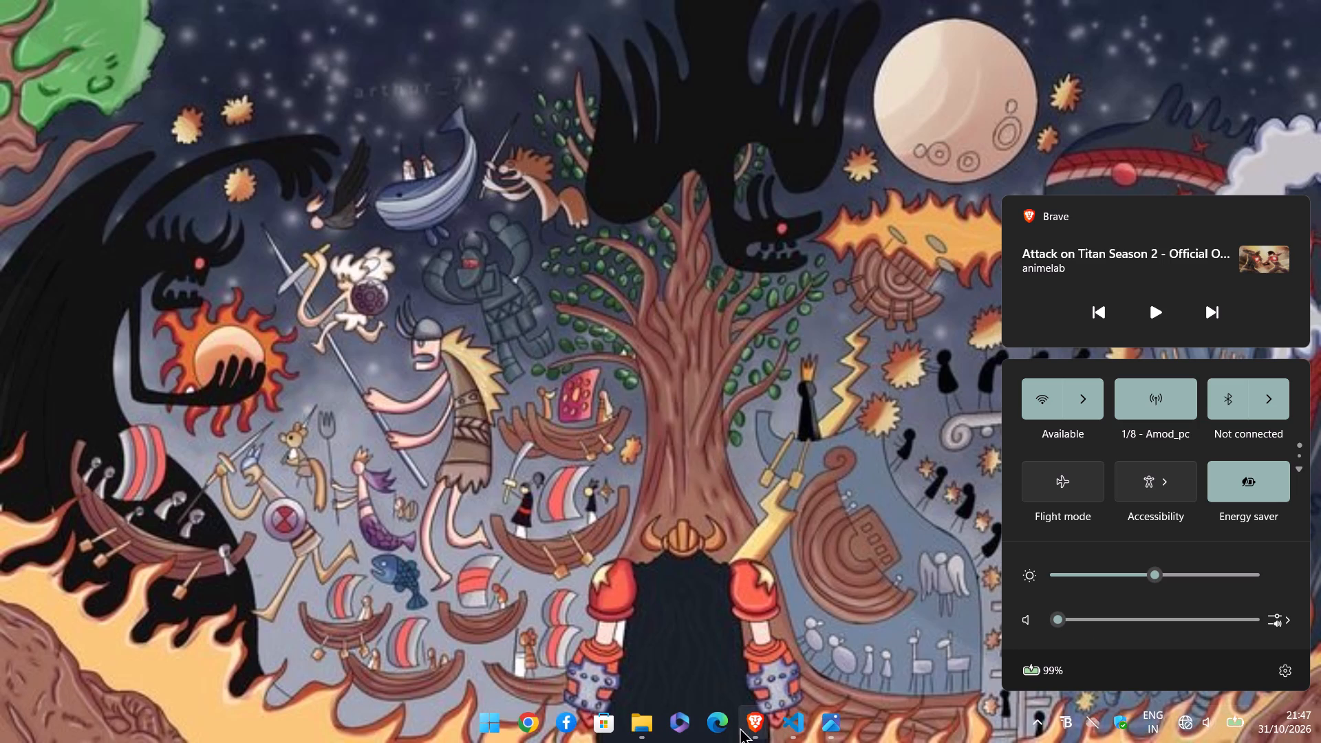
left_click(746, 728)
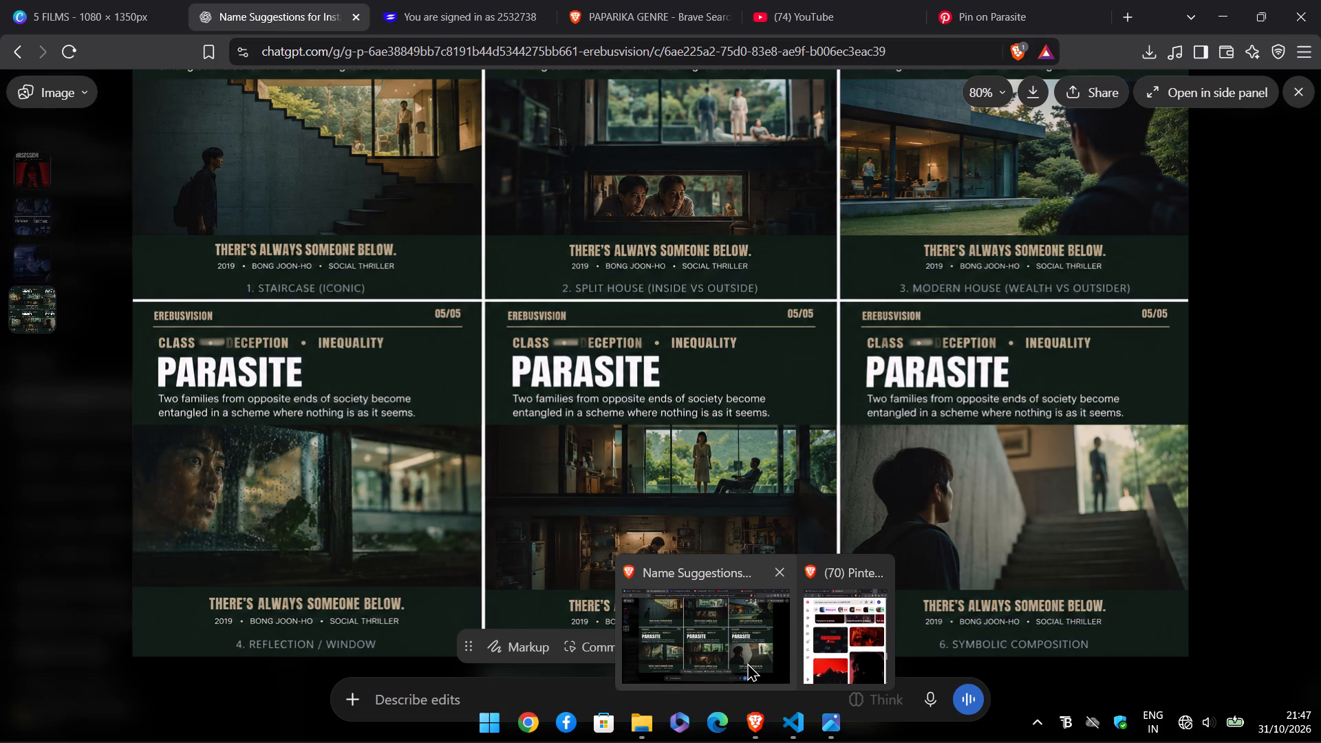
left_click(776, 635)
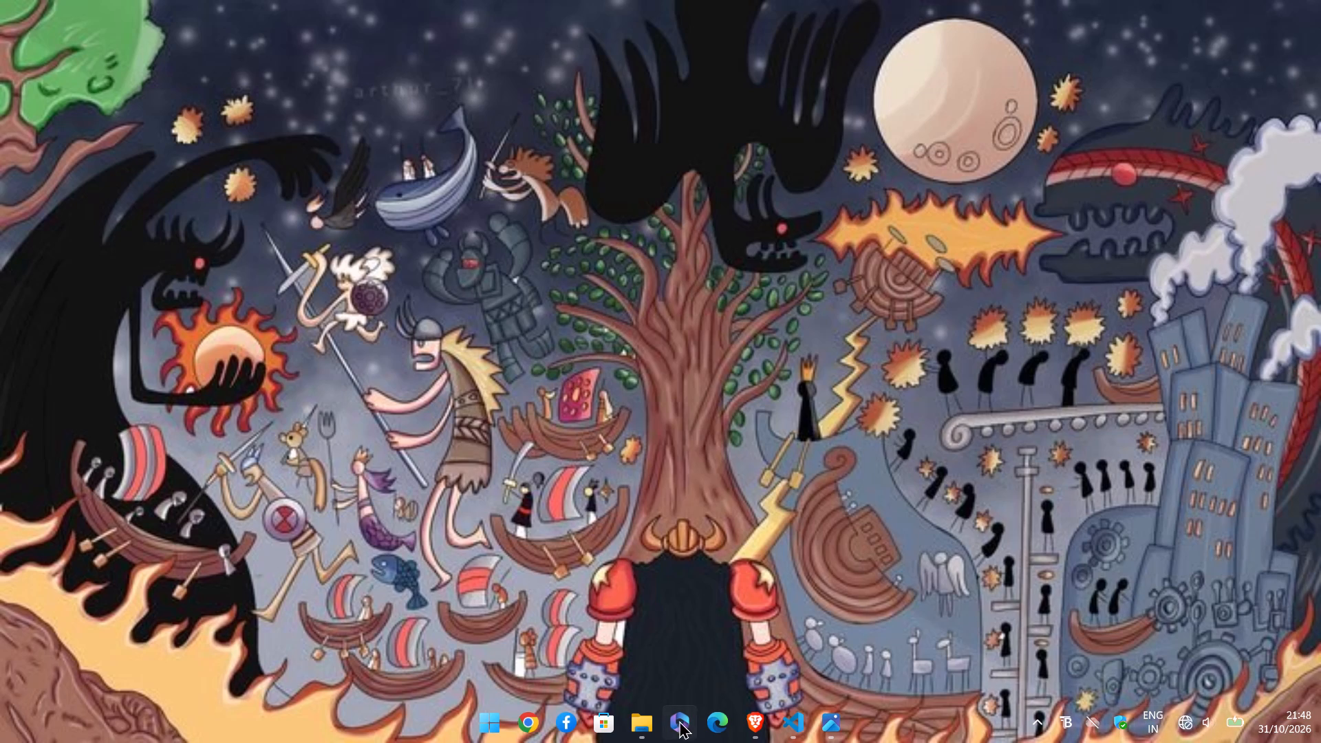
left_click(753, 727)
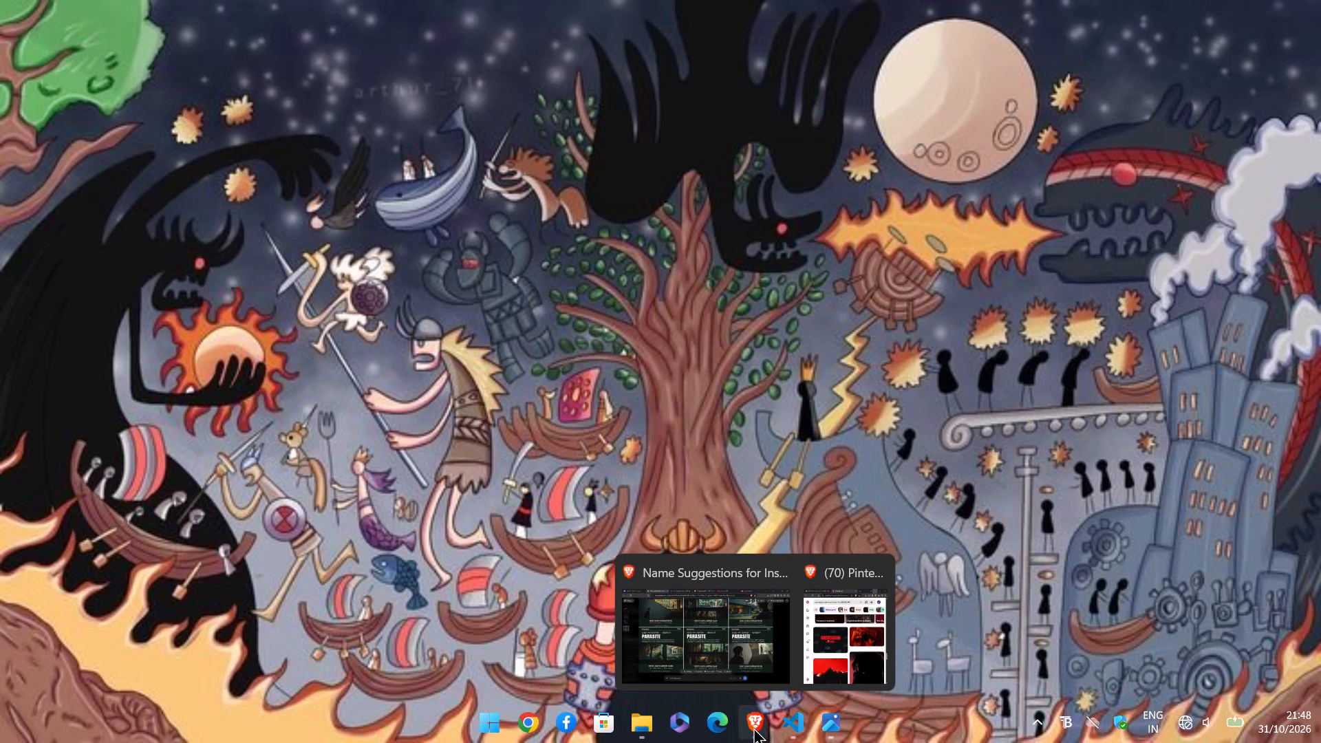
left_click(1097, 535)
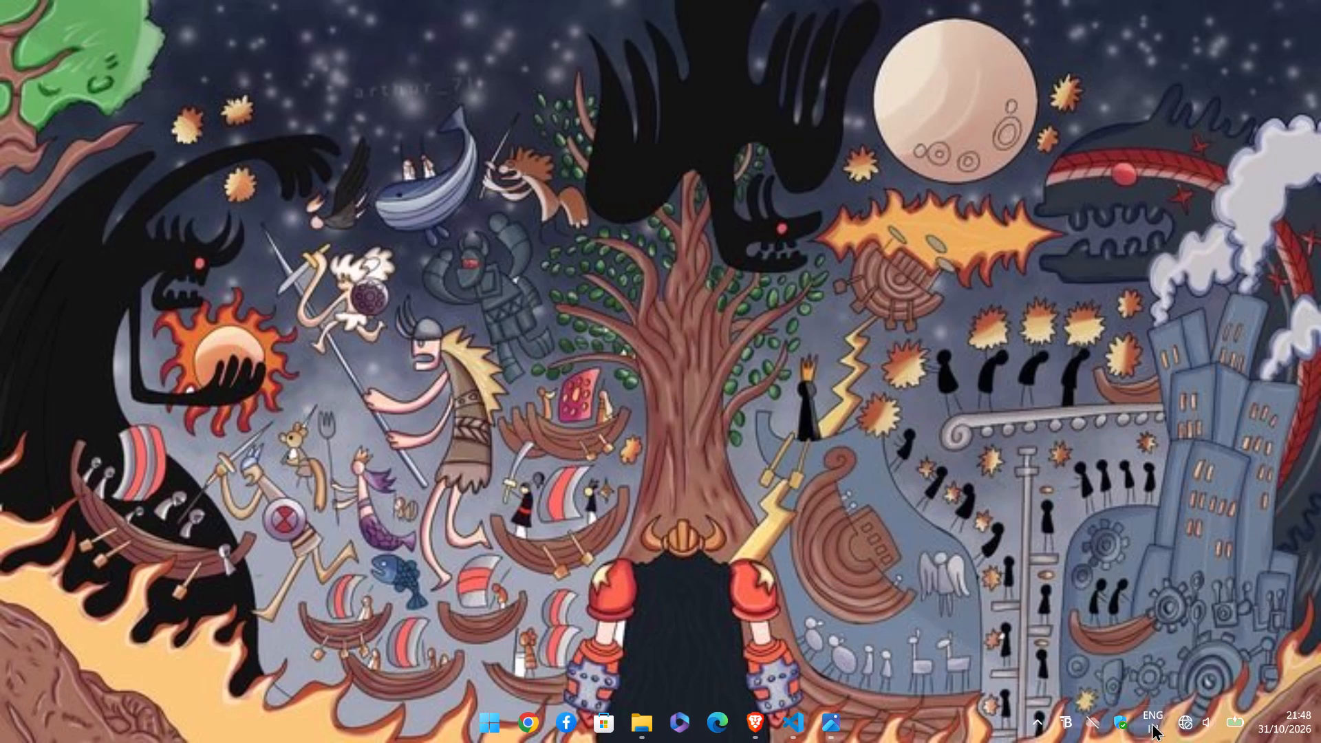
Open the list of available Wi-Fi networks, rescan for networks, and check the refreshed list for a usable connection.
left_click(1179, 732)
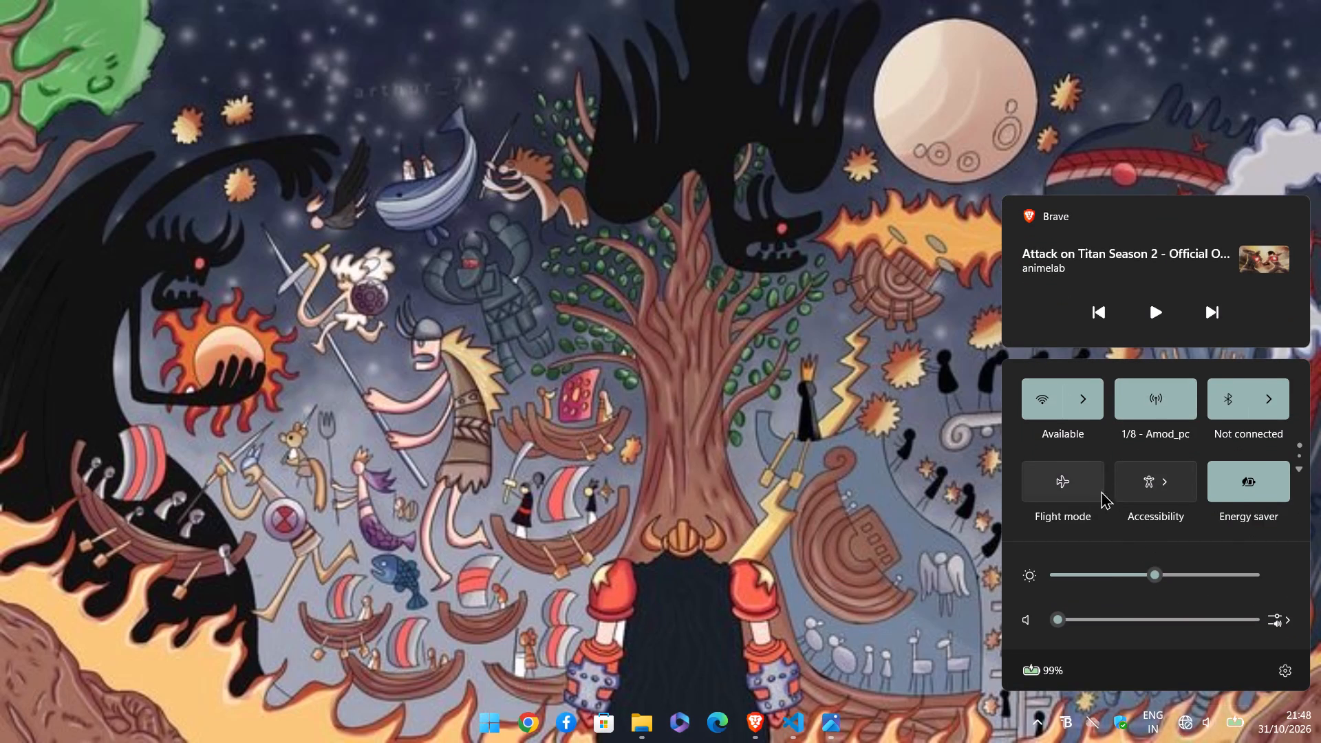
left_click(1082, 405)
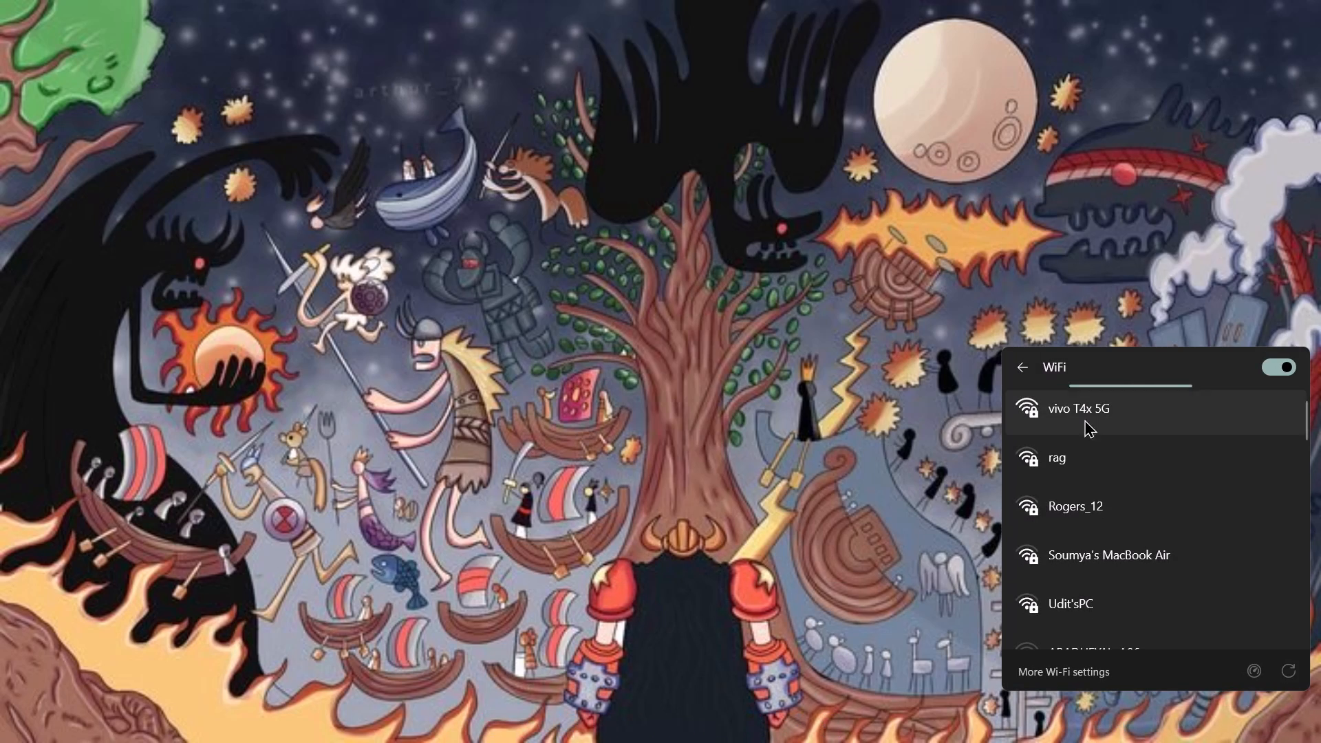
scroll(1086, 429, "up", 4)
scroll(1086, 429, "down", 7)
scroll(1086, 429, "up", 8)
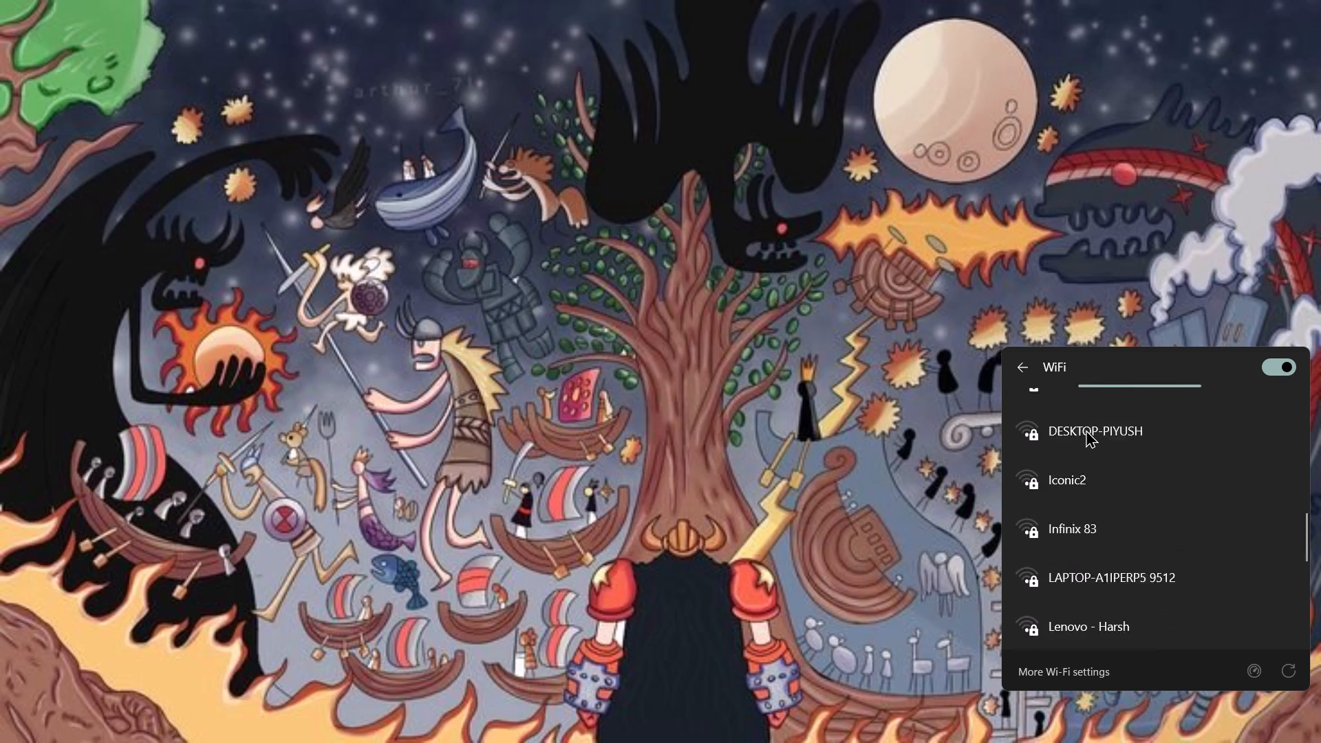
scroll(1086, 429, "up", 6)
left_click(1288, 665)
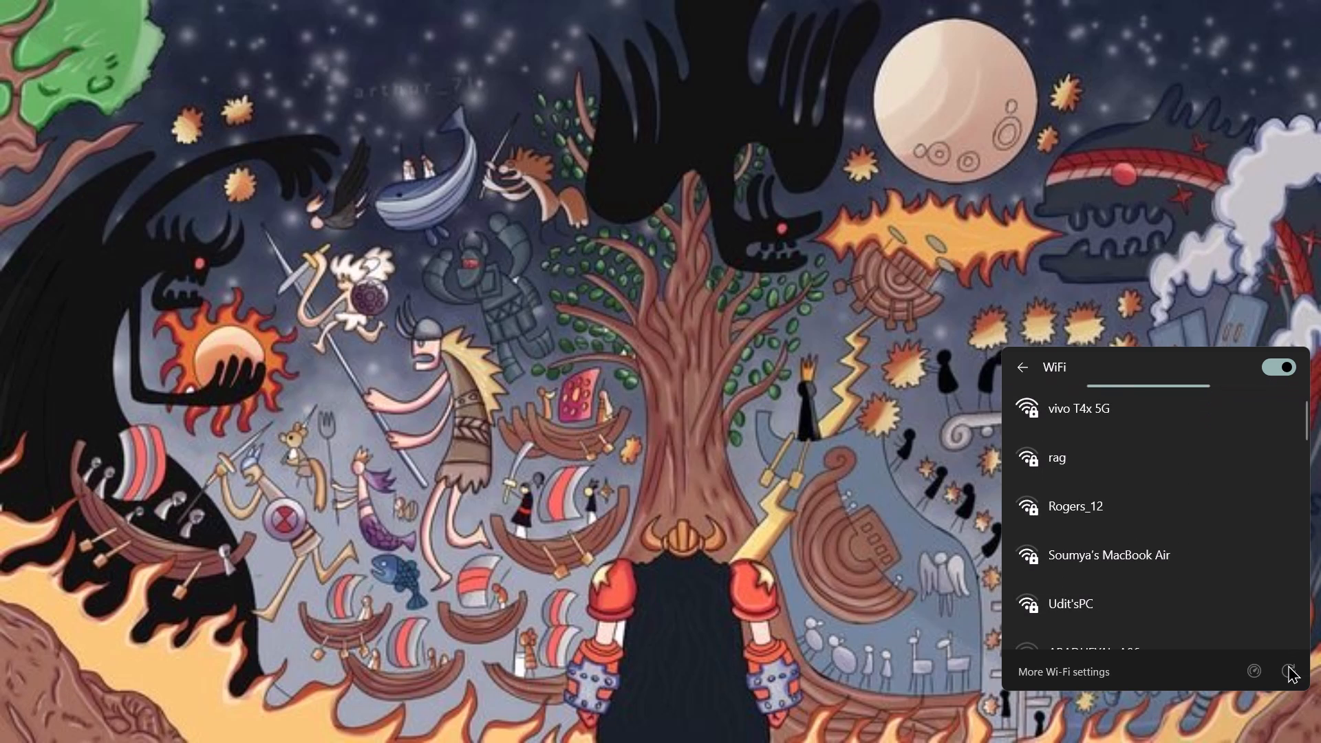
scroll(1207, 521, "up", 2)
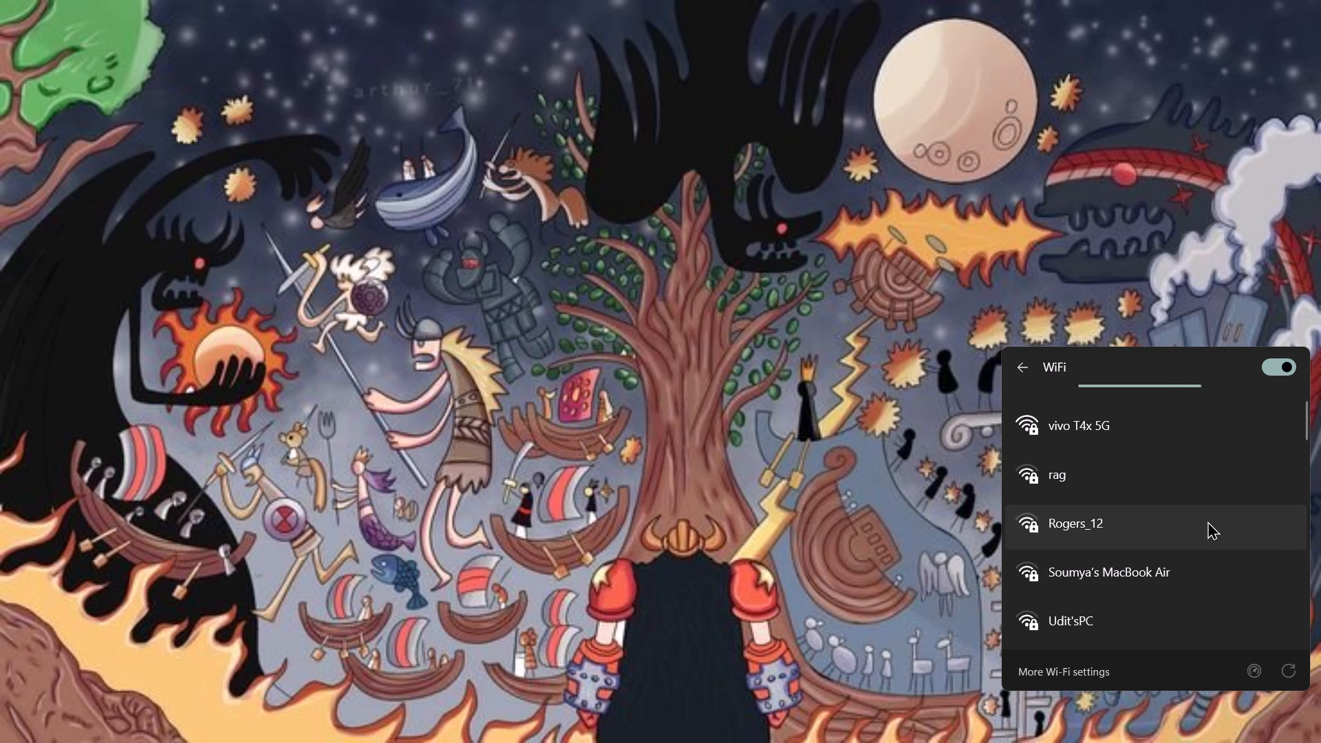
scroll(1207, 521, "up", 2)
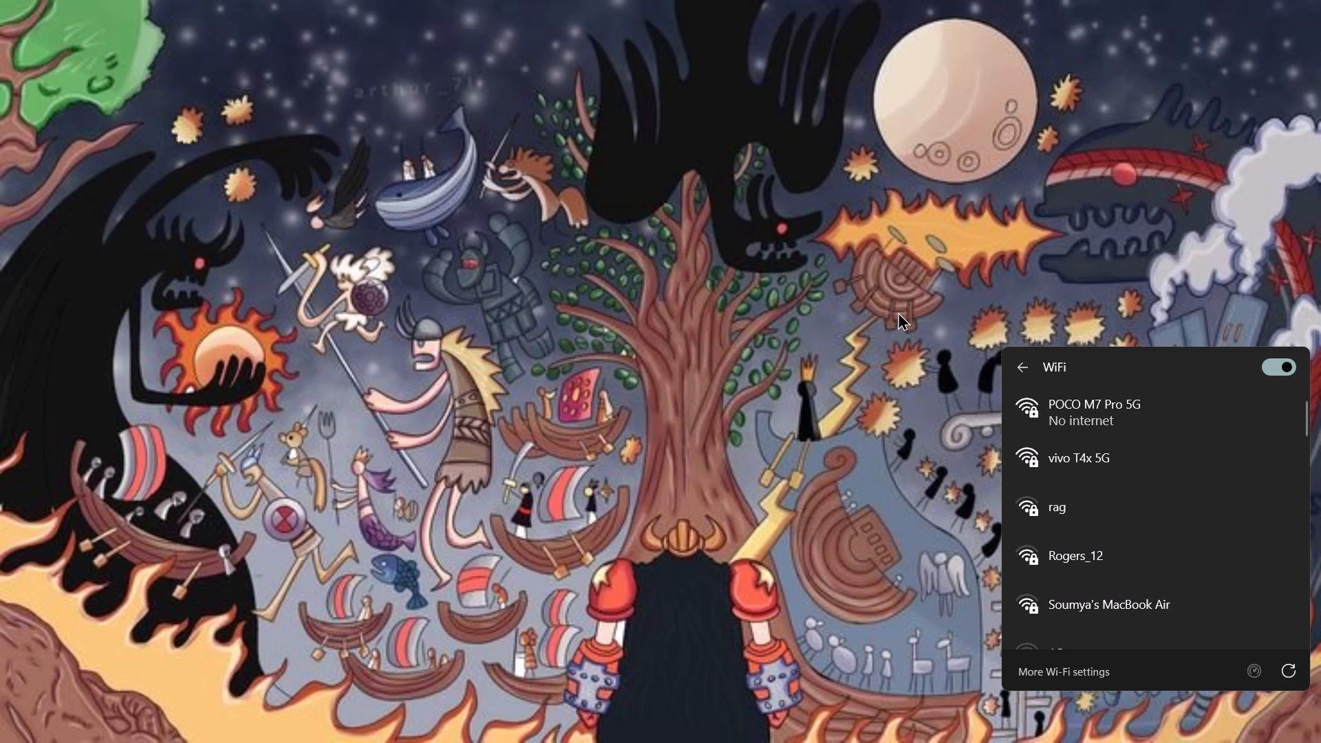
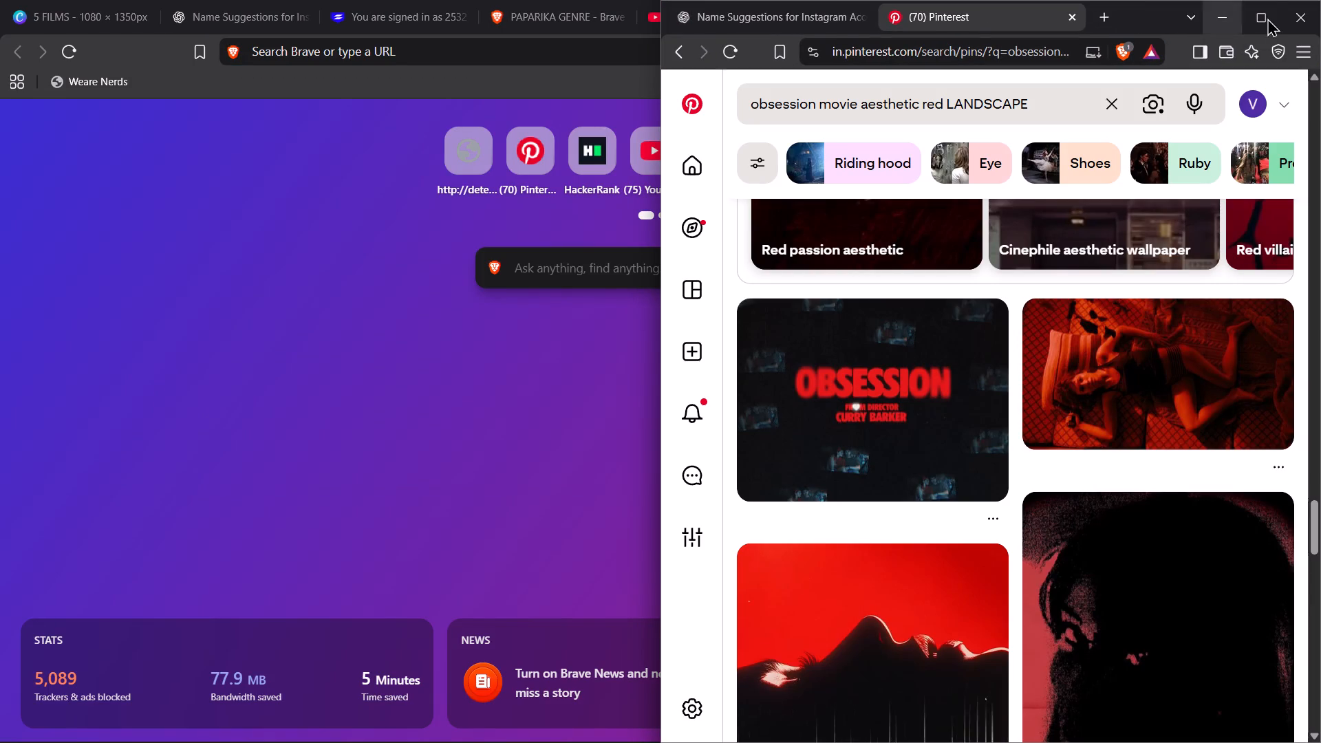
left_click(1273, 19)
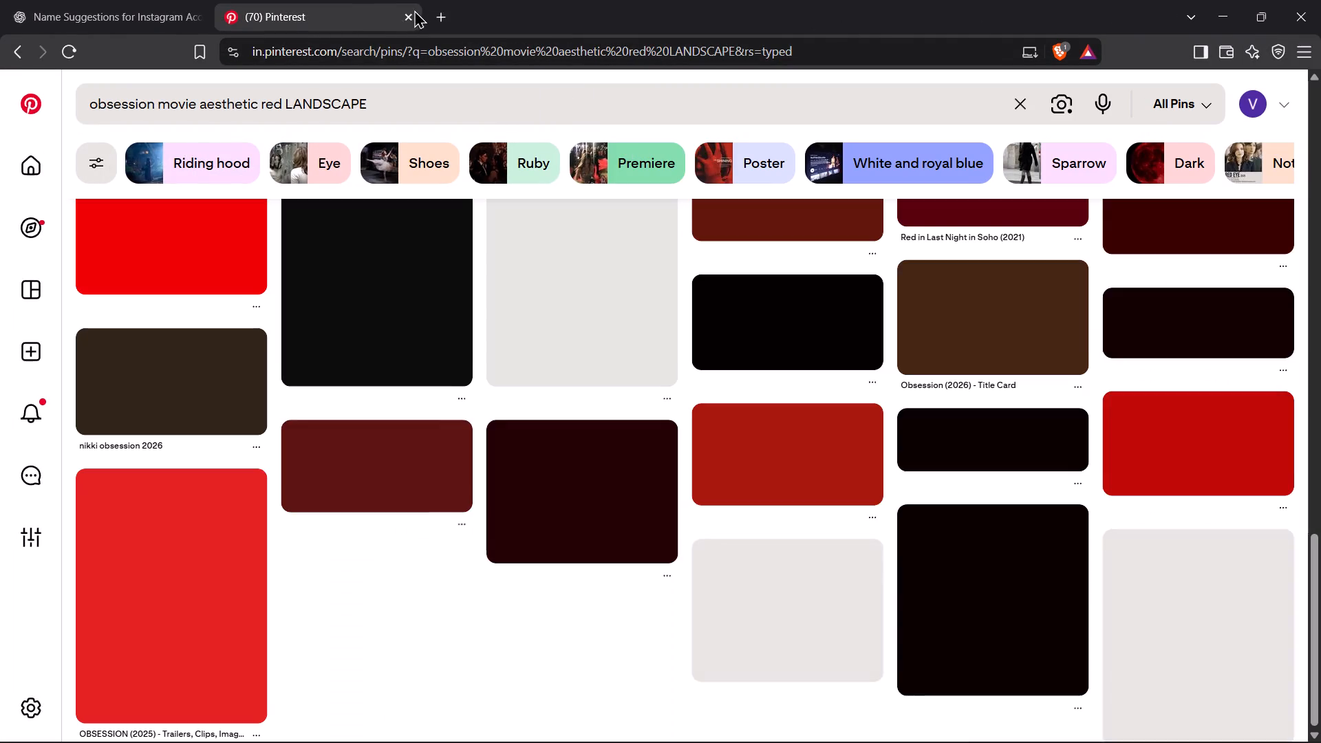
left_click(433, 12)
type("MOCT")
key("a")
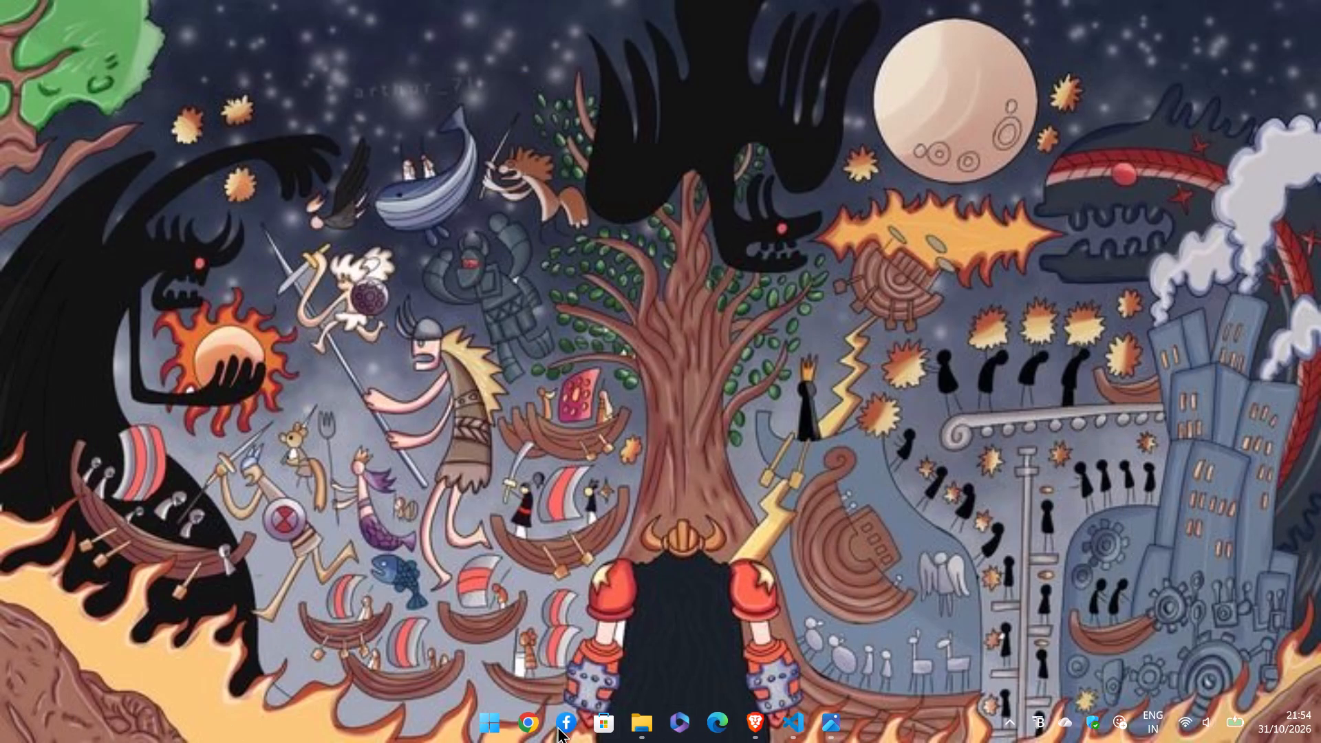
Switch to Google Chrome and search Google for "MOCTALE".
left_click(532, 728)
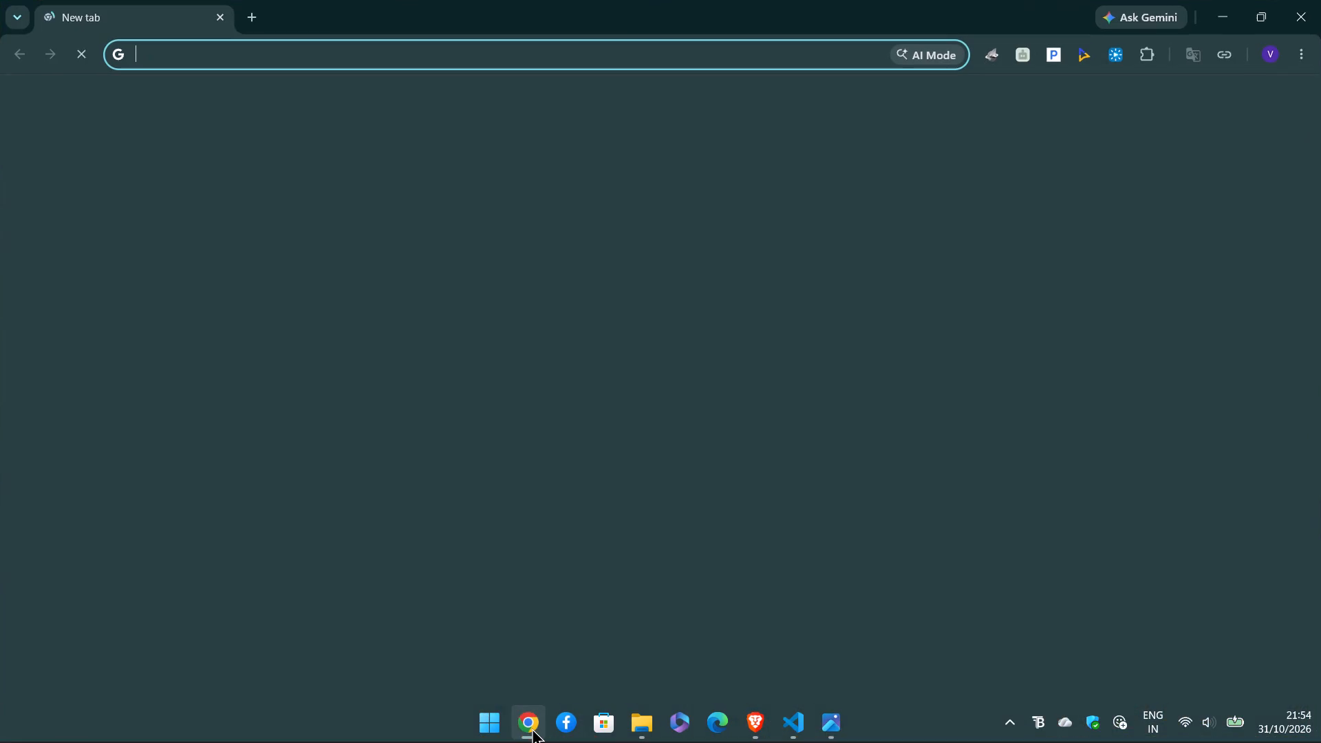
left_click(657, 330)
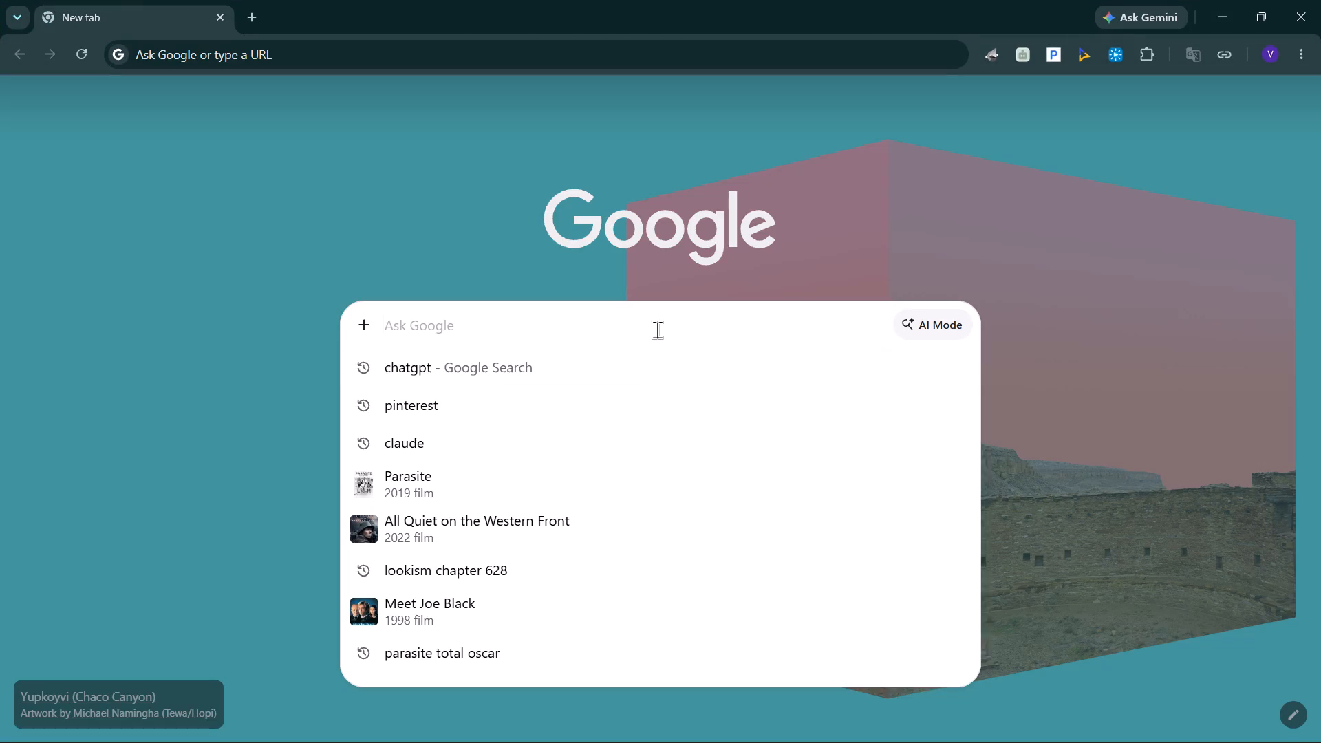
type("MOCTALE")
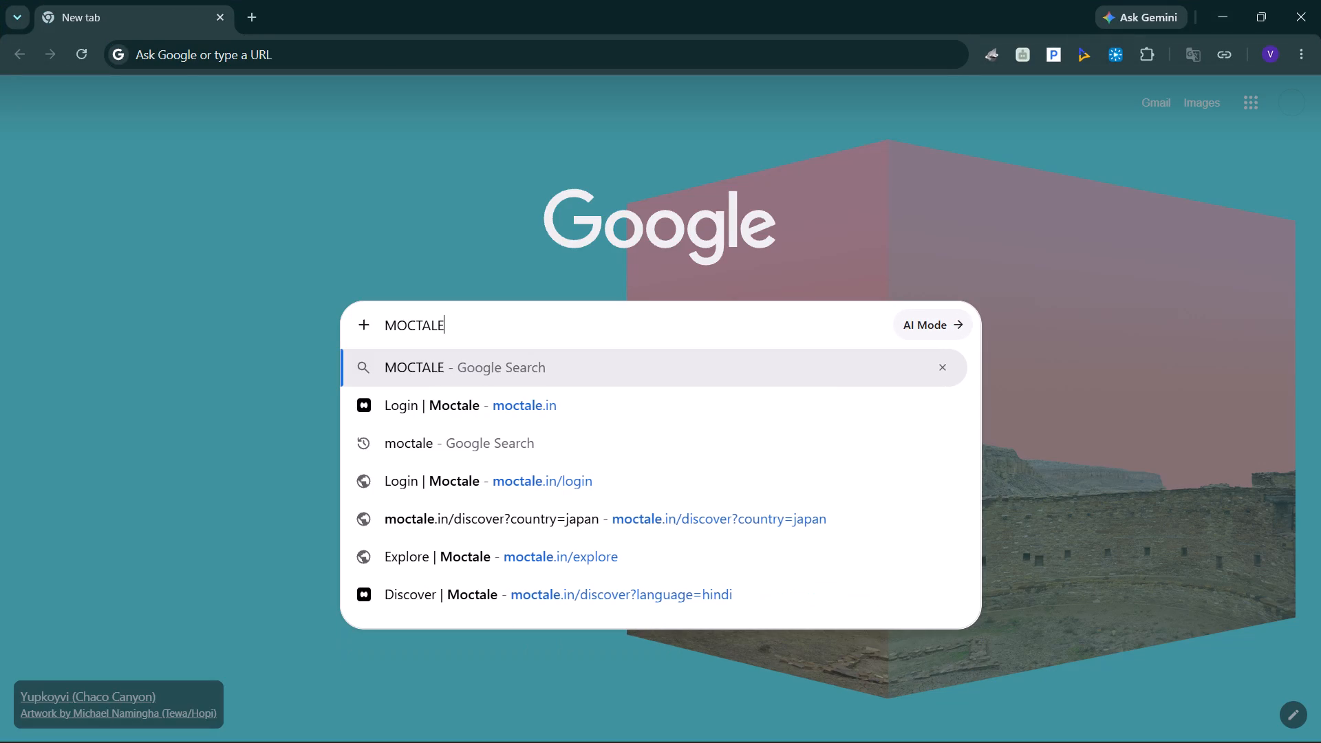
key("Return")
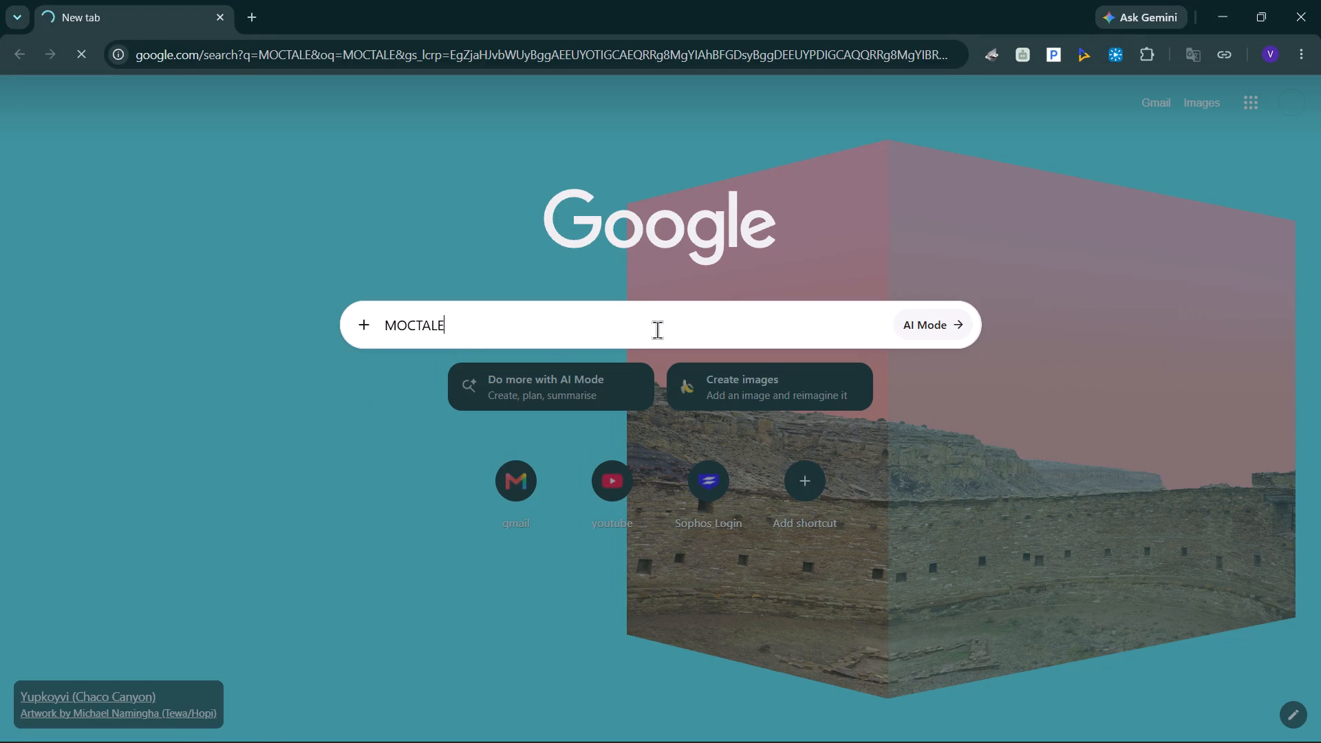
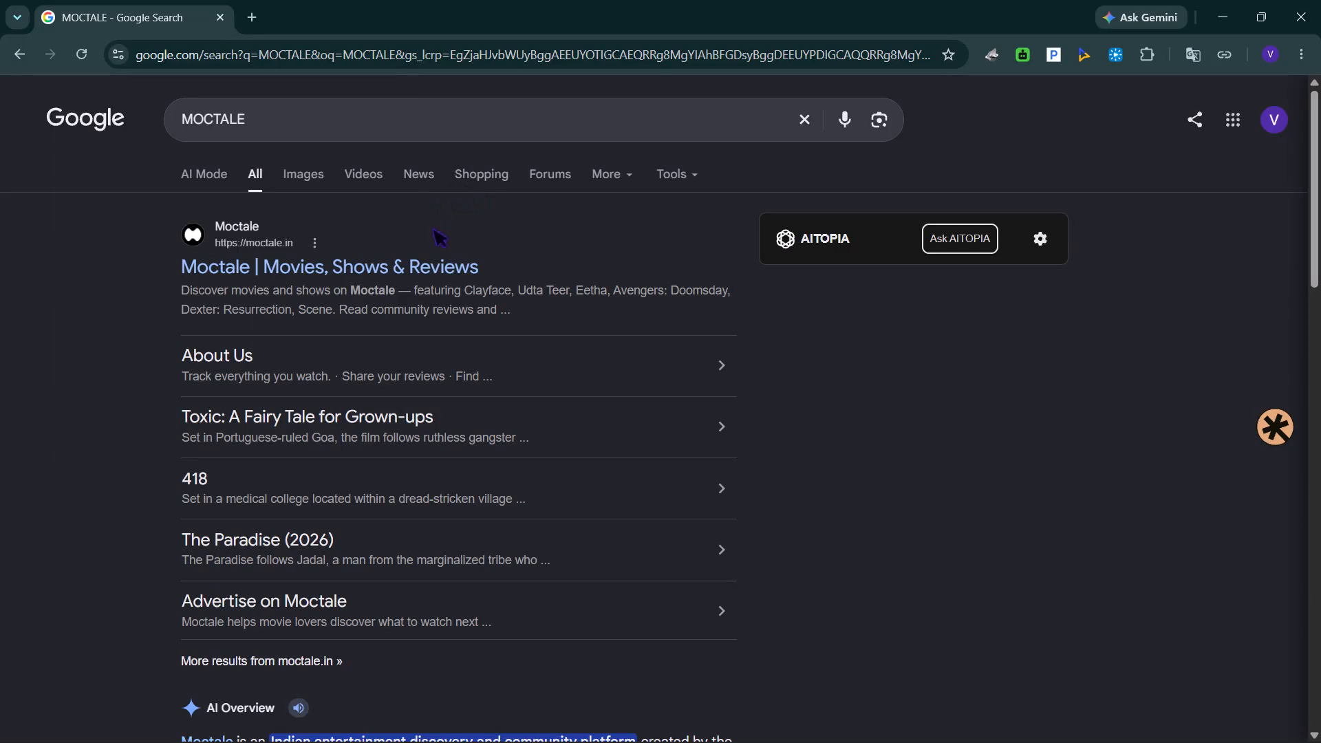
Open the Moctale movies, shows and reviews website from the search results.
left_click(427, 263)
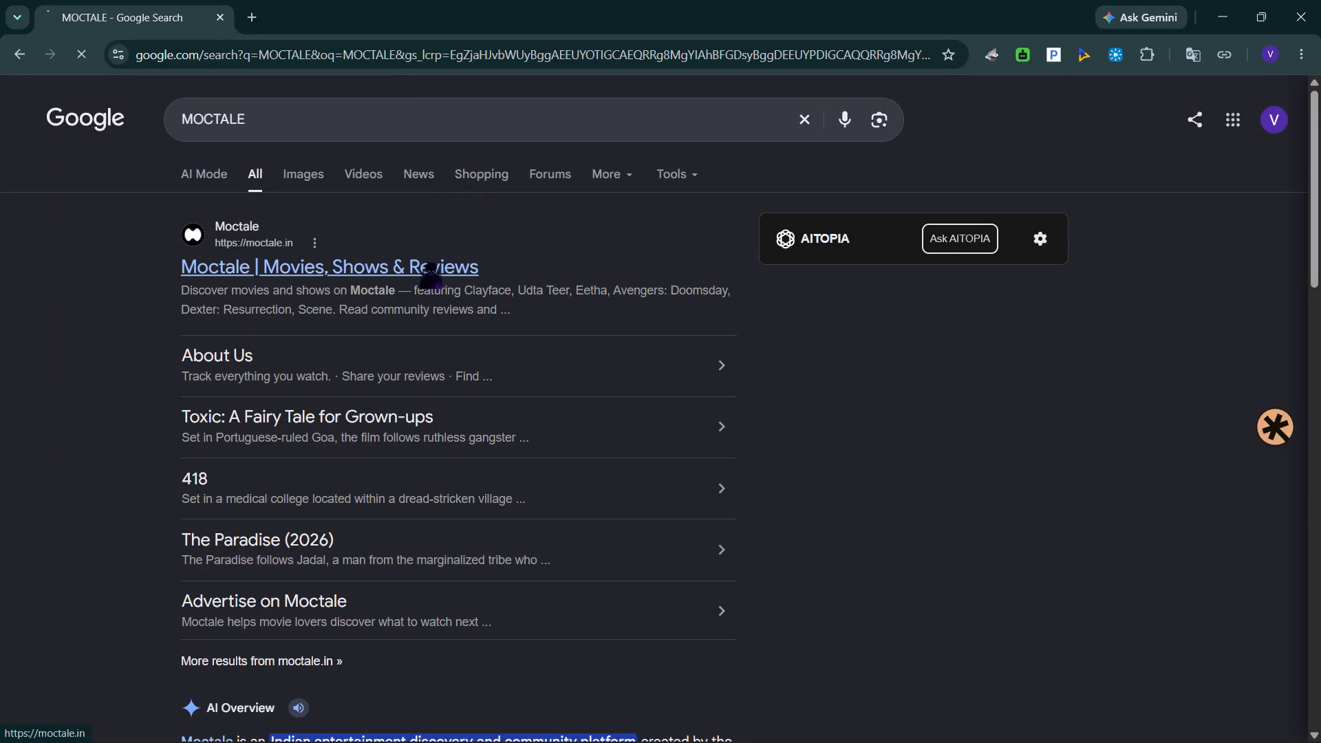
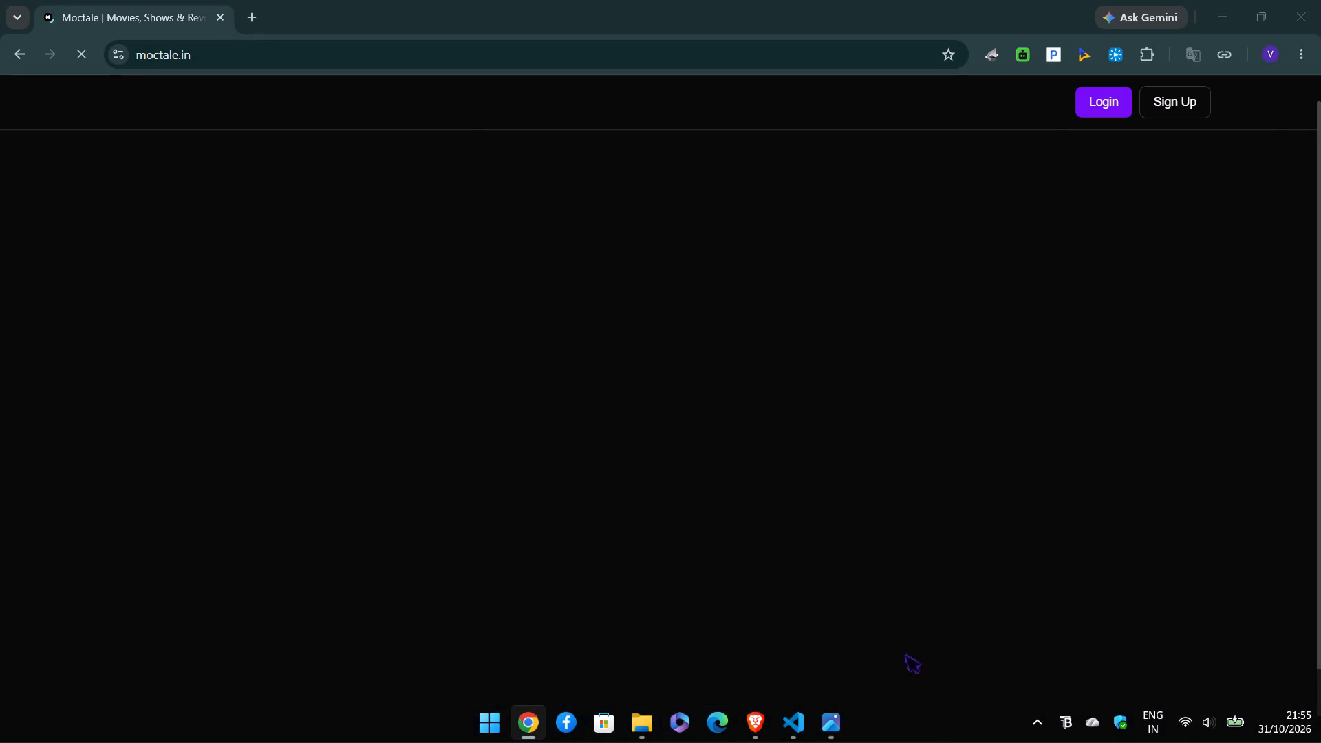
Open the login page of the Moctale website.
left_click(1117, 108)
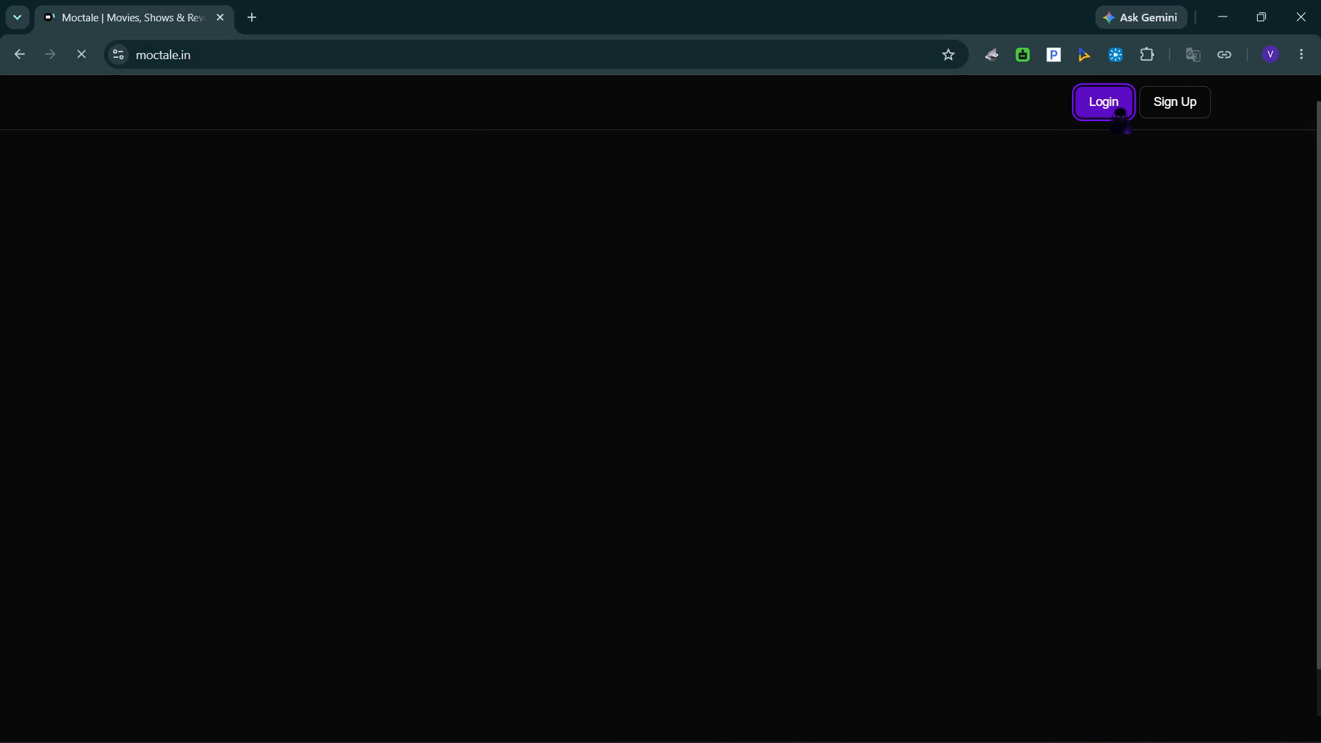
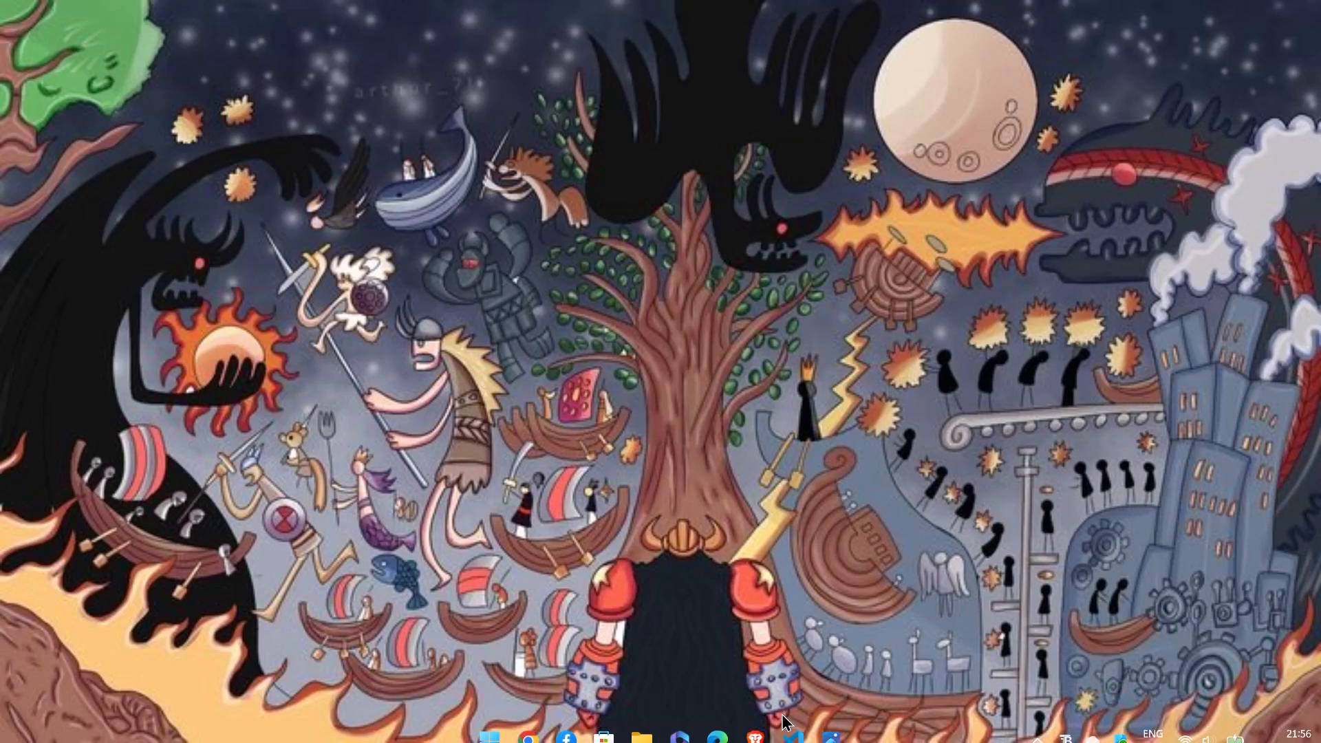
Switch to the Brave window that holds the Instagram name suggestions chat, Pinterest and a new tab.
left_click(747, 737)
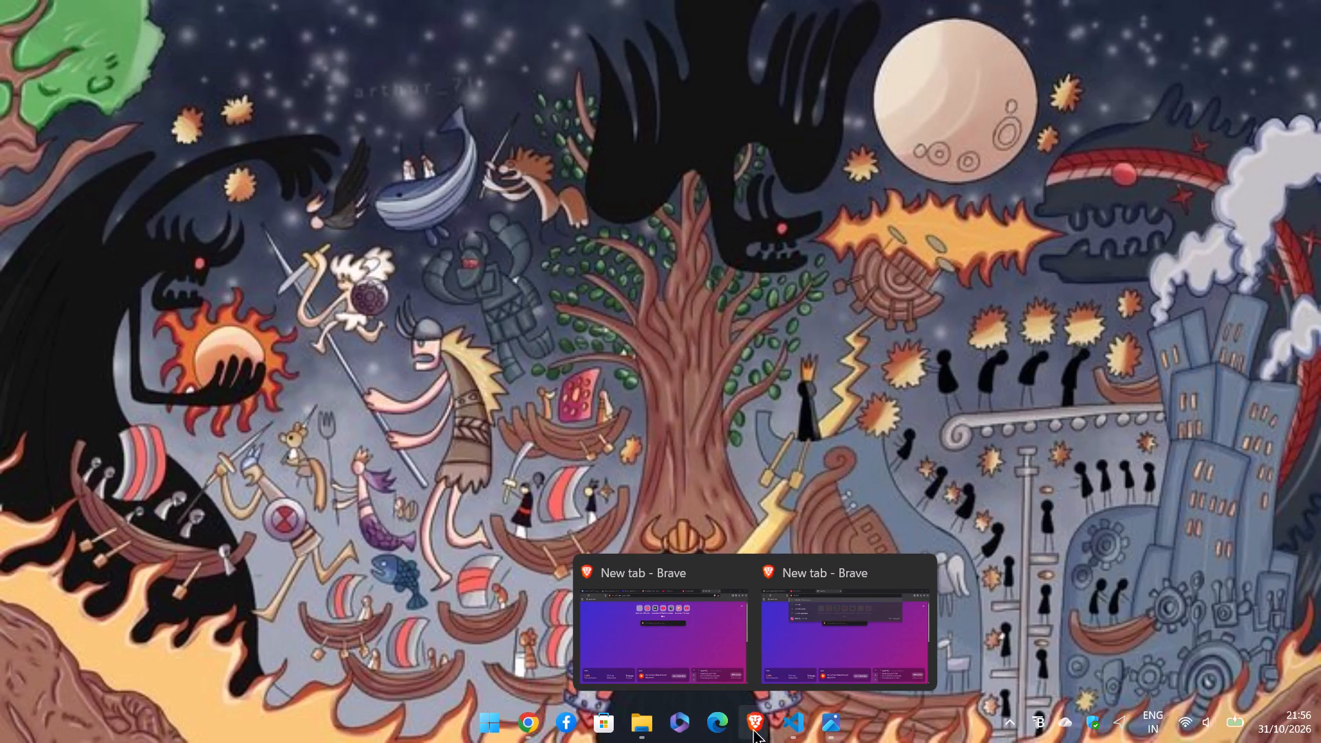
left_click(810, 644)
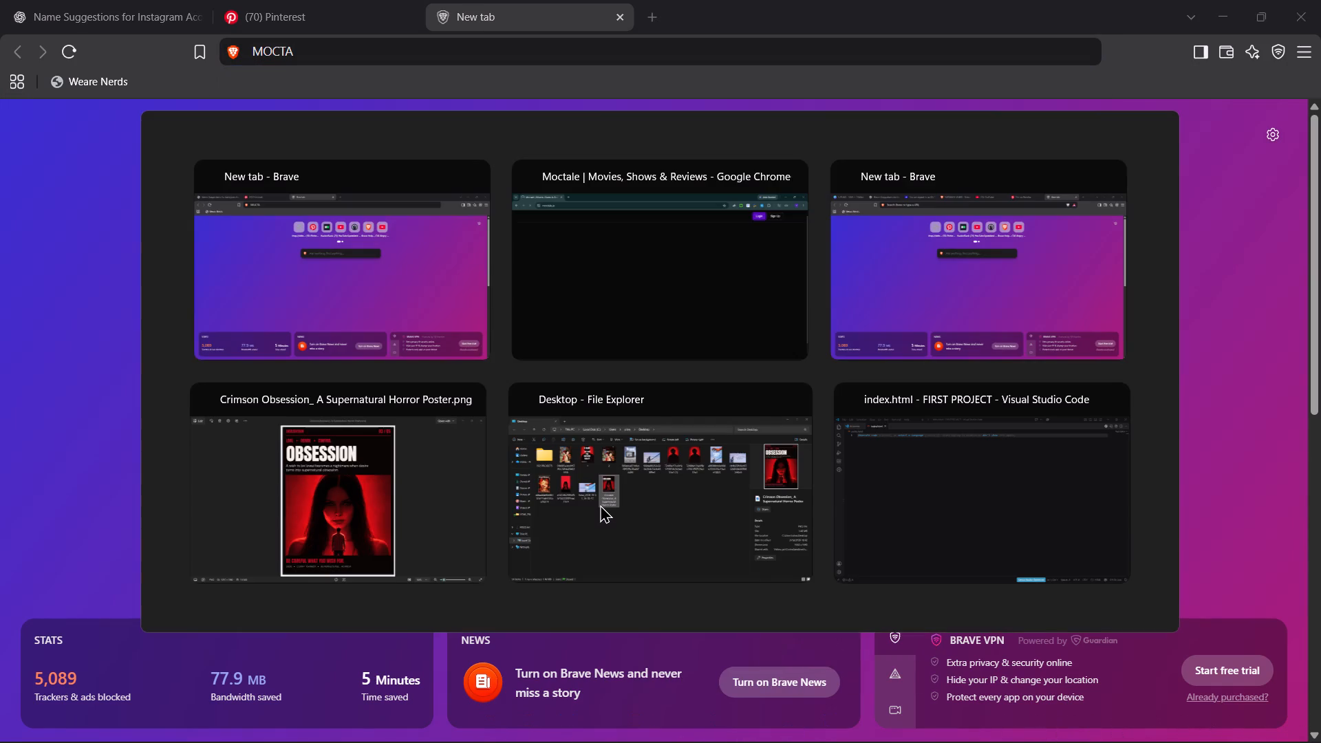
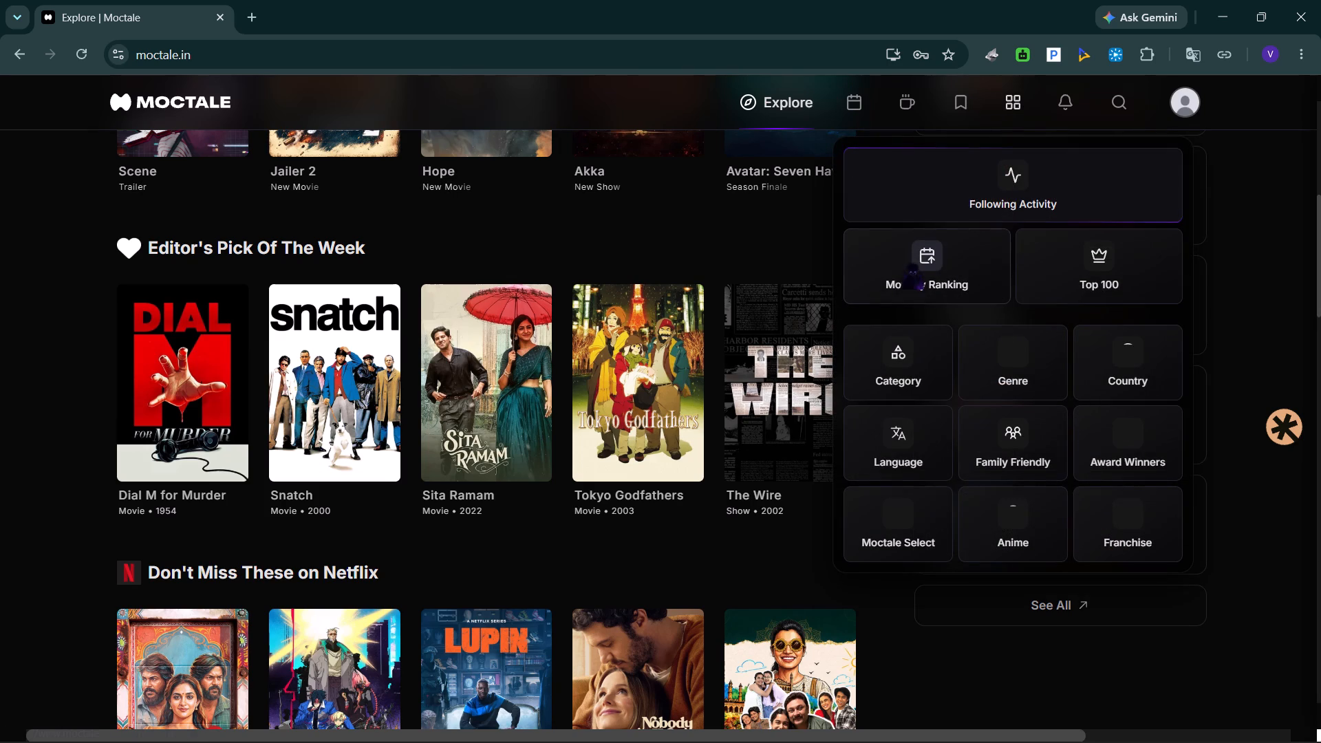
Browse Moctale's full category list and open the Psychological category.
left_click(904, 347)
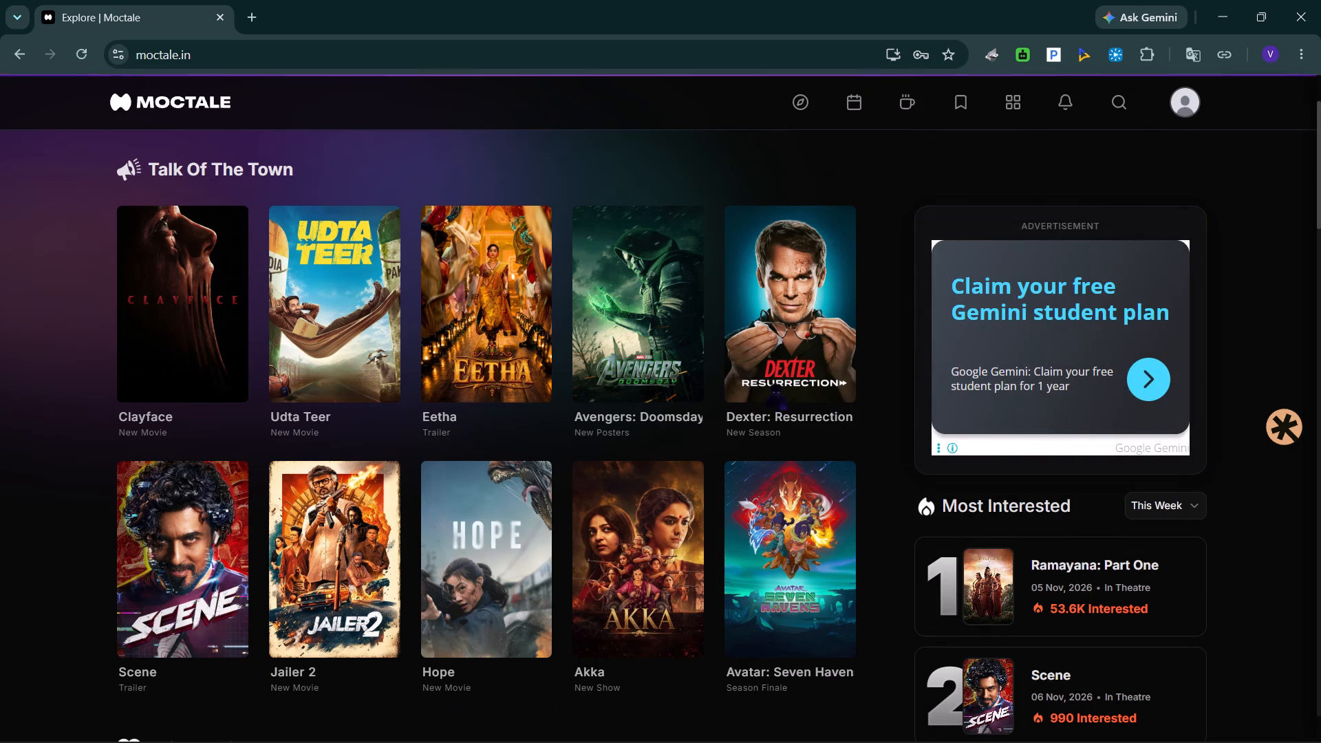
scroll(729, 391, "down", 4)
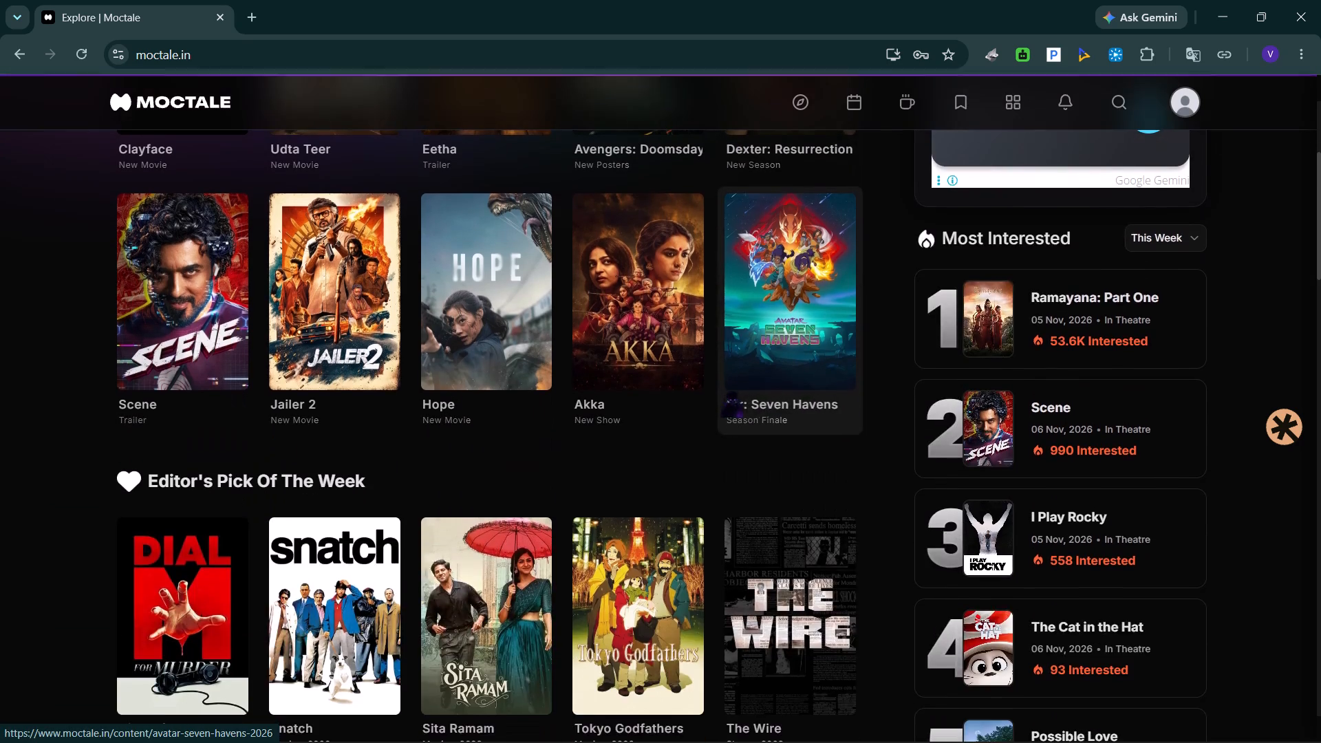
scroll(729, 391, "down", 5)
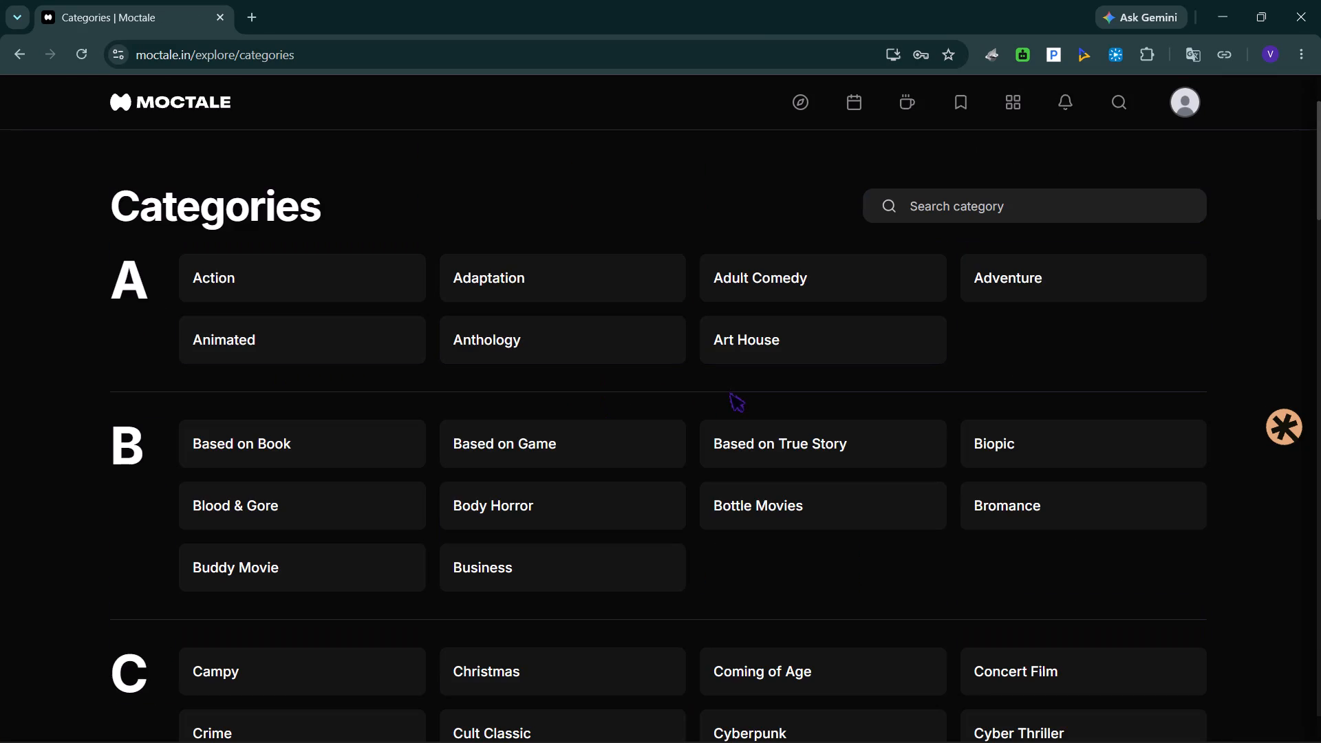
scroll(729, 391, "down", 4)
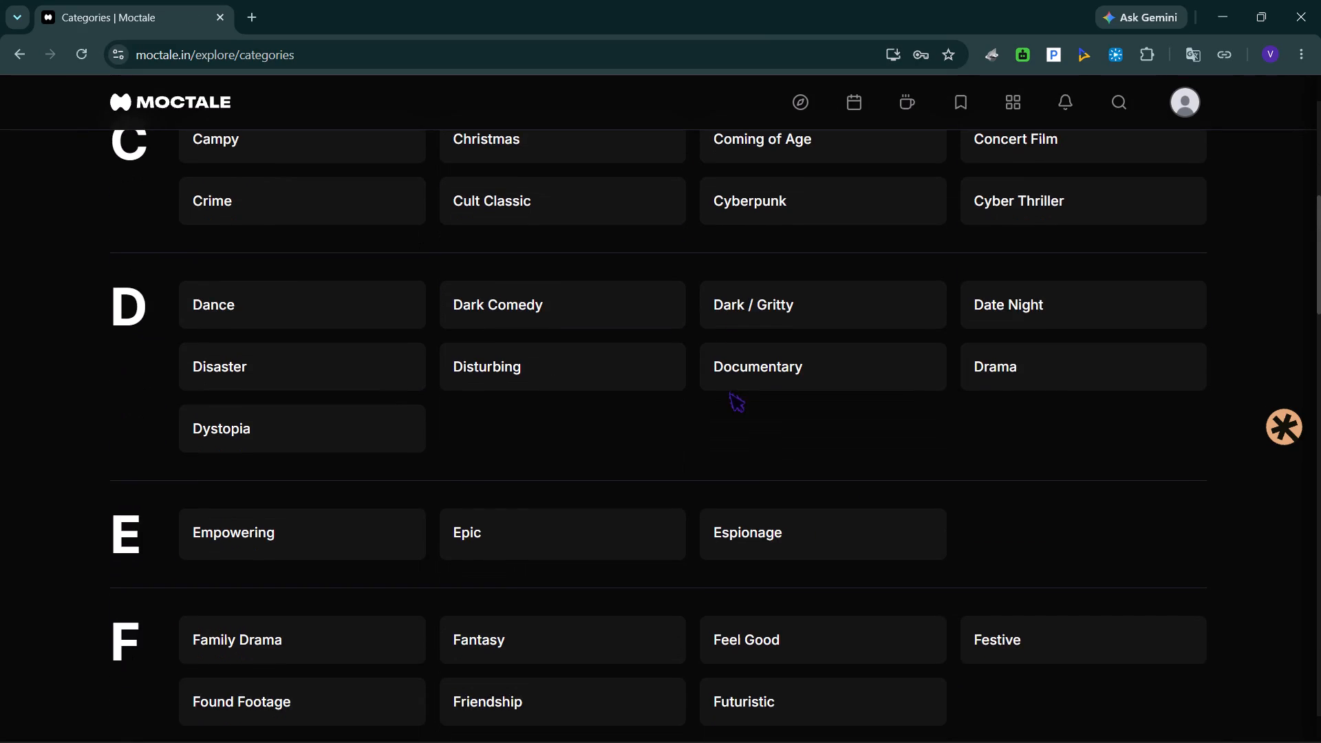
scroll(729, 391, "down", 5)
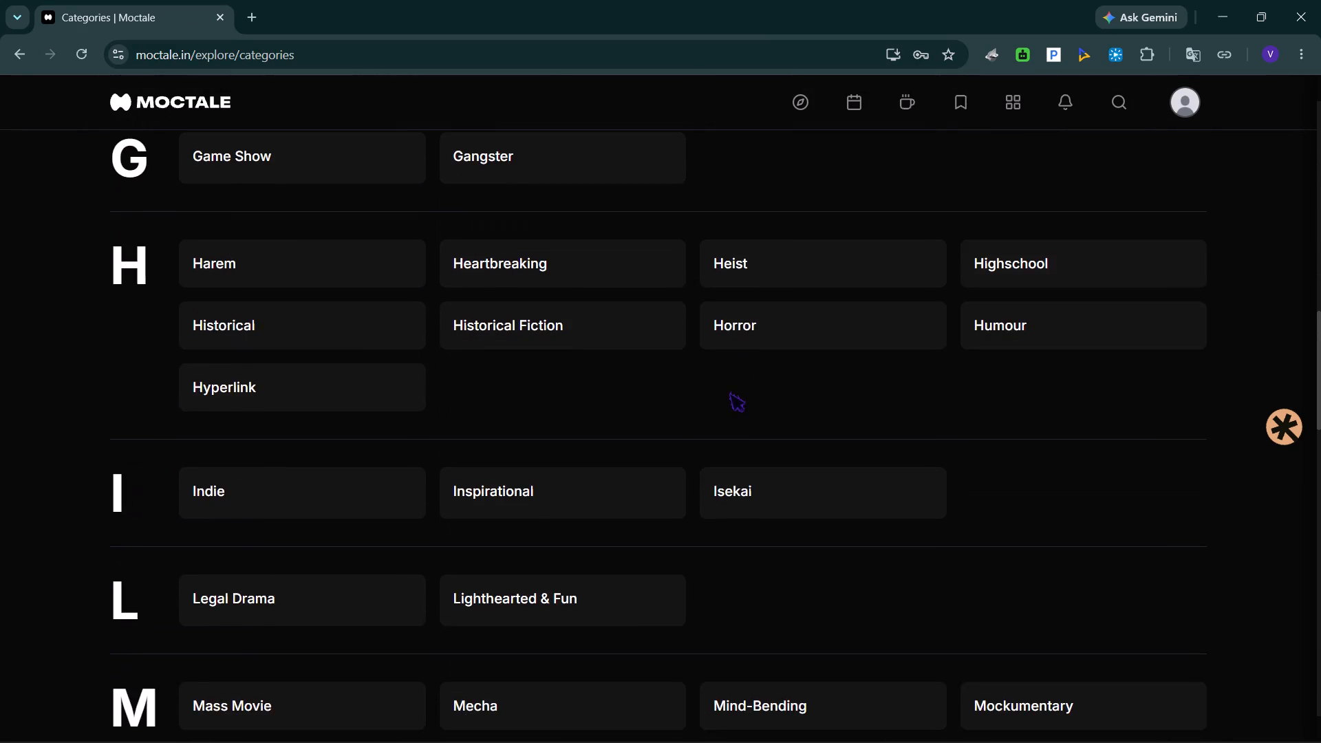
scroll(729, 391, "down", 4)
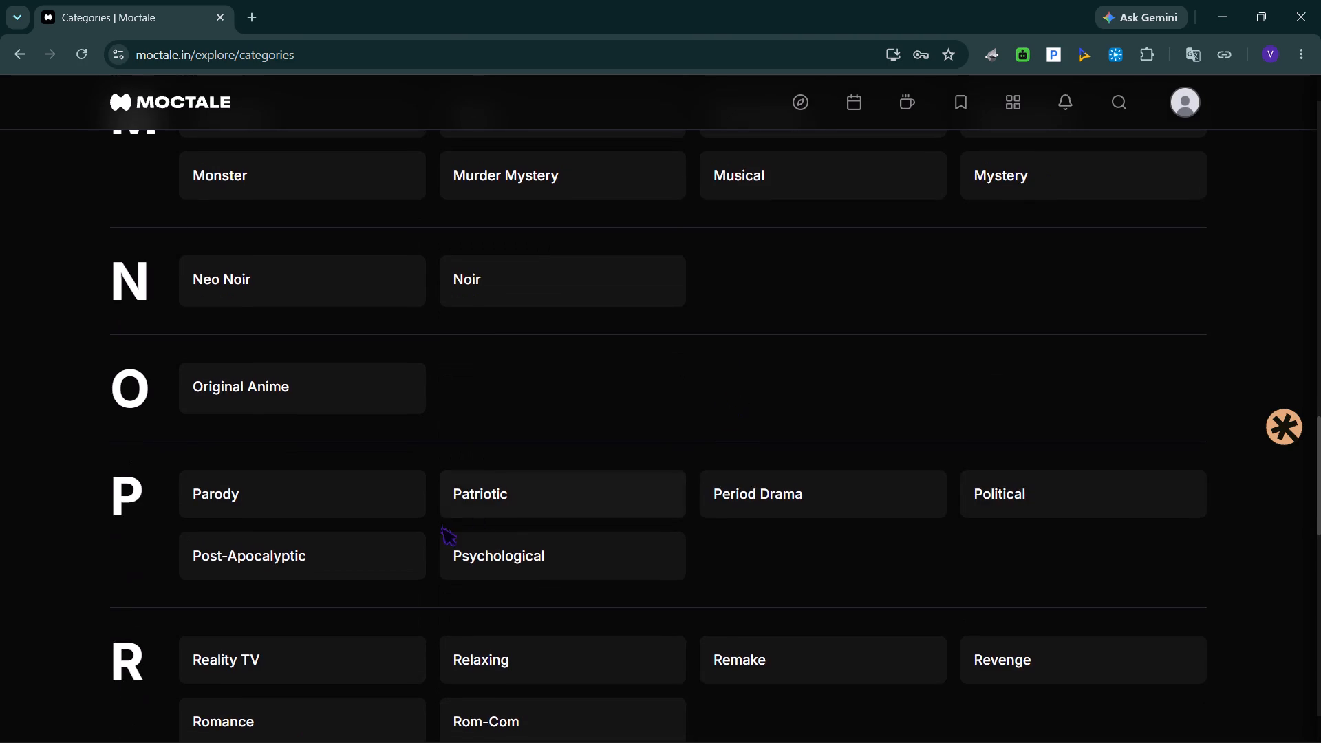
left_click(539, 542)
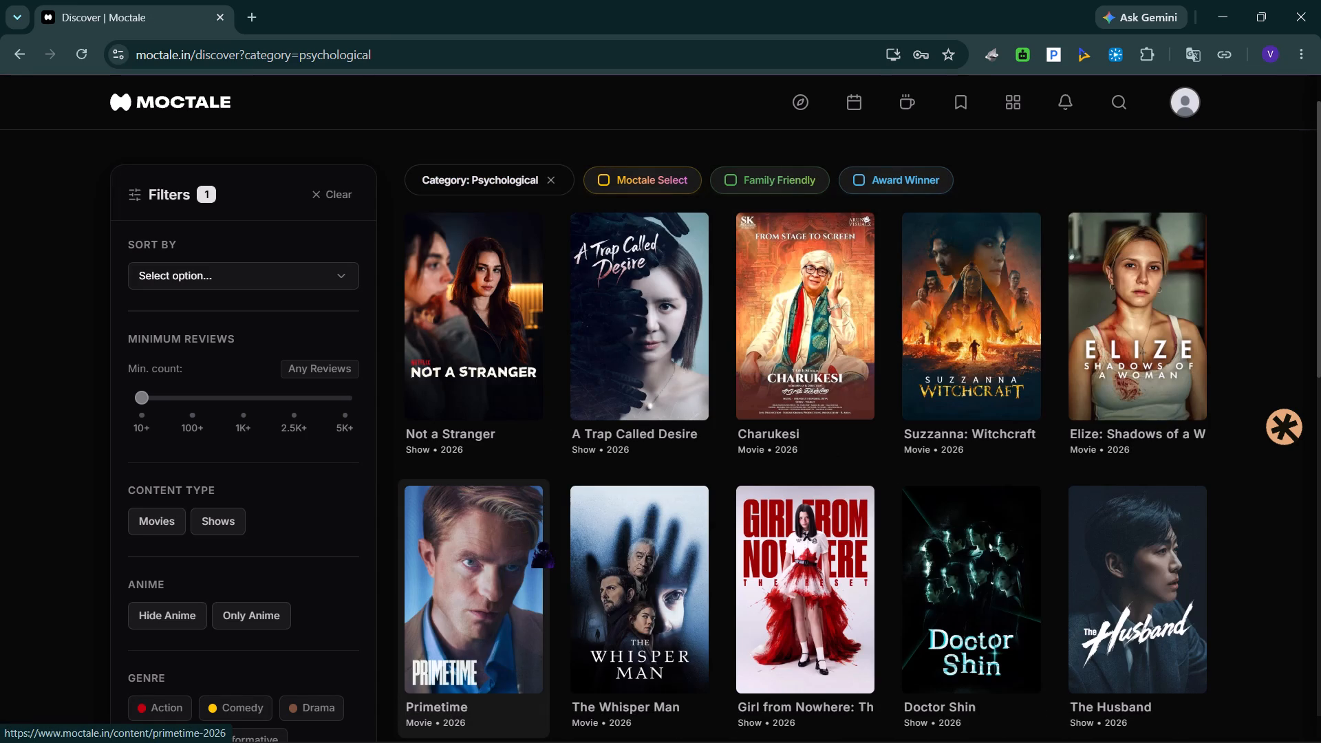
Examine the movie and show posters in Moctale's Psychological category, from the 2026 titles down through the 2025 releases.
scroll(539, 542, "down", 1)
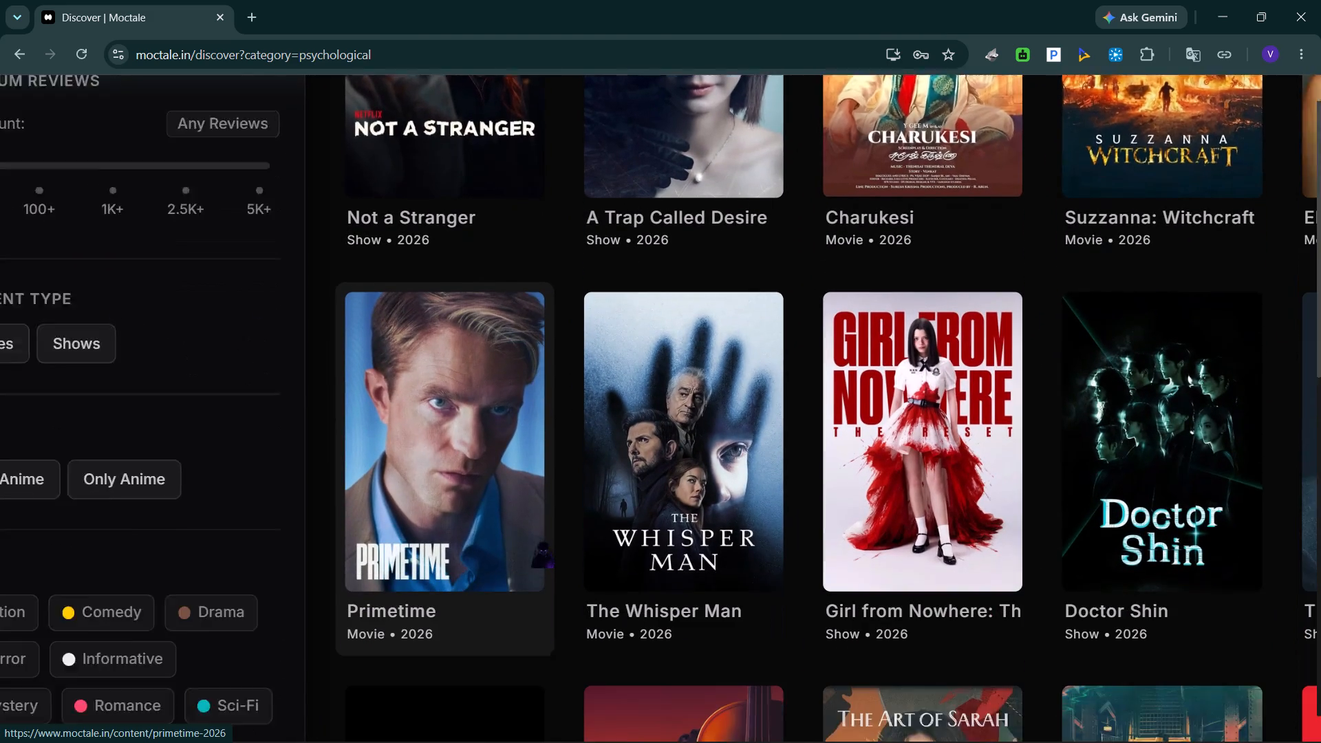
scroll(539, 542, "down", 1)
scroll(539, 542, "left", 1)
scroll(539, 542, "down", 2)
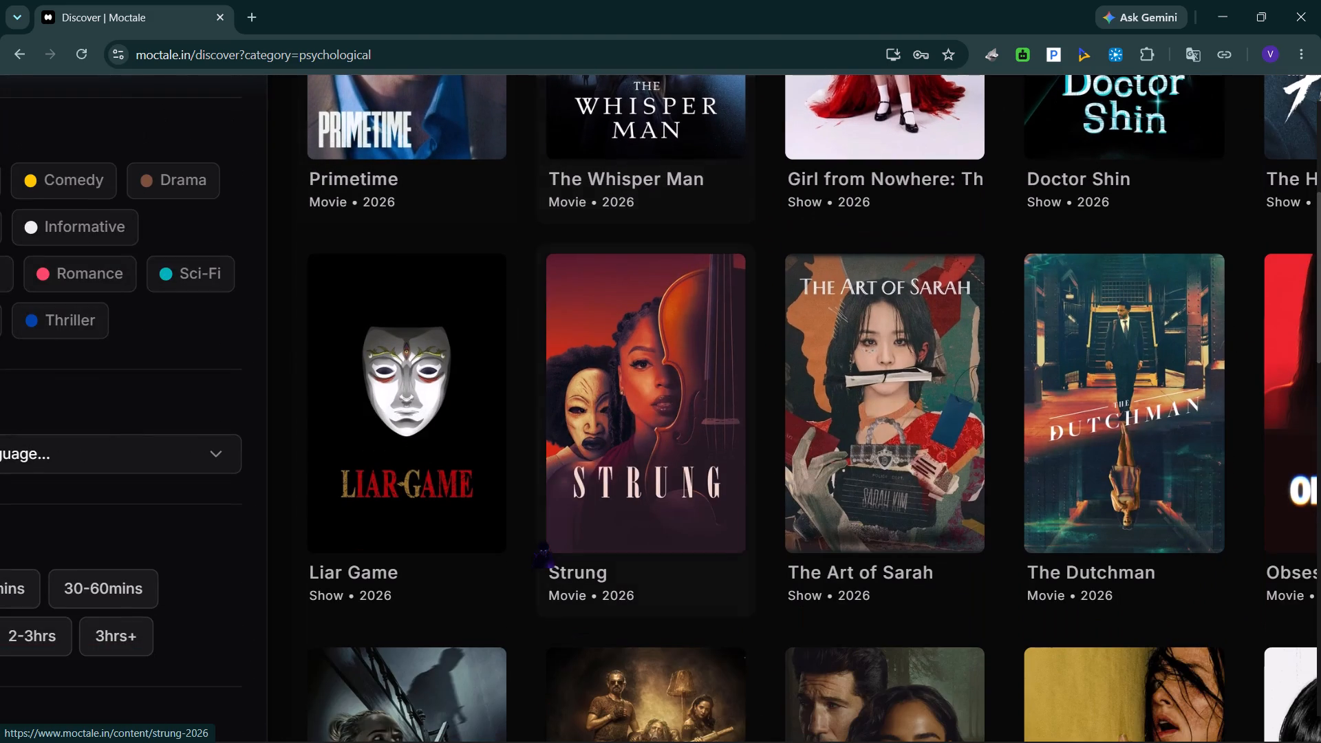
scroll(539, 542, "down", 1)
scroll(539, 542, "left", 2)
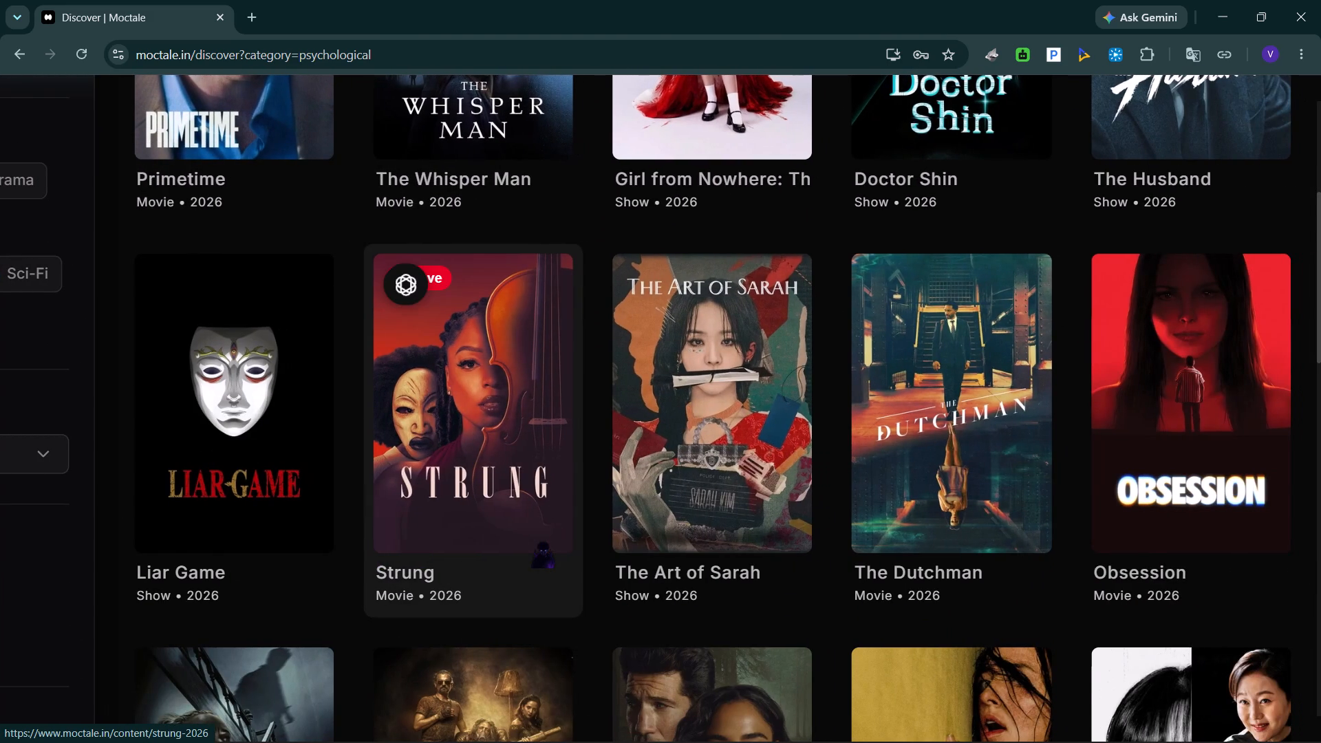
scroll(539, 542, "down", 1)
scroll(539, 542, "up", 1)
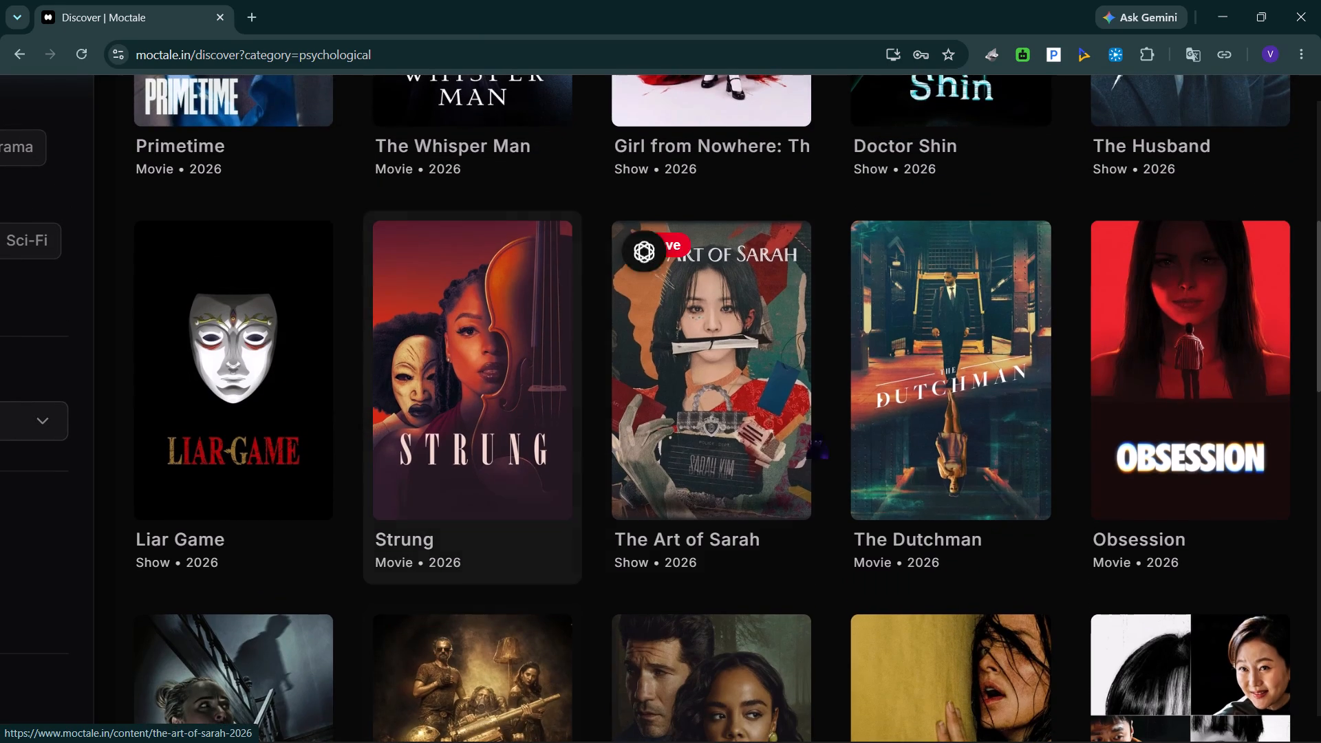
scroll(840, 426, "left", 2)
scroll(840, 426, "down", 2)
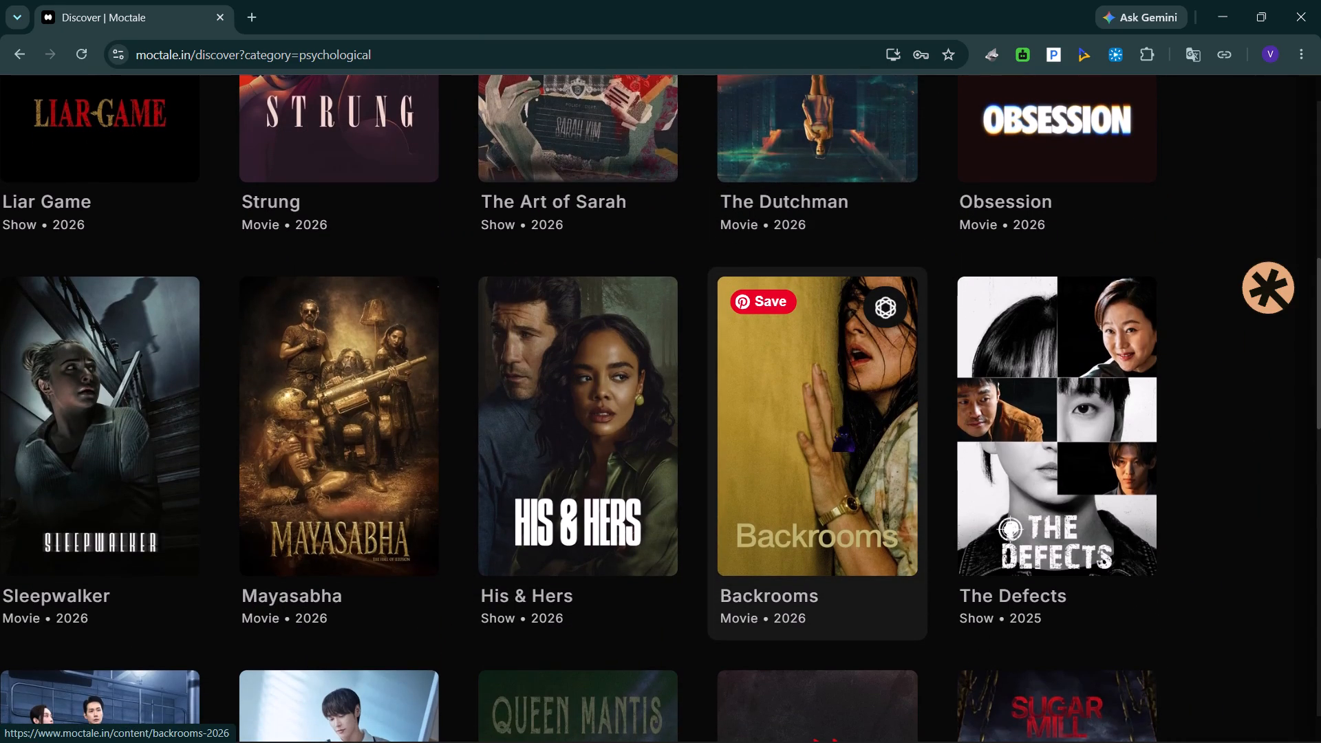
scroll(840, 426, "down", 3)
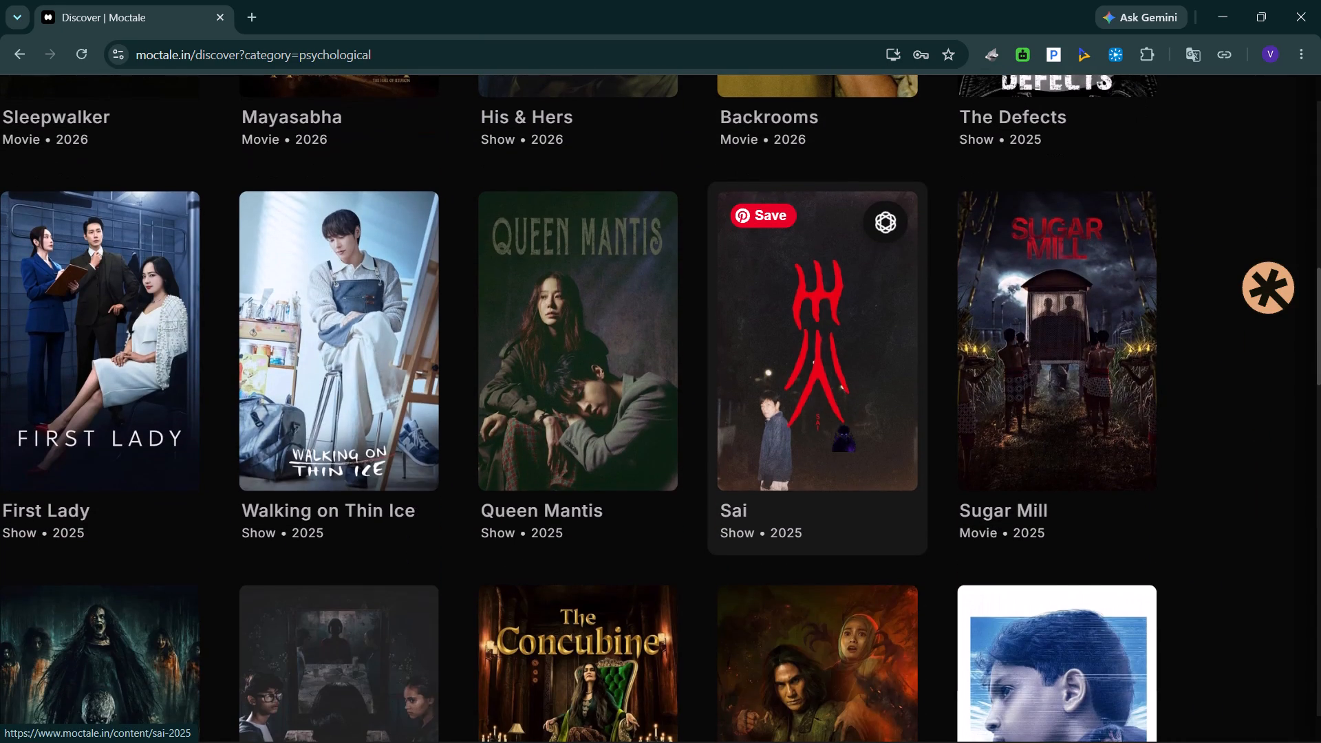
scroll(840, 426, "right", 1)
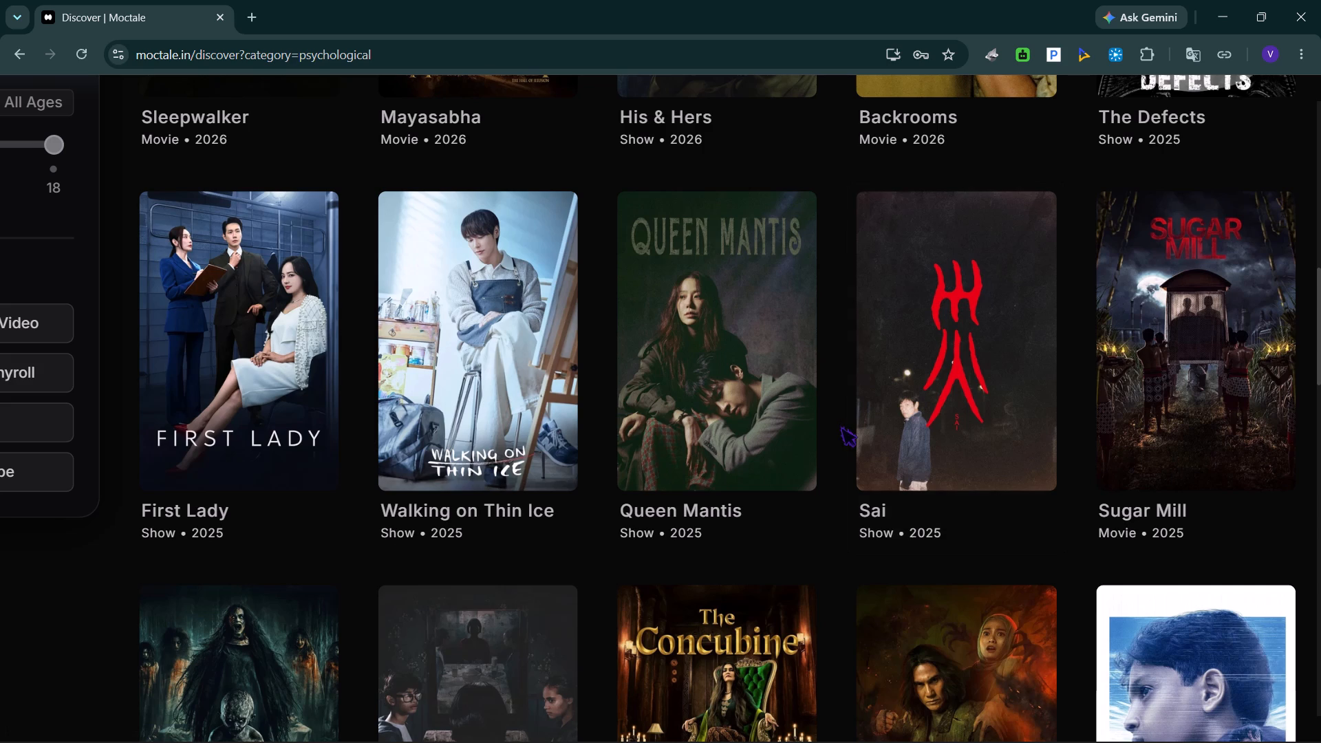
scroll(840, 426, "down", 3)
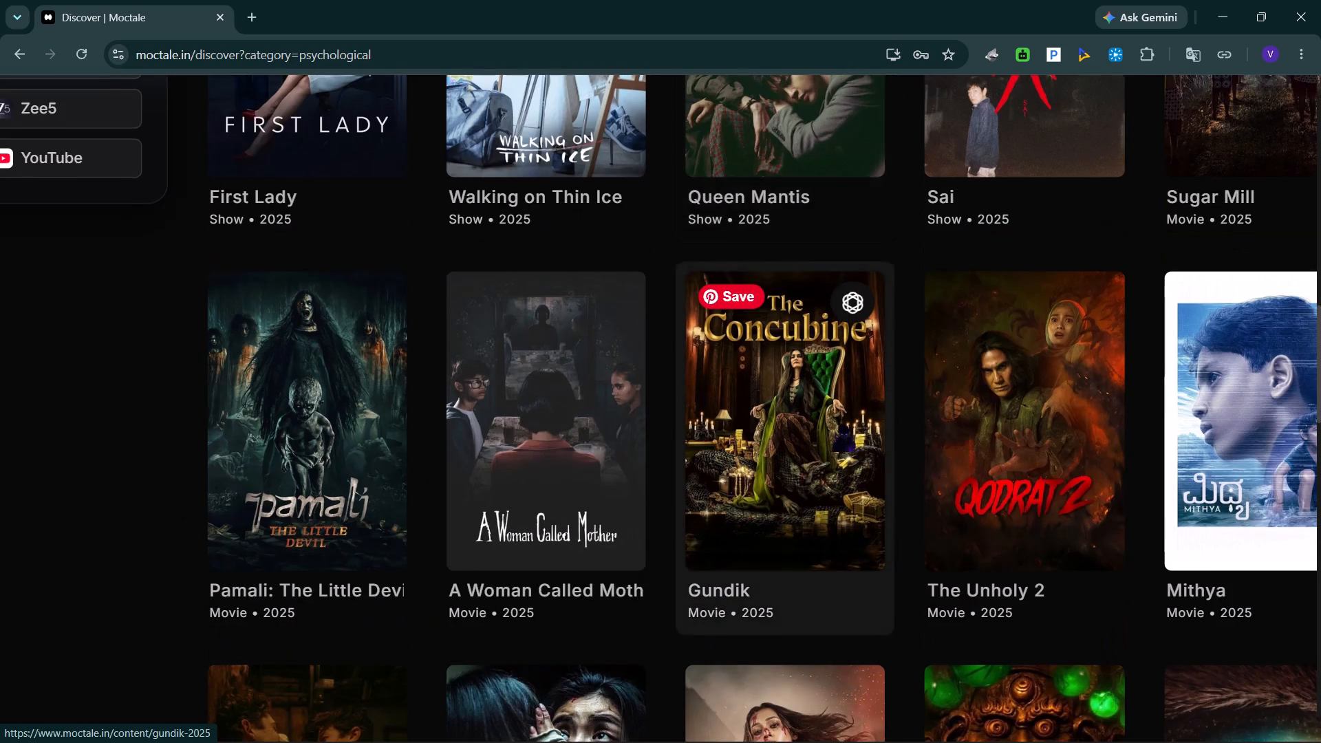
scroll(840, 426, "down", 3)
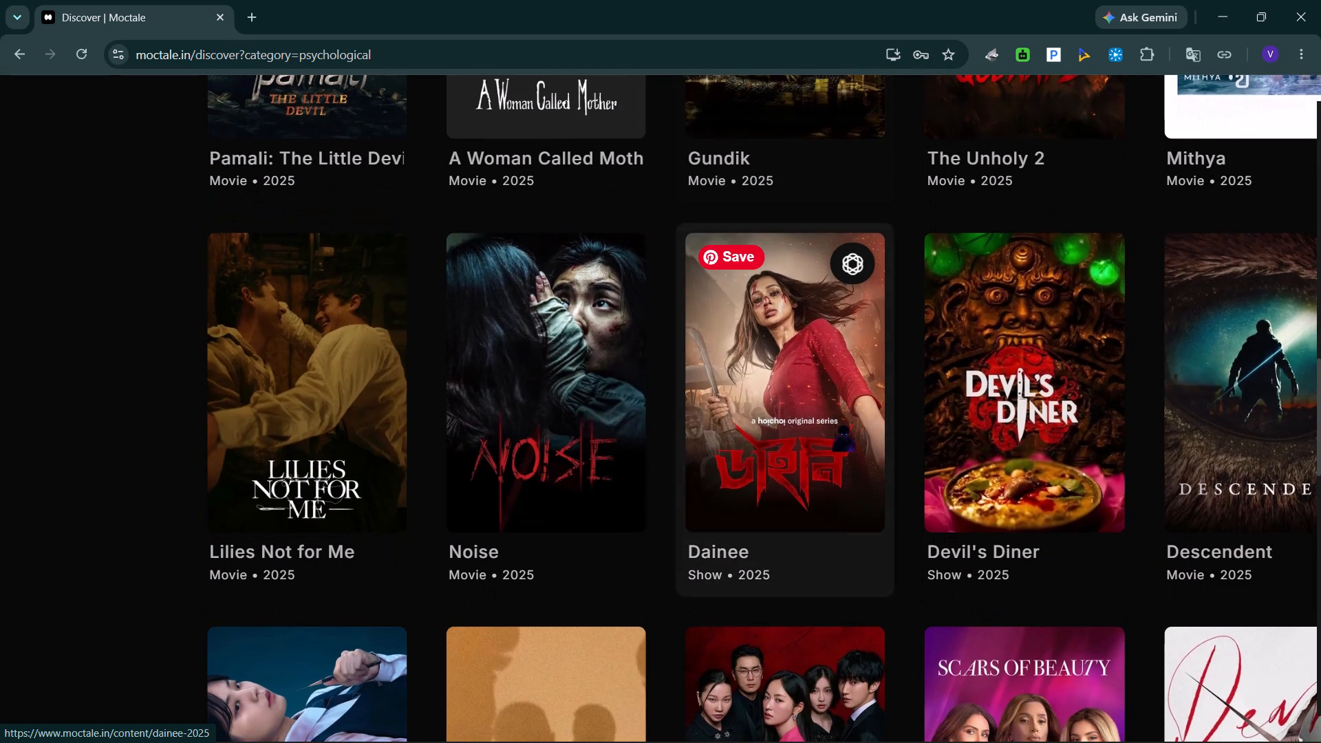
scroll(840, 426, "down", 1)
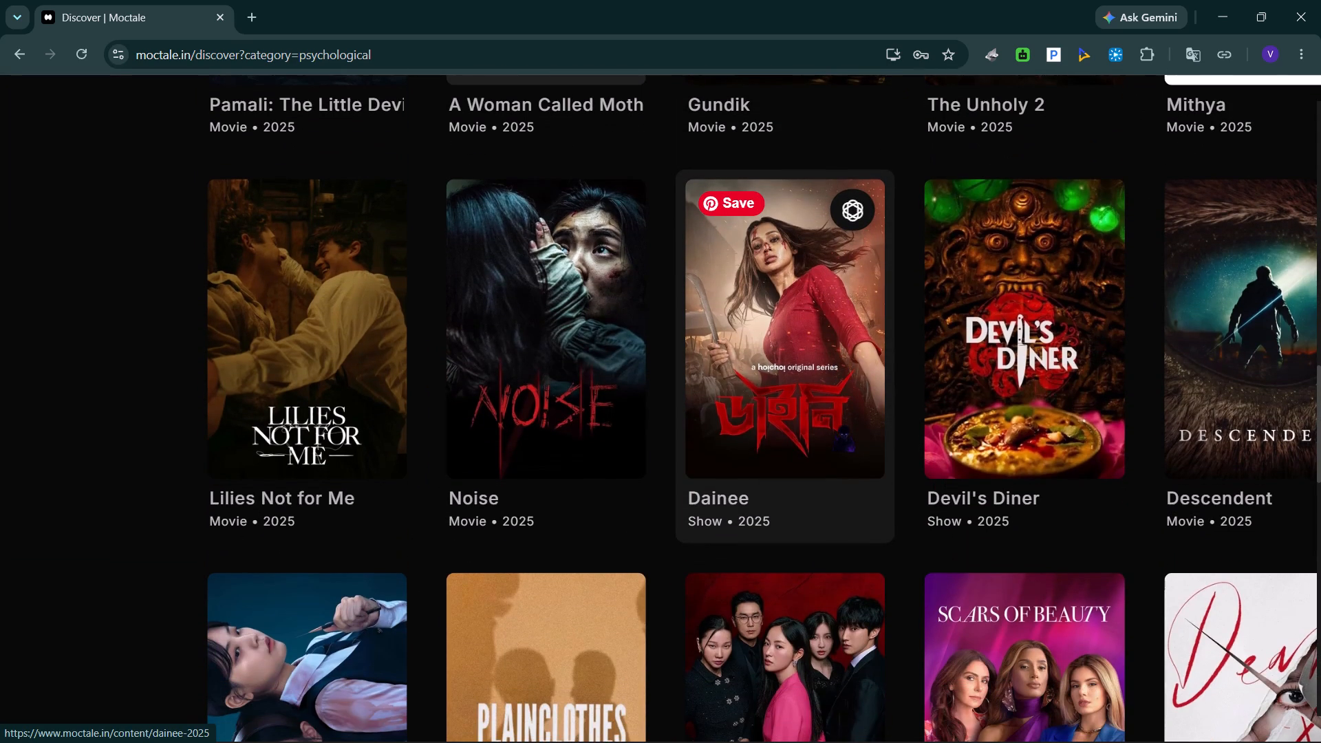
scroll(840, 426, "down", 2)
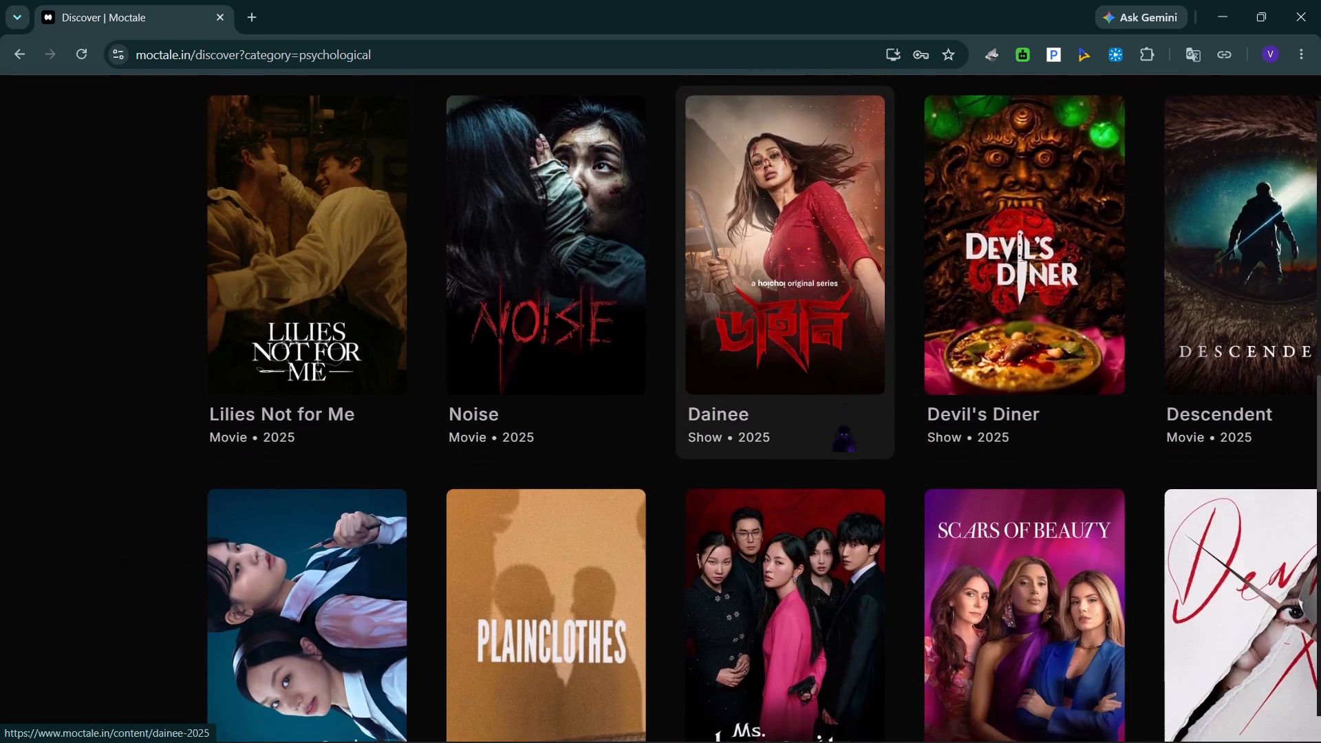
scroll(840, 426, "down", 5)
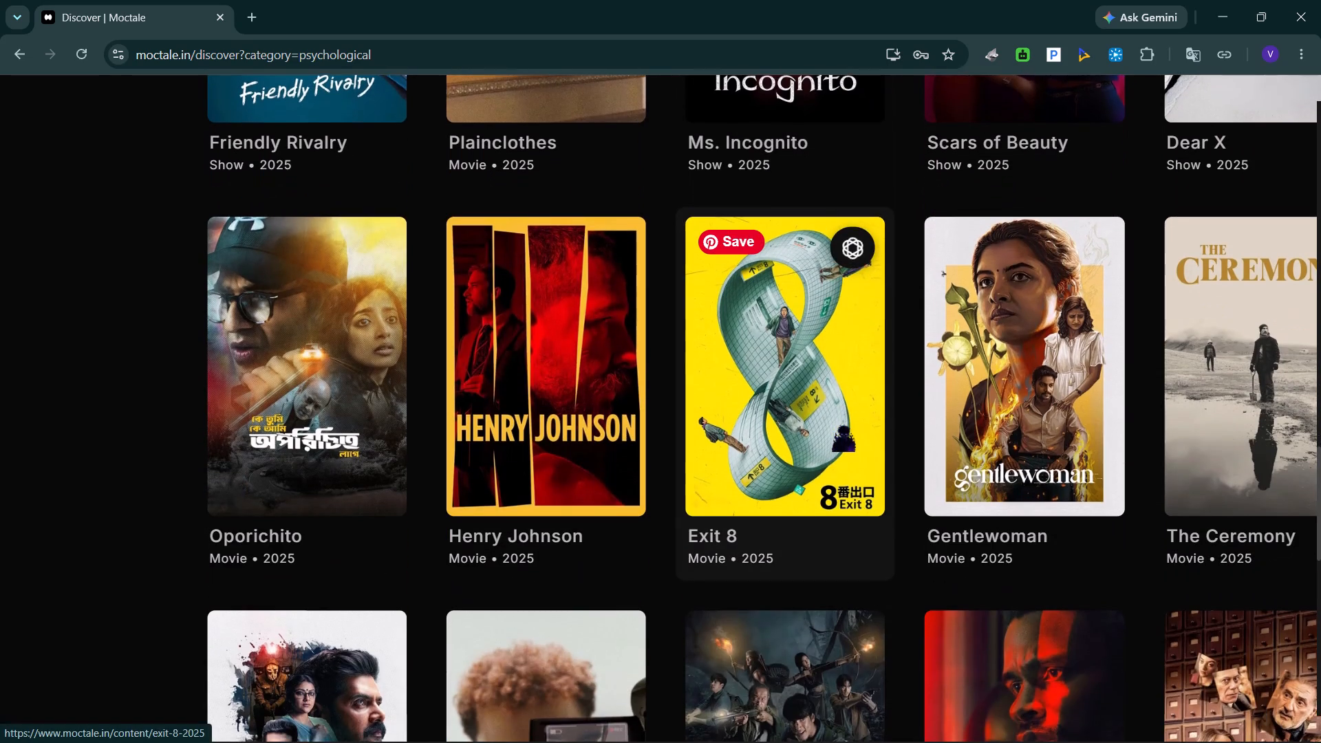
scroll(840, 426, "down", 3)
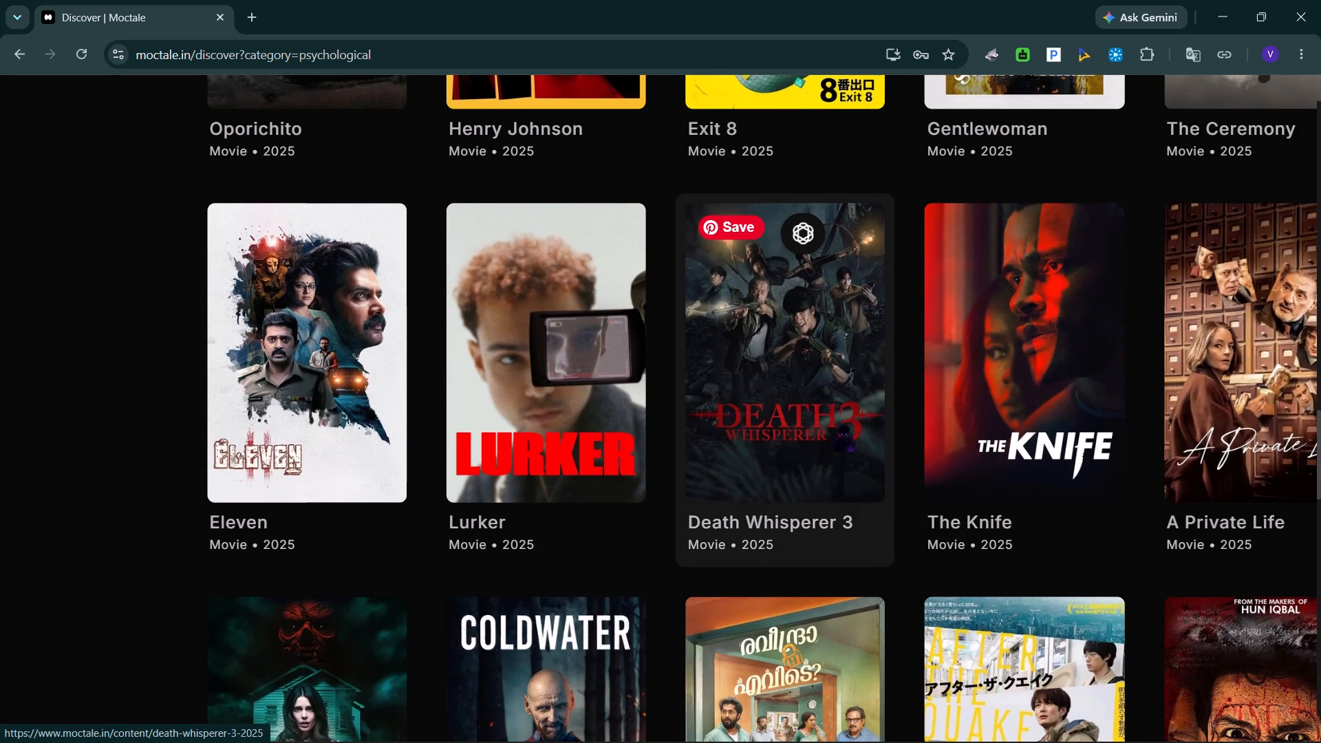
scroll(840, 426, "down", 2)
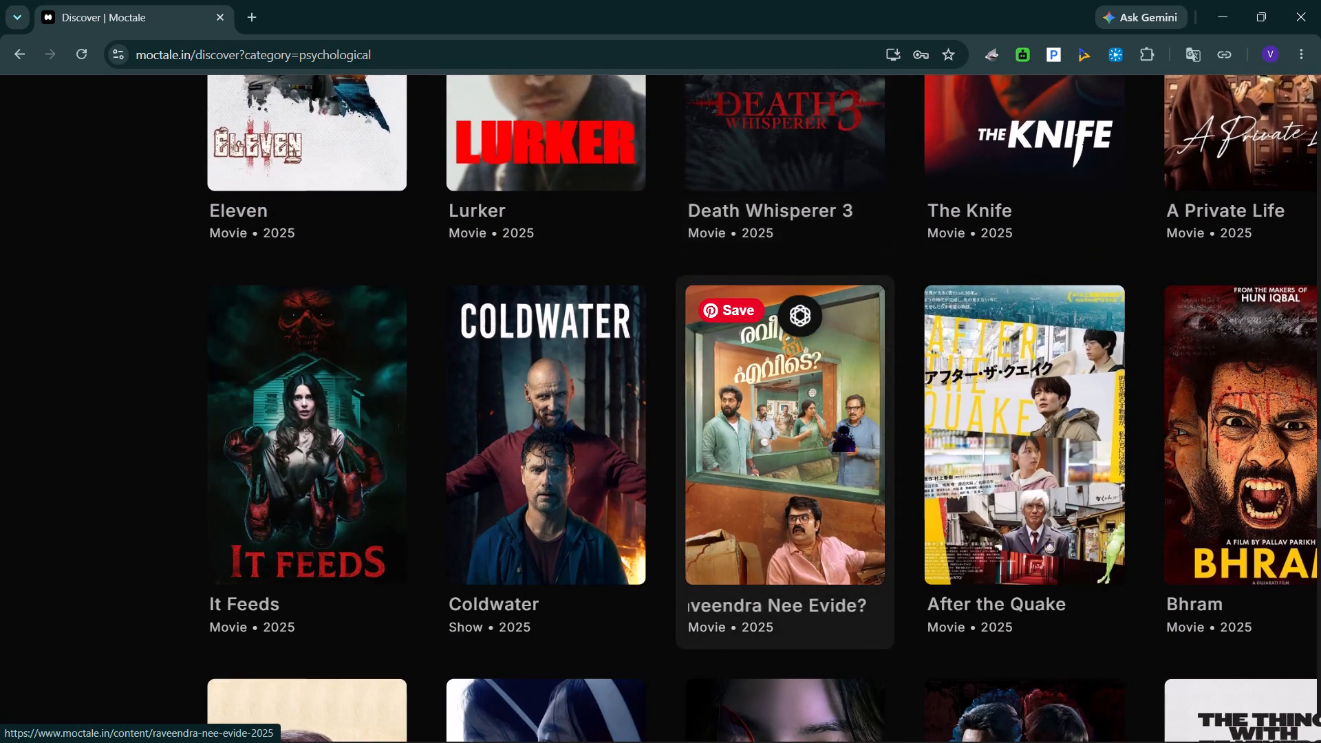
scroll(840, 426, "down", 4)
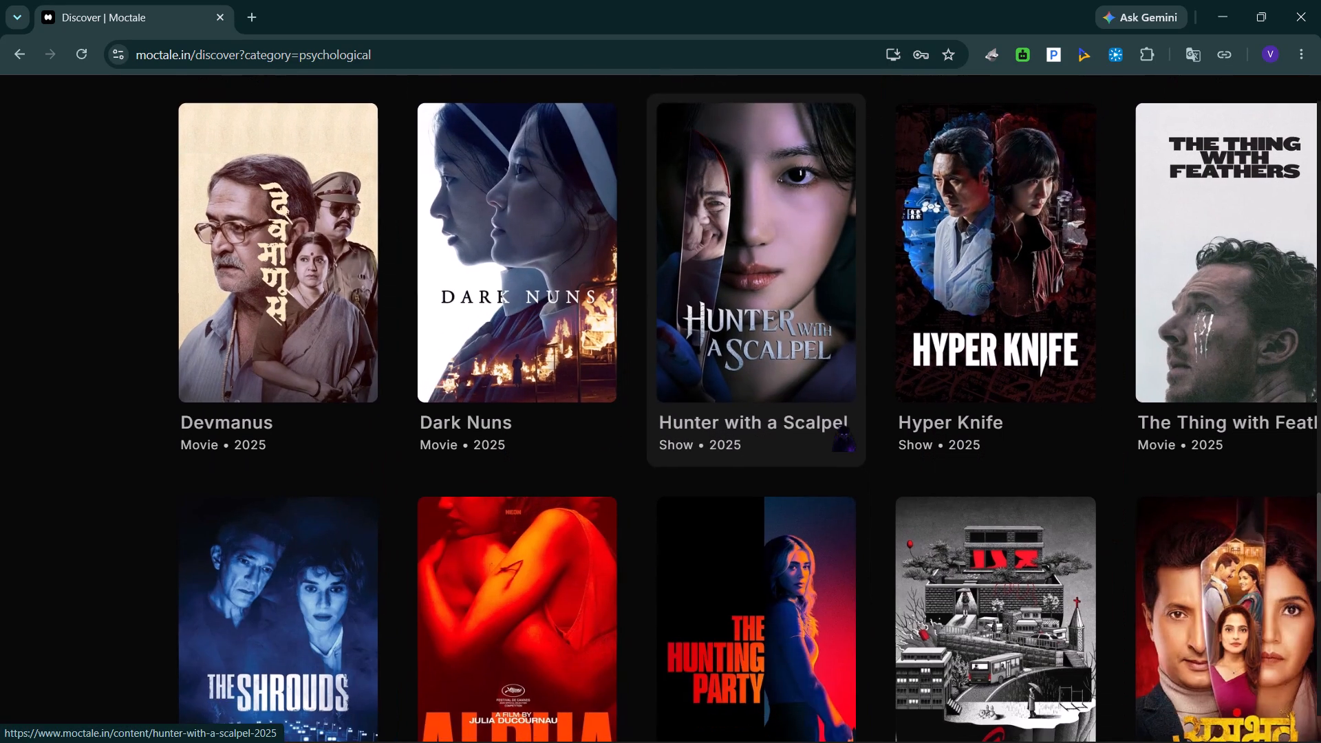
scroll(840, 426, "down", 3)
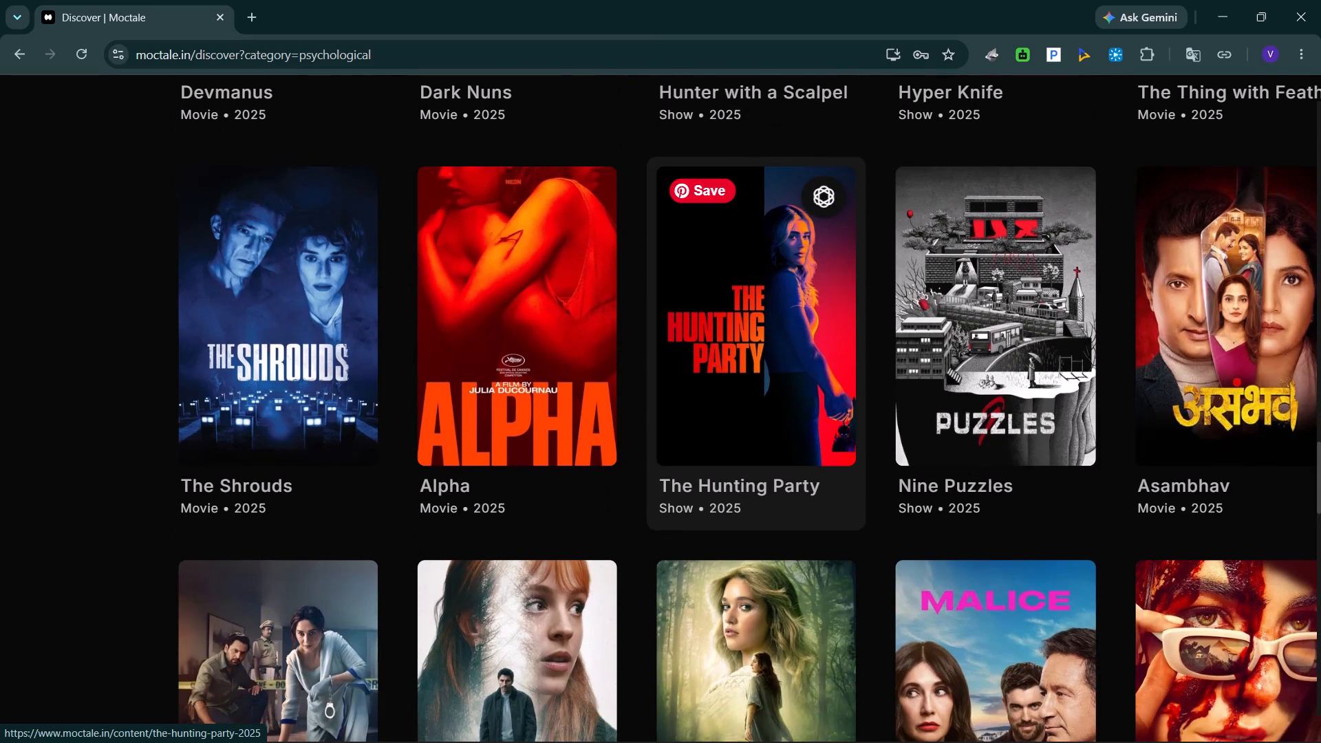
scroll(840, 426, "down", 4)
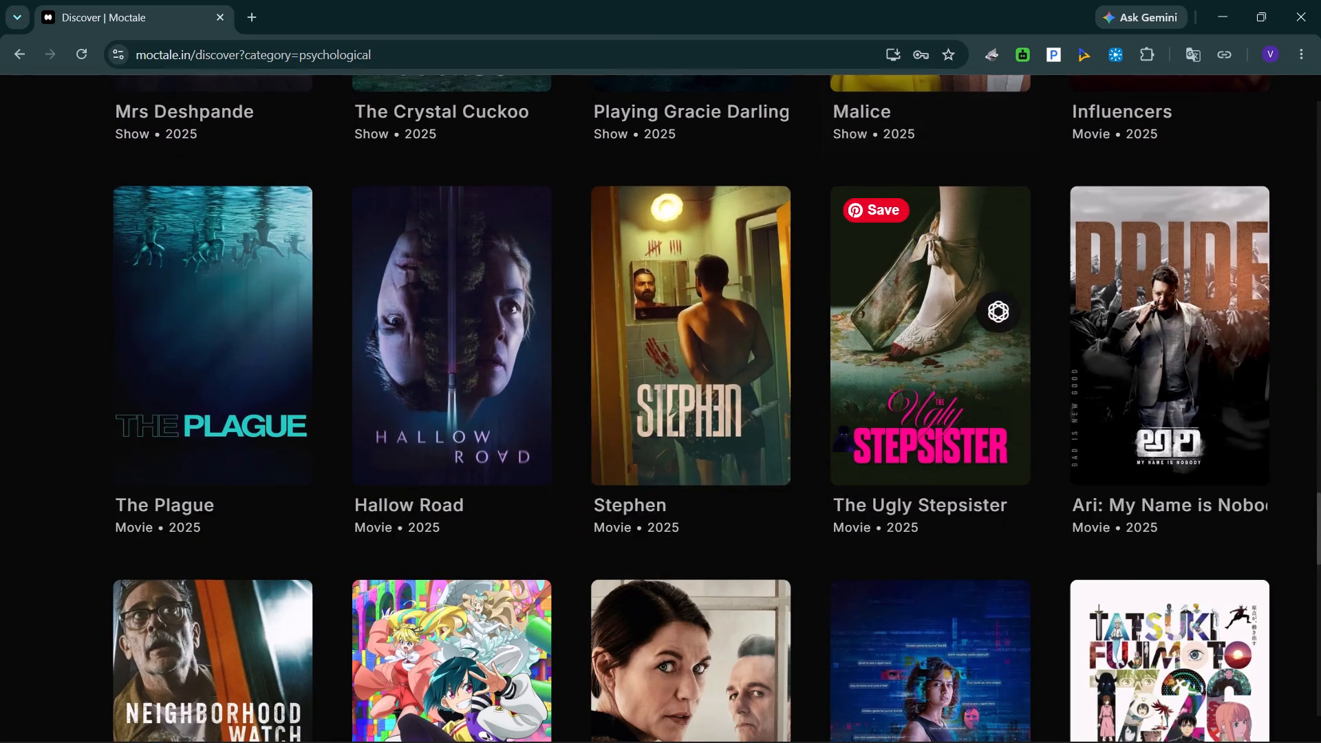
scroll(840, 426, "down", 4)
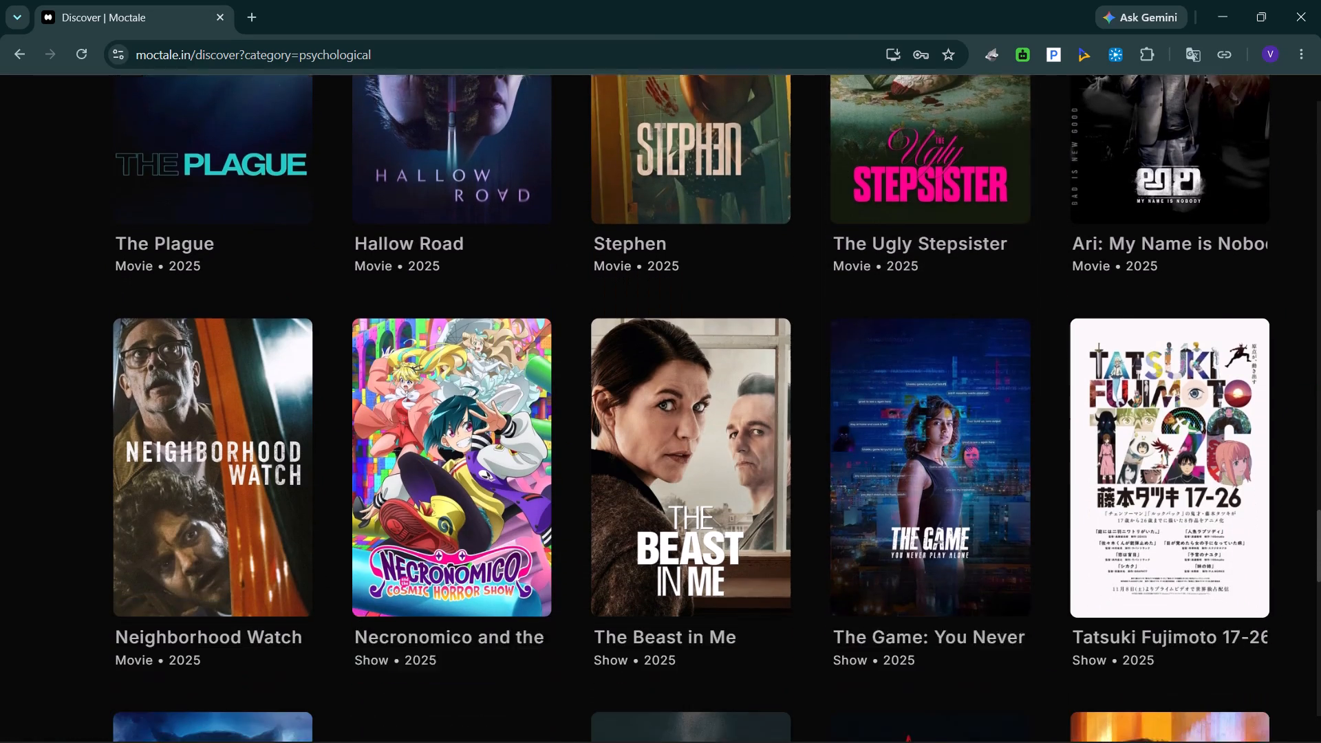
scroll(840, 426, "down", 4)
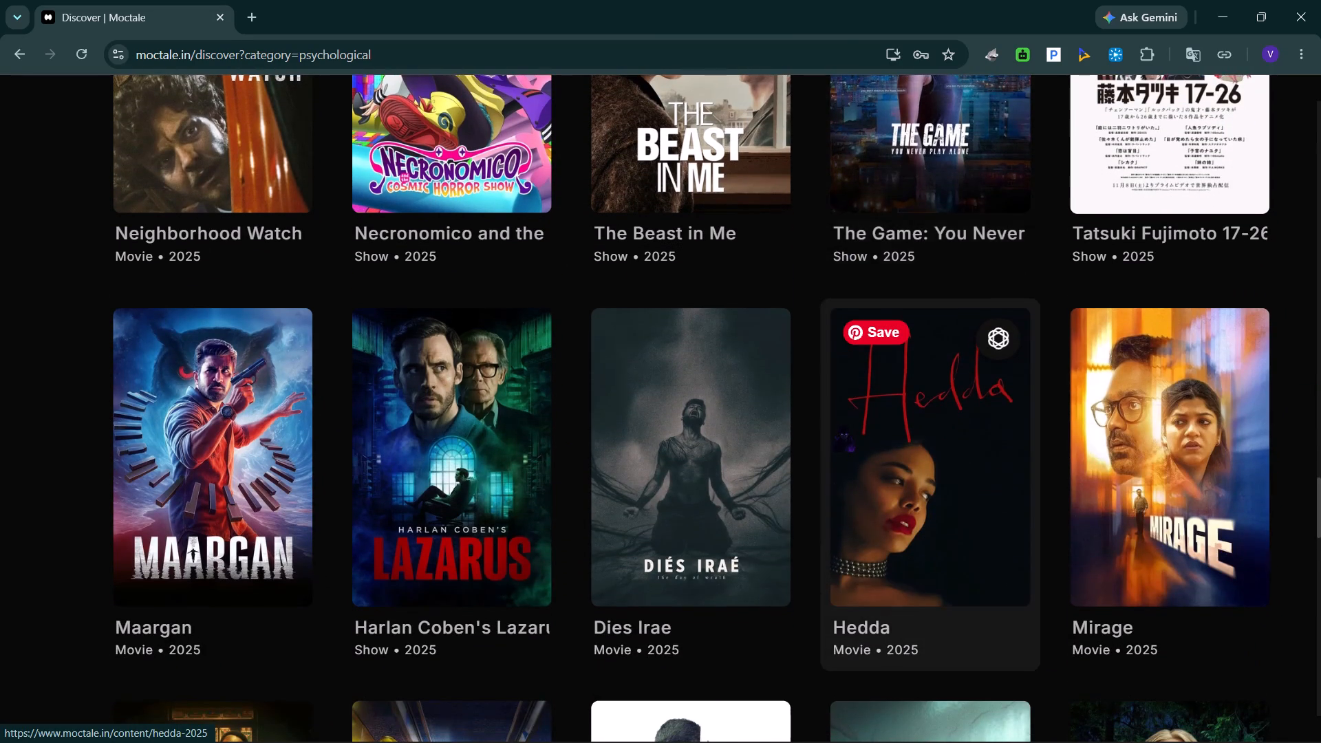
scroll(840, 426, "down", 3)
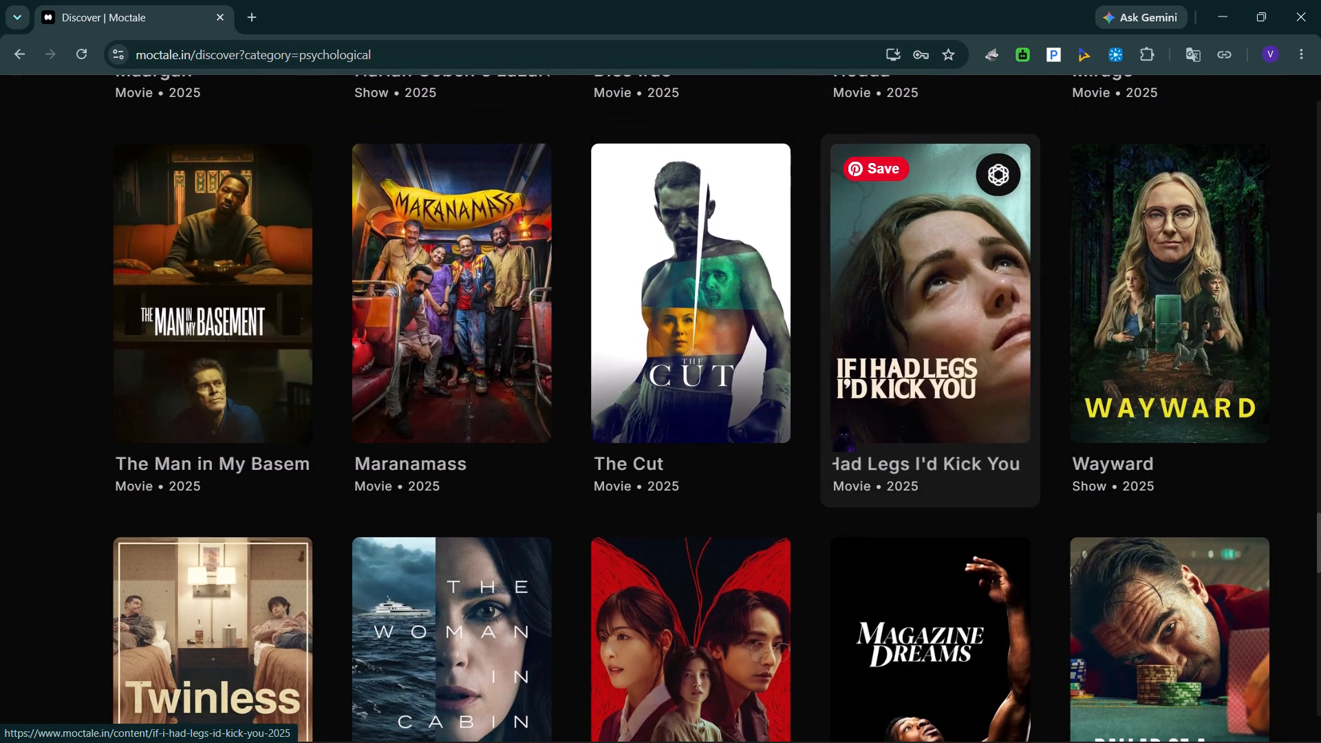
scroll(840, 426, "down", 1)
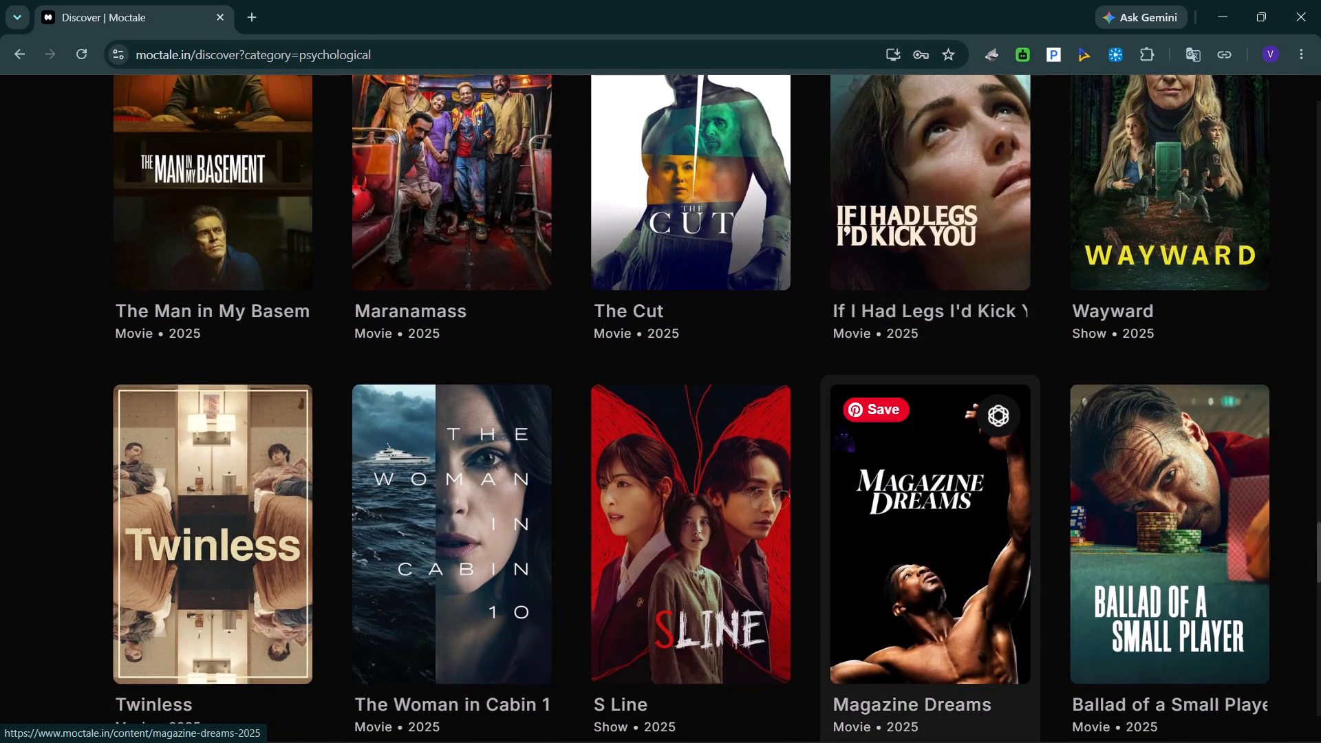
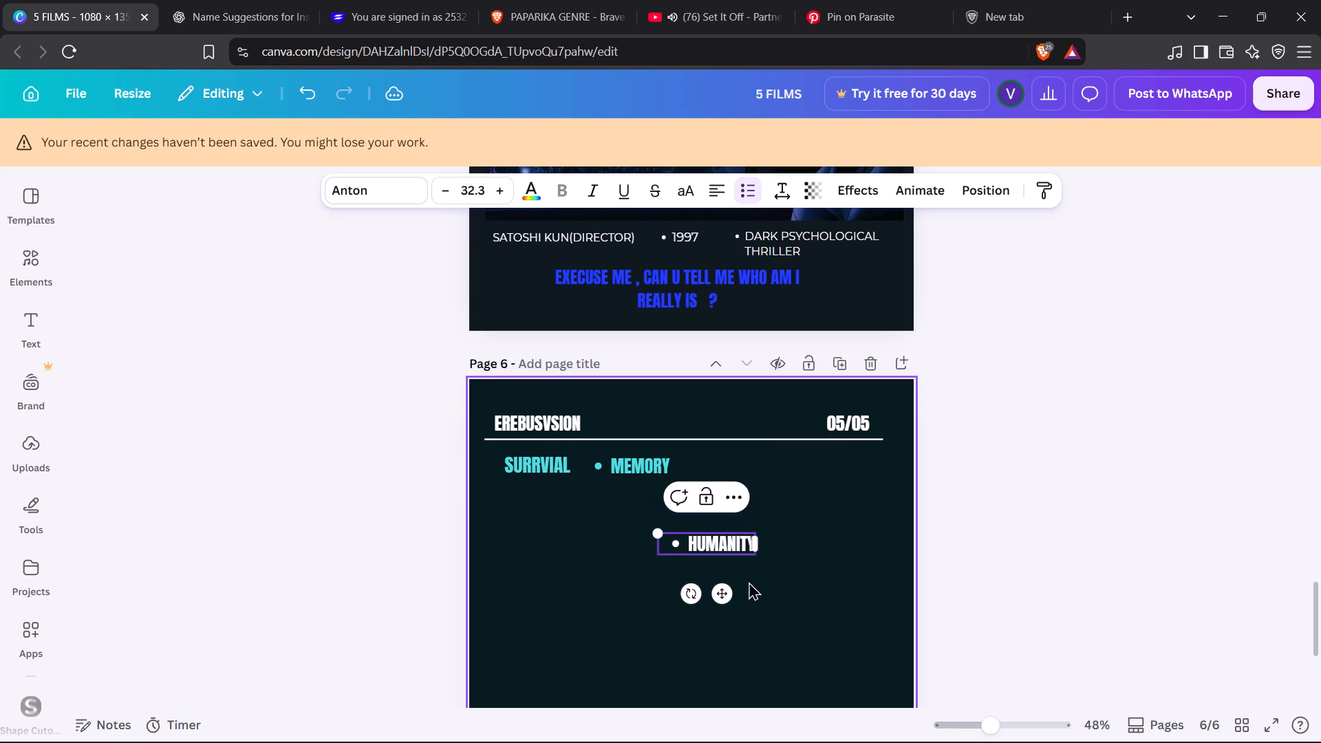
Apply the Calming View Greyazure #43727a colour to the whole bulleted HUMANITY text.
left_click(529, 197)
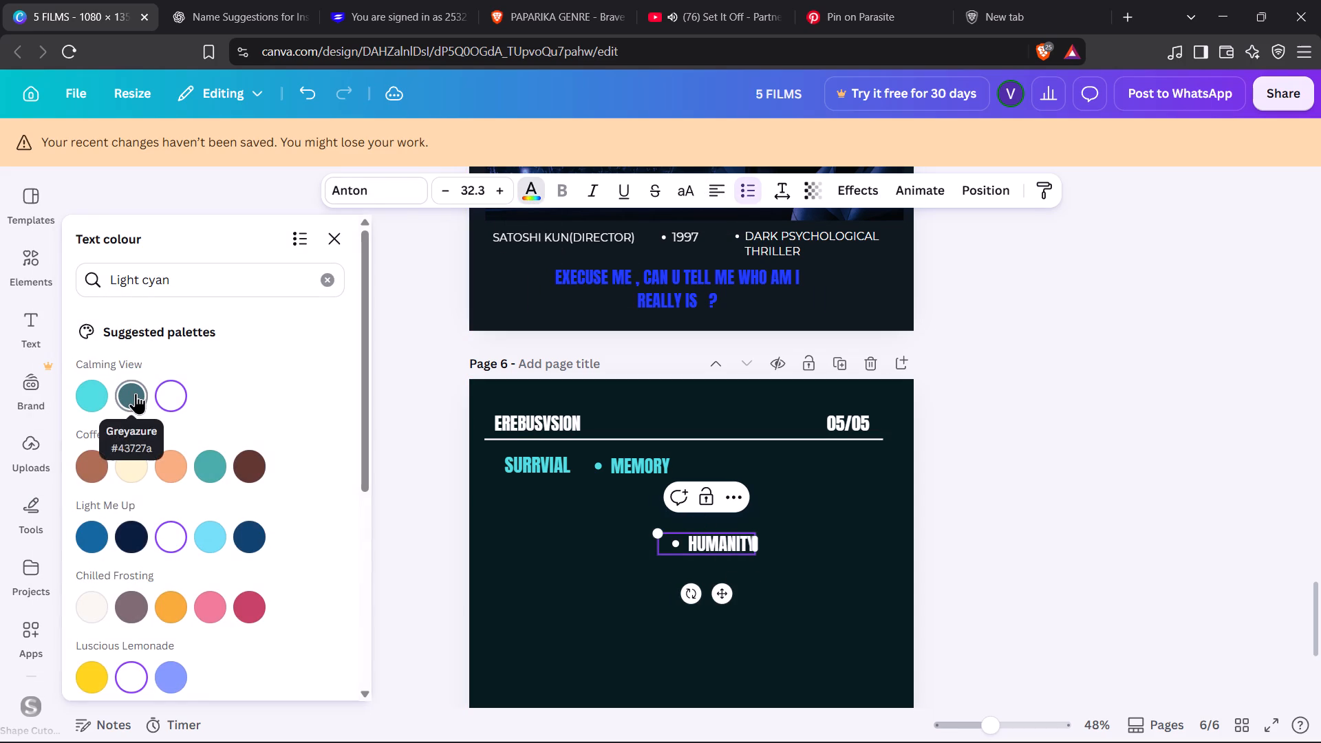
left_click(136, 393)
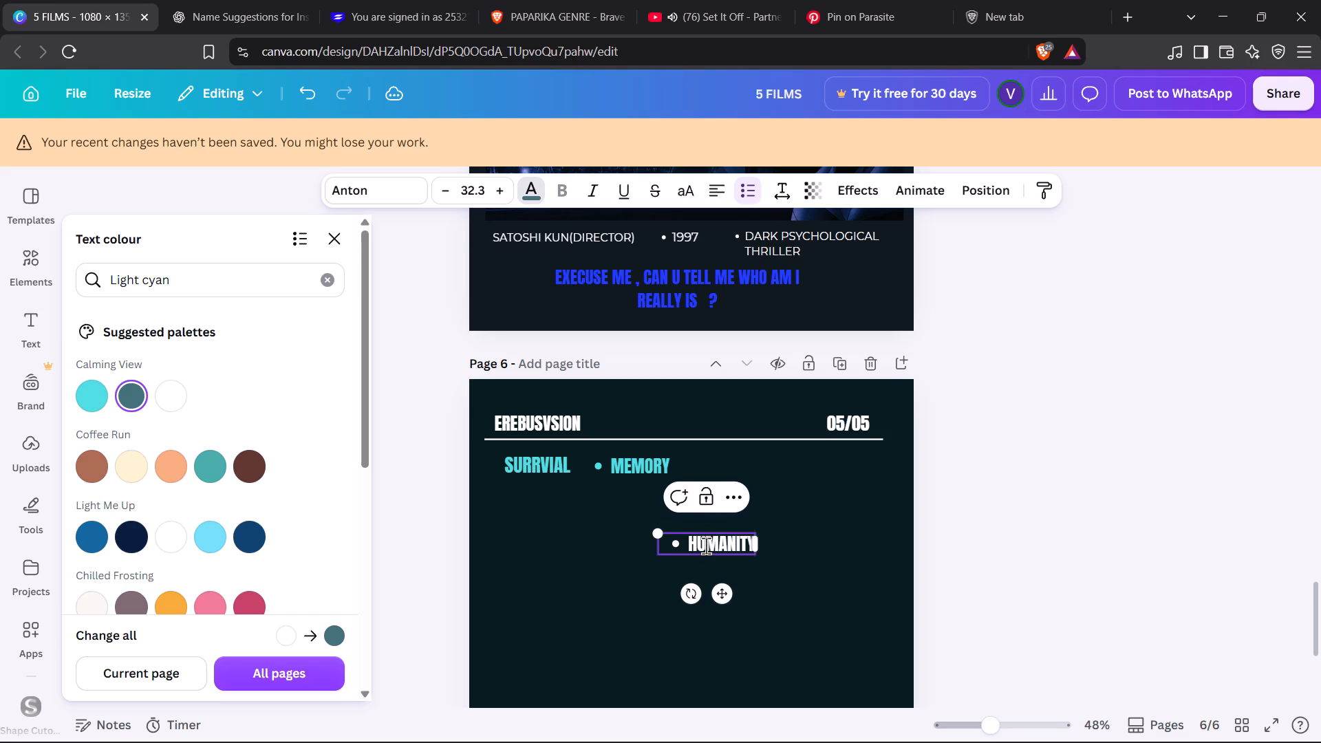
triple_click(706, 546)
left_click(132, 388)
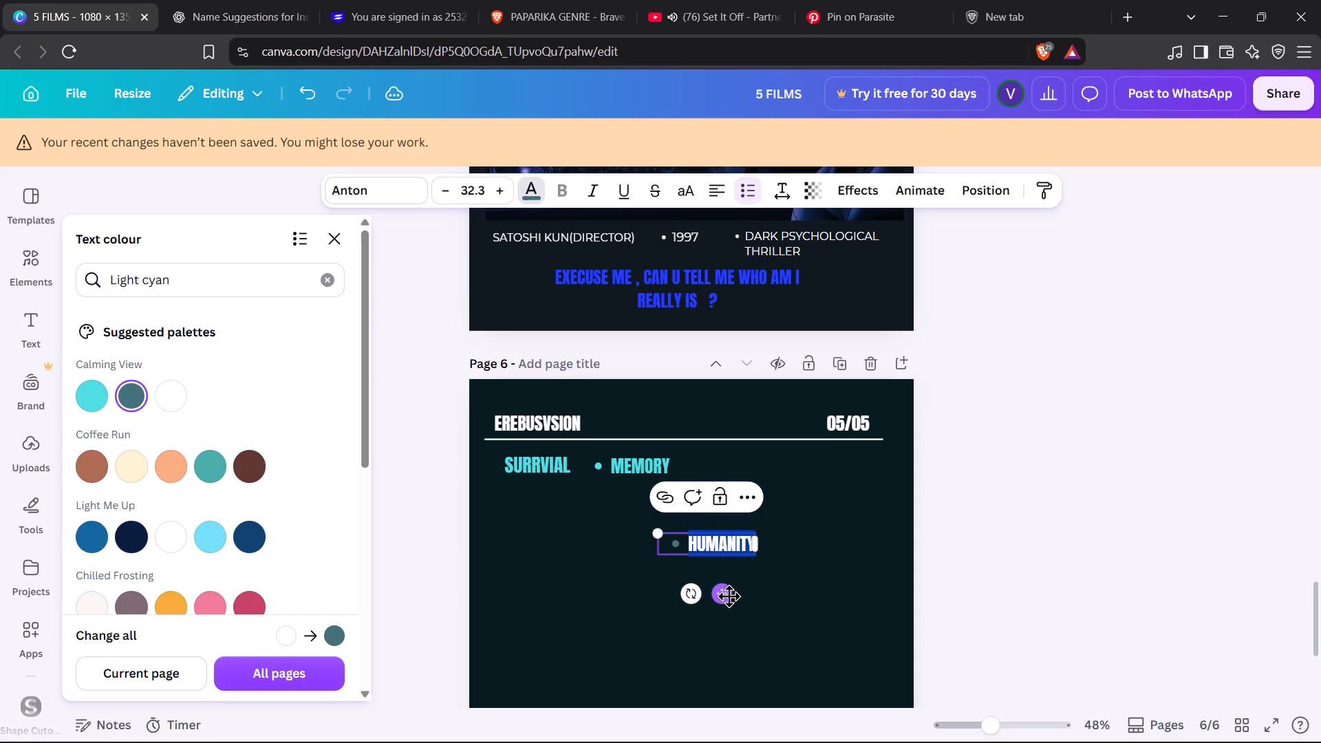
Move the HUMANITY text onto the row after MEMORY, with its text box starting at the page's vertical centre line.
left_click_drag(726, 597, 764, 524)
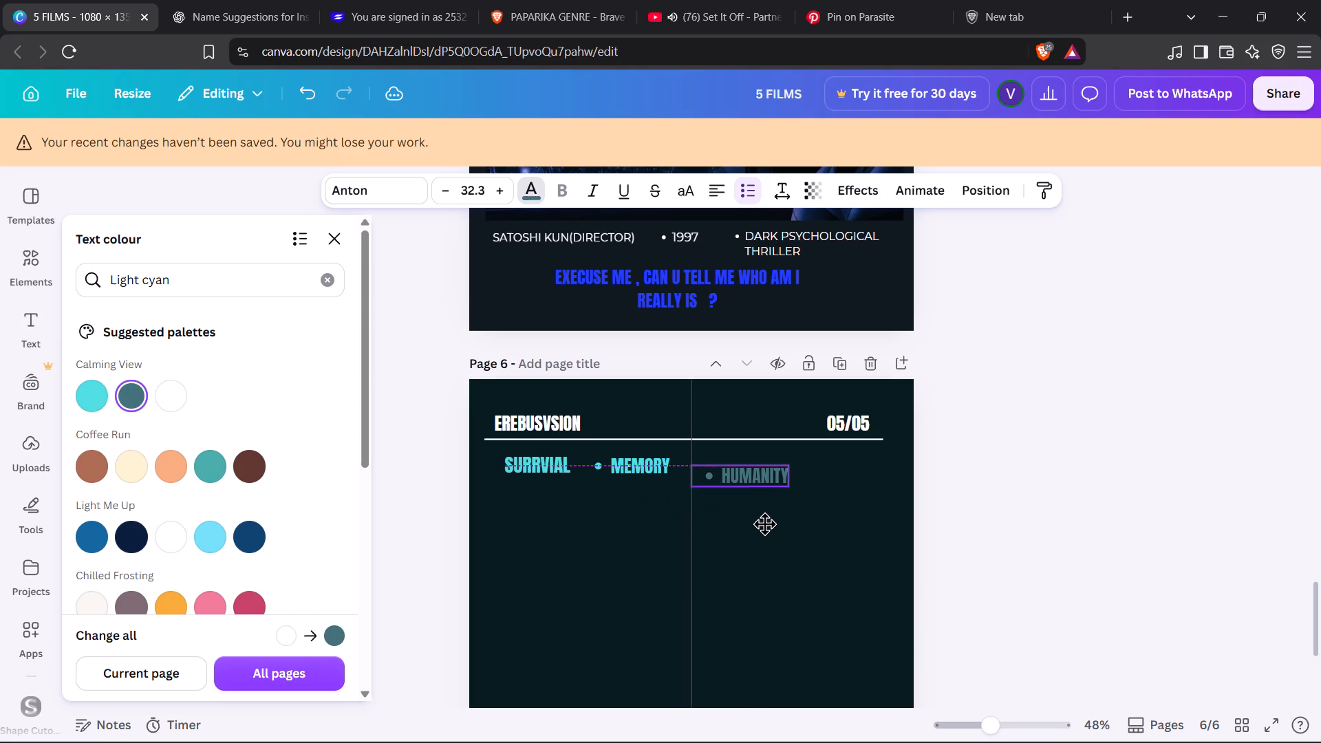
left_click_drag(764, 524, 764, 519)
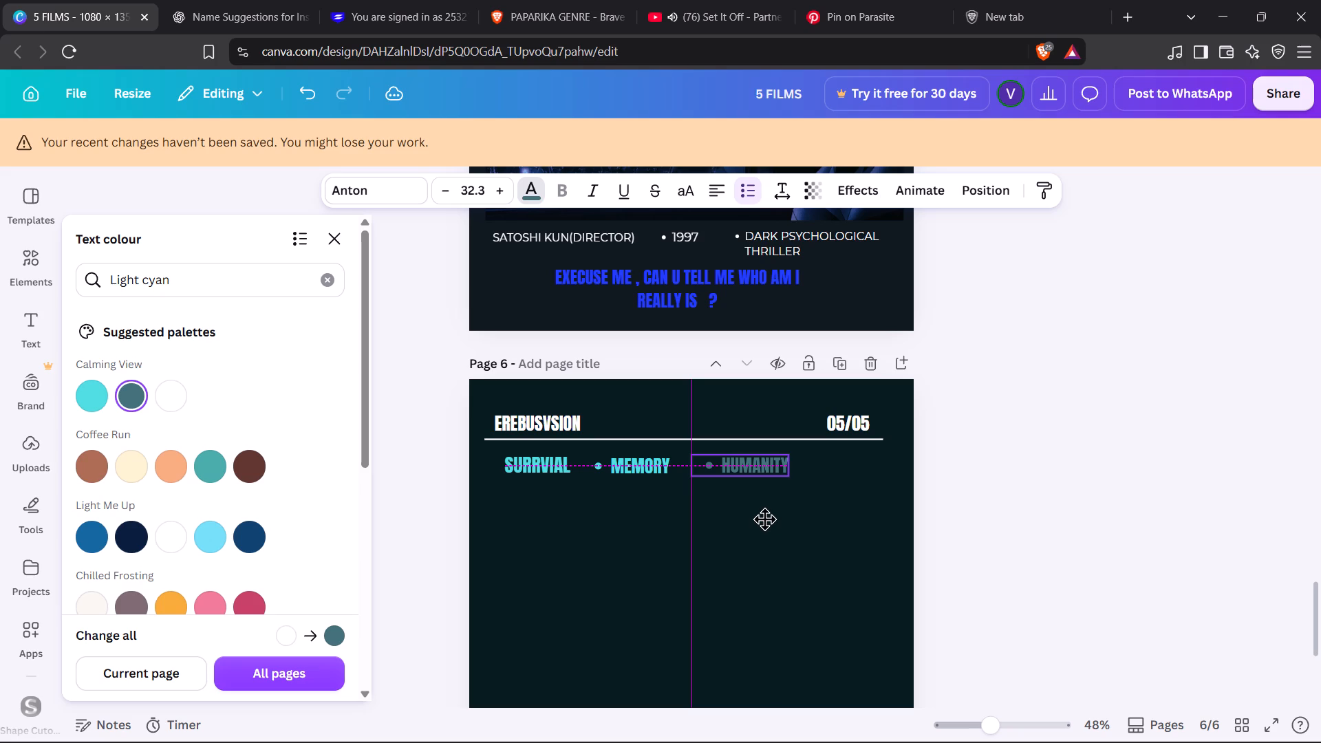
left_click_drag(764, 519, 767, 535)
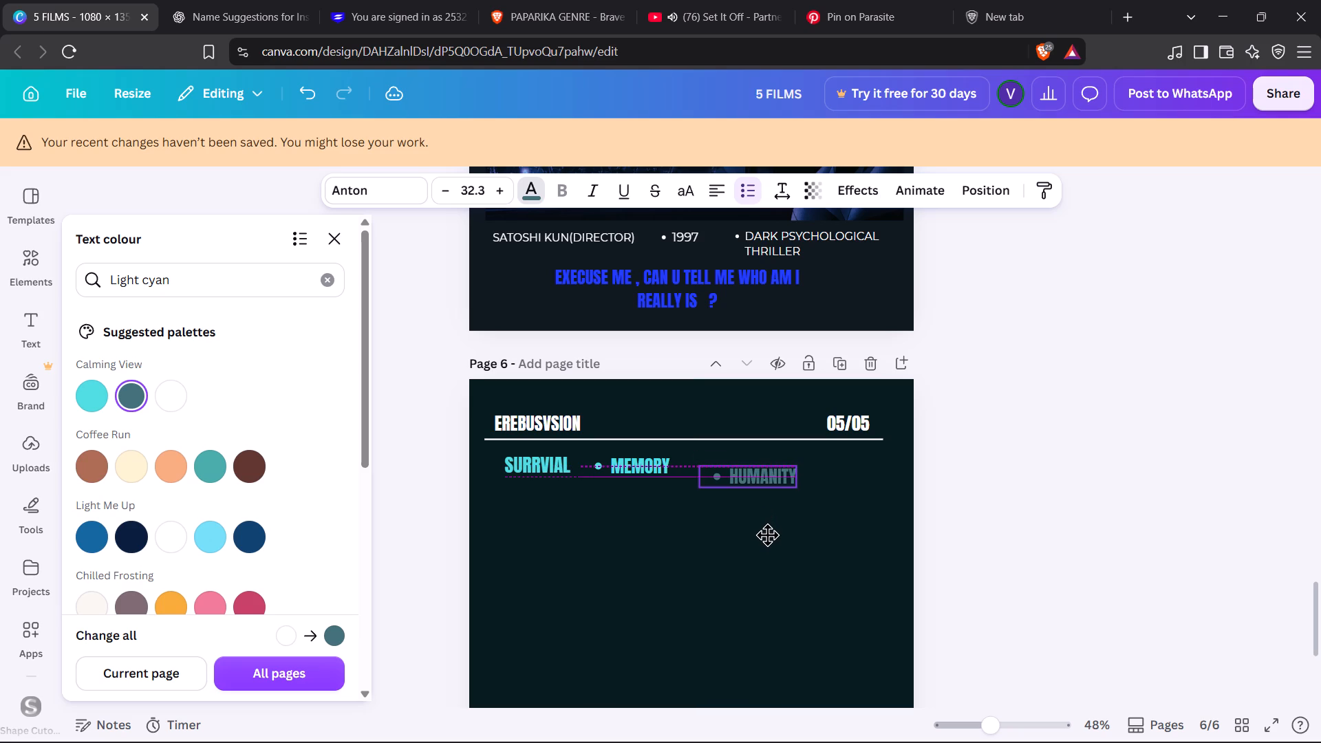
left_click_drag(767, 535, 761, 523)
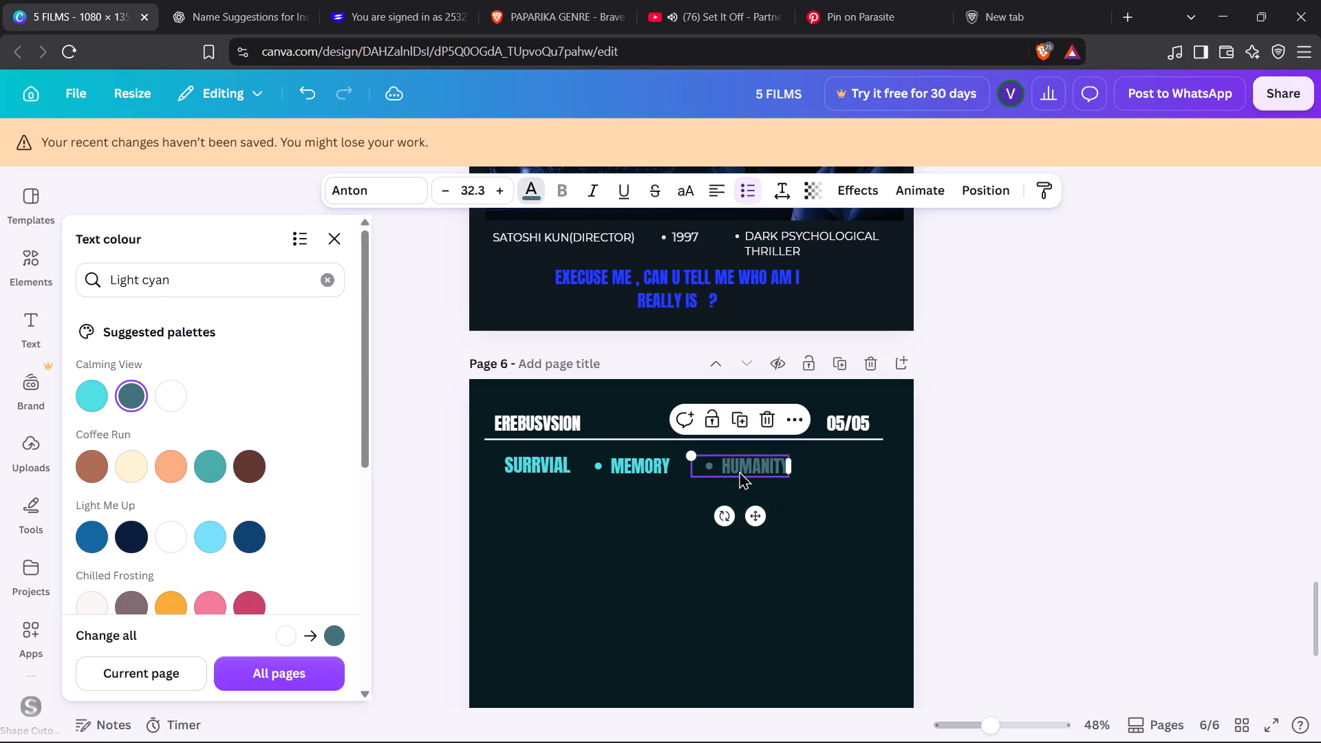
Recolour the bulleted HUMANITY text with the bright cyan of the Calming View palette, matching SURRVIAL and MEMORY.
left_click(88, 397)
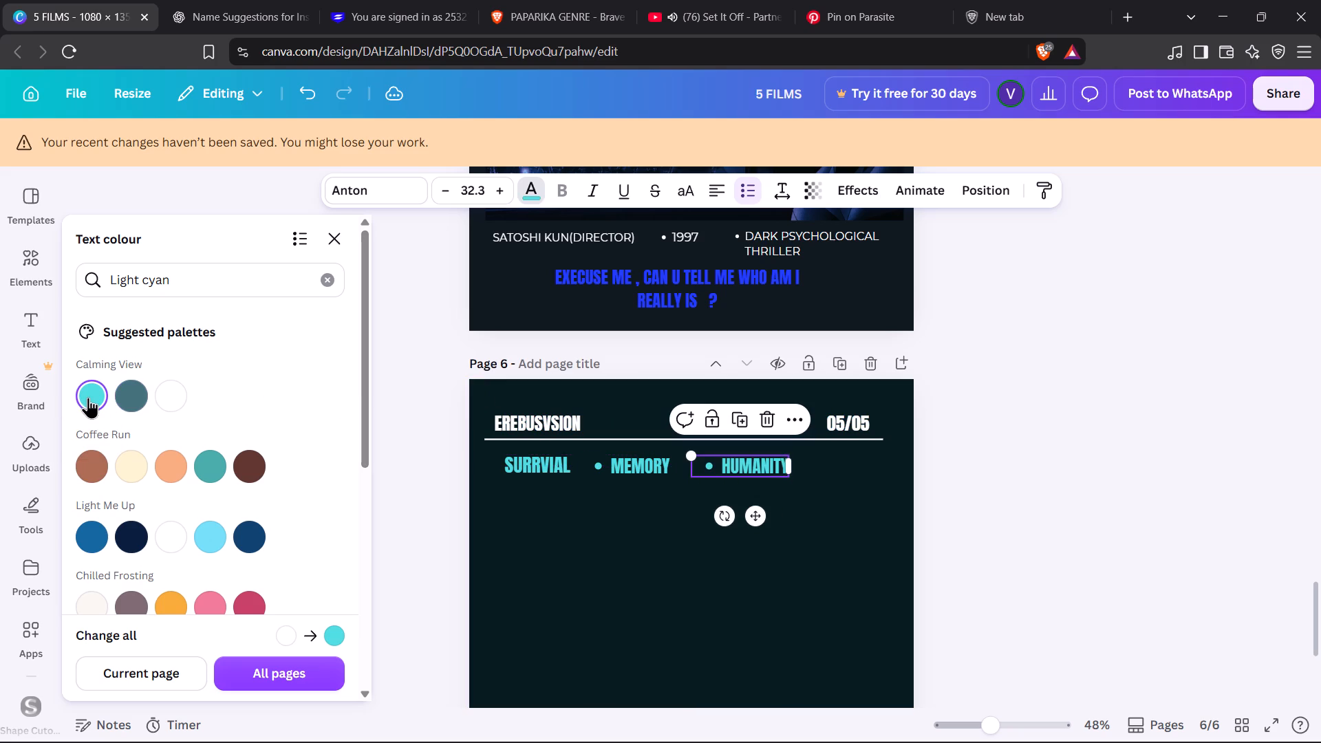
left_click(513, 597)
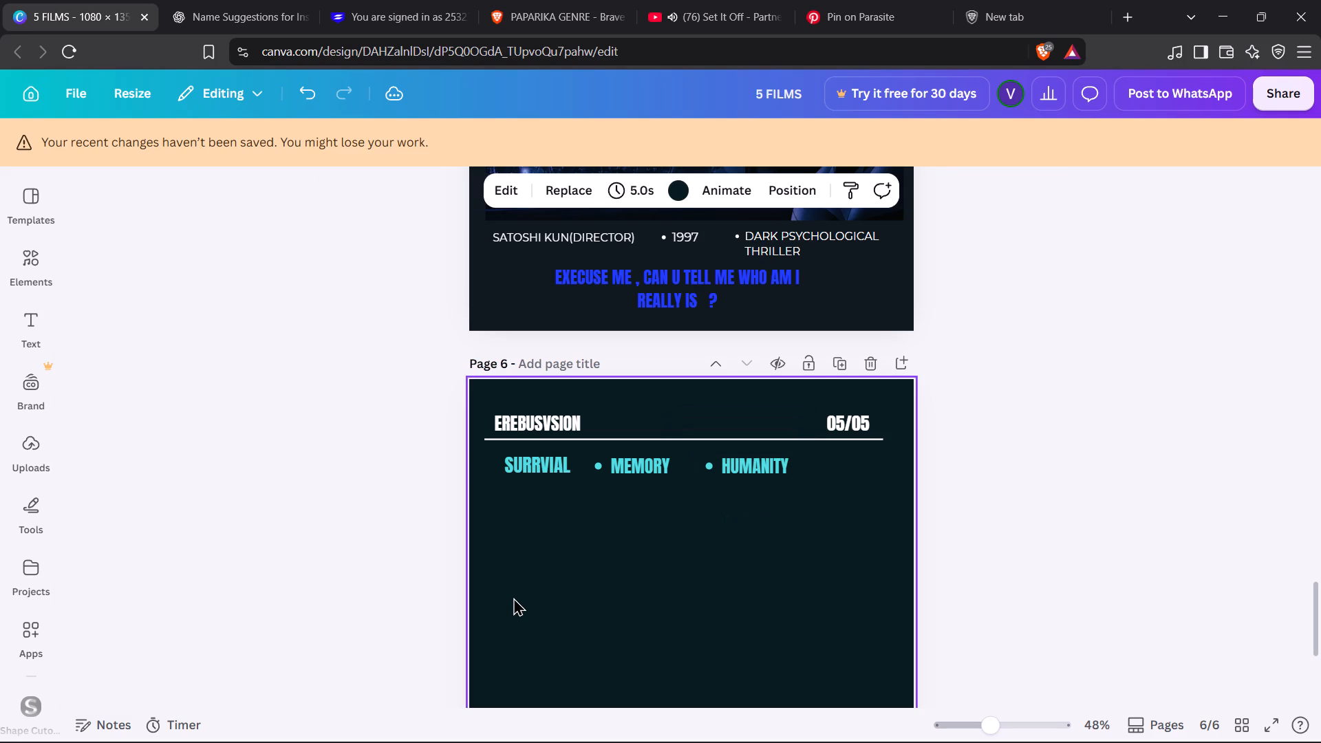
Close up the gaps between SURRVIAL, MEMORY and HUMANITY on page 6 so their text boxes adjoin on one row.
scroll(513, 597, "down", 1)
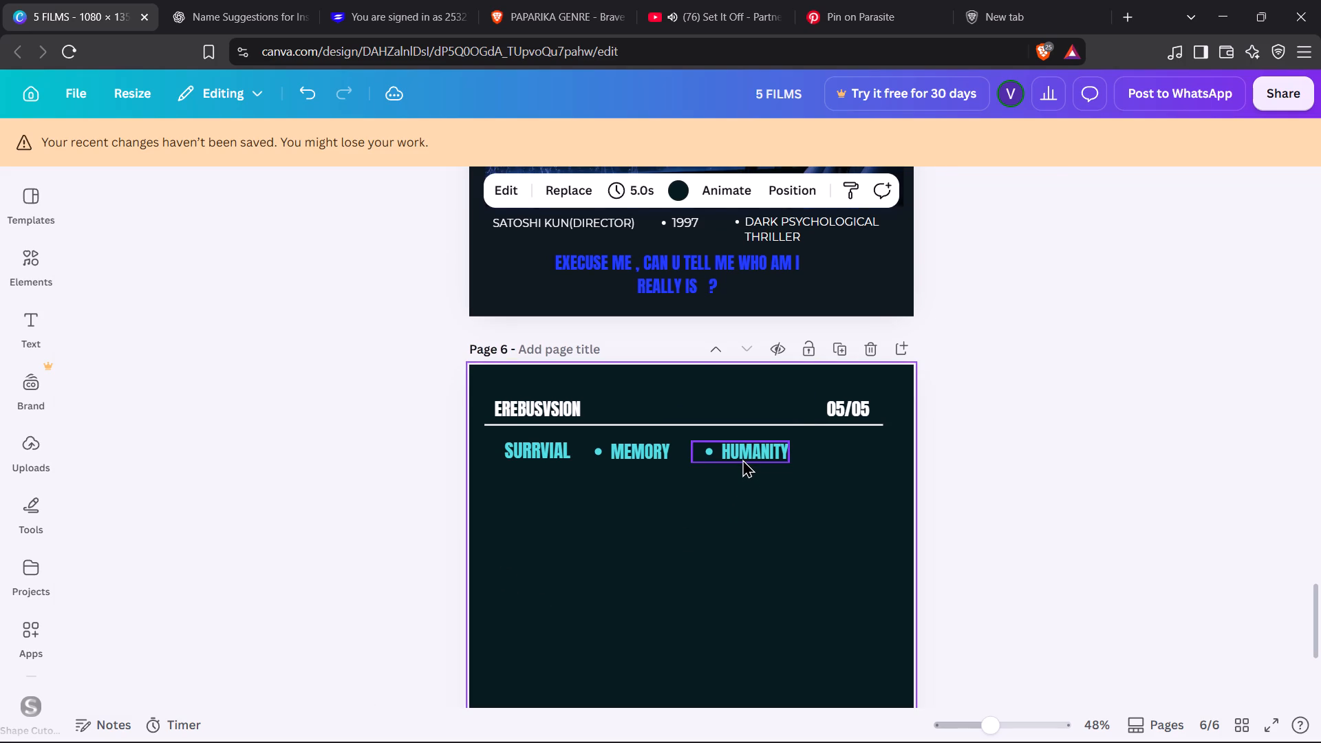
left_click_drag(742, 459, 735, 459)
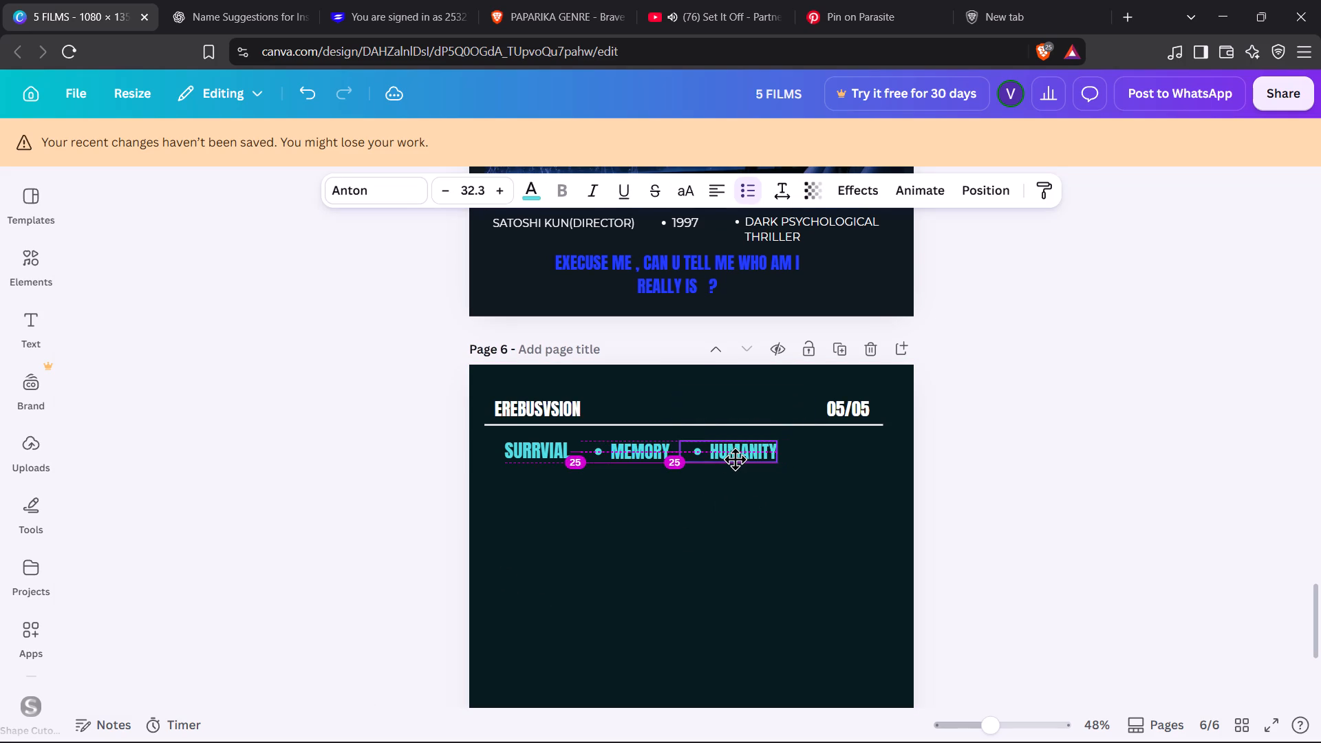
left_click_drag(735, 459, 730, 459)
left_click(729, 456)
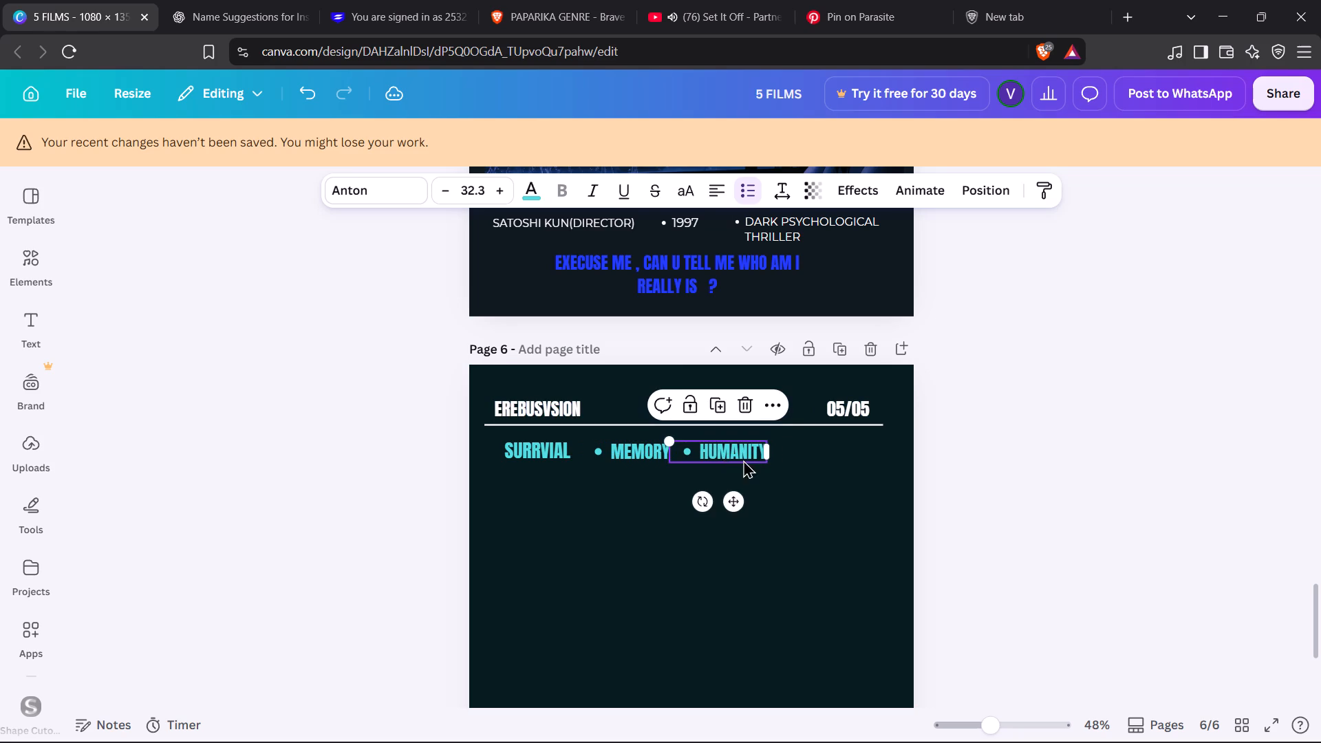
left_click(992, 499)
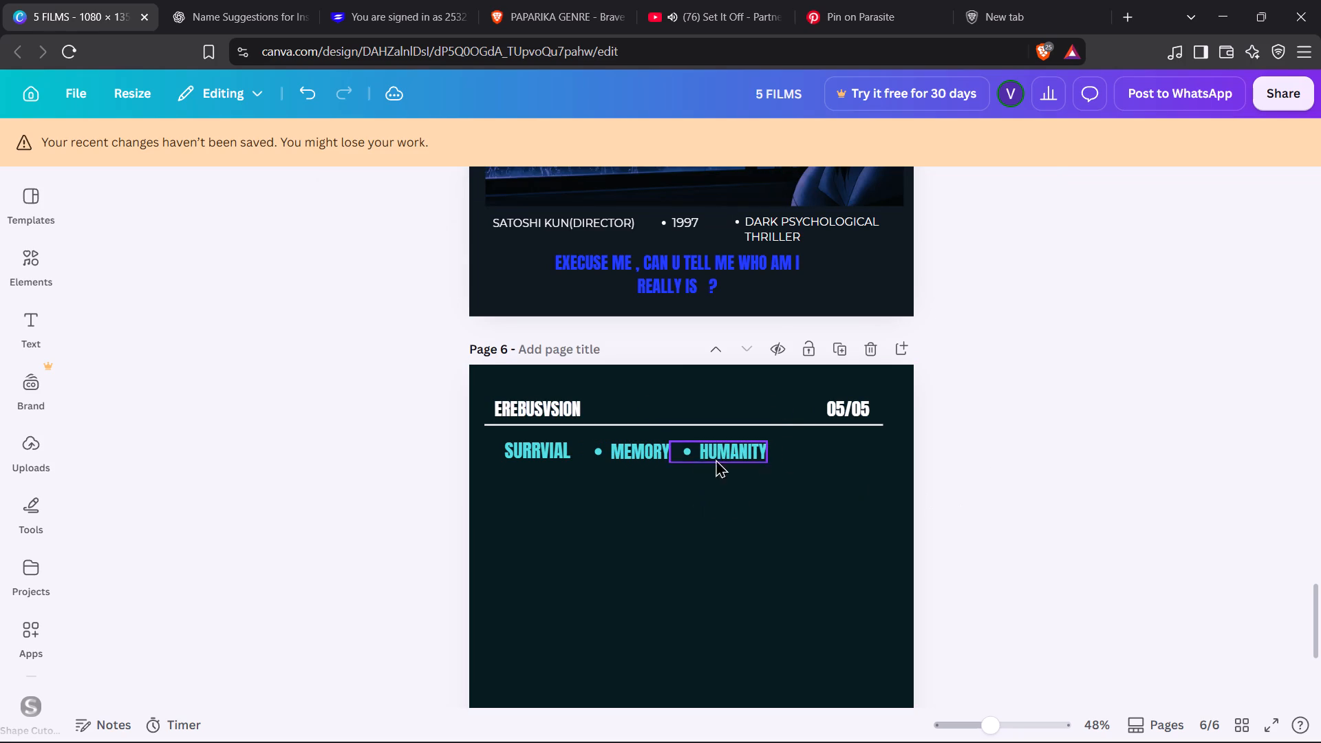
left_click_drag(615, 453, 606, 453)
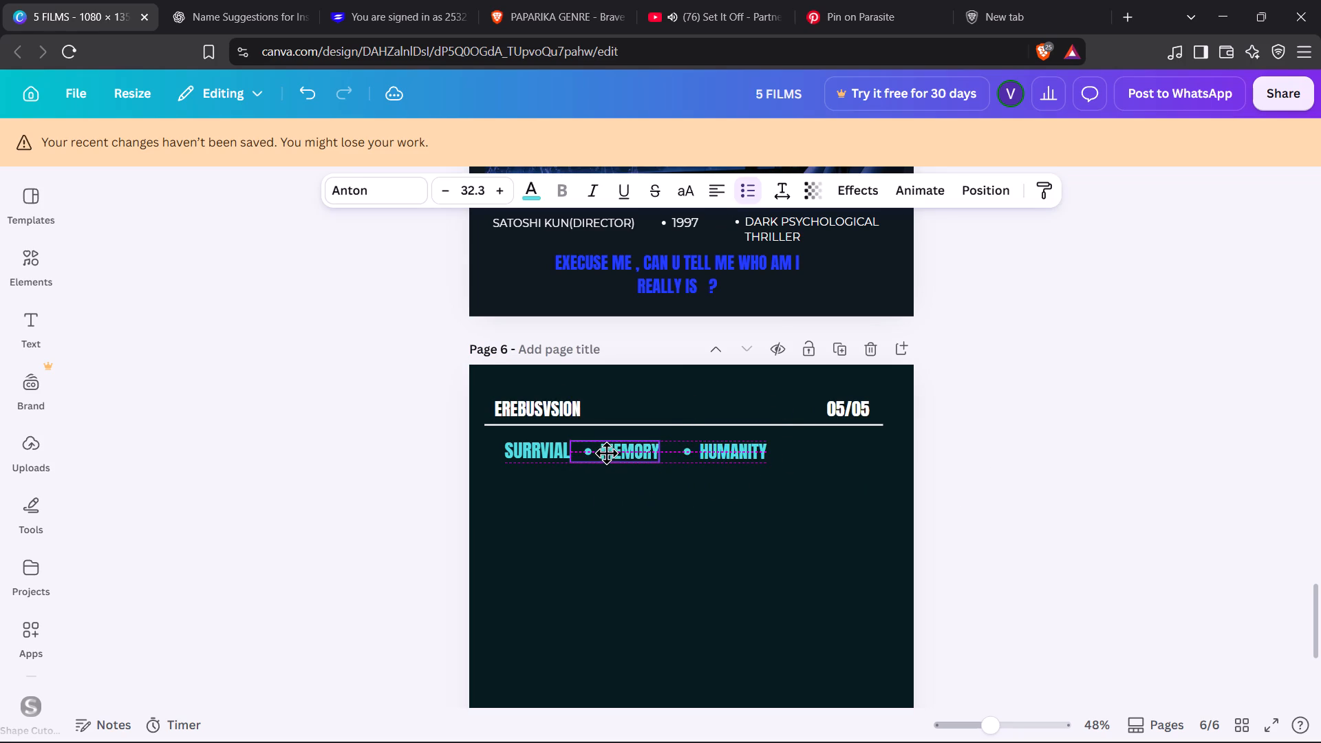
left_click_drag(606, 453, 607, 453)
left_click(612, 452)
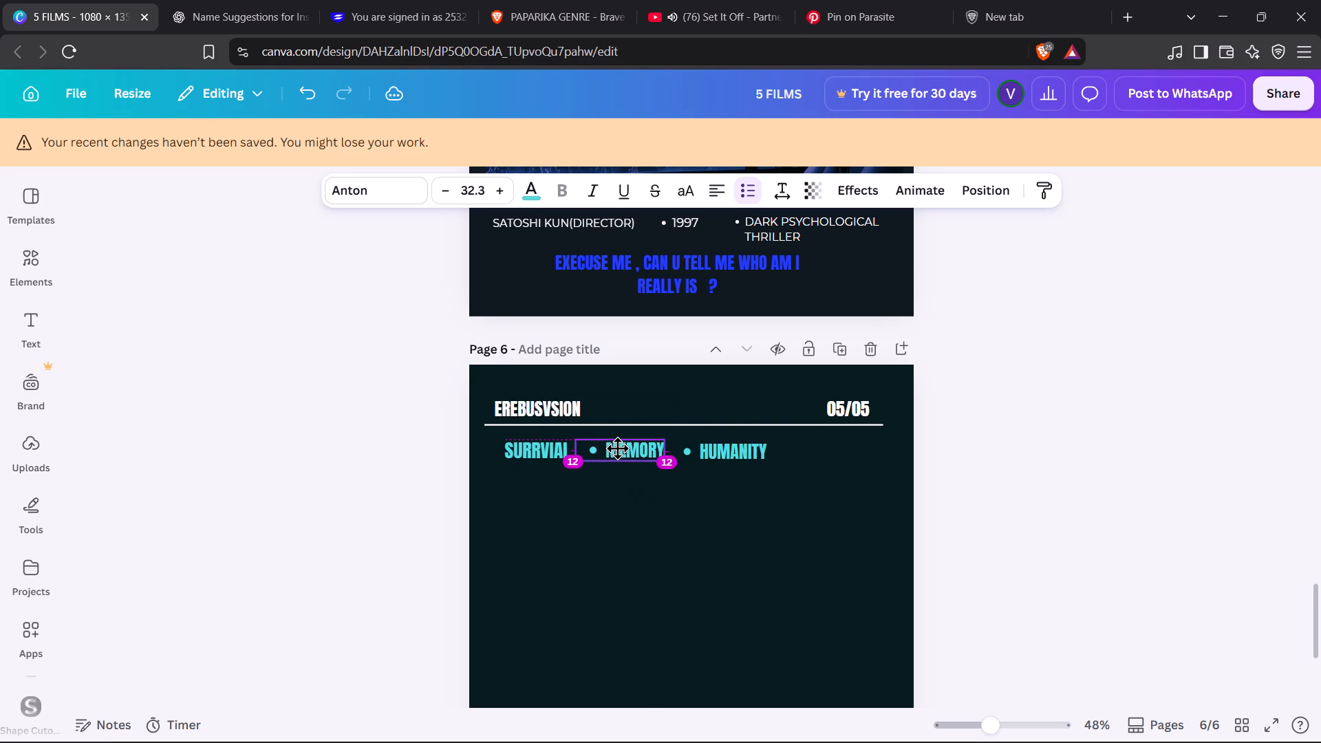
left_click(695, 446)
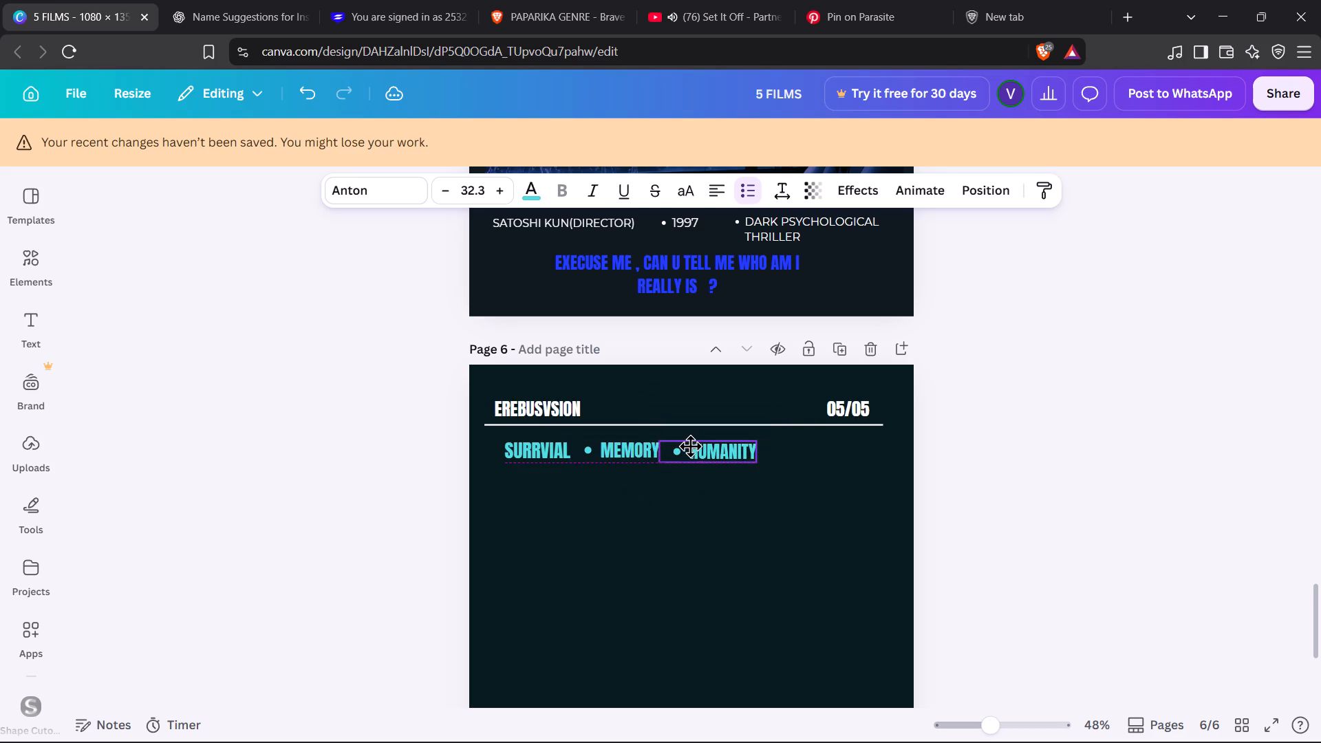
left_click(991, 432)
Add a white Anton text reading GREAT FLOOD to page 6 at font size 50.
scroll(991, 432, "down", 1)
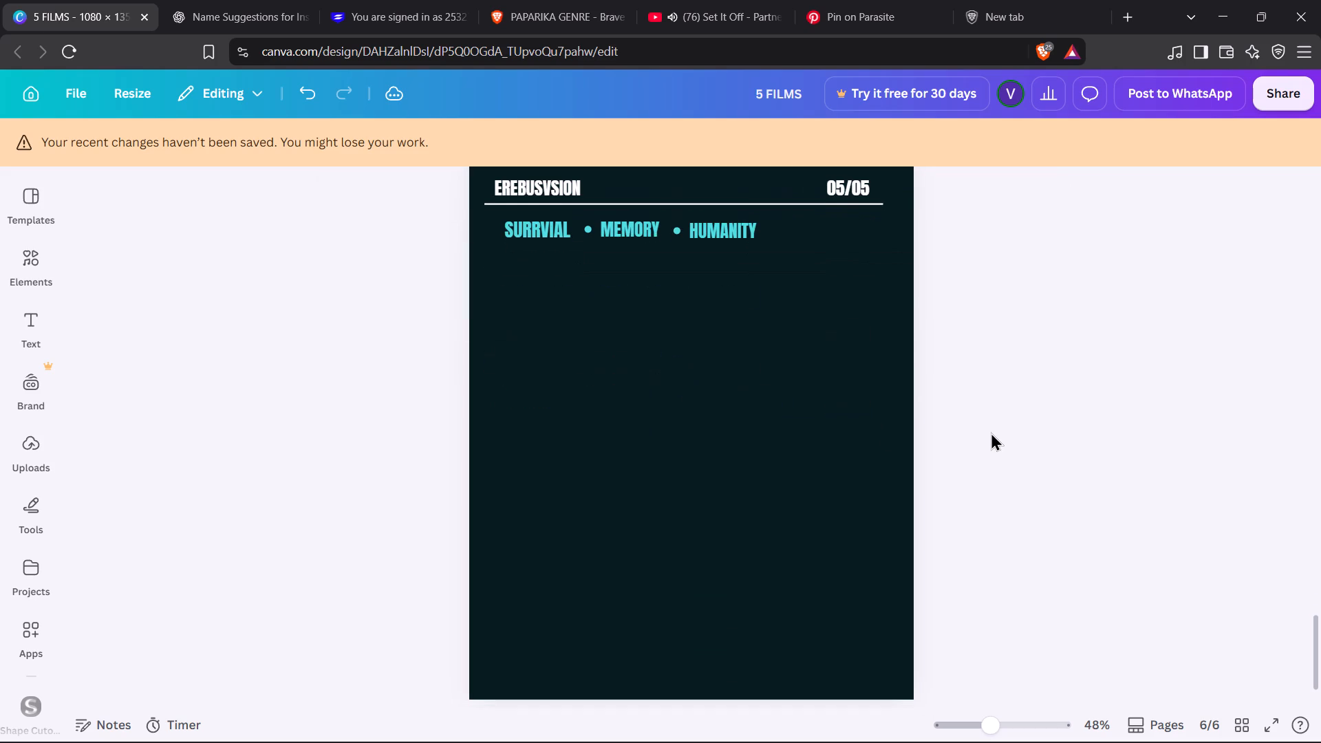
scroll(991, 432, "down", 1)
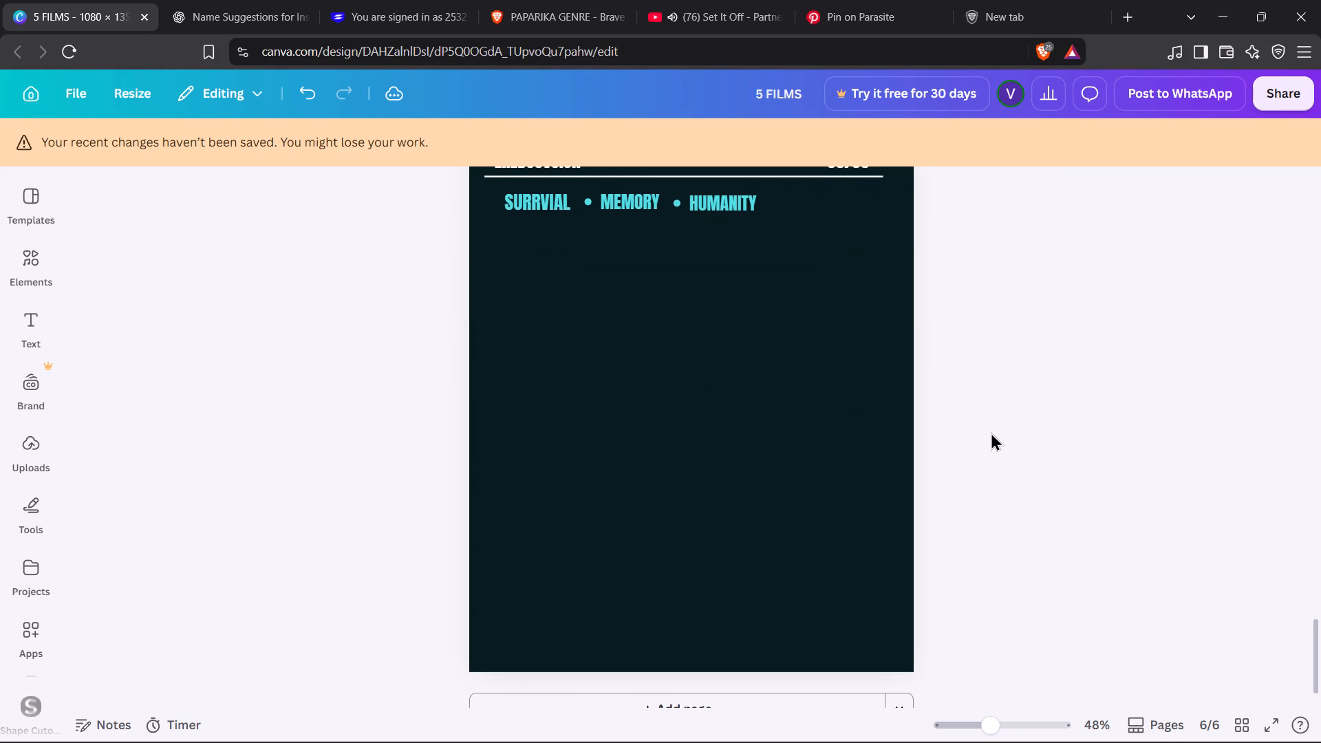
key("t")
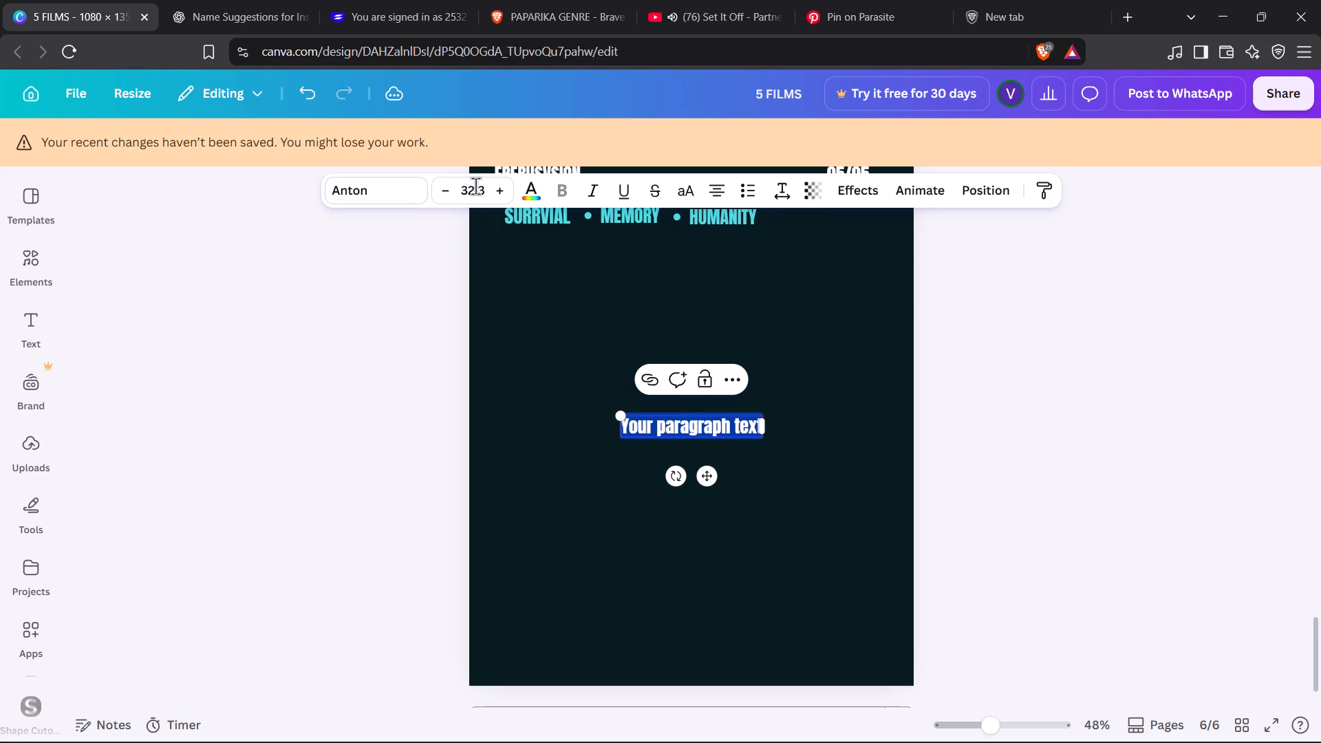
left_click(475, 186)
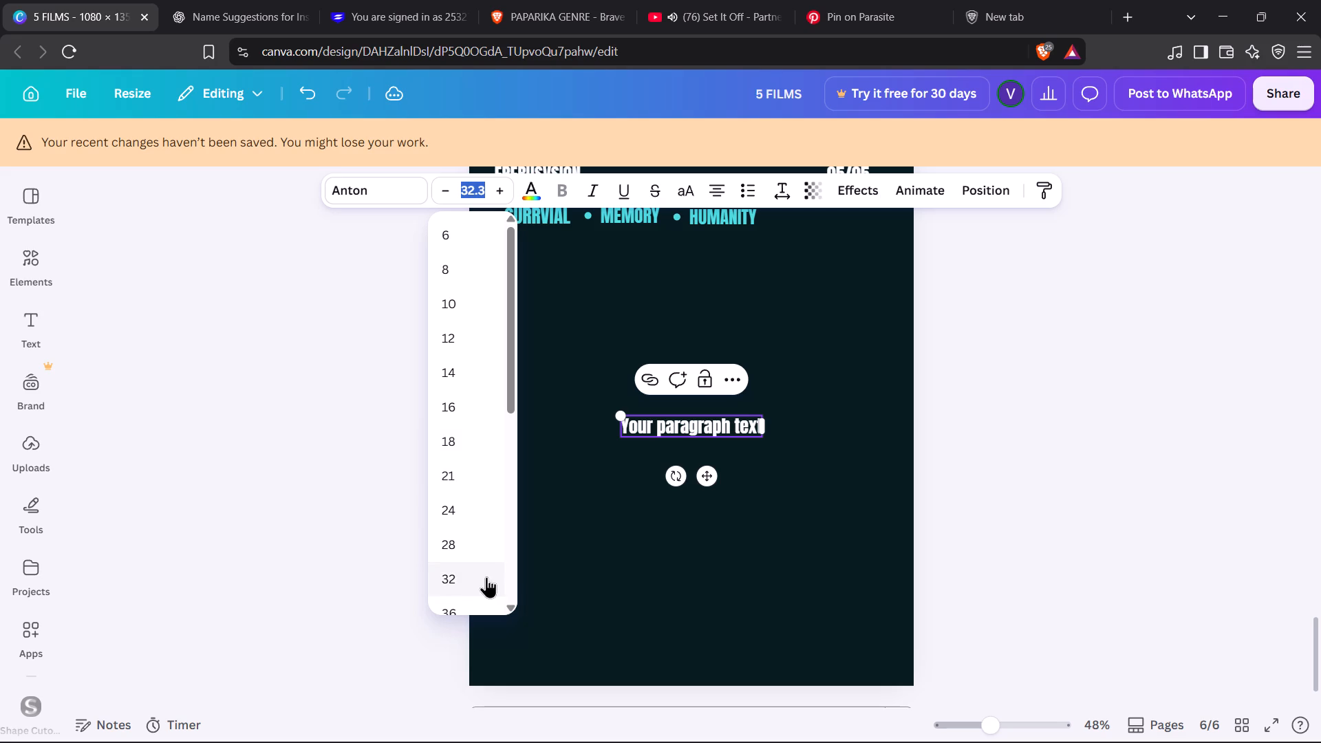
scroll(486, 577, "down", 2)
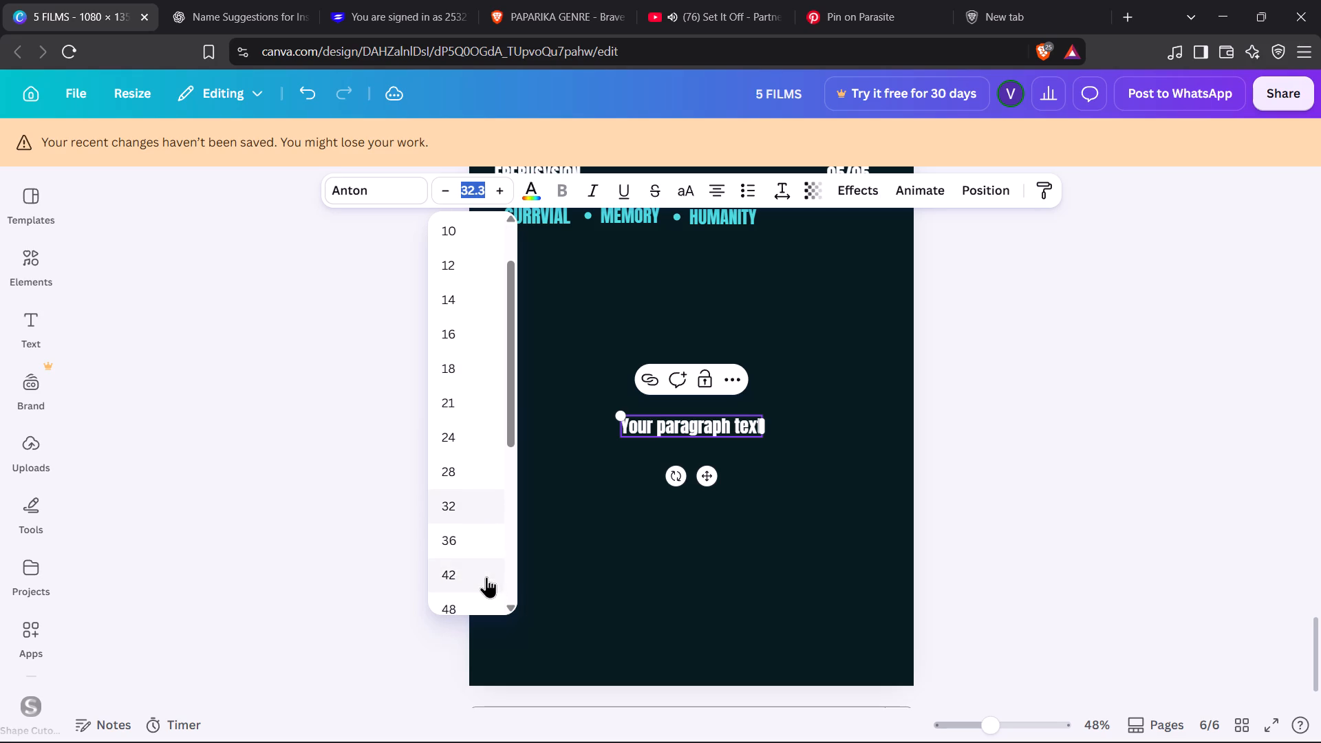
left_click(486, 577)
key("g")
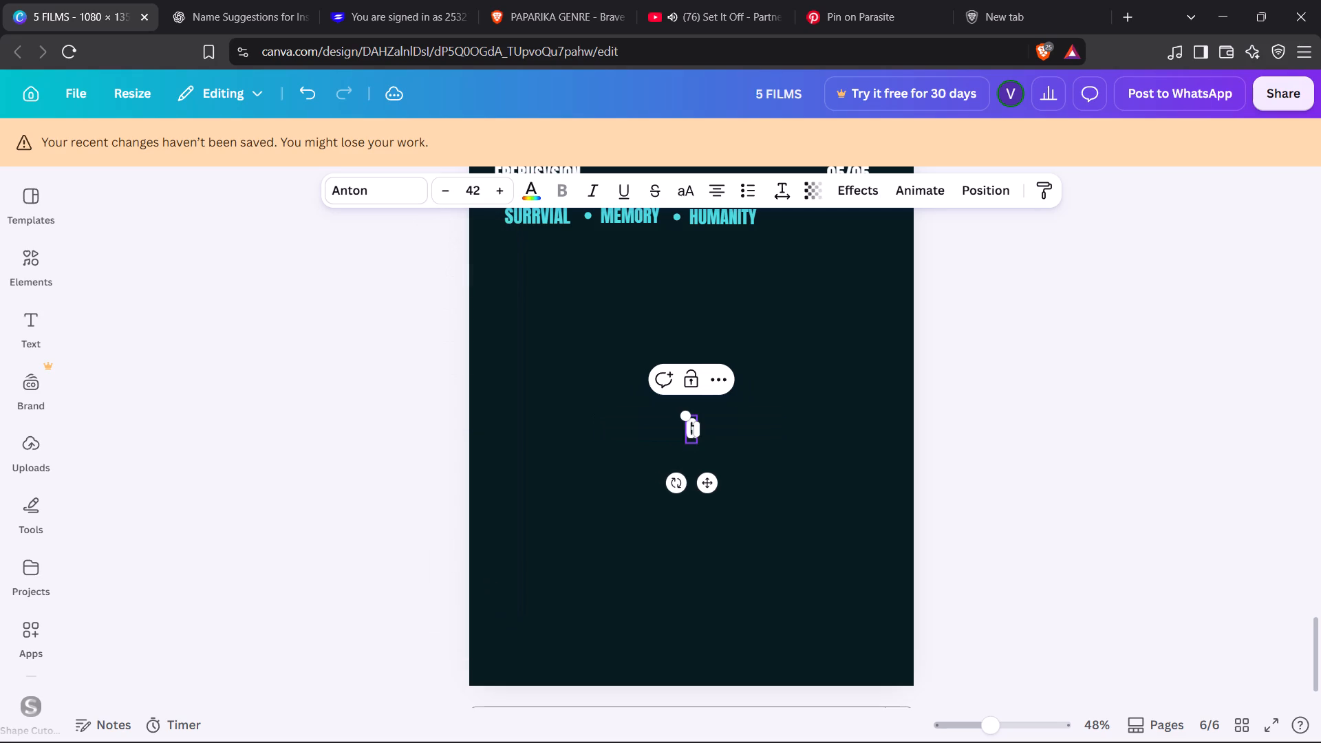
type("REAT")
key("space")
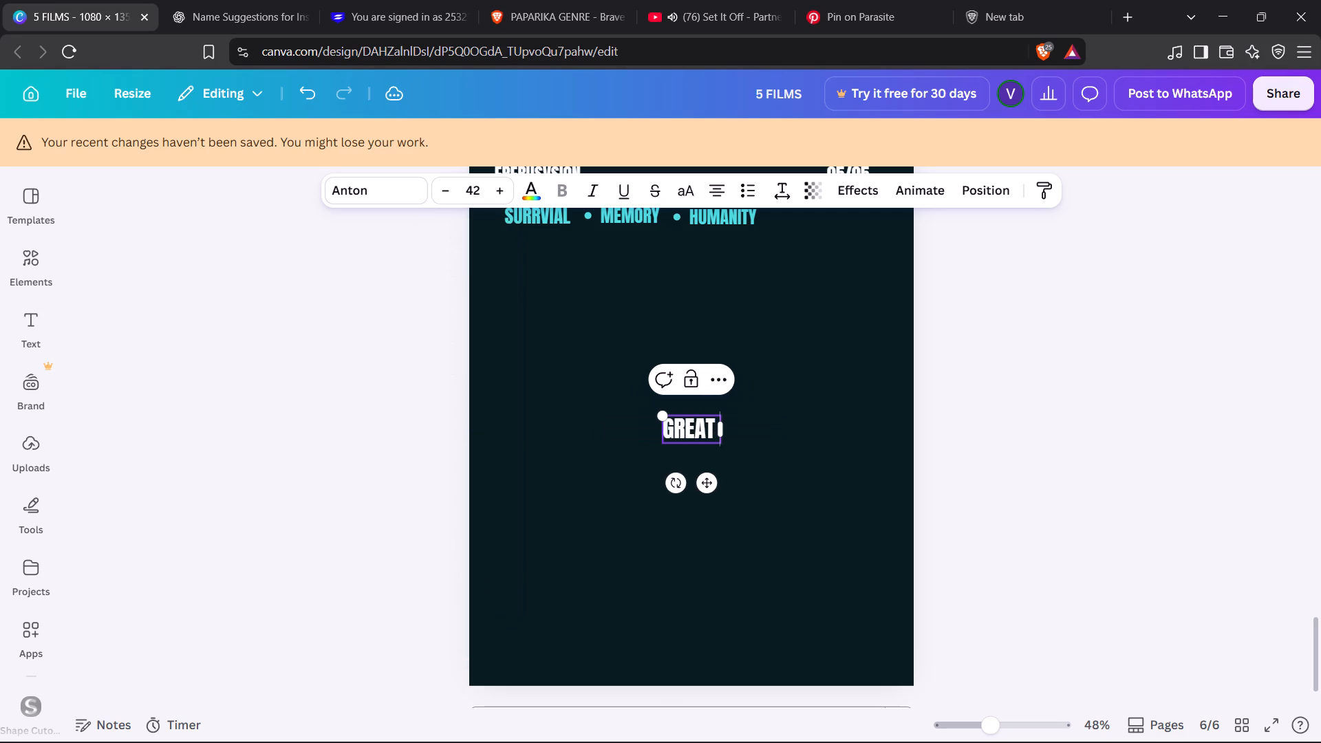
type("FLOOD")
triple_click(496, 189)
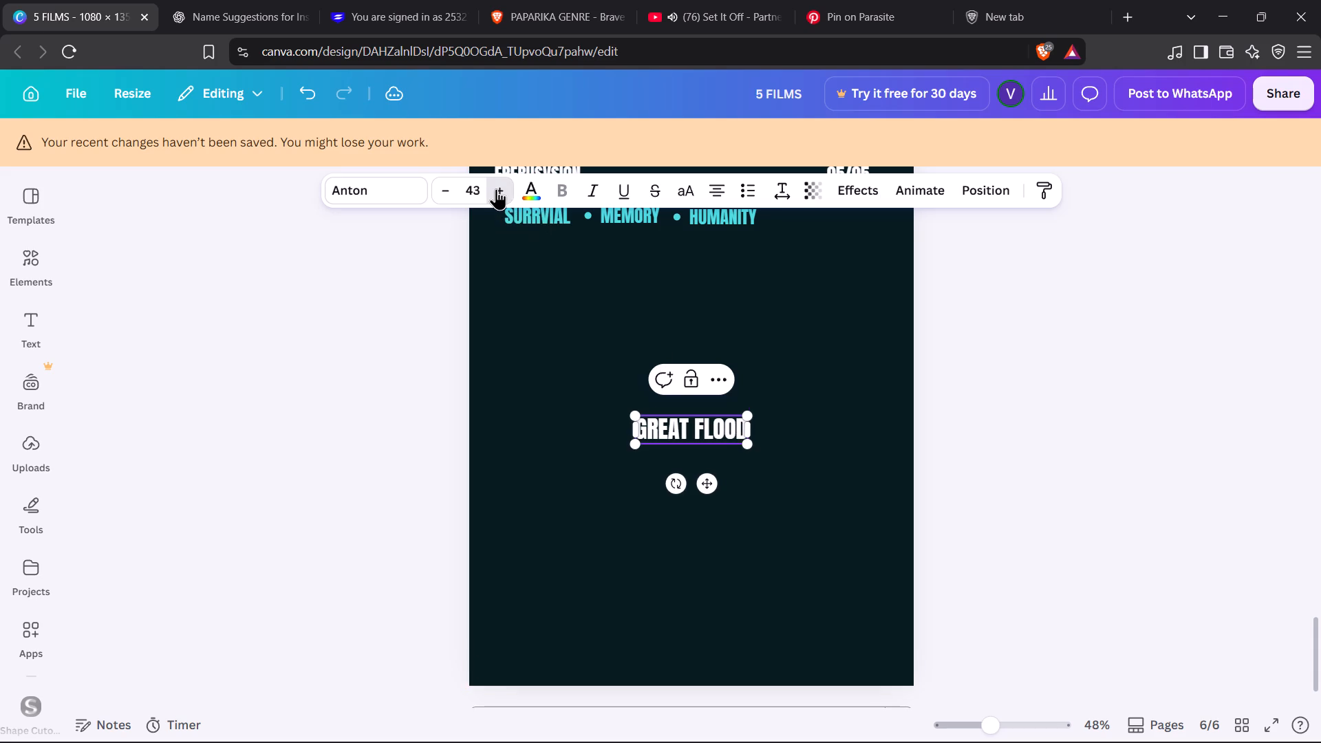
triple_click(496, 189)
double_click(496, 189)
Place the GREAT FLOOD title just below the label row, starting near SURRVIAL's left edge, and enlarge it to about size 93.1.
left_click_drag(496, 189, 707, 445)
left_click_drag(707, 486, 598, 365)
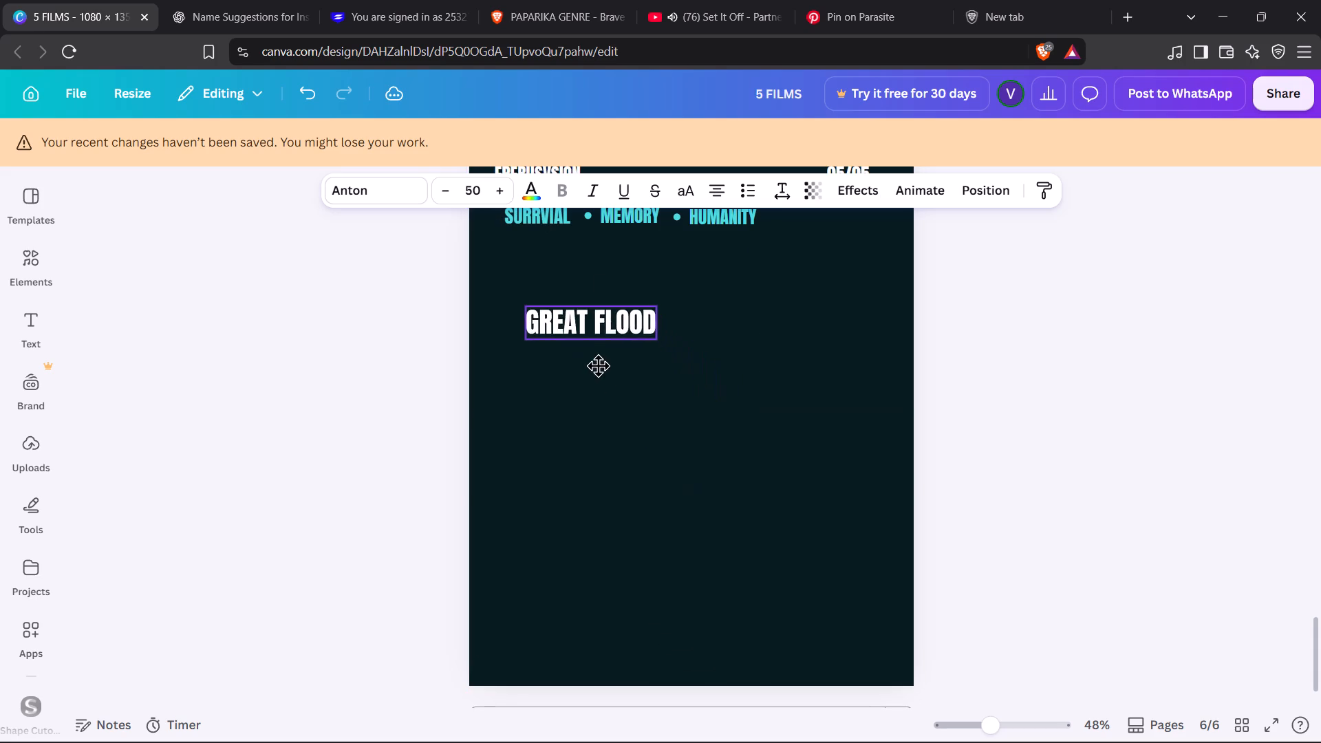
left_click_drag(598, 365, 599, 341)
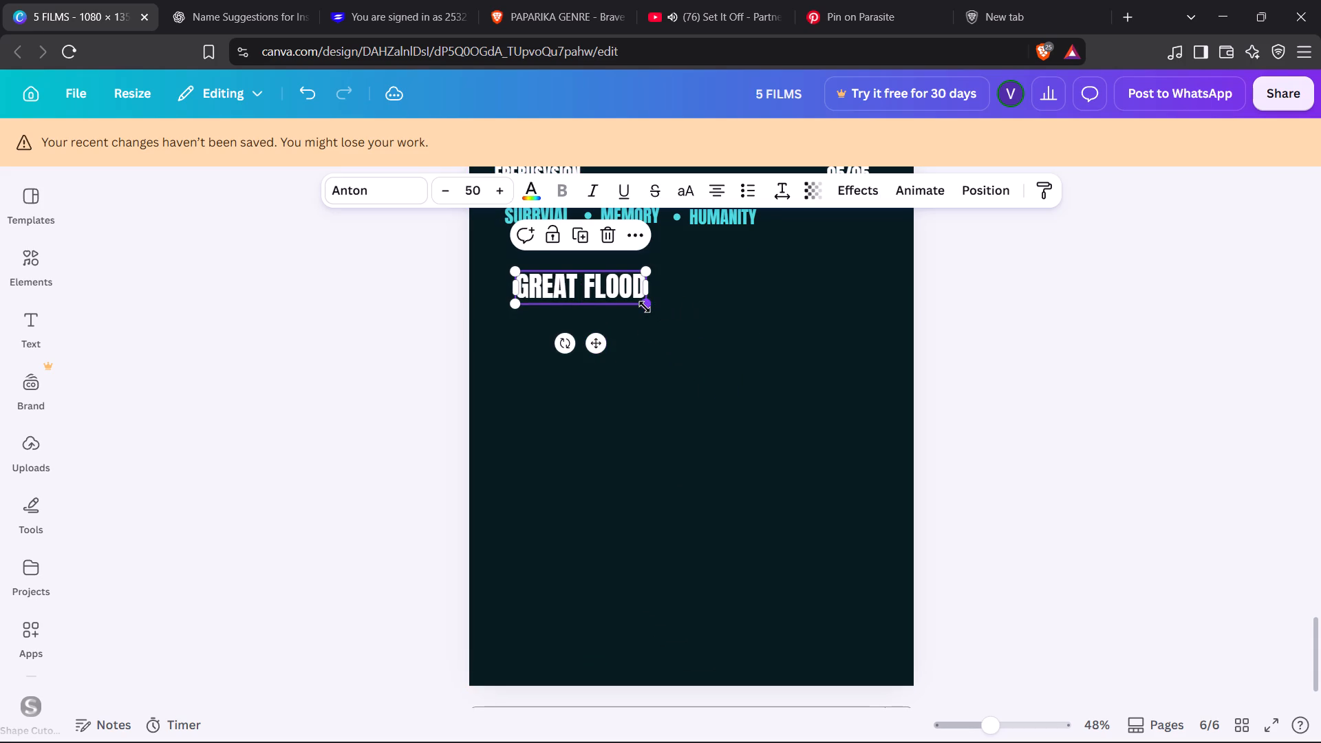
left_click_drag(645, 307, 736, 363)
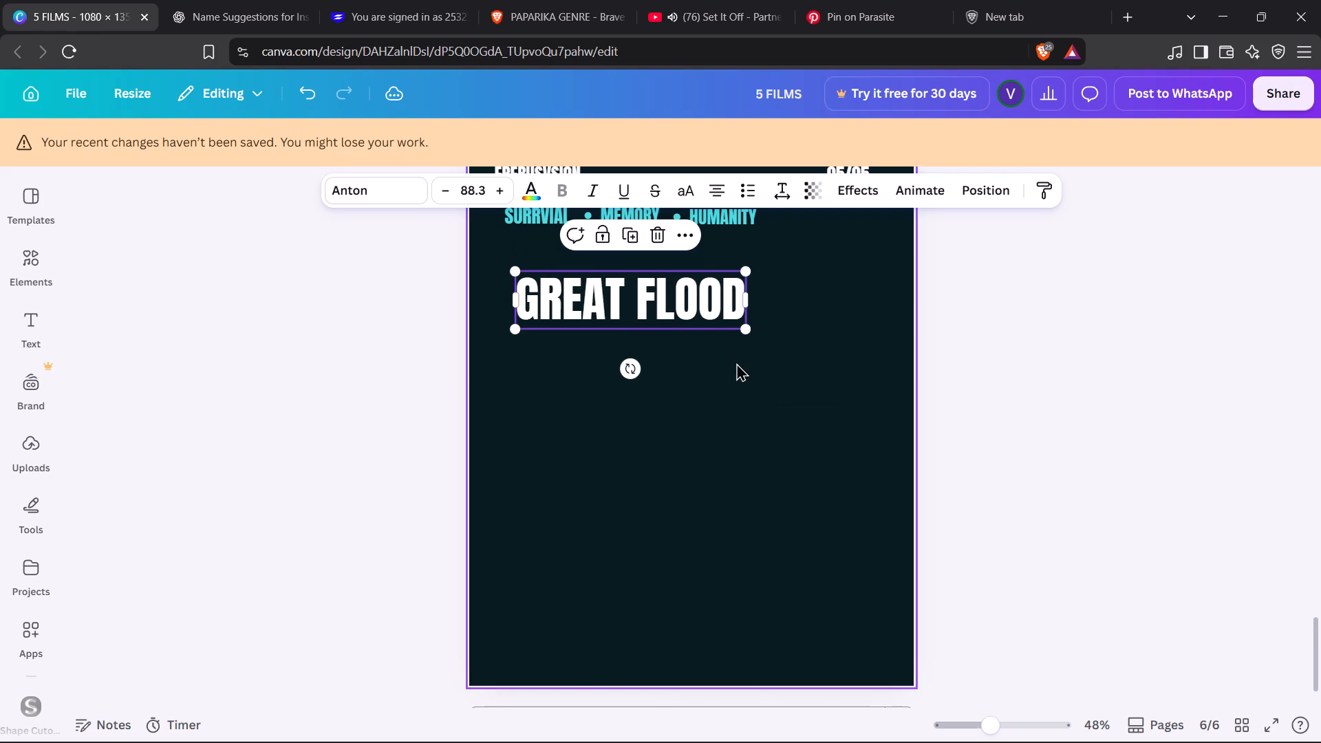
left_click_drag(624, 303, 620, 291)
left_click_drag(744, 321, 753, 349)
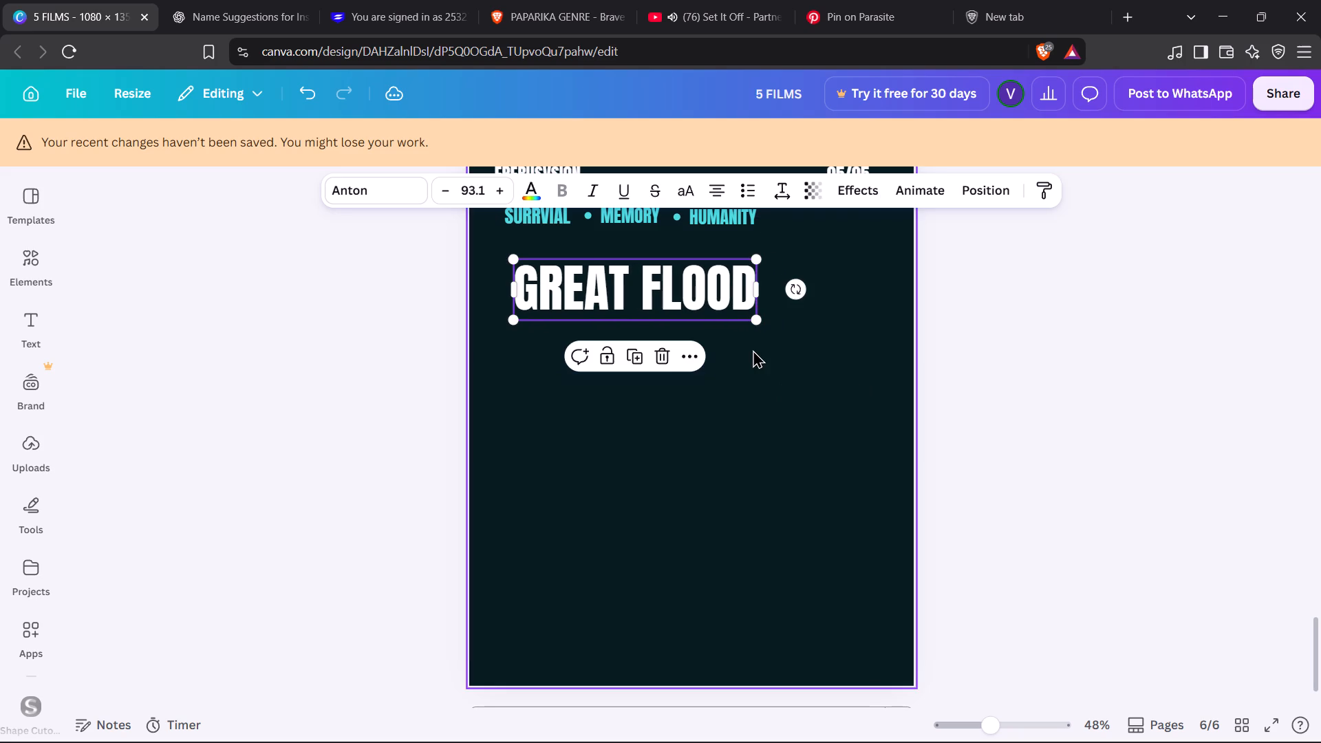
Widen the GREAT FLOOD text box beyond its text and align its left edge with the start of the header divider line.
left_click_drag(757, 295, 834, 295)
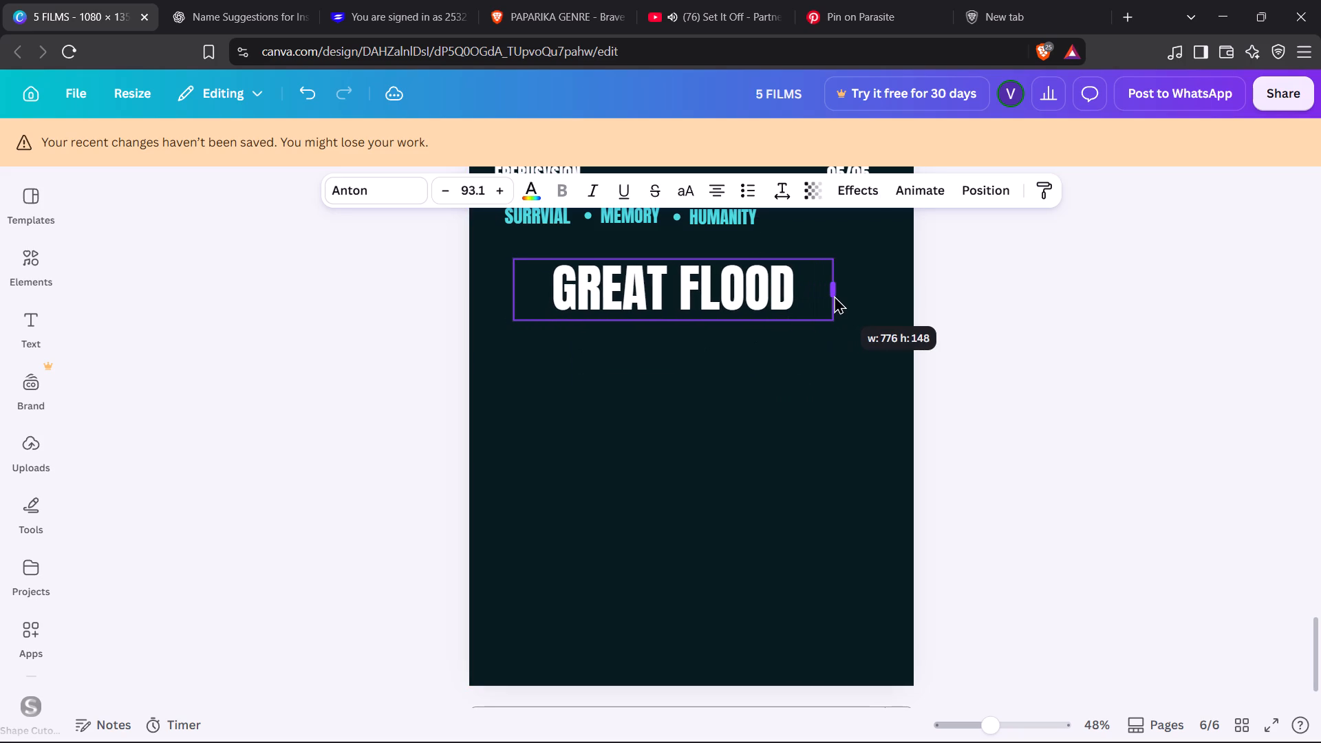
left_click_drag(834, 295, 832, 289)
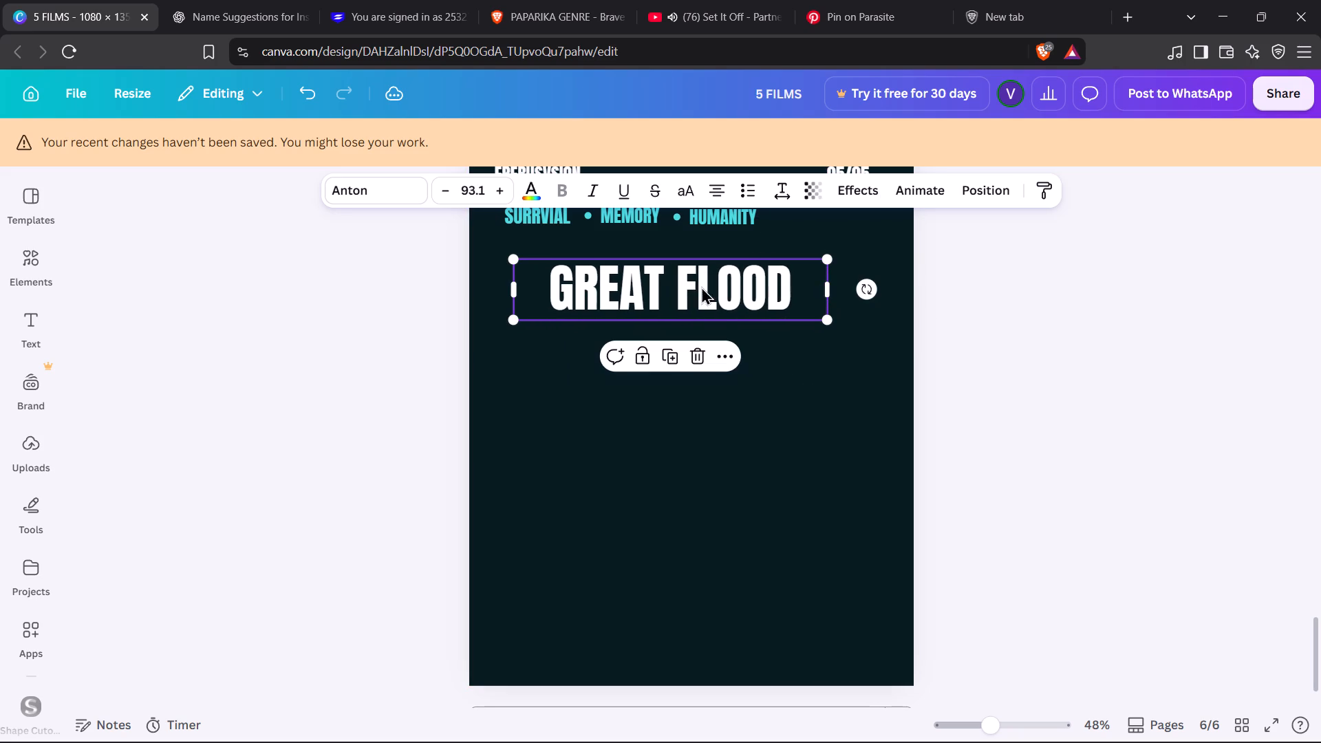
left_click_drag(713, 309, 689, 311)
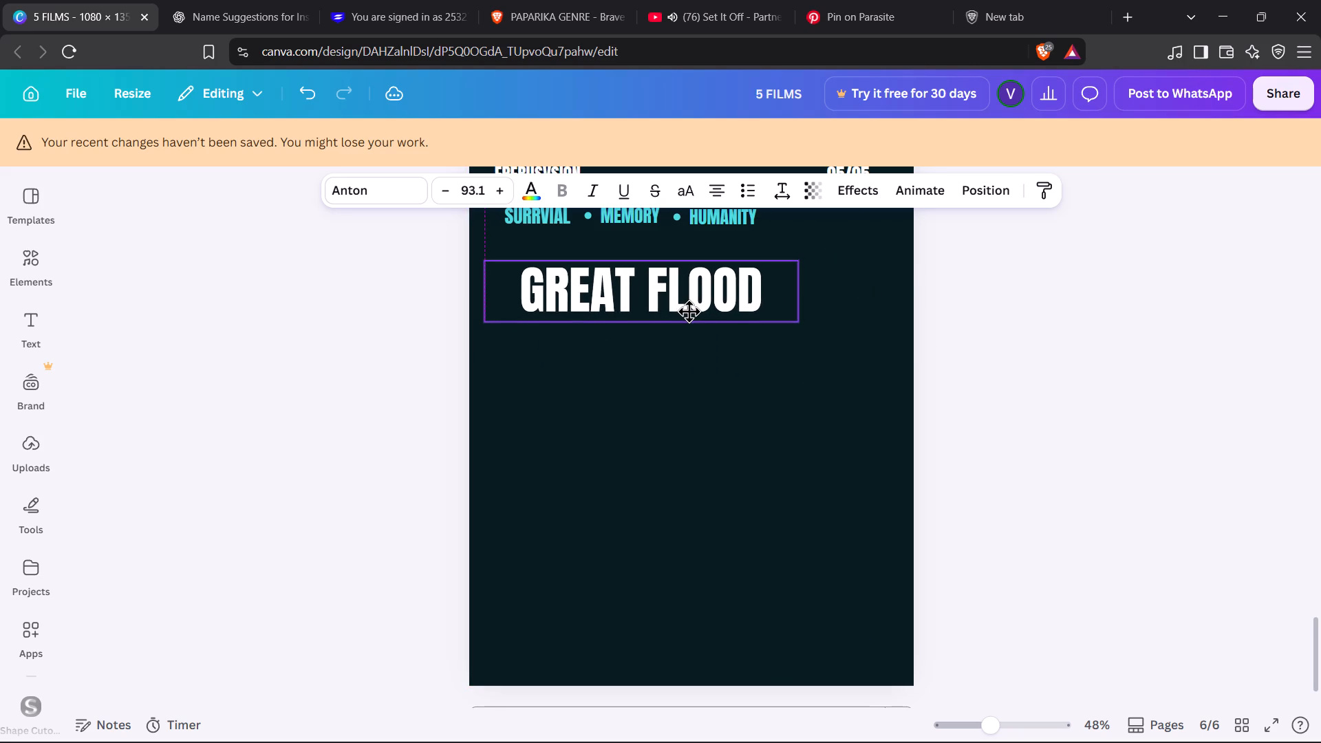
left_click_drag(689, 311, 688, 309)
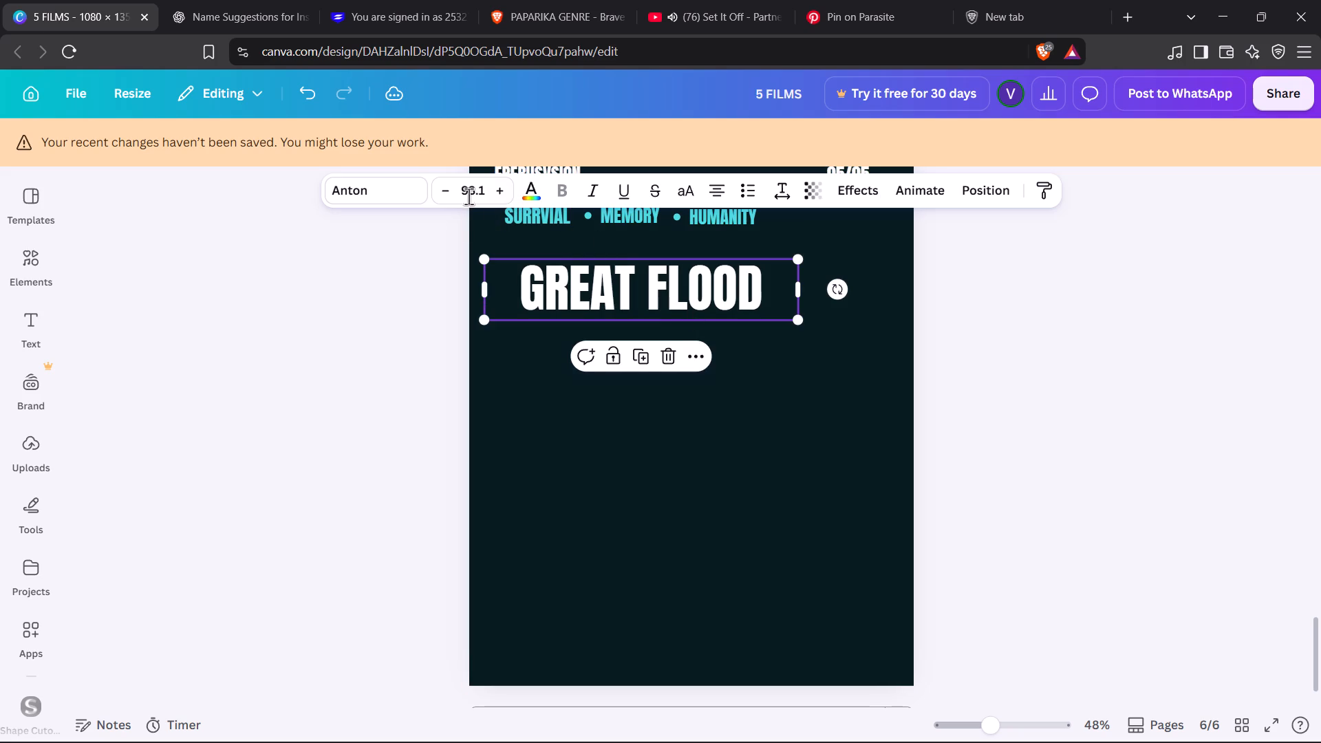
triple_click(451, 193)
triple_click(451, 193)
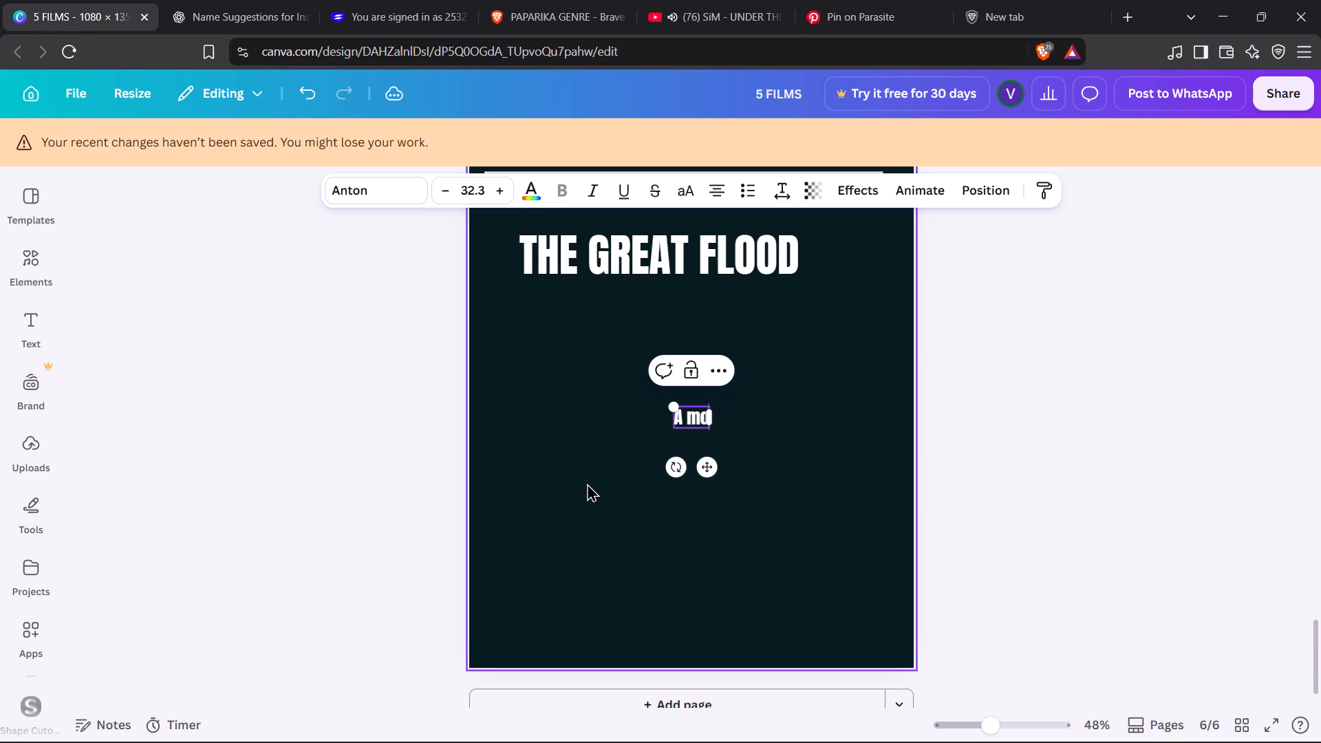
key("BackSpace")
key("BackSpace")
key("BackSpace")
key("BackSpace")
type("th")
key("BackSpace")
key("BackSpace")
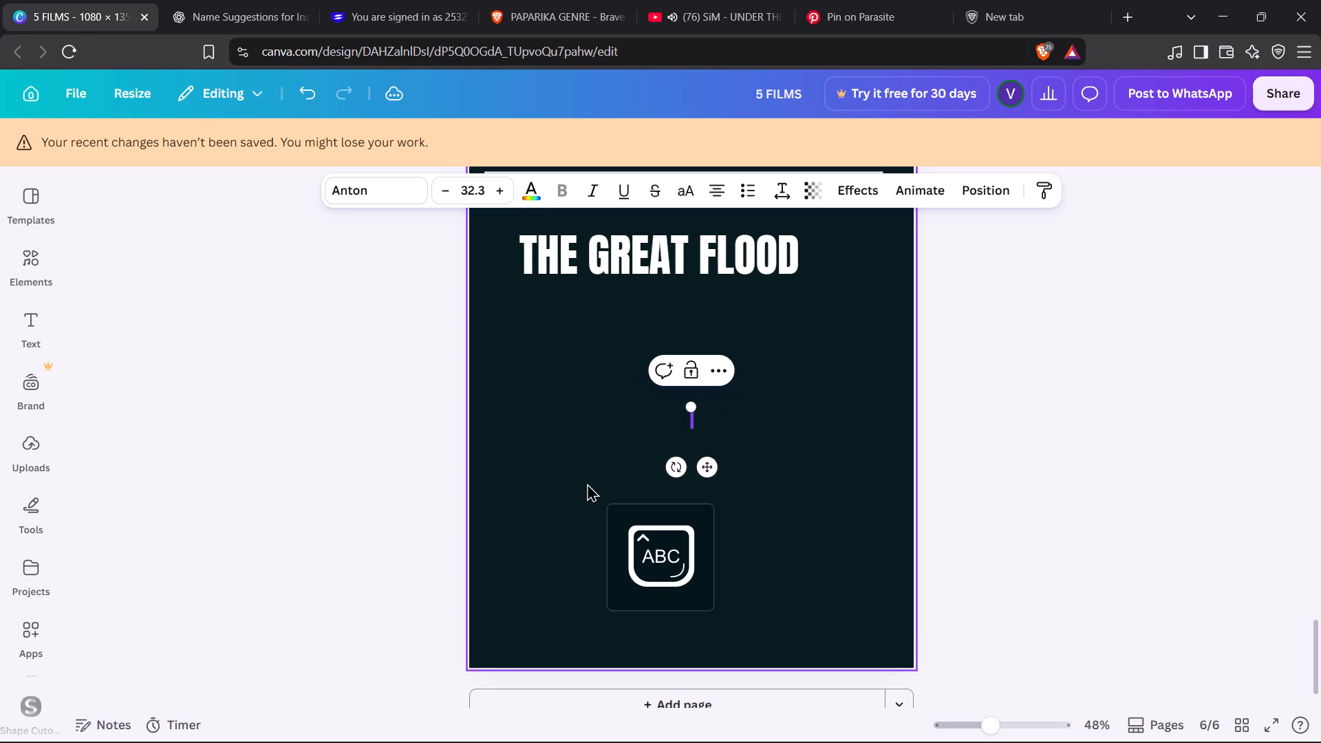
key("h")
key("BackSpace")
Enter the tagline THE SURRVIAL STORY OF MOM AND SON in the new text box.
type("THE STORY OF")
key("space")
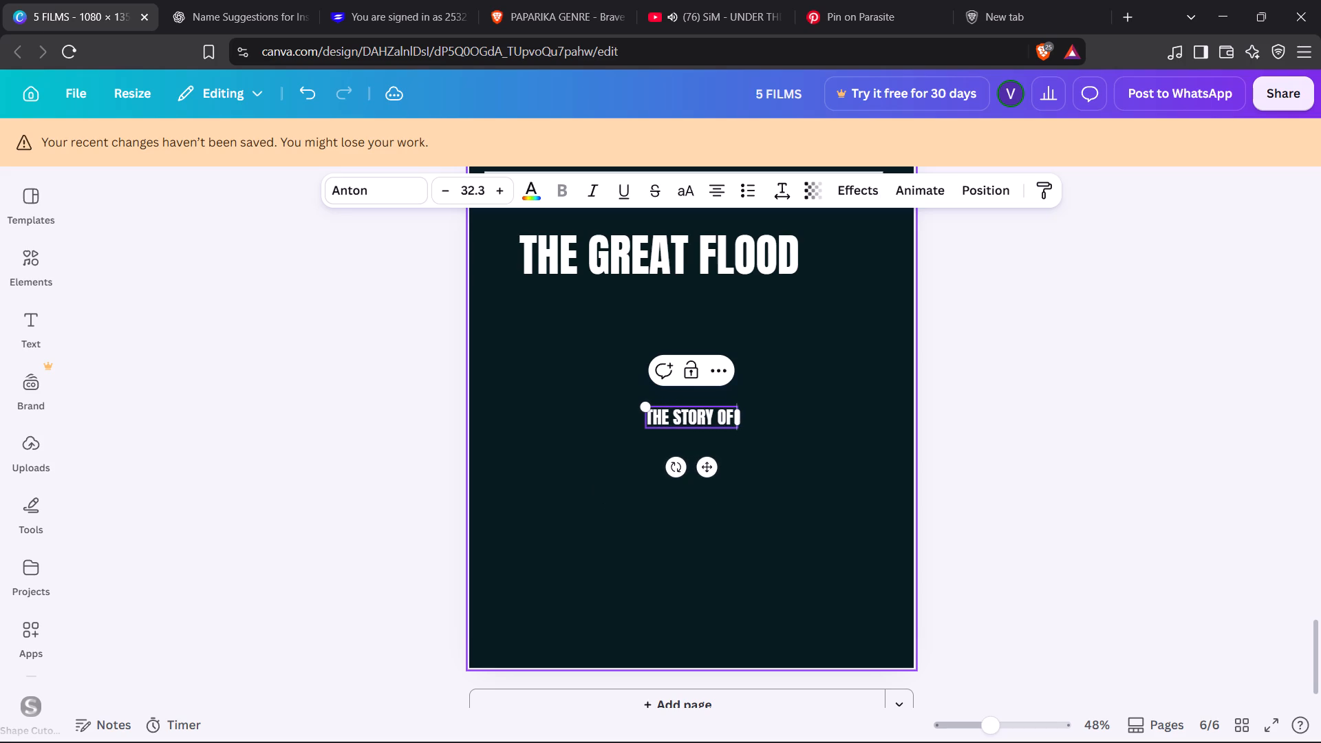
type("A MO")
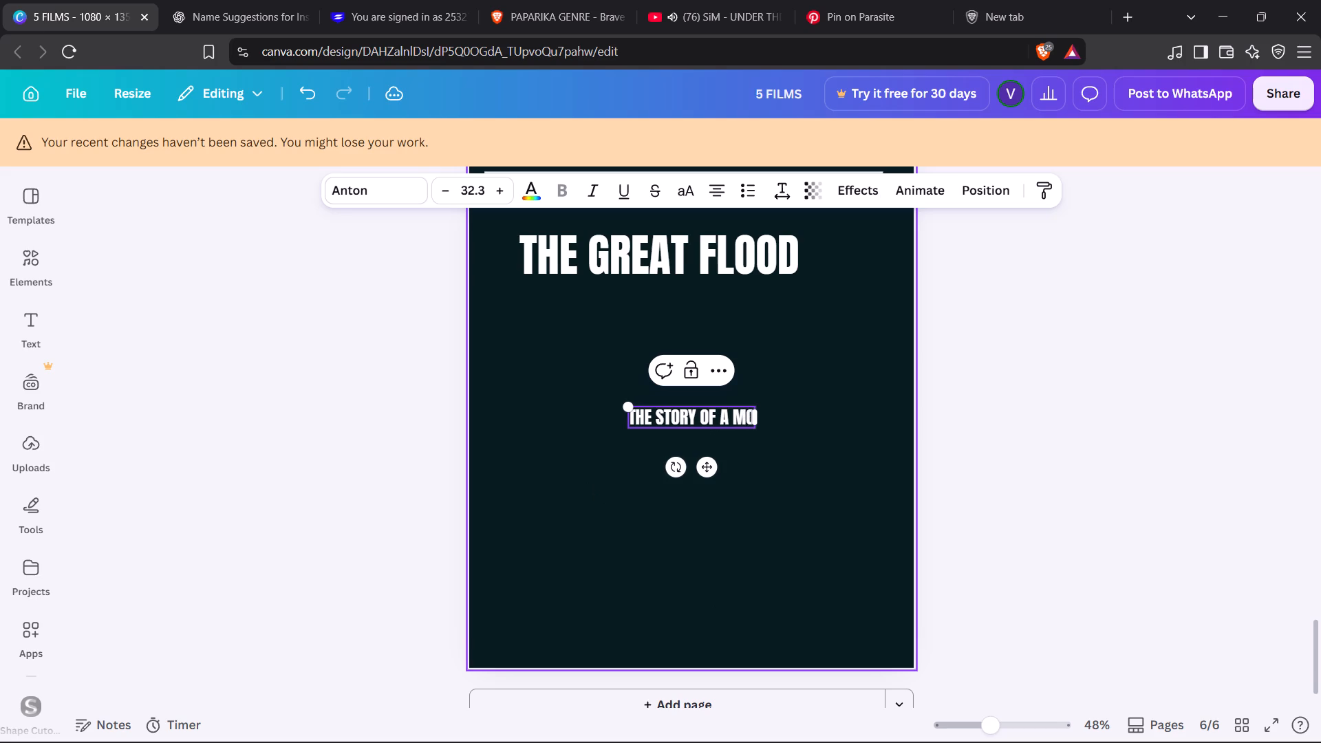
key("BackSpace")
key("BackSpace")
key("BackSpace")
key("BackSpace")
key("BackSpace")
key("BackSpace")
key("BackSpace")
key("BackSpace")
key("BackSpace")
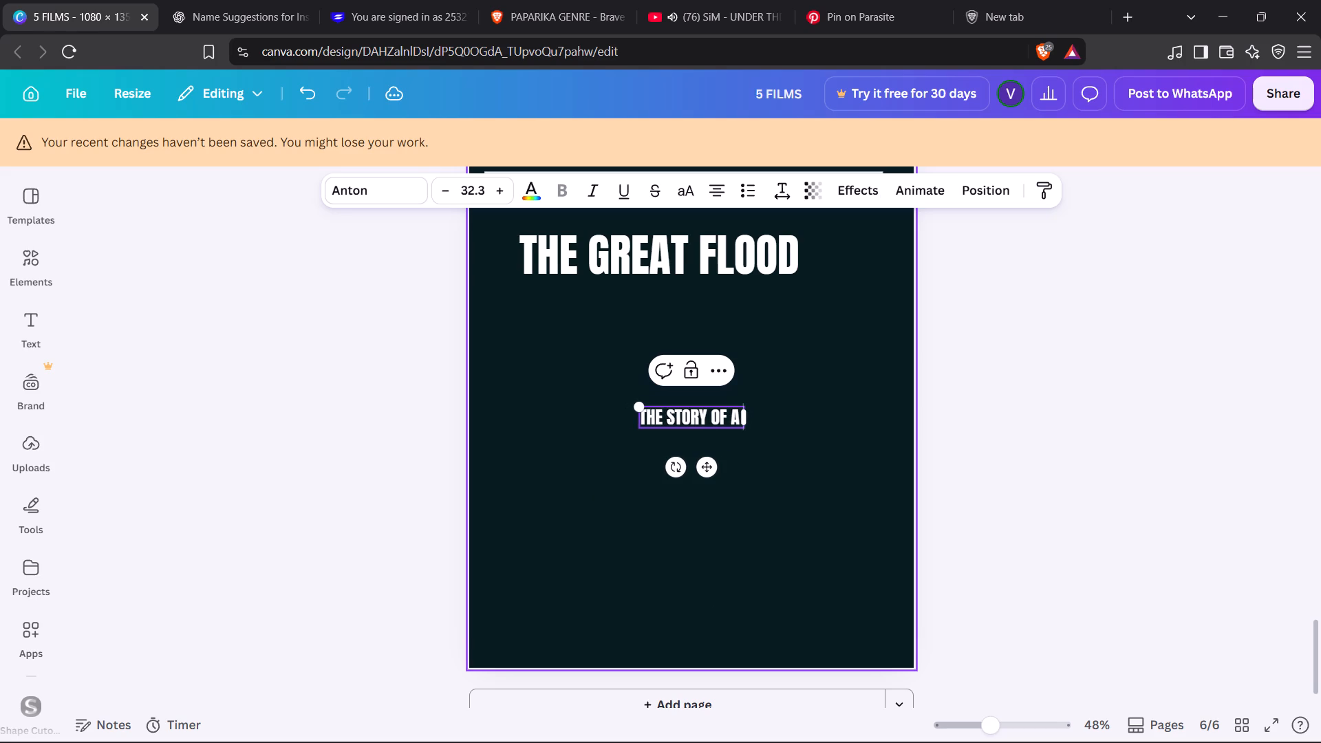
key("BackSpace")
key("BackSpace")
key("BackSpace")
key("BackSpace")
key("space")
type("SURRVIAL STORY OF MOM AND SO")
key("n")
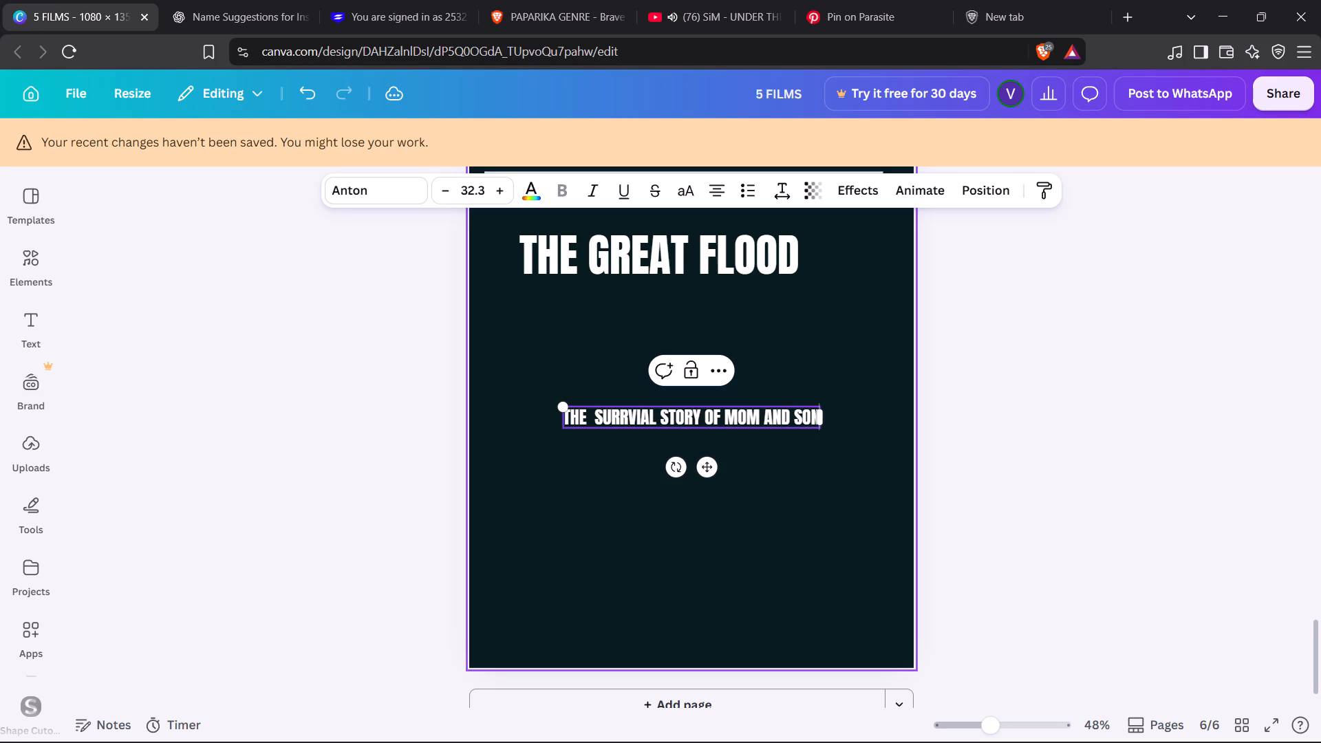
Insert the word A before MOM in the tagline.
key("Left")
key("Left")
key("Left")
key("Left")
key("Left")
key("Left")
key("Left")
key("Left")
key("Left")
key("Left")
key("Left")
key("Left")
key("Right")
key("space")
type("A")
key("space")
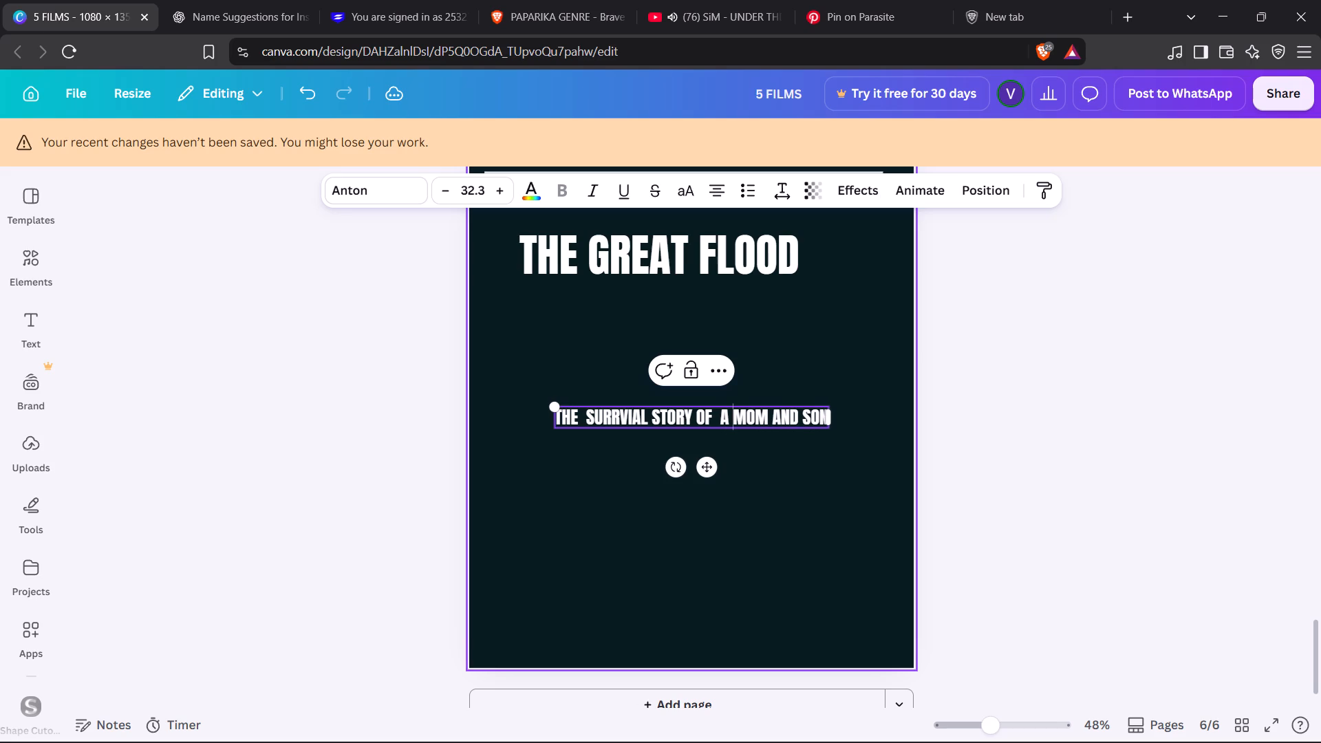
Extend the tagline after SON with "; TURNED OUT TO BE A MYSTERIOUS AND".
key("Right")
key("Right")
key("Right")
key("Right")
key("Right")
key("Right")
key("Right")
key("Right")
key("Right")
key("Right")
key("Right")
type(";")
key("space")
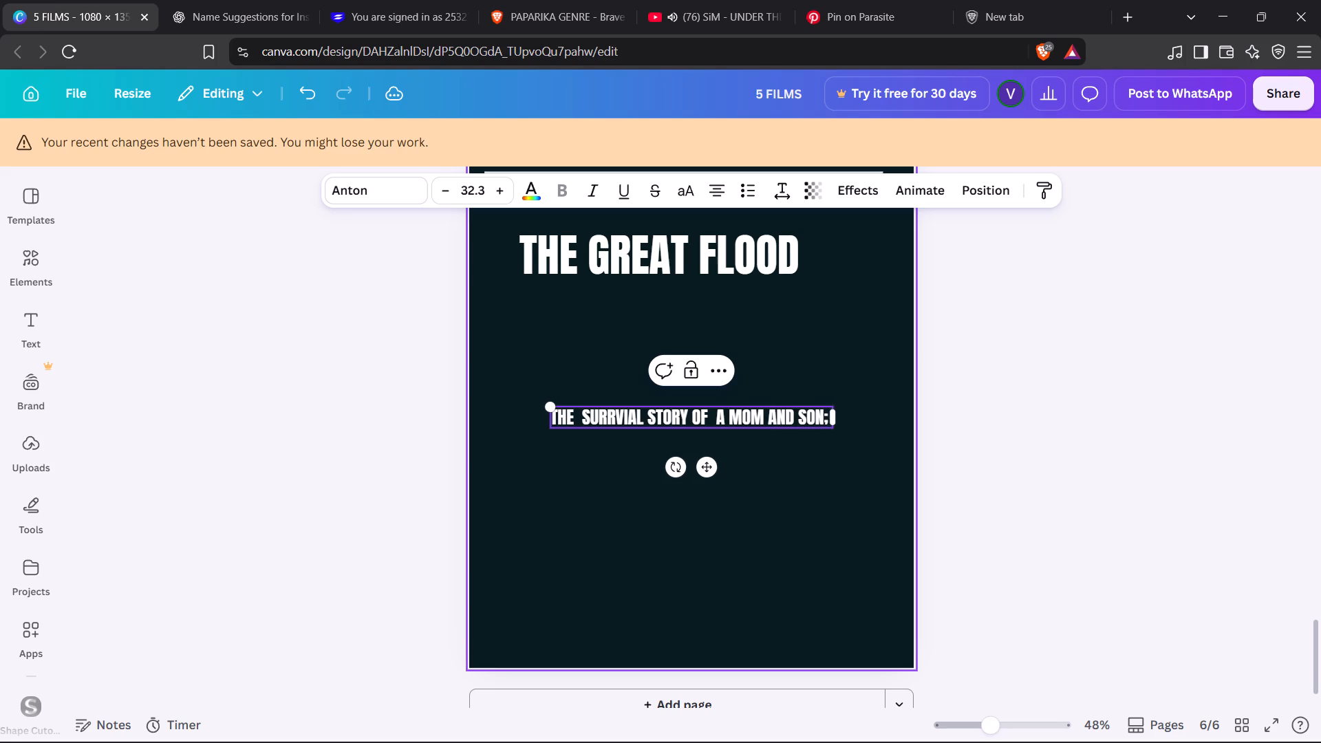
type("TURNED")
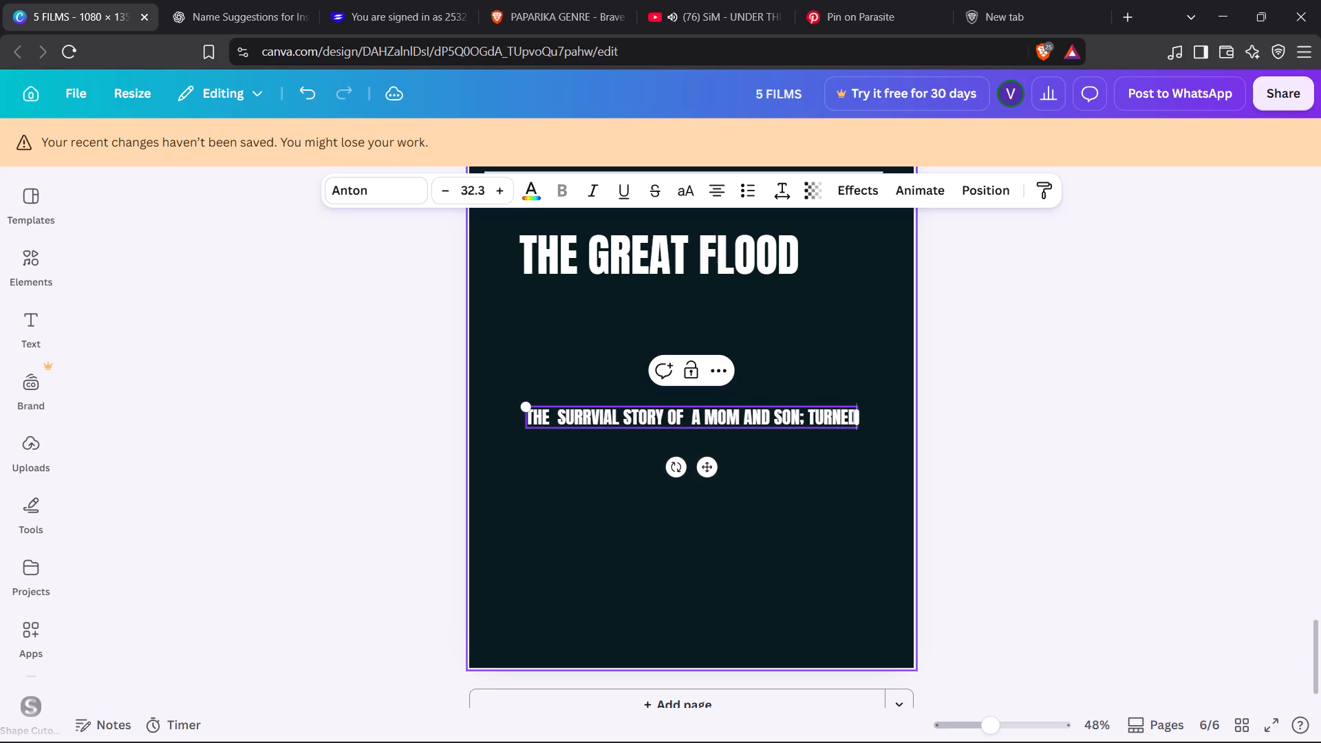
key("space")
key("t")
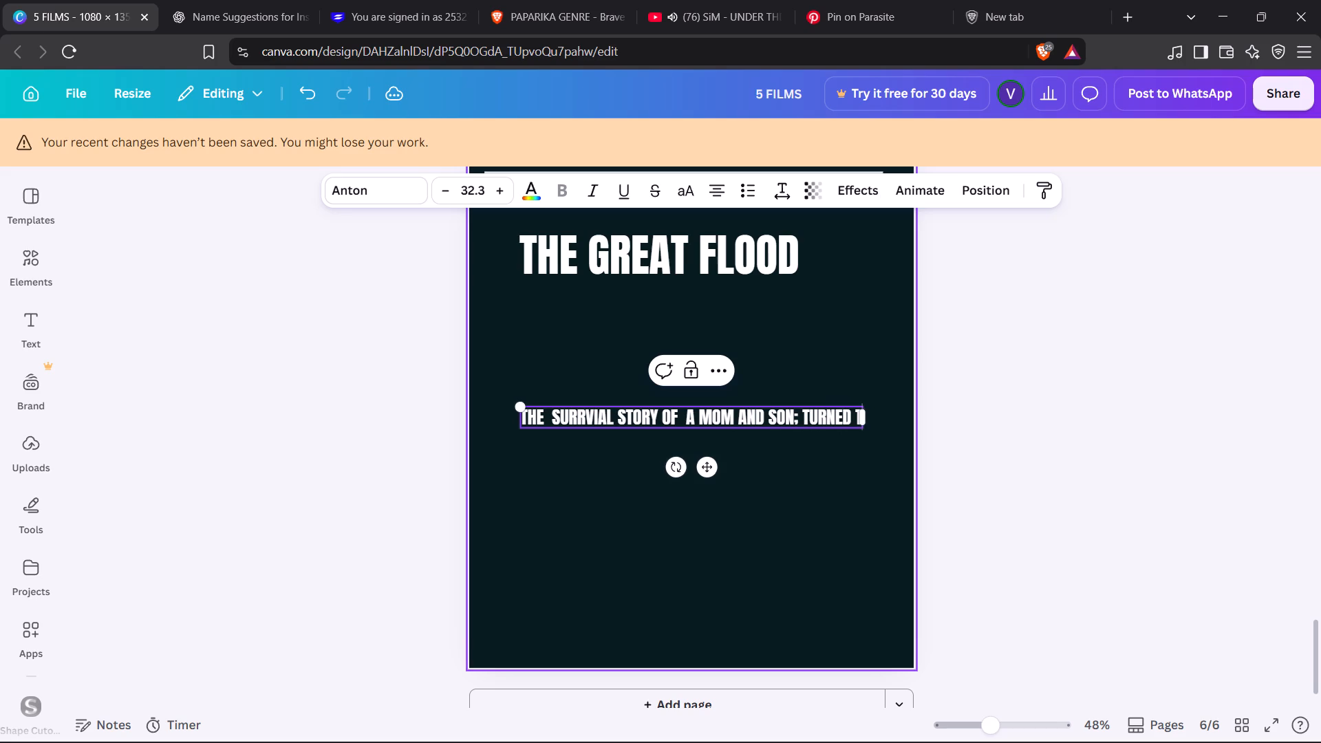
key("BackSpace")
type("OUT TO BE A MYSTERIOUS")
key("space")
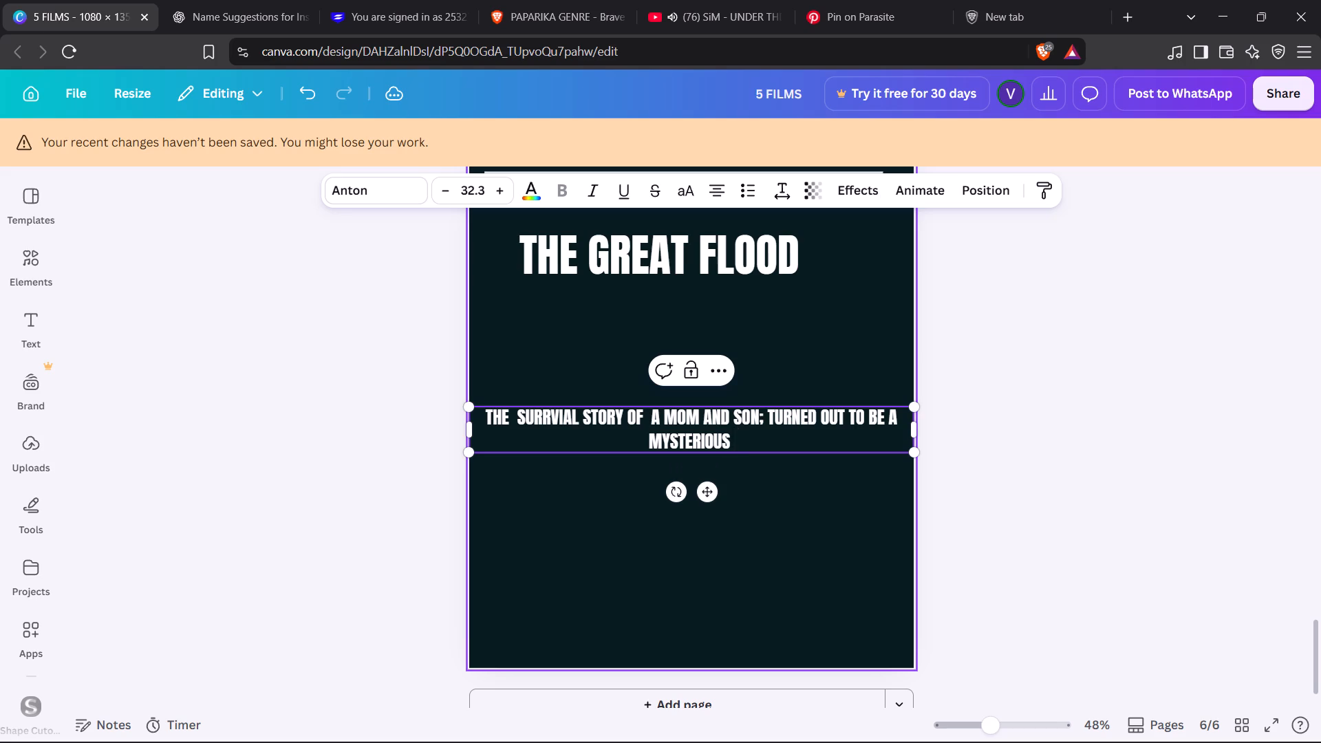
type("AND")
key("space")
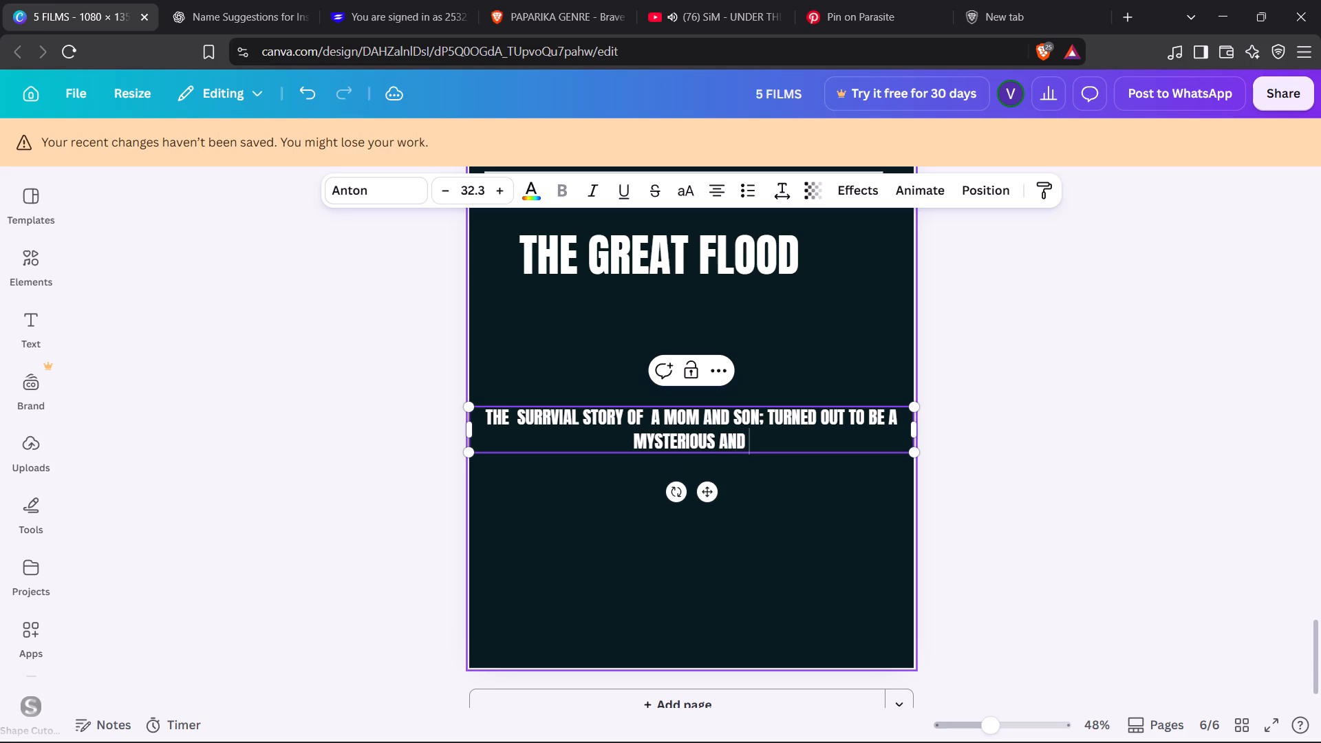
key("BackSpace")
key("BackSpace")
key("BackSpace")
key("BackSpace")
key("BackSpace")
key("BackSpace")
key("BackSpace")
key("BackSpace")
key("BackSpace")
key("BackSpace")
key("BackSpace")
key("BackSpace")
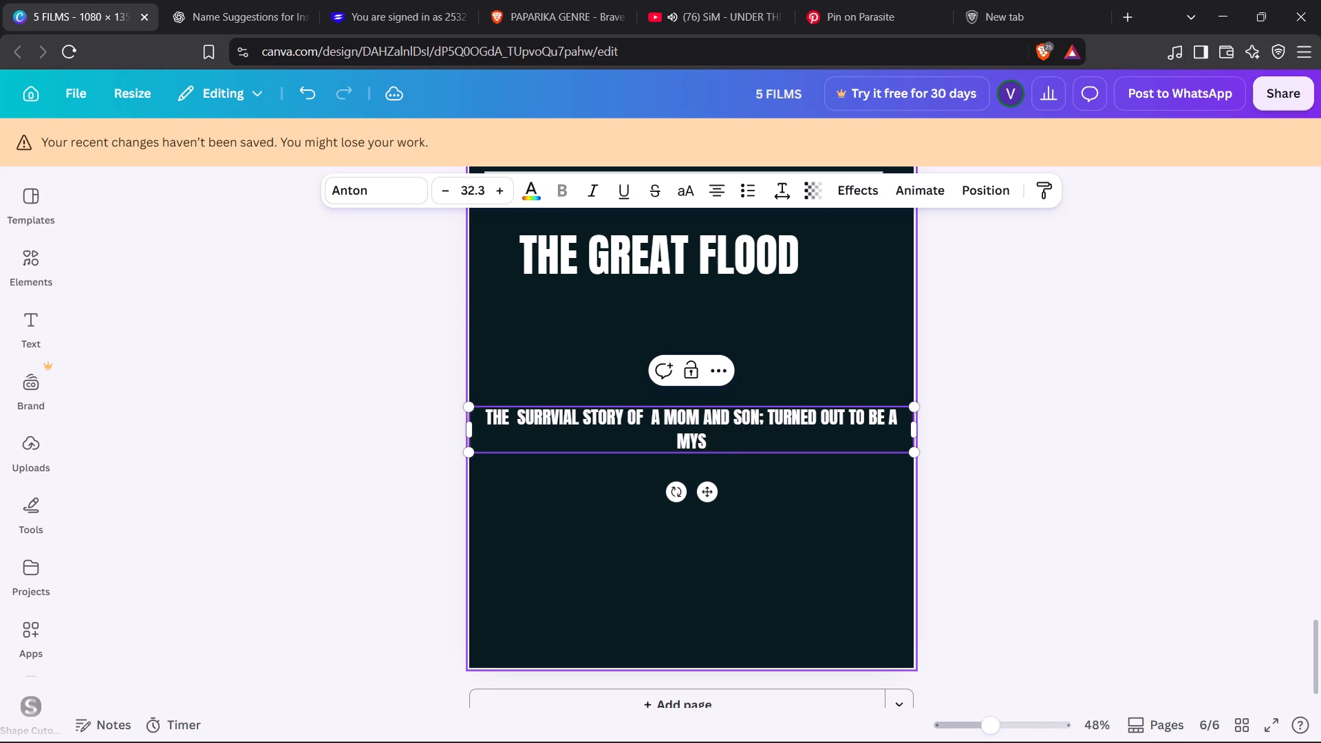
key("BackSpace")
key("BackSpace")
key("BackSpace")
key("BackSpace")
key("BackSpace")
key("BackSpace")
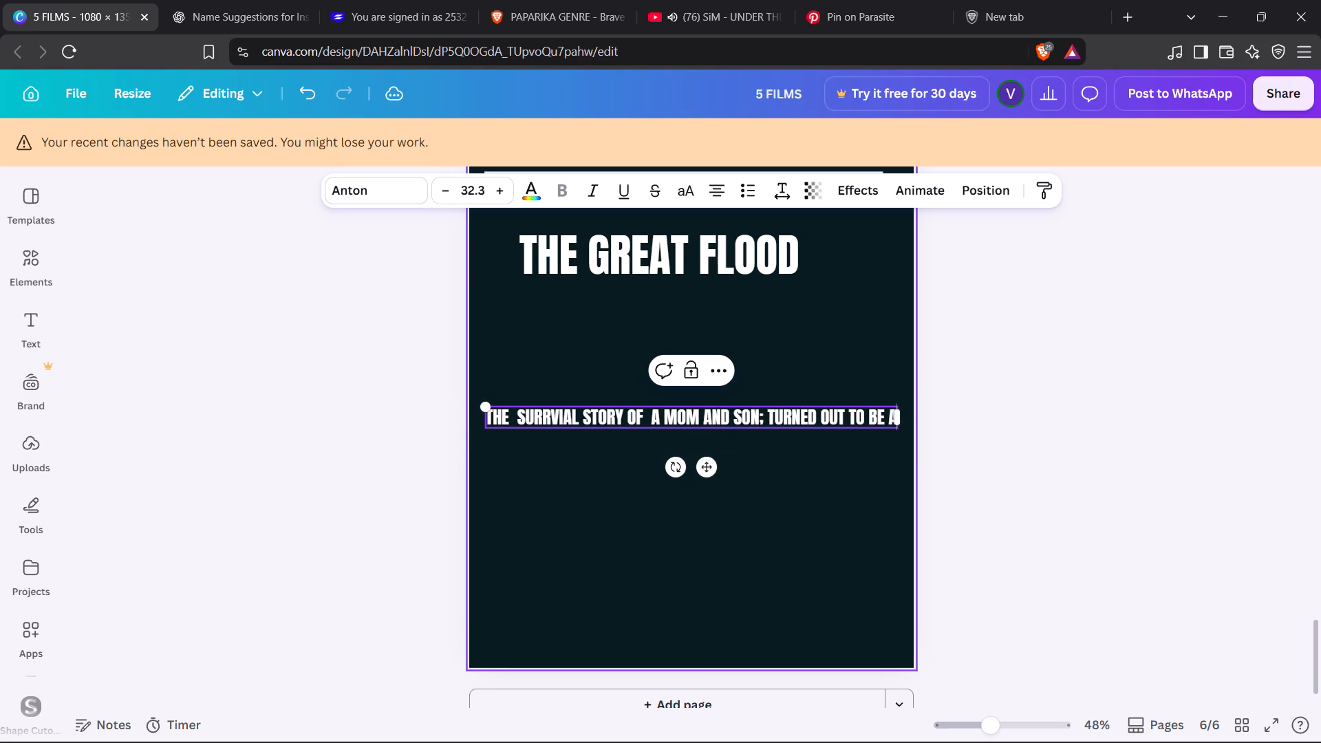
key("BackSpace")
key("BackSpace")
key("BackSpace")
key("BackSpace")
key("BackSpace")
key("BackSpace")
key("BackSpace")
key("BackSpace")
key("BackSpace")
key("BackSpace")
key("BackSpace")
key("BackSpace")
key("BackSpace")
key("BackSpace")
key("BackSpace")
key("BackSpace")
key("BackSpace")
key("BackSpace")
key("BackSpace")
key("BackSpace")
key("BackSpace")
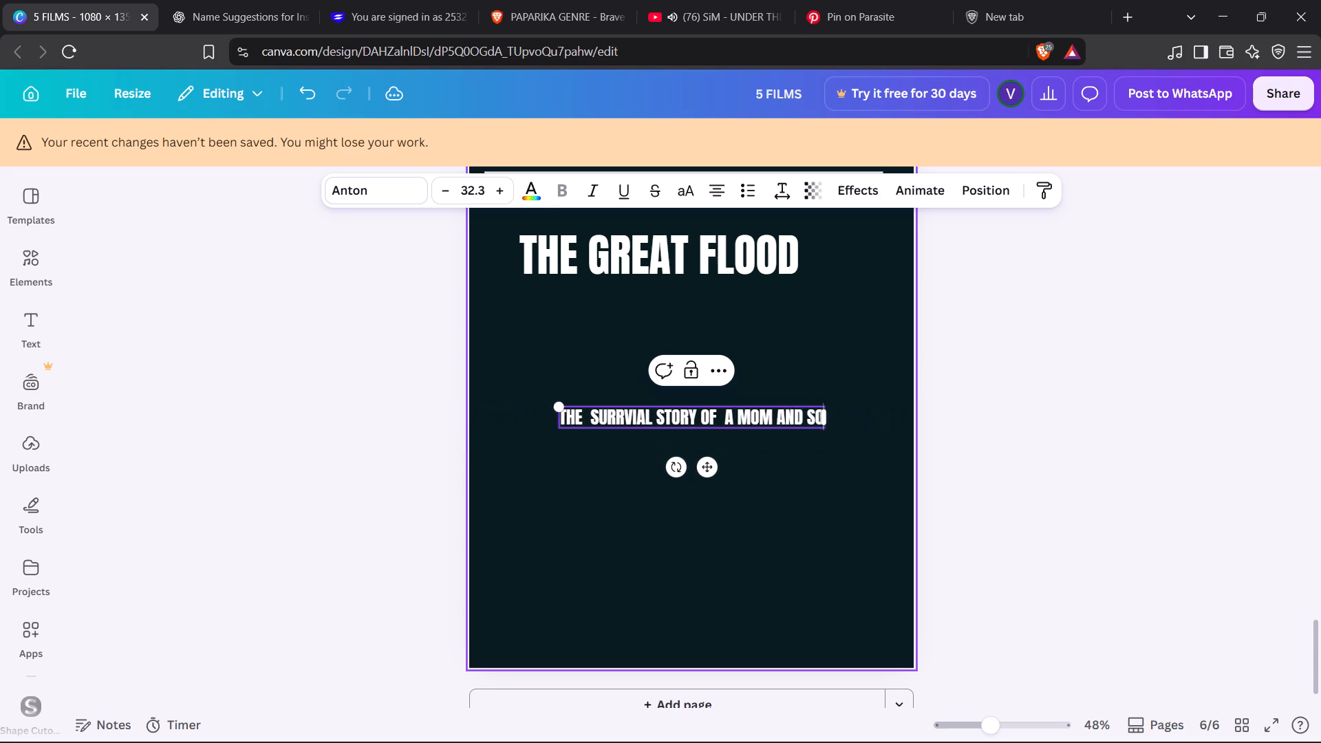
key("BackSpace")
key("BackSpace")
key("BackSpace")
key("BackSpace")
key("BackSpace")
key("BackSpace")
key("BackSpace")
key("BackSpace")
key("BackSpace")
key("BackSpace")
key("BackSpace")
key("BackSpace")
key("BackSpace")
key("BackSpace")
key("BackSpace")
key("BackSpace")
key("BackSpace")
key("BackSpace")
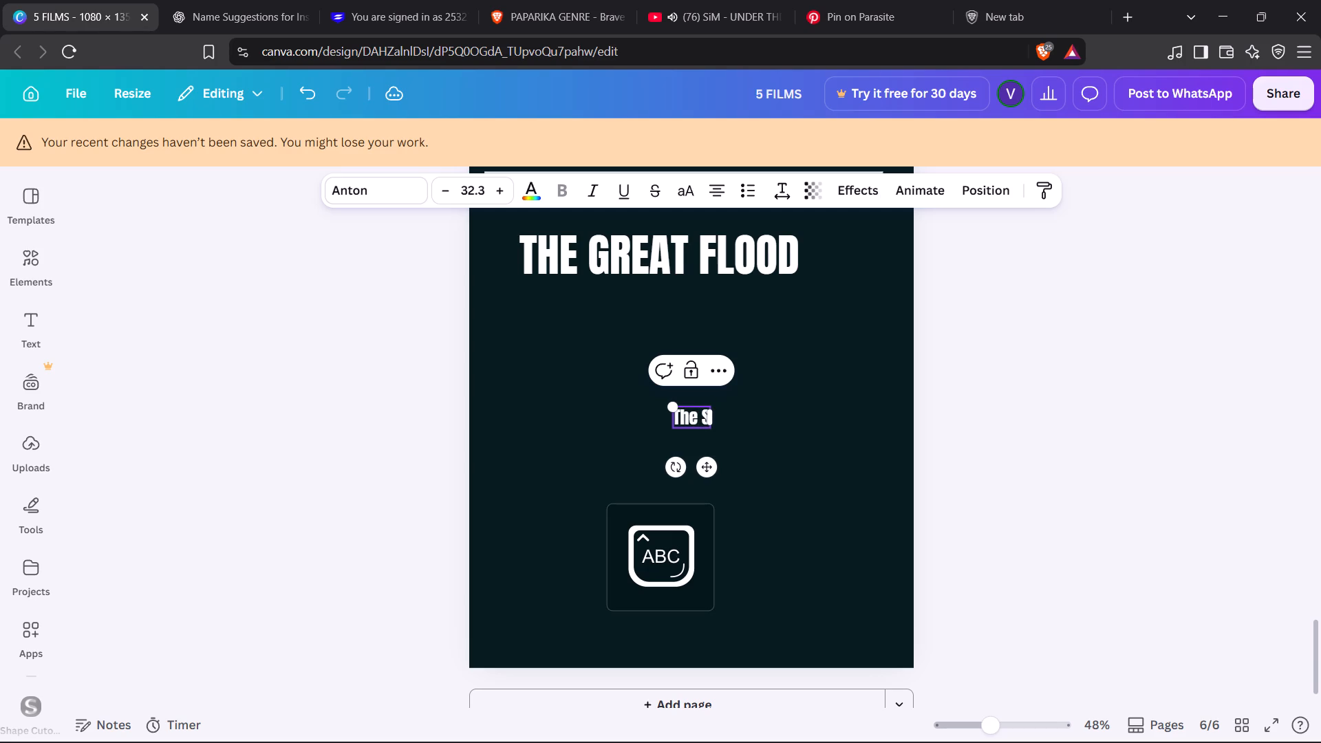
type("tor")
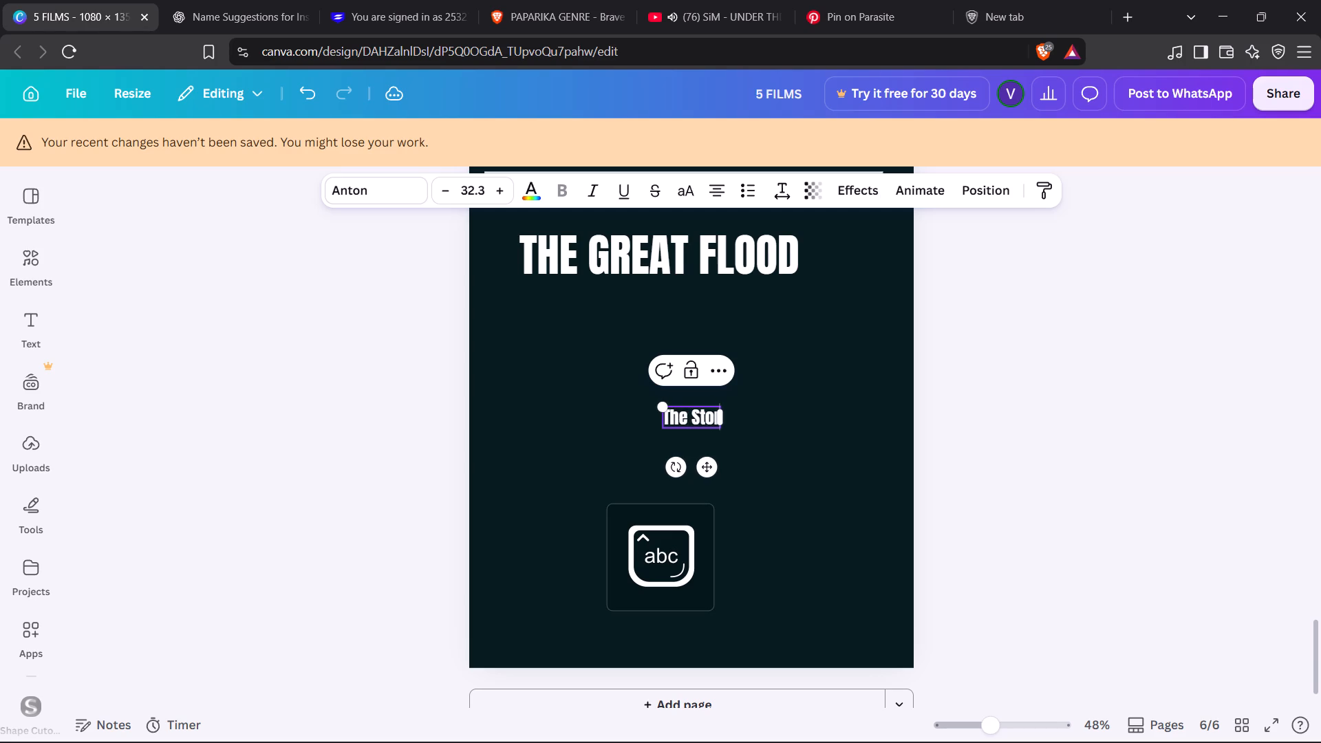
type("y")
key("space")
key("o")
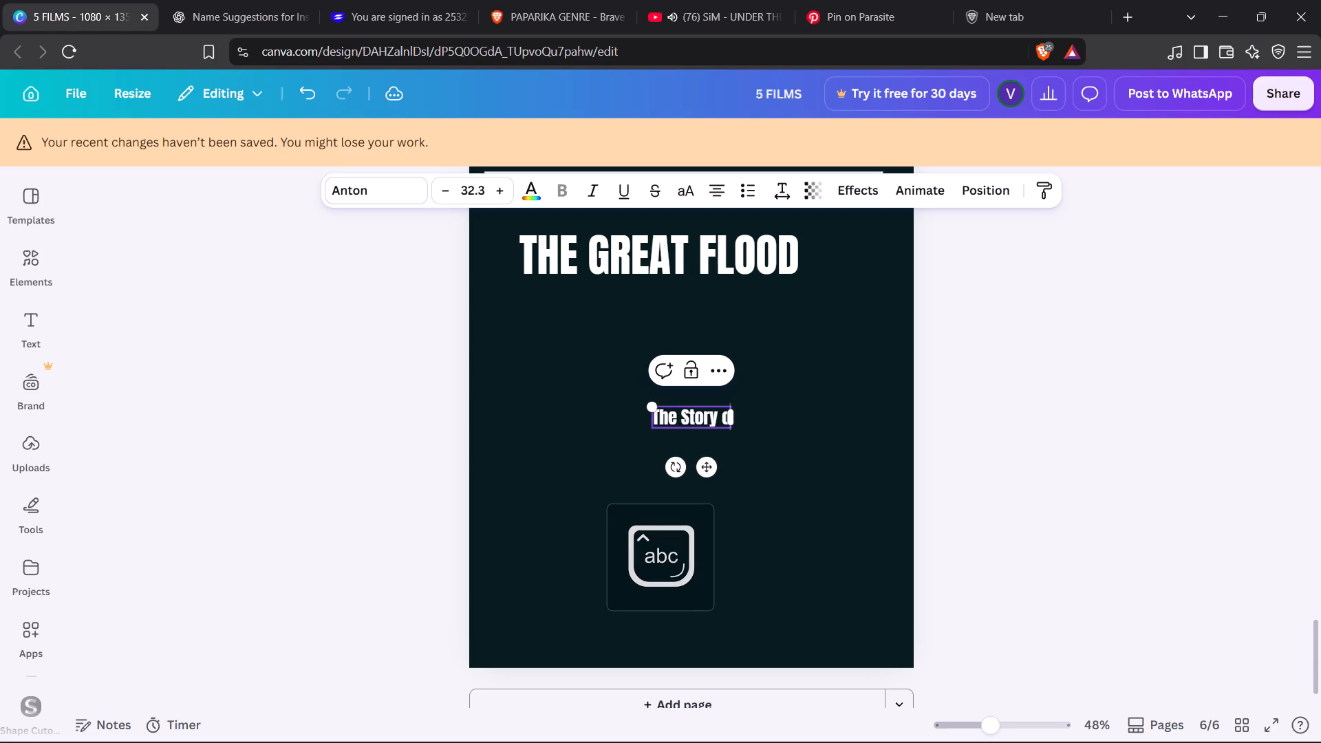
type("f a mother and son")
key("space")
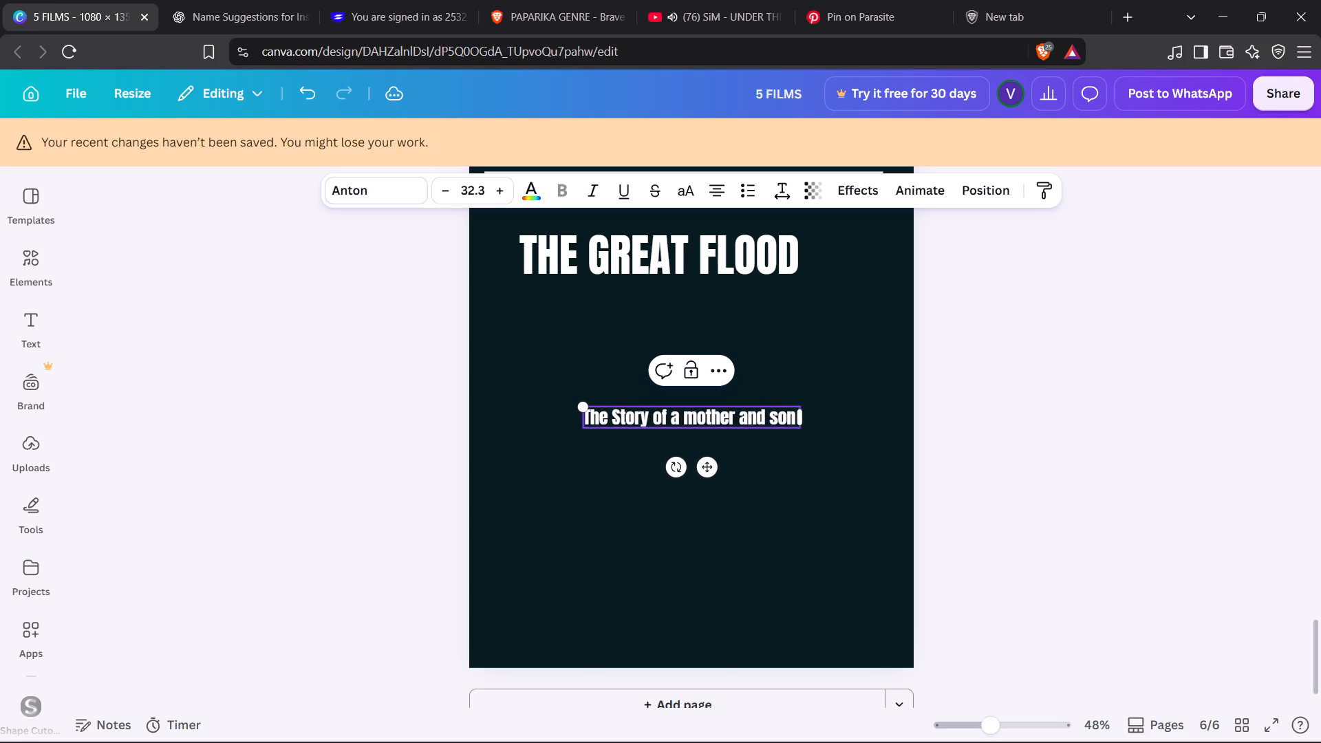
type("trying to")
key("space")
type("get to")
key("space")
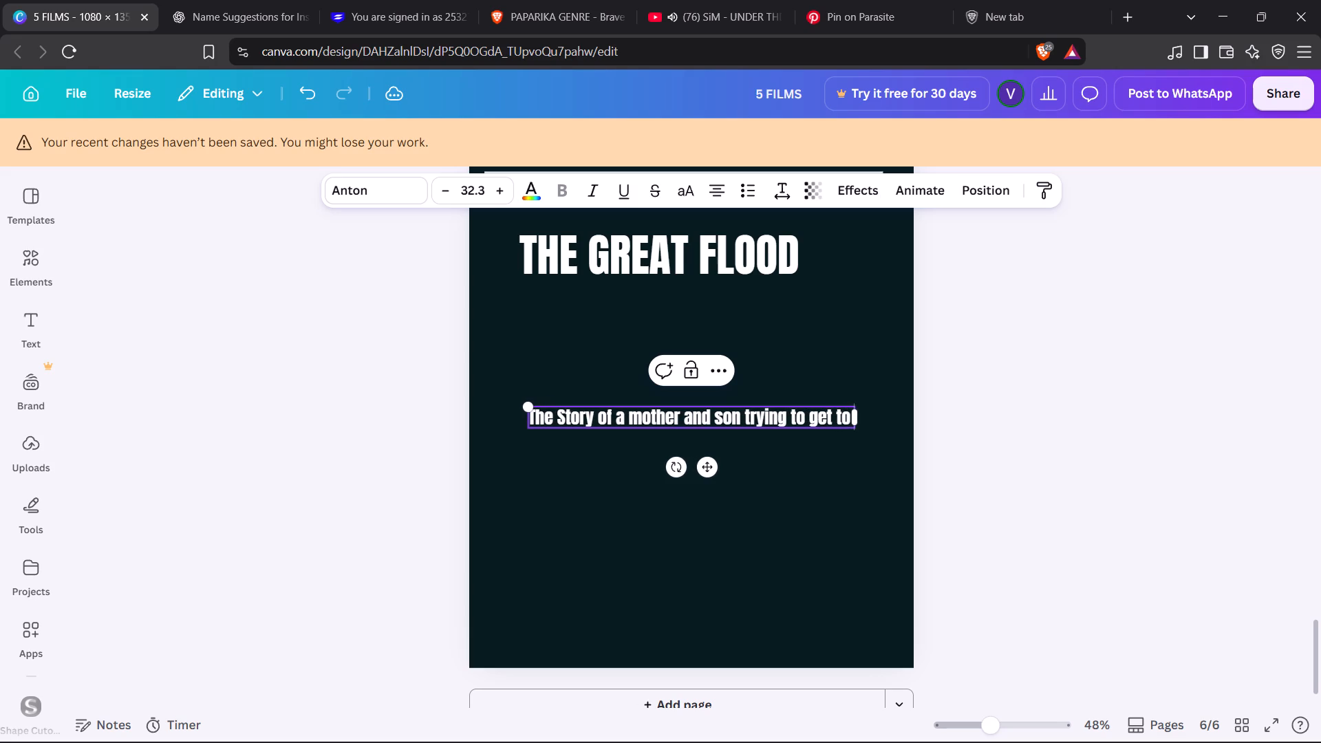
key("BackSpace")
key("BackSpace")
key("BackSpace")
type("save")
key("space")
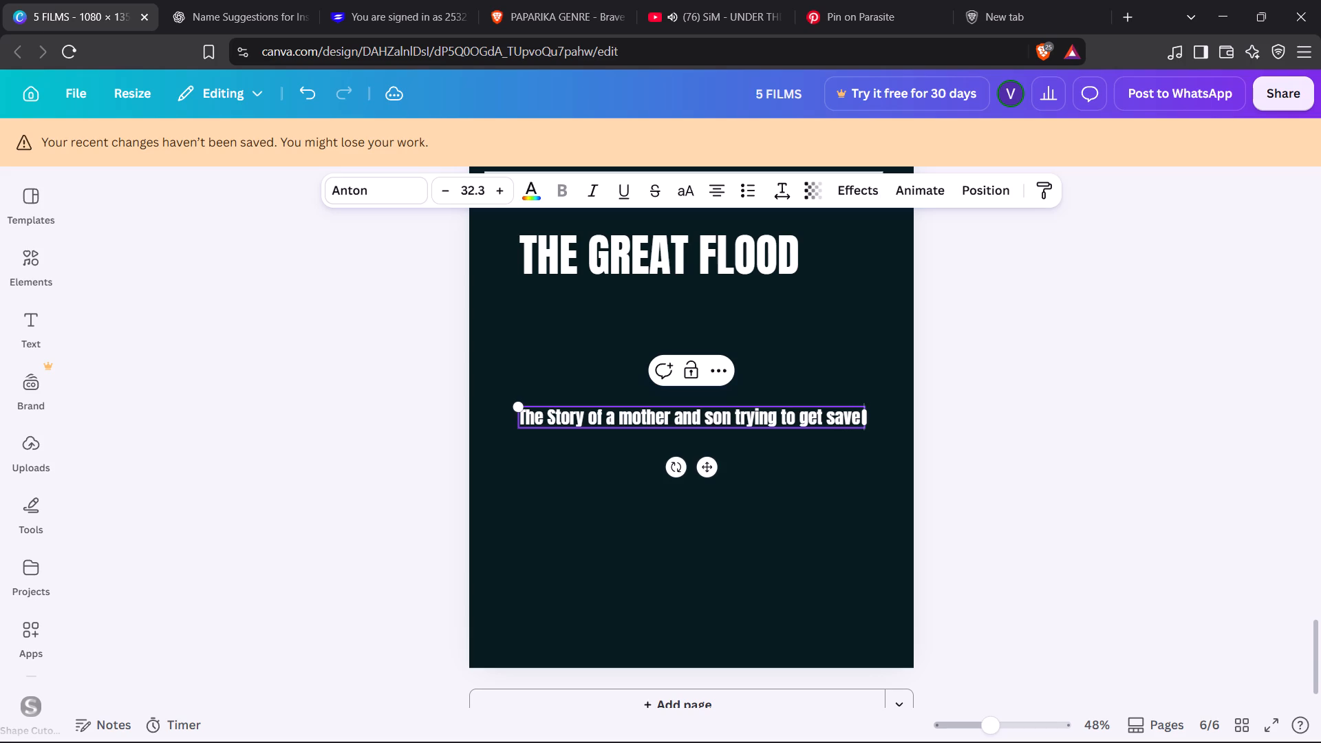
type("fro")
type("m floo")
type("d tur")
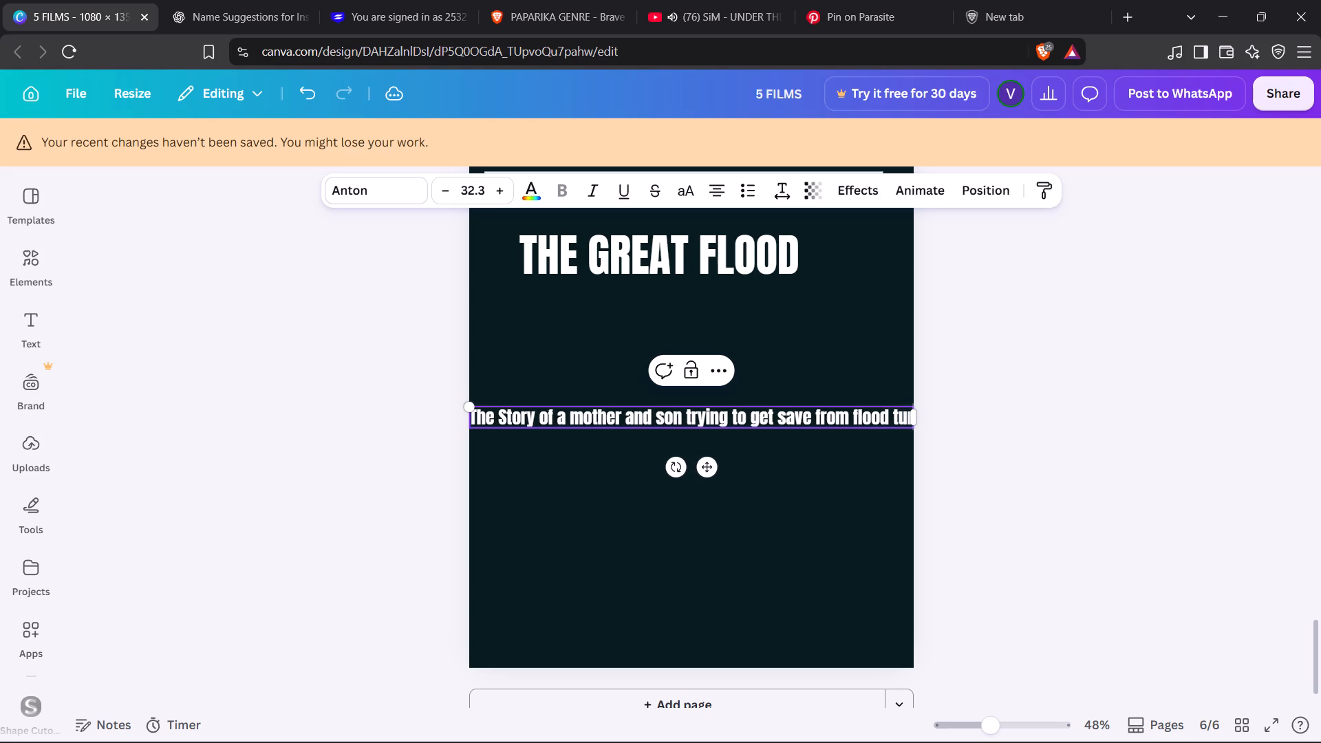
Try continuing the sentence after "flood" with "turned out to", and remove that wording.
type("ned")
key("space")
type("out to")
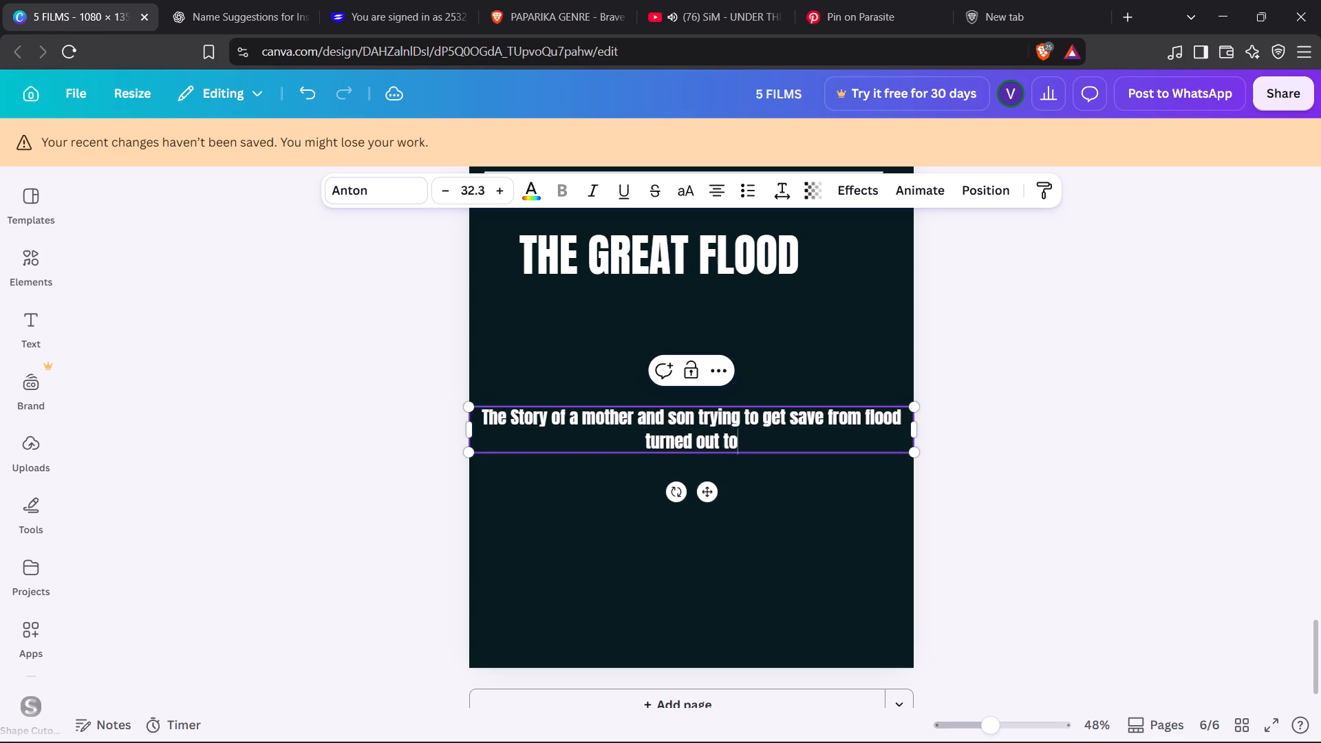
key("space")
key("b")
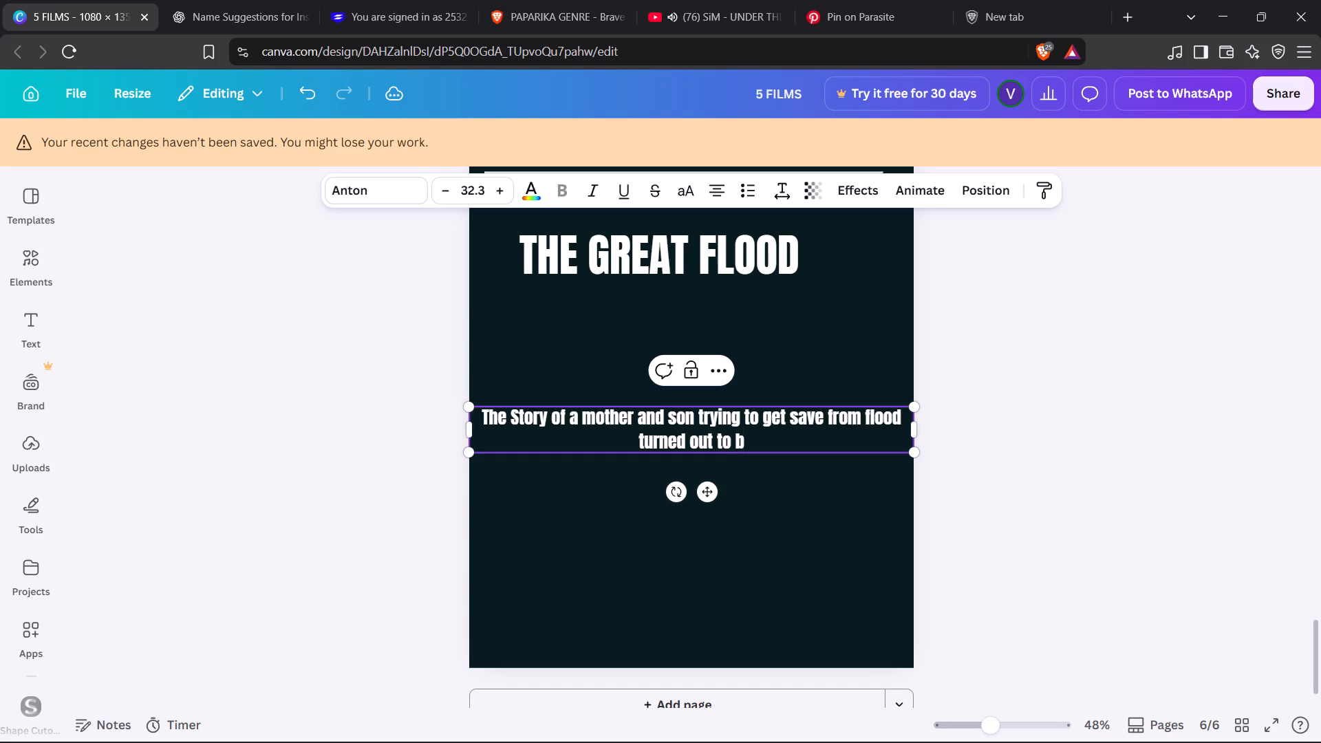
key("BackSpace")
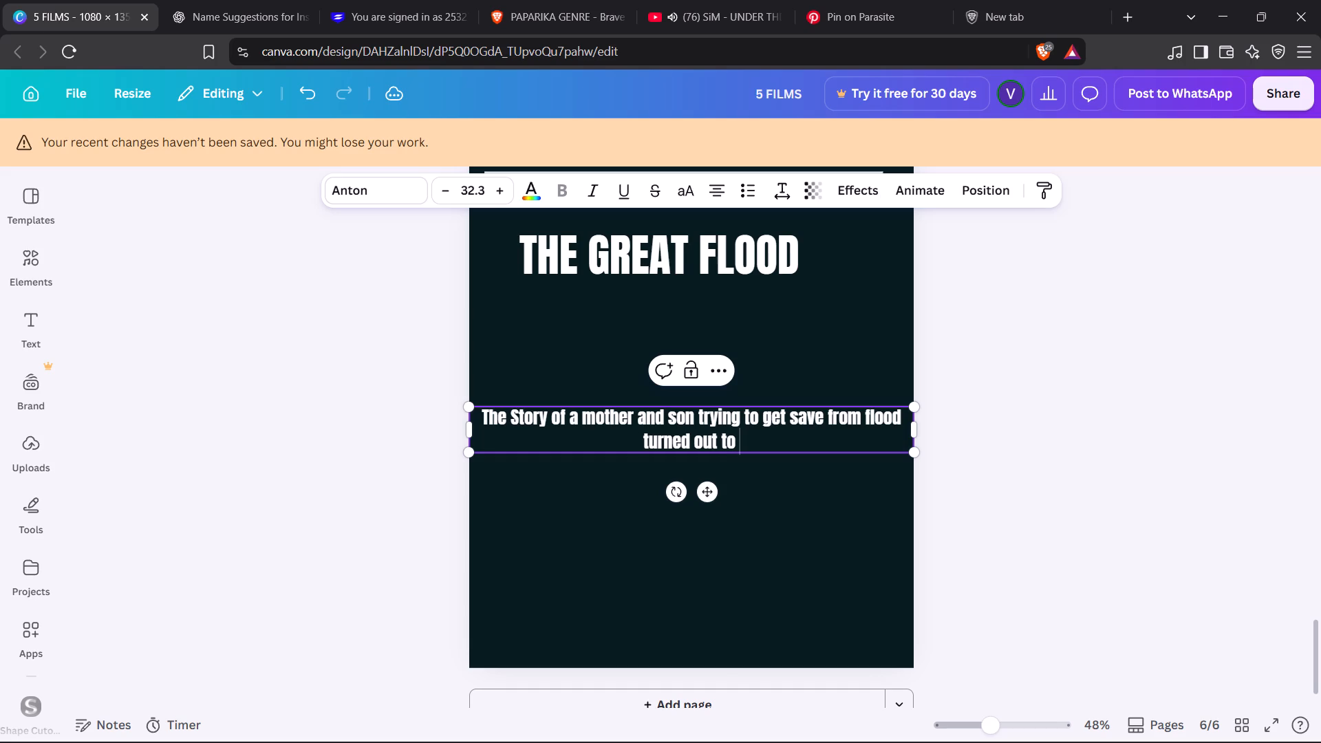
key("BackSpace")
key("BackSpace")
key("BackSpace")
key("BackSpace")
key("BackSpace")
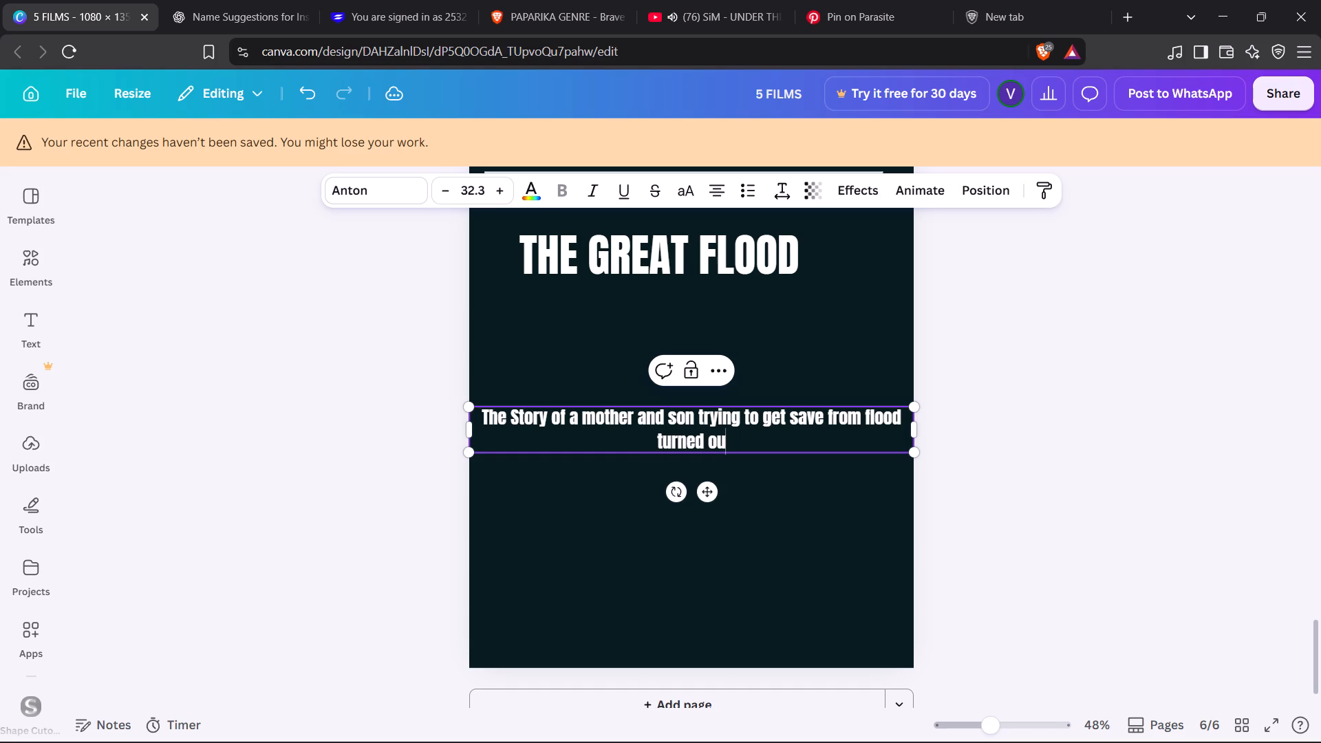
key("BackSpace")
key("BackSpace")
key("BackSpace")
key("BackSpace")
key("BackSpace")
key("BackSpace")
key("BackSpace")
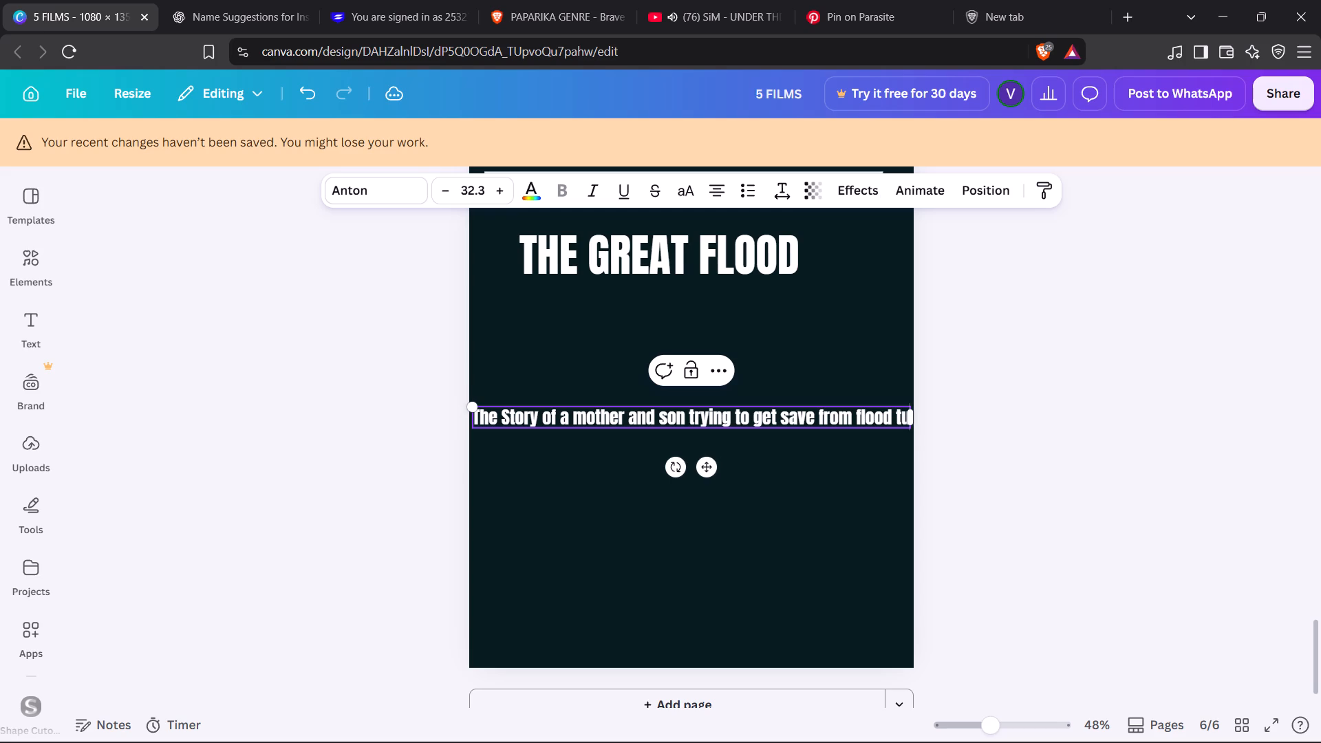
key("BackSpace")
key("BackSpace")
Continue the description after "flood" with "ask us a very important qustion what is being human means?".
key("a")
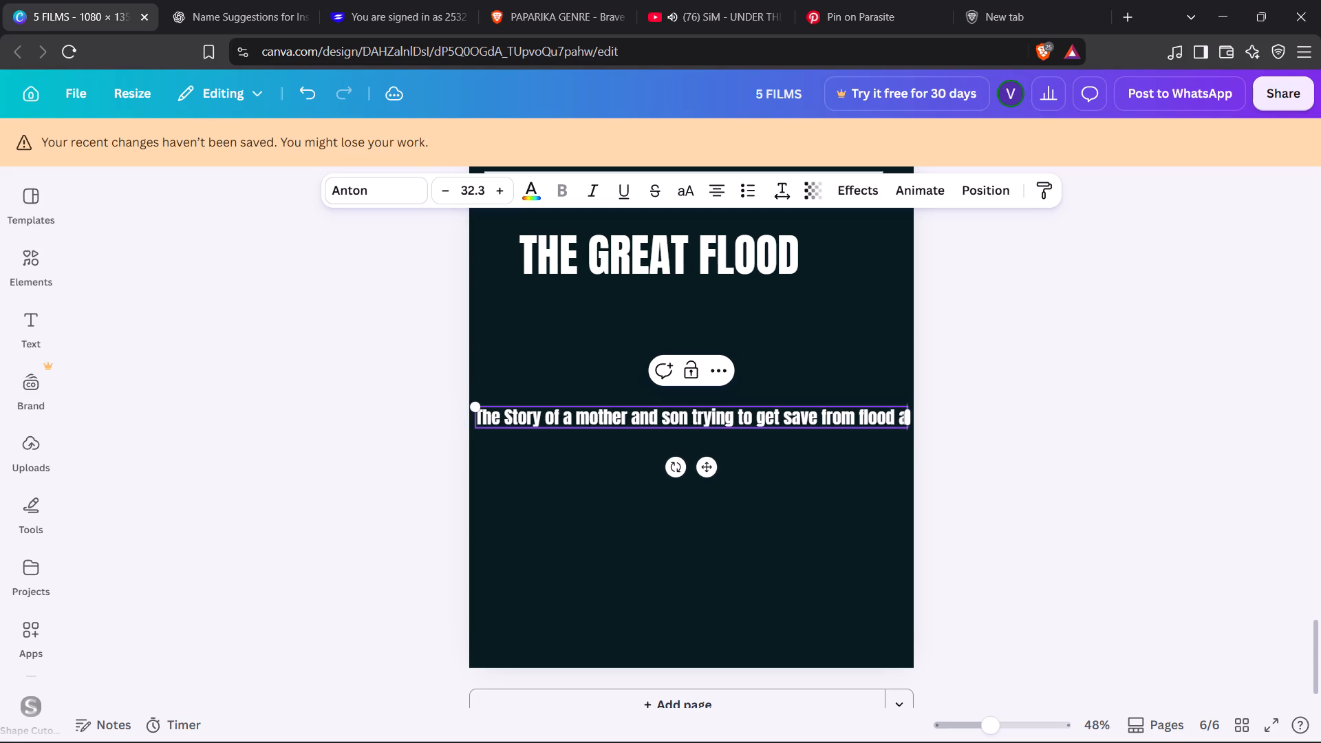
type("sk us")
key("space")
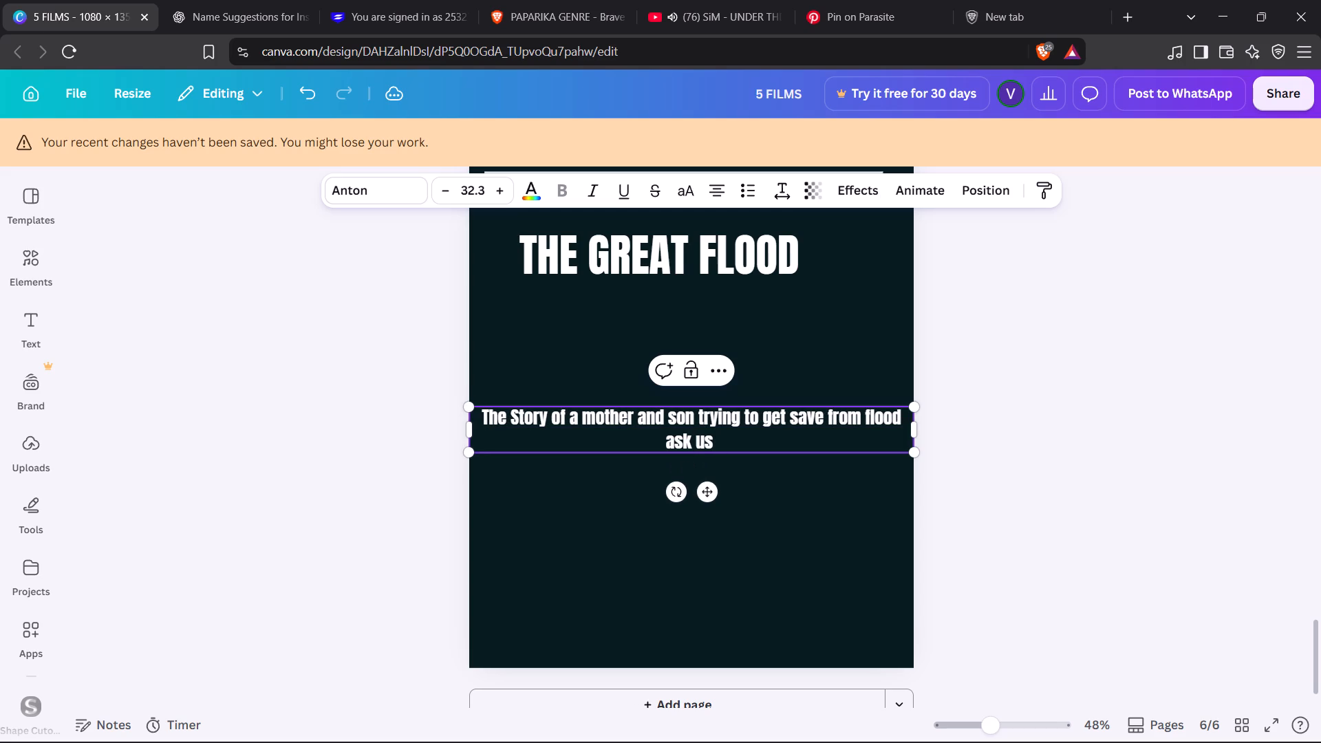
type("a")
key("space")
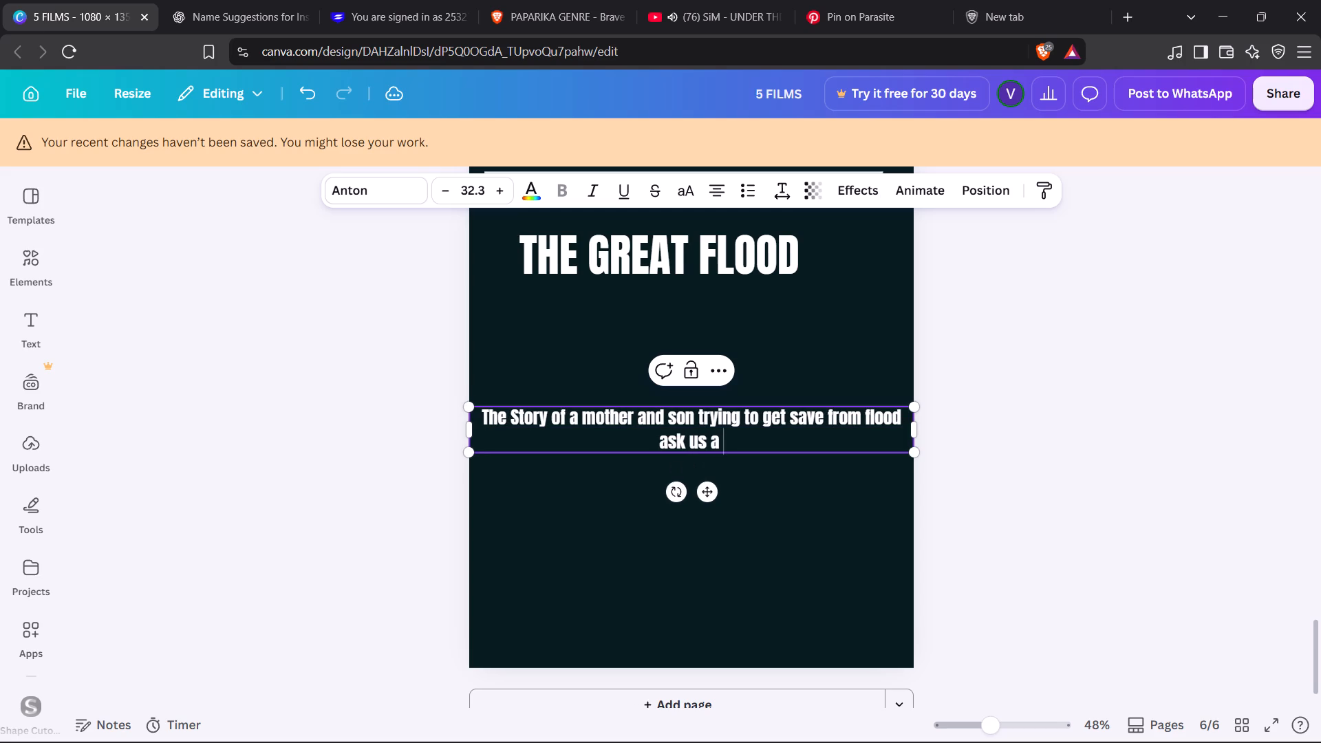
type("very")
key("space")
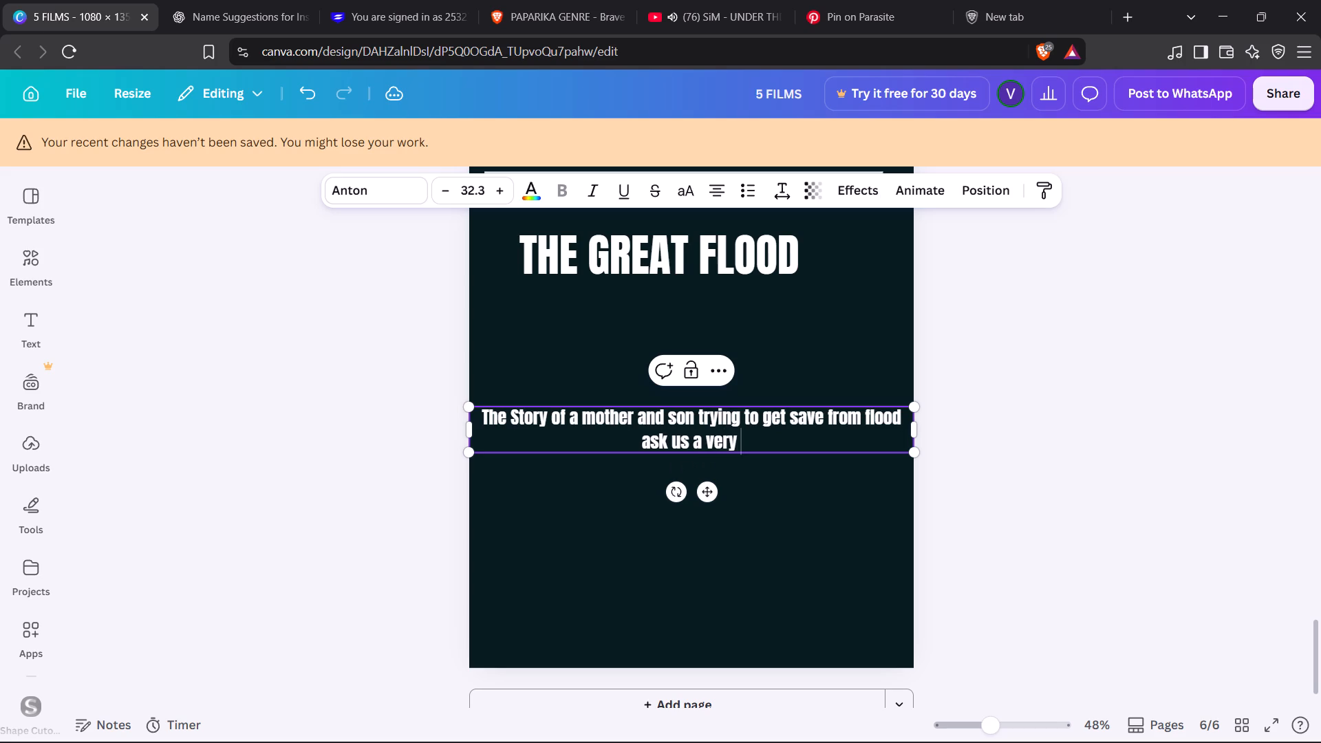
type("important qu")
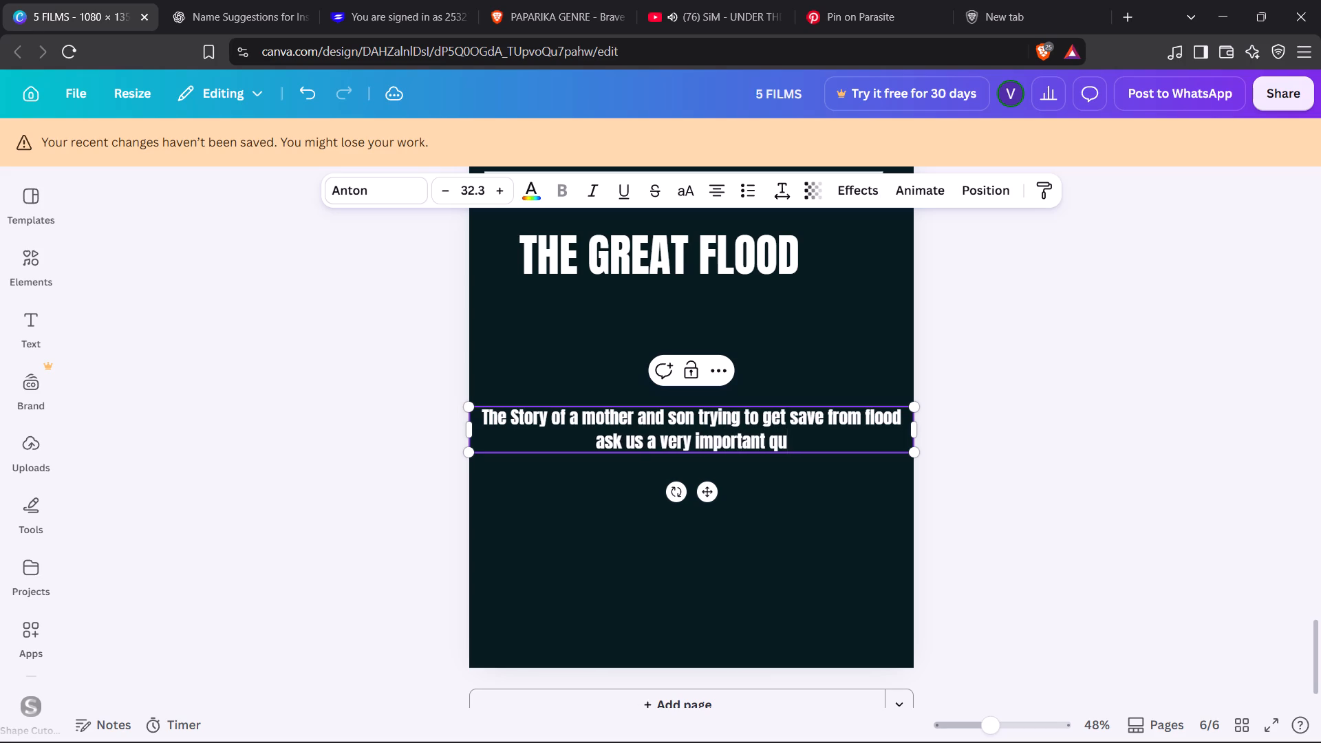
type("stion")
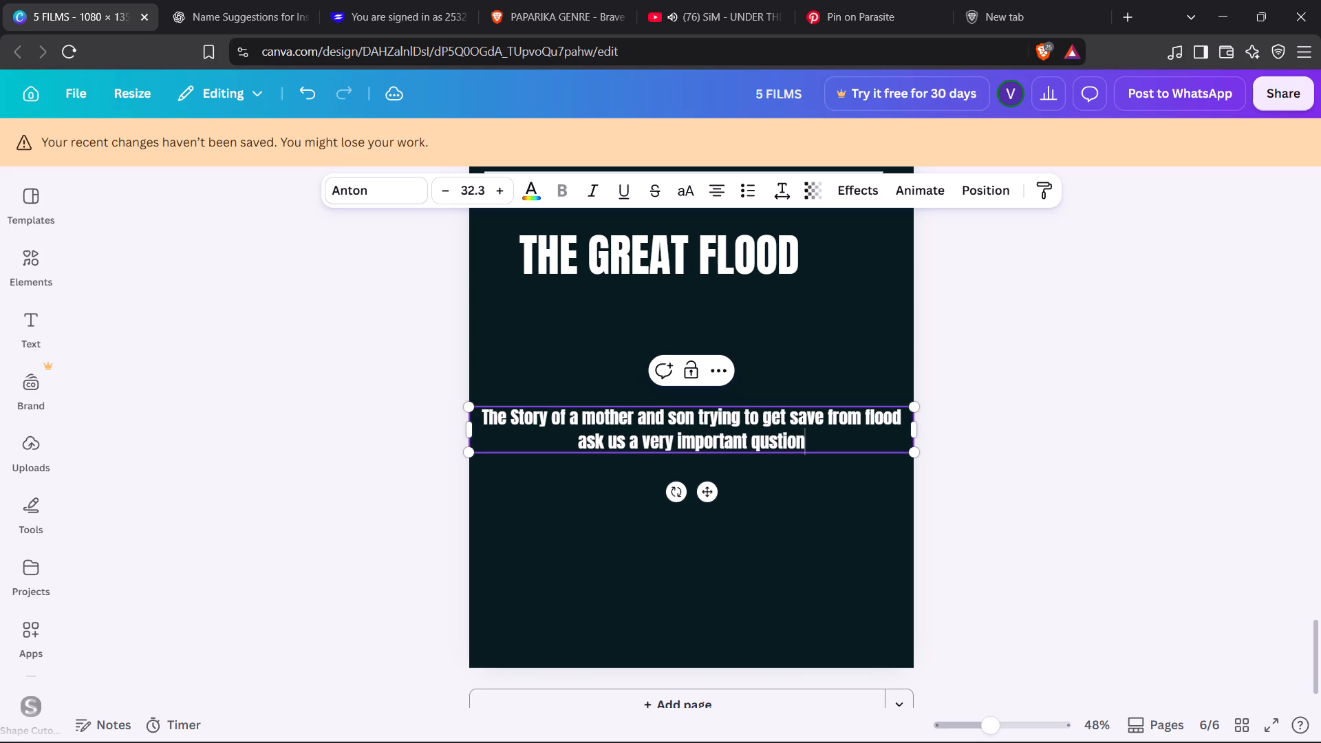
key("space")
type("what is")
key("space")
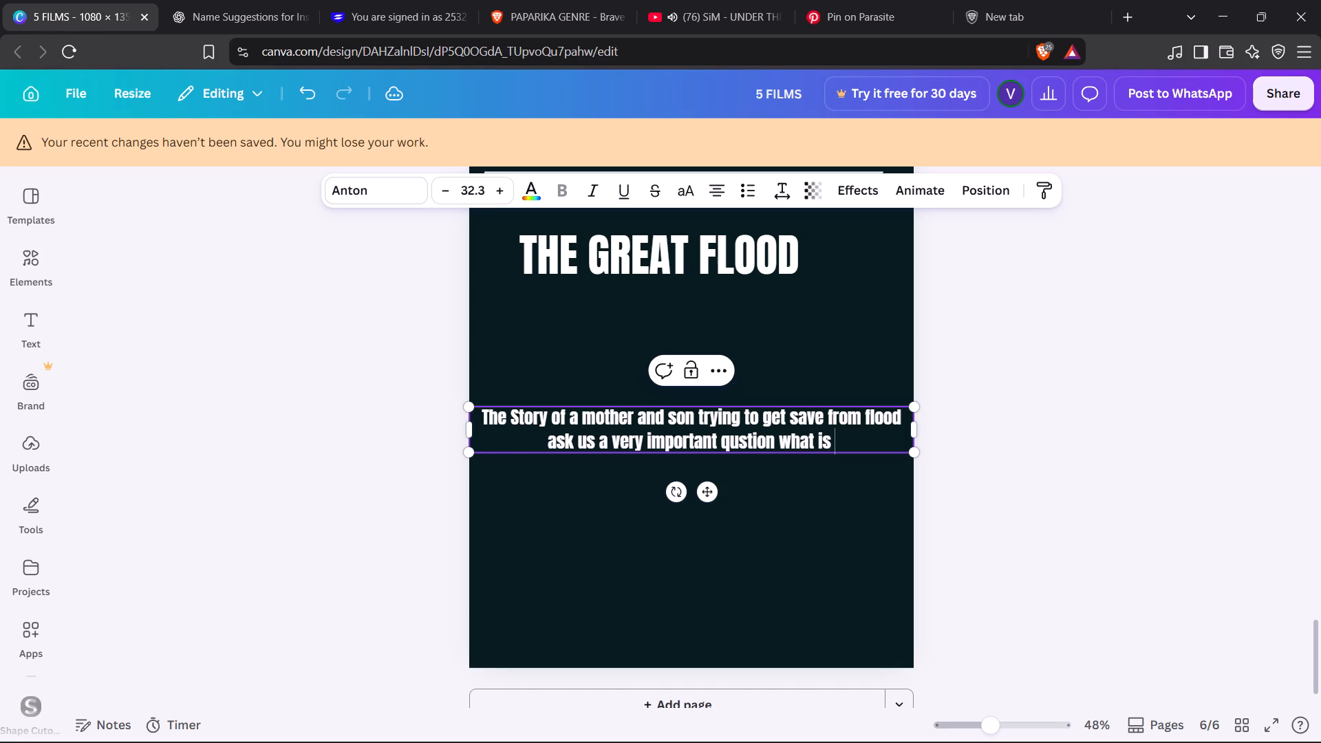
type("being human means")
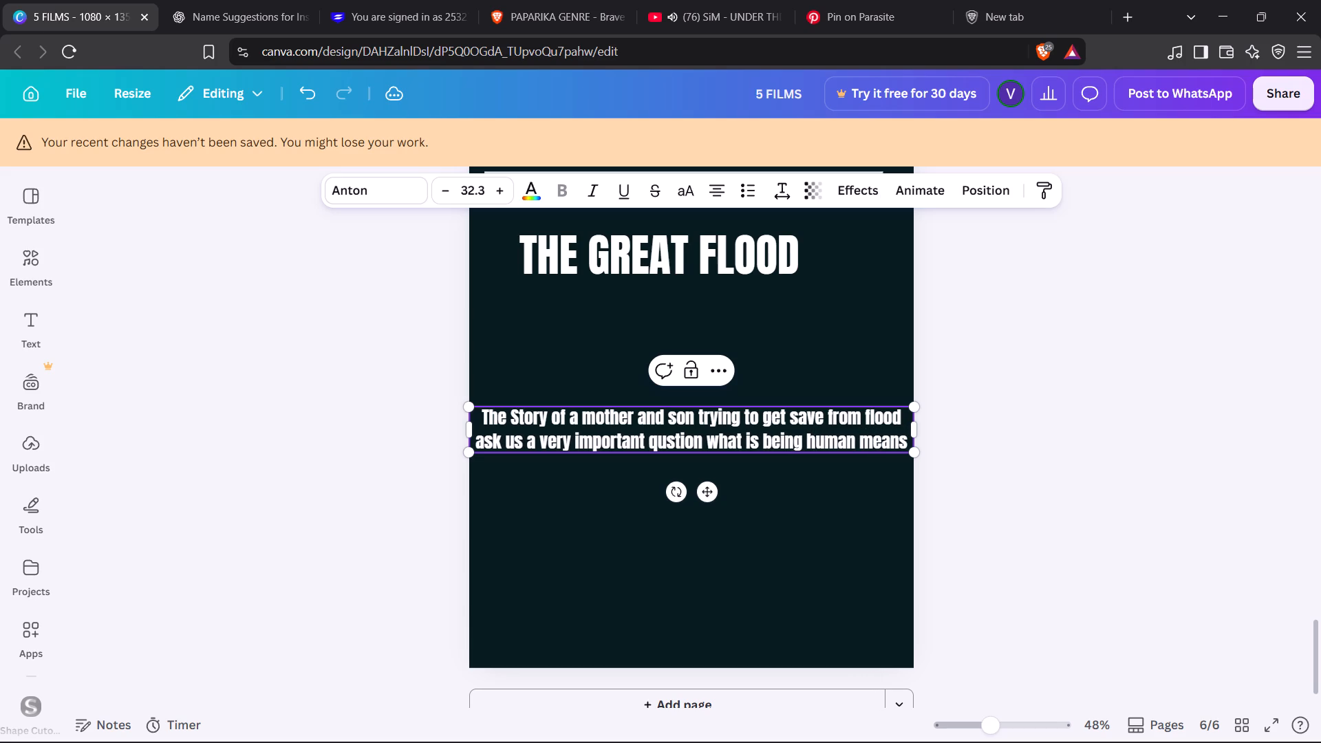
key("shift+question")
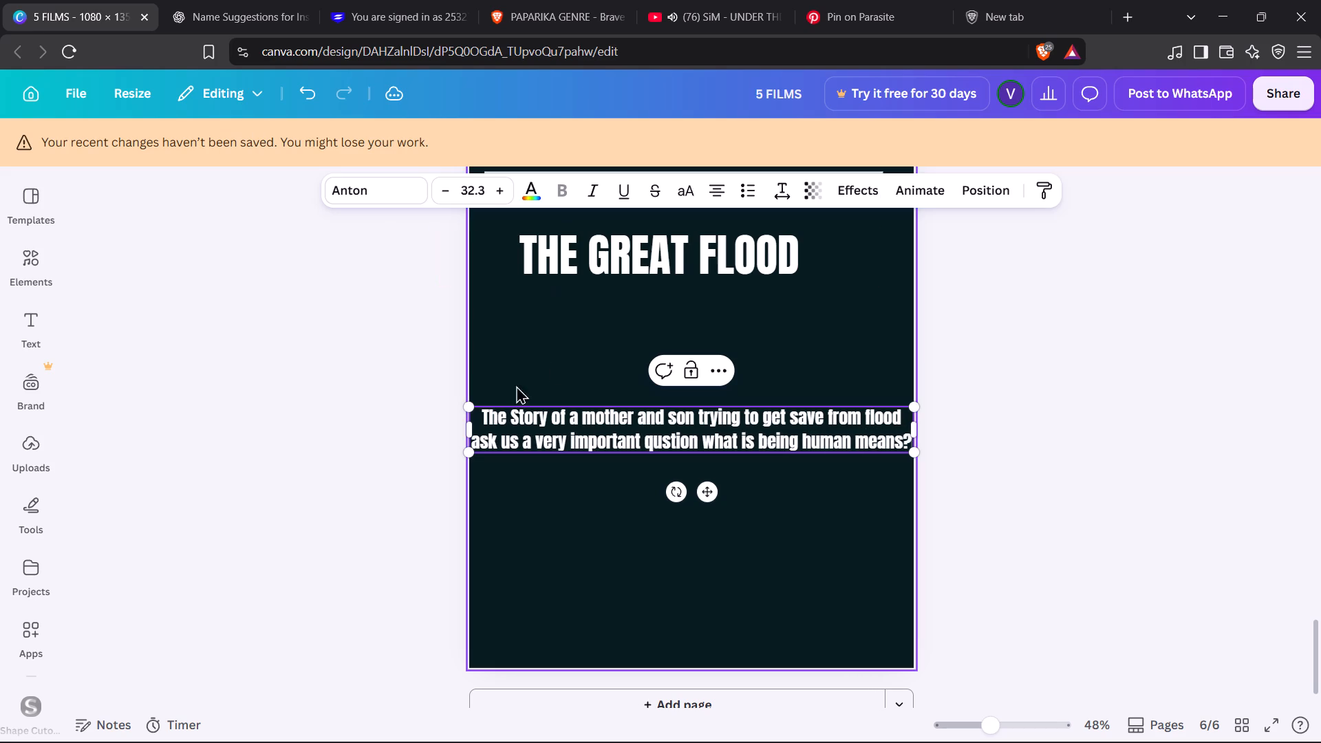
Set the whole description text to font size 24.
triple_click(680, 443)
double_click(680, 443)
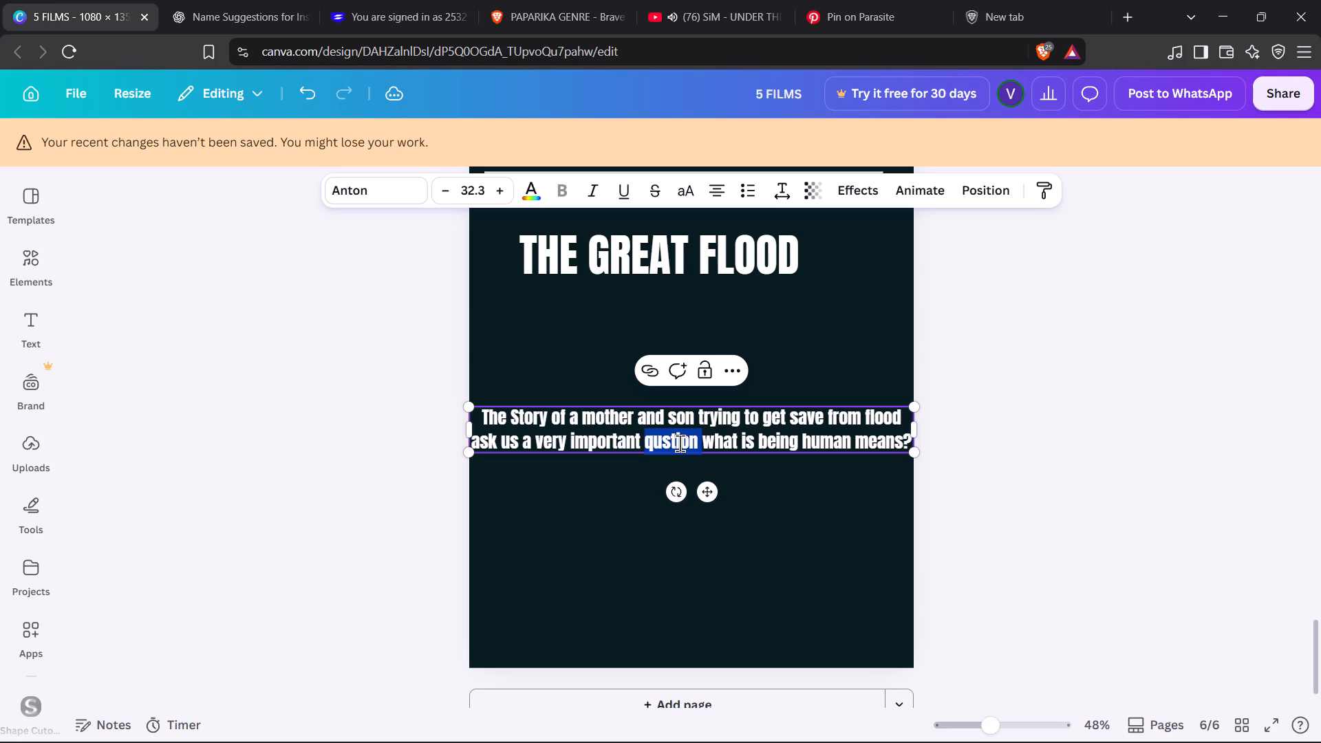
left_click(470, 186)
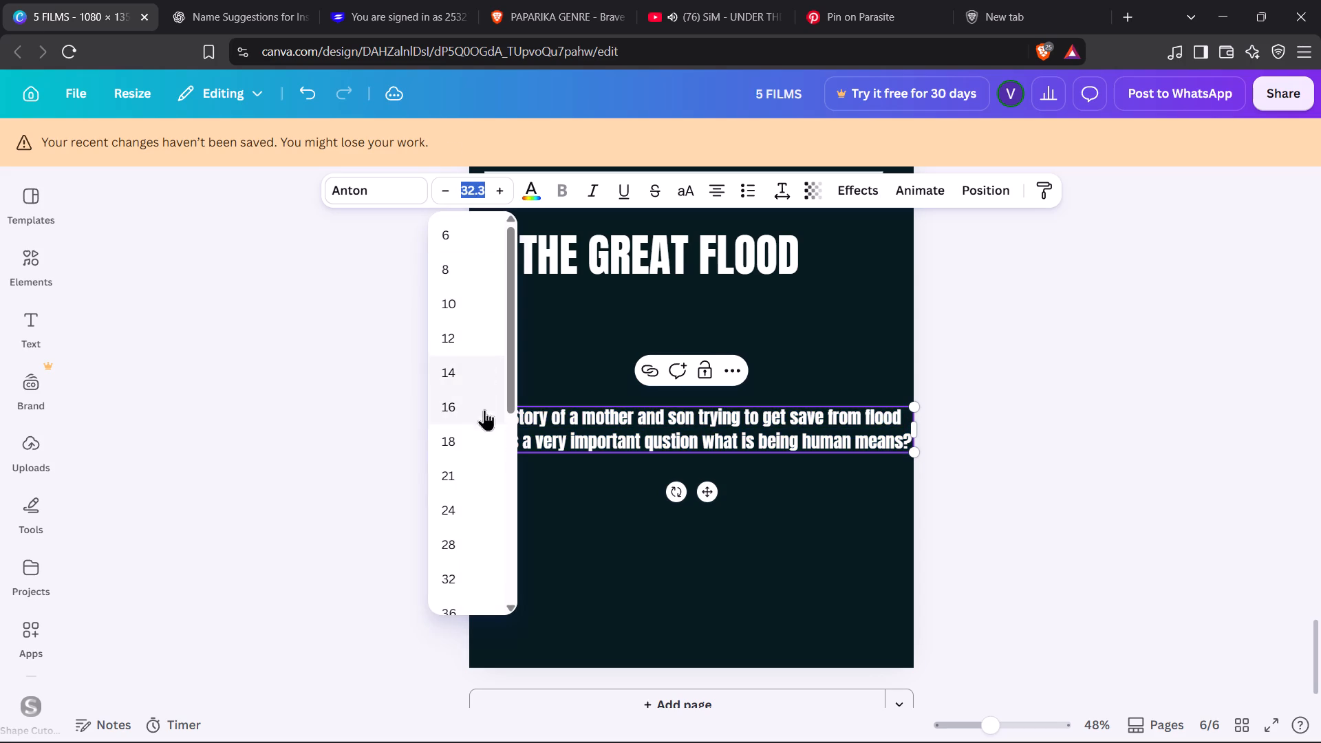
left_click(465, 515)
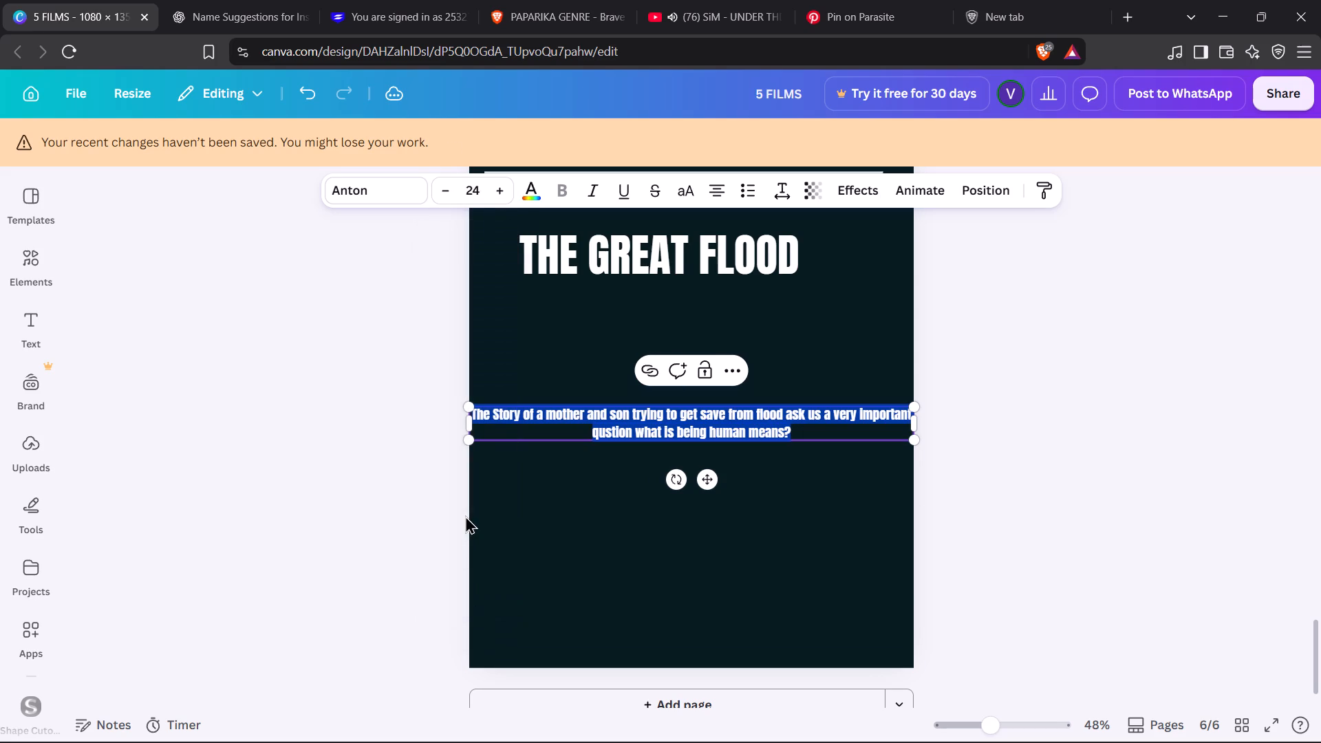
Move the description up to sit just below THE GREAT FLOOD title, centred on the page.
left_click_drag(707, 482, 713, 440)
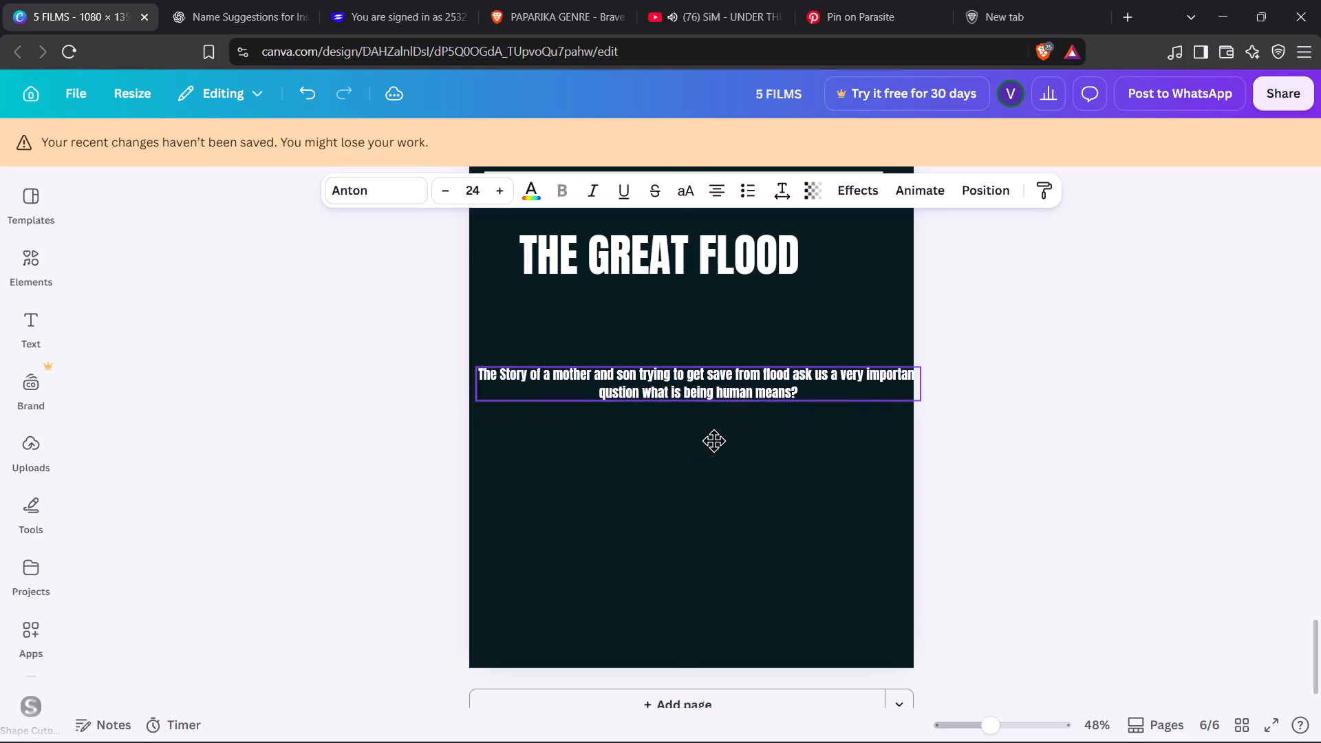
left_click_drag(713, 440, 700, 389)
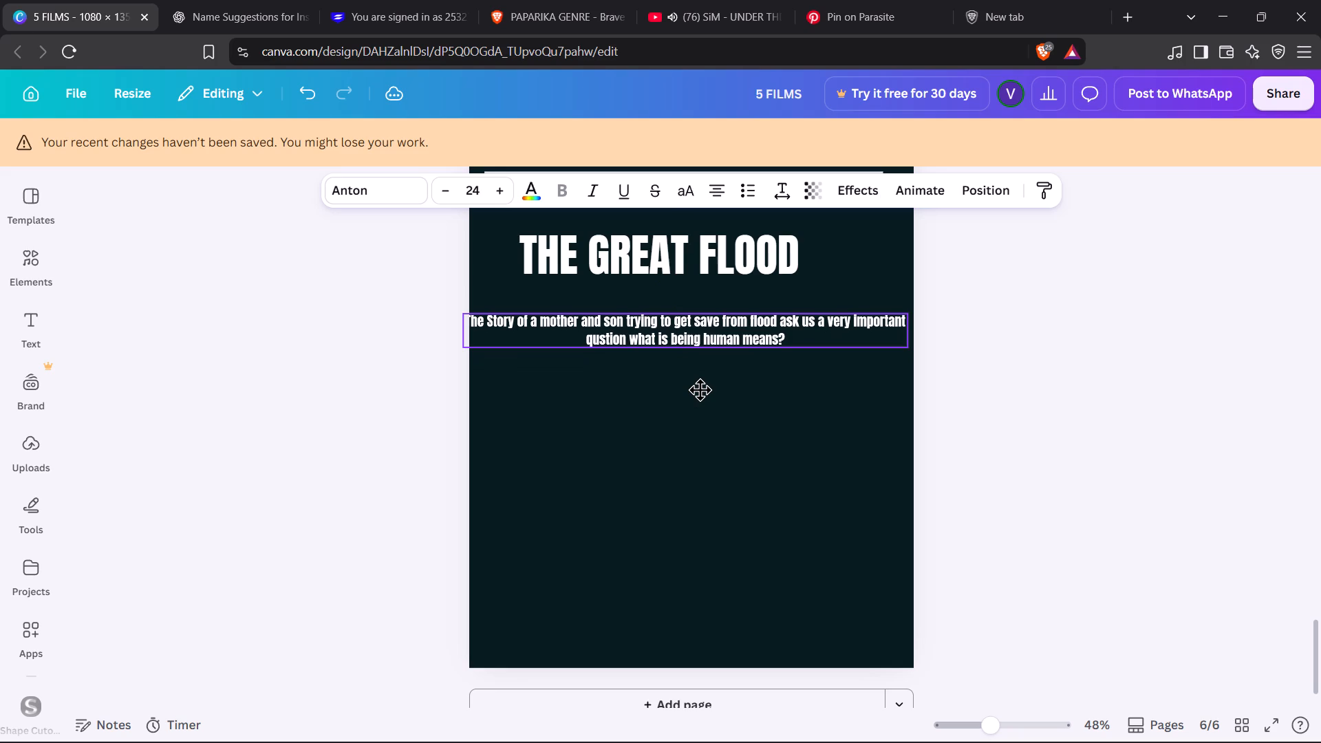
left_click_drag(700, 389, 707, 367)
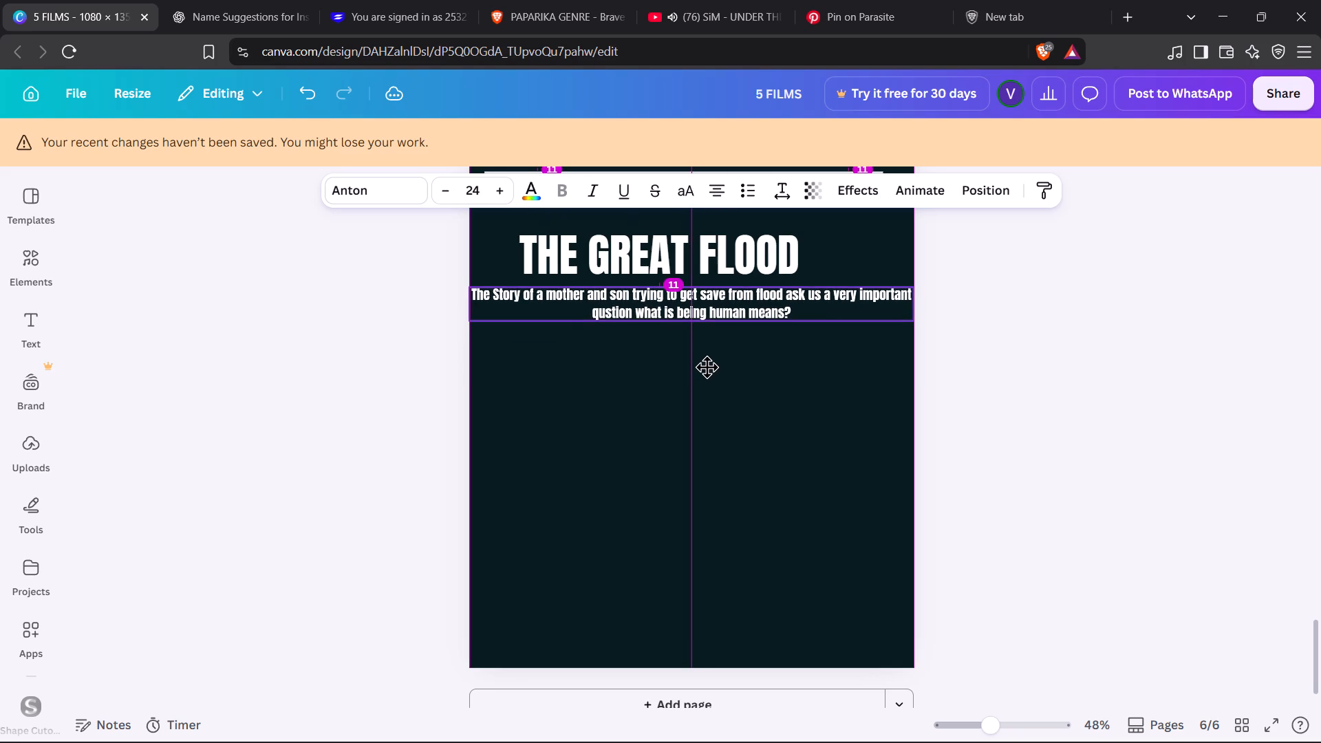
left_click_drag(707, 367, 705, 368)
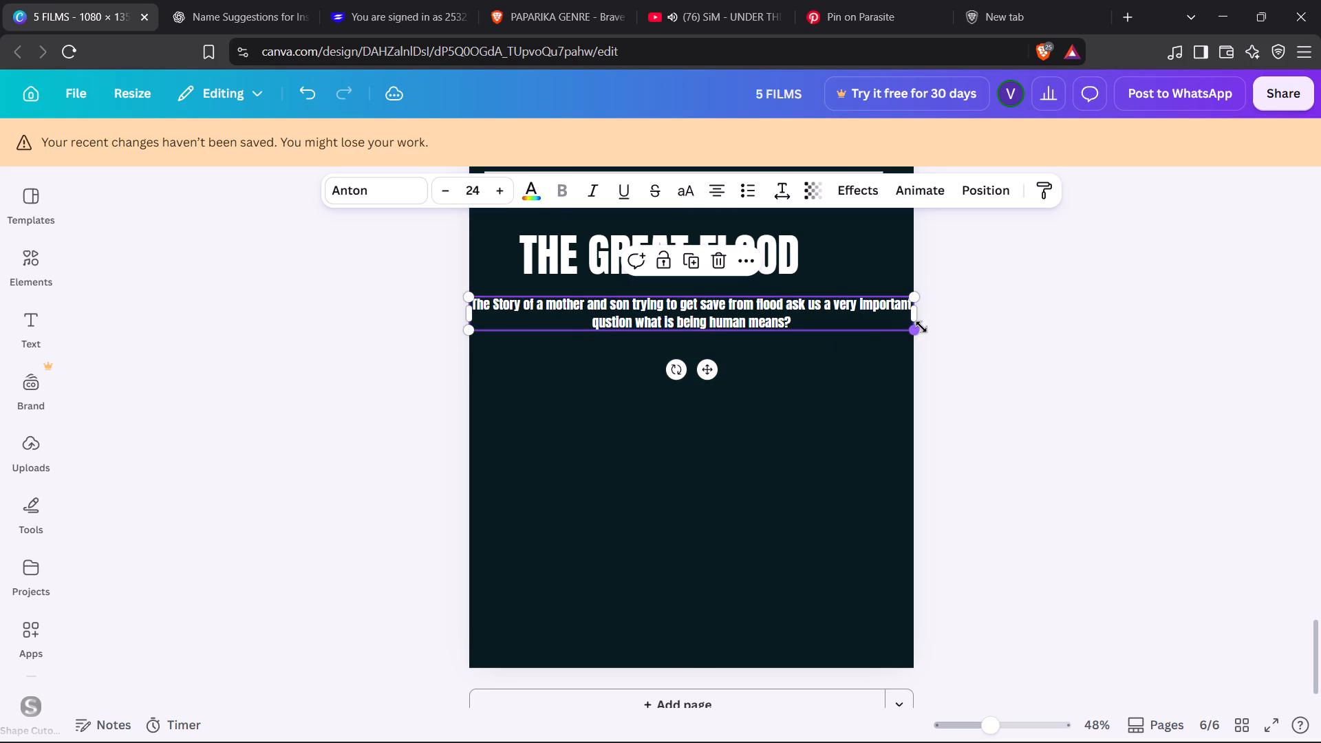
left_click_drag(916, 332, 881, 332)
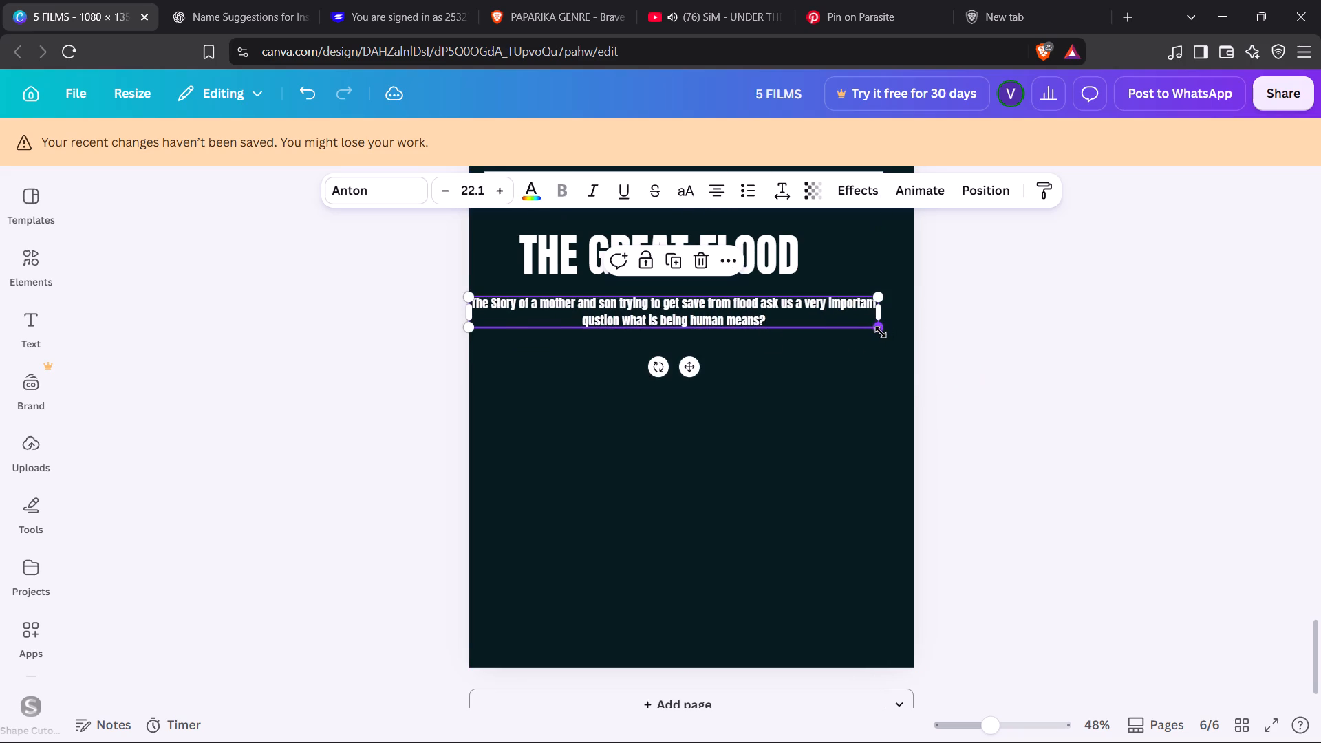
left_click_drag(468, 307, 509, 307)
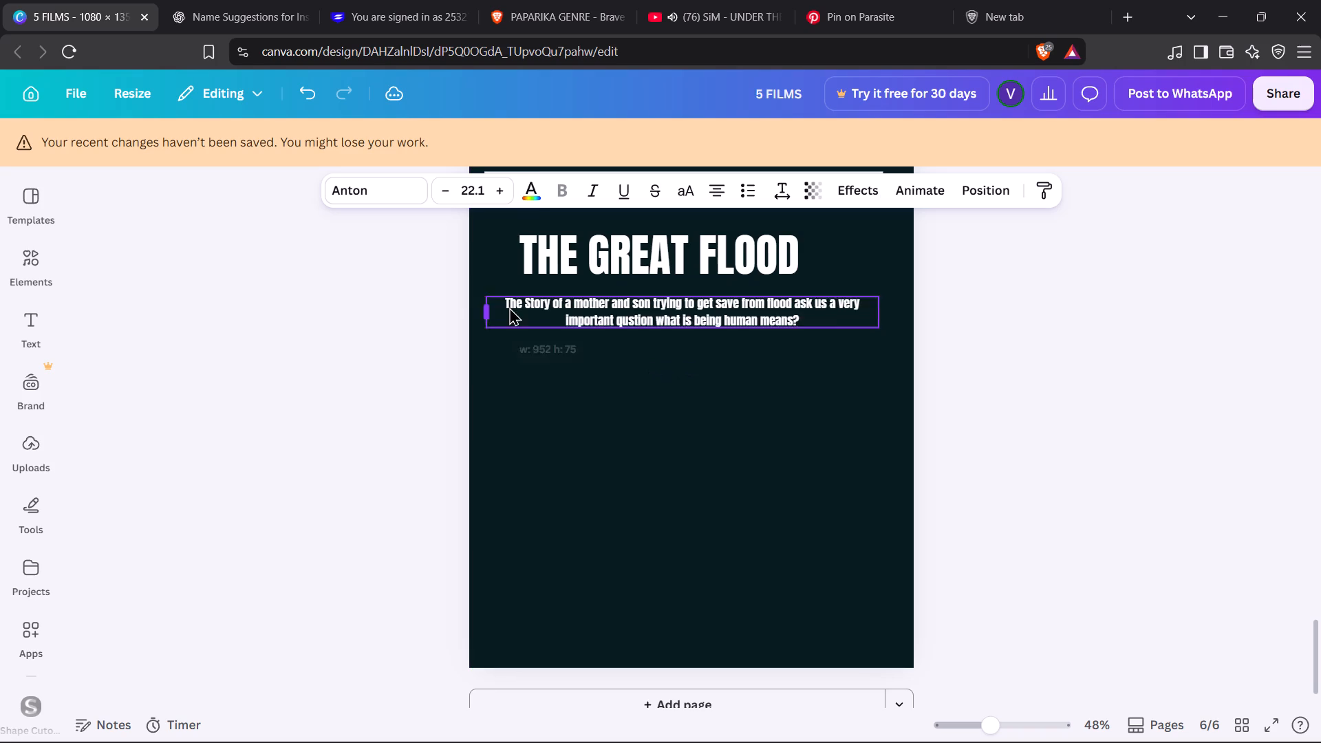
left_click_drag(509, 307, 532, 303)
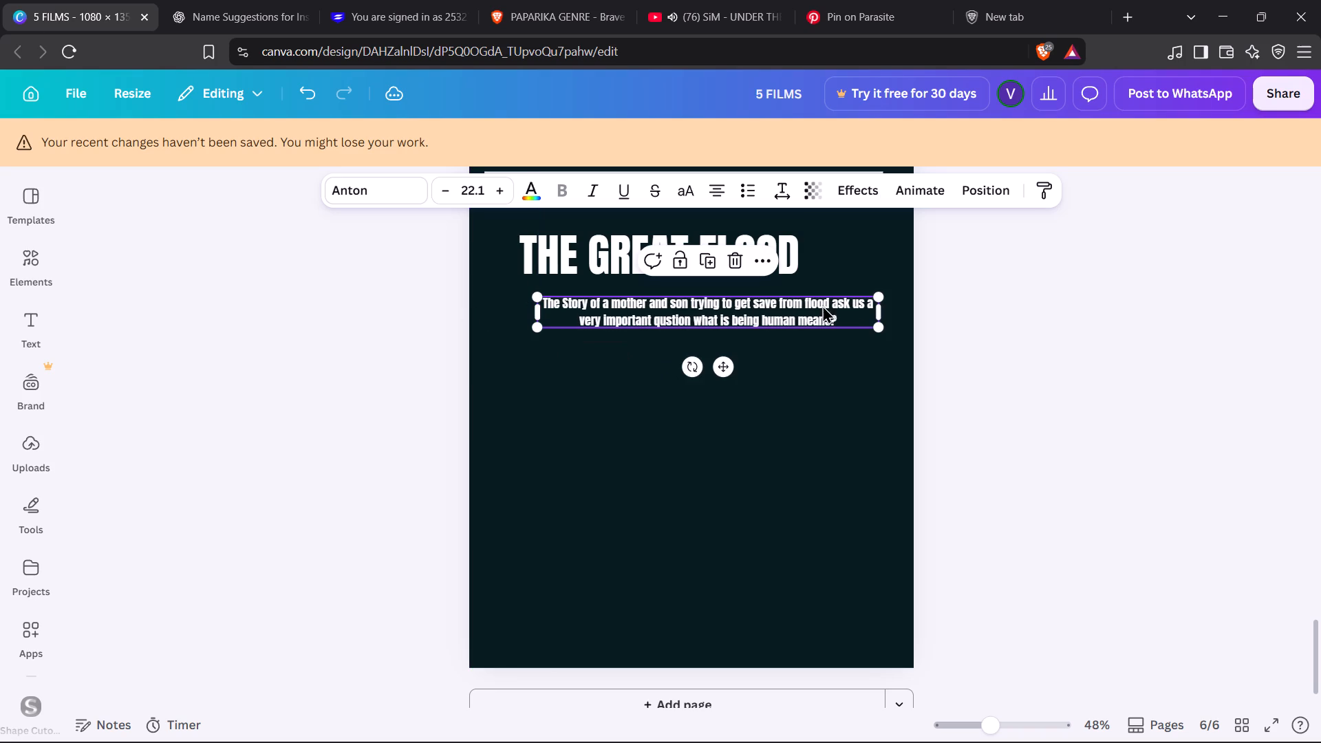
left_click_drag(879, 310, 855, 316)
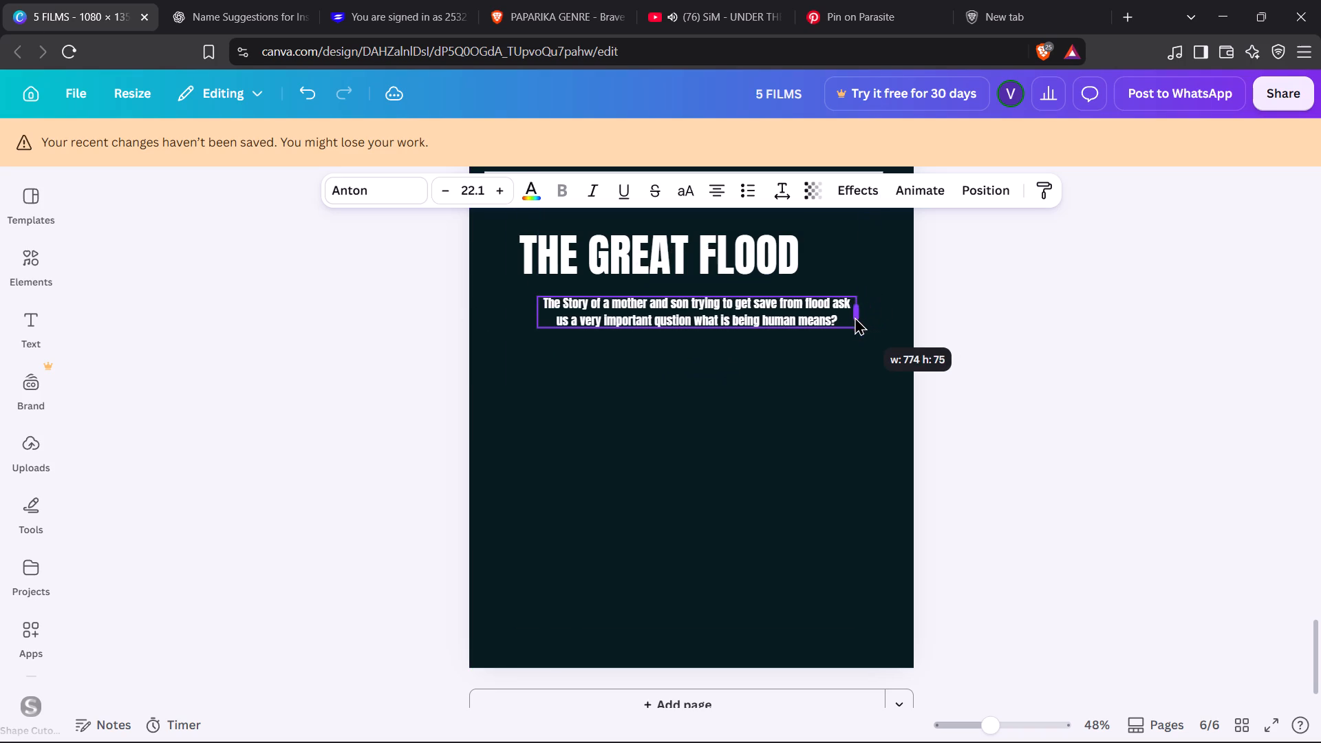
left_click_drag(855, 316, 826, 319)
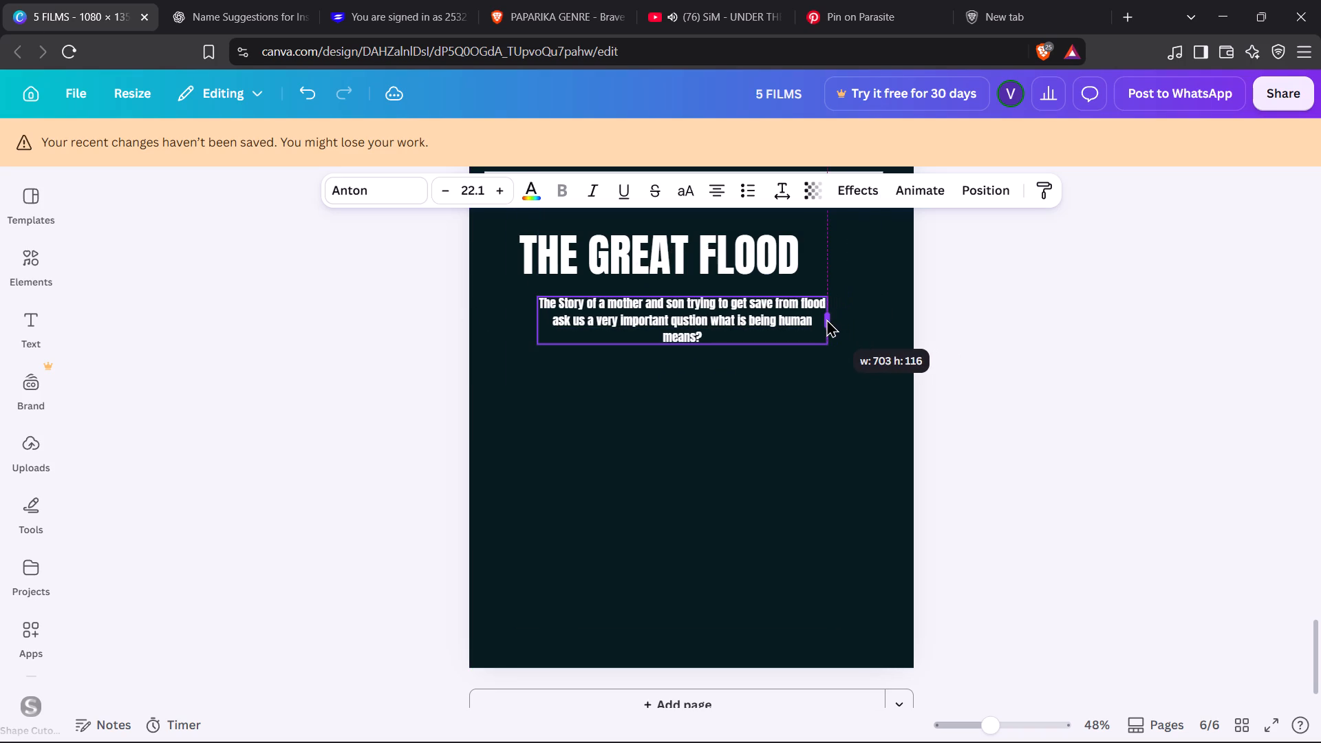
left_click_drag(826, 319, 814, 321)
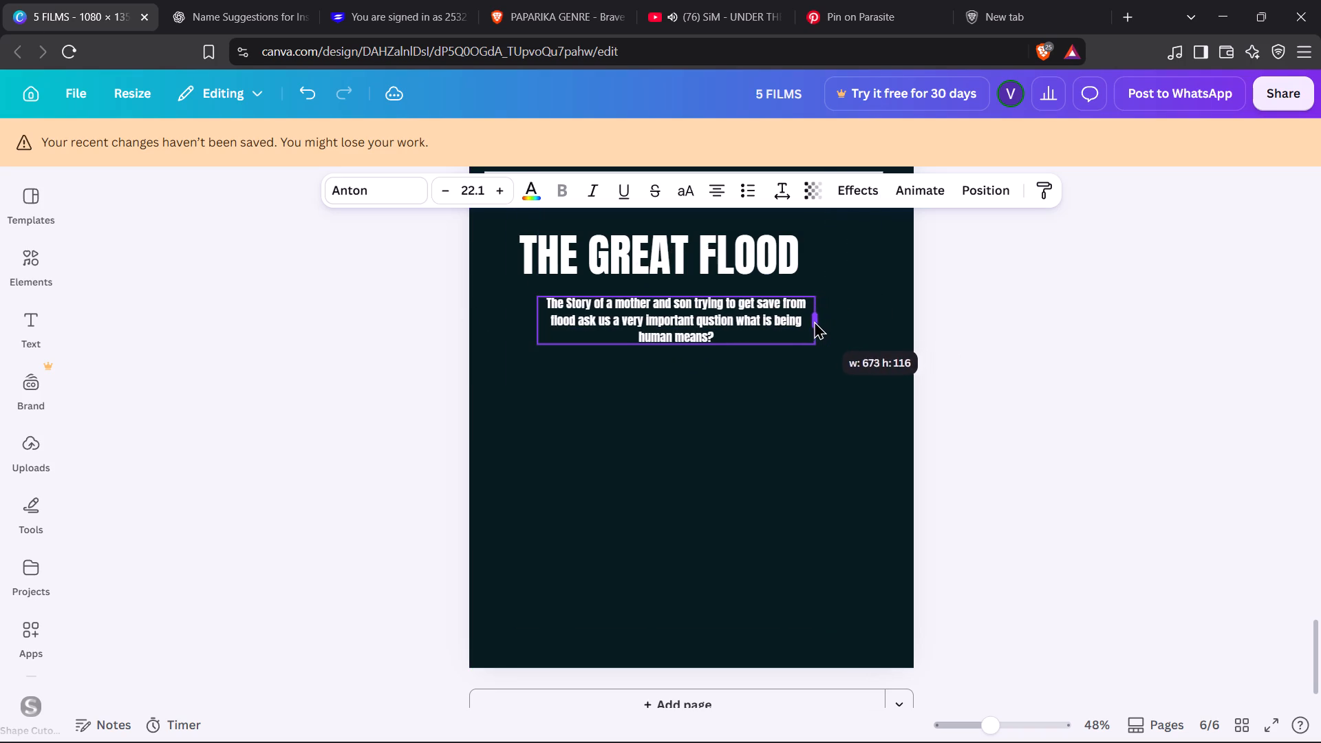
left_click_drag(814, 321, 817, 314)
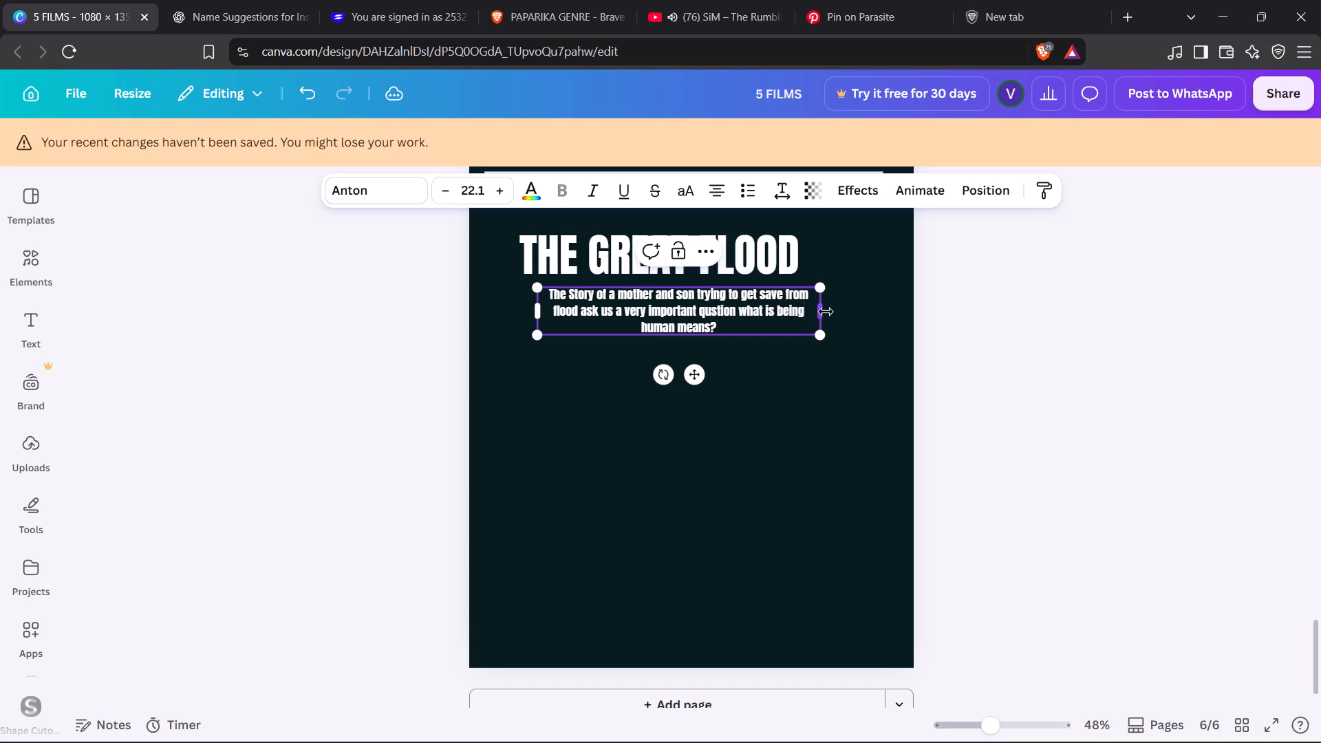
left_click_drag(826, 312, 791, 319)
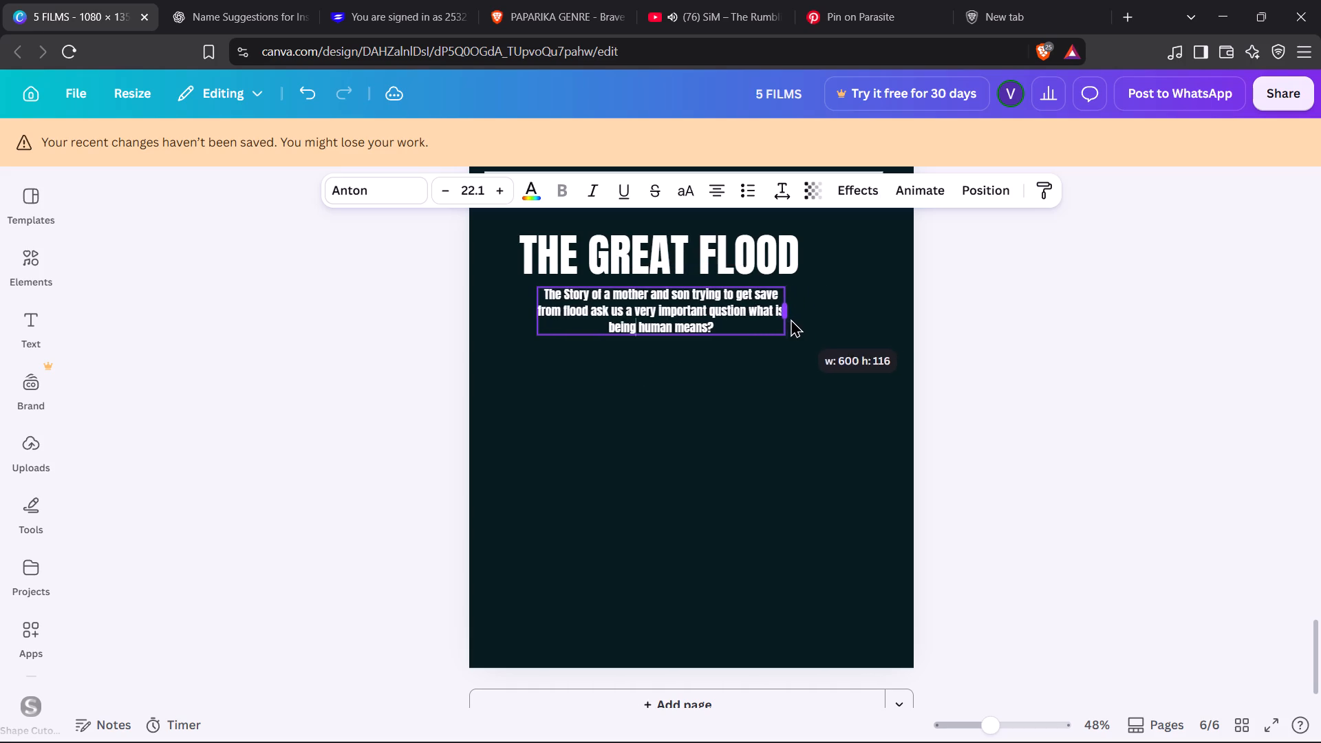
left_click_drag(791, 319, 770, 323)
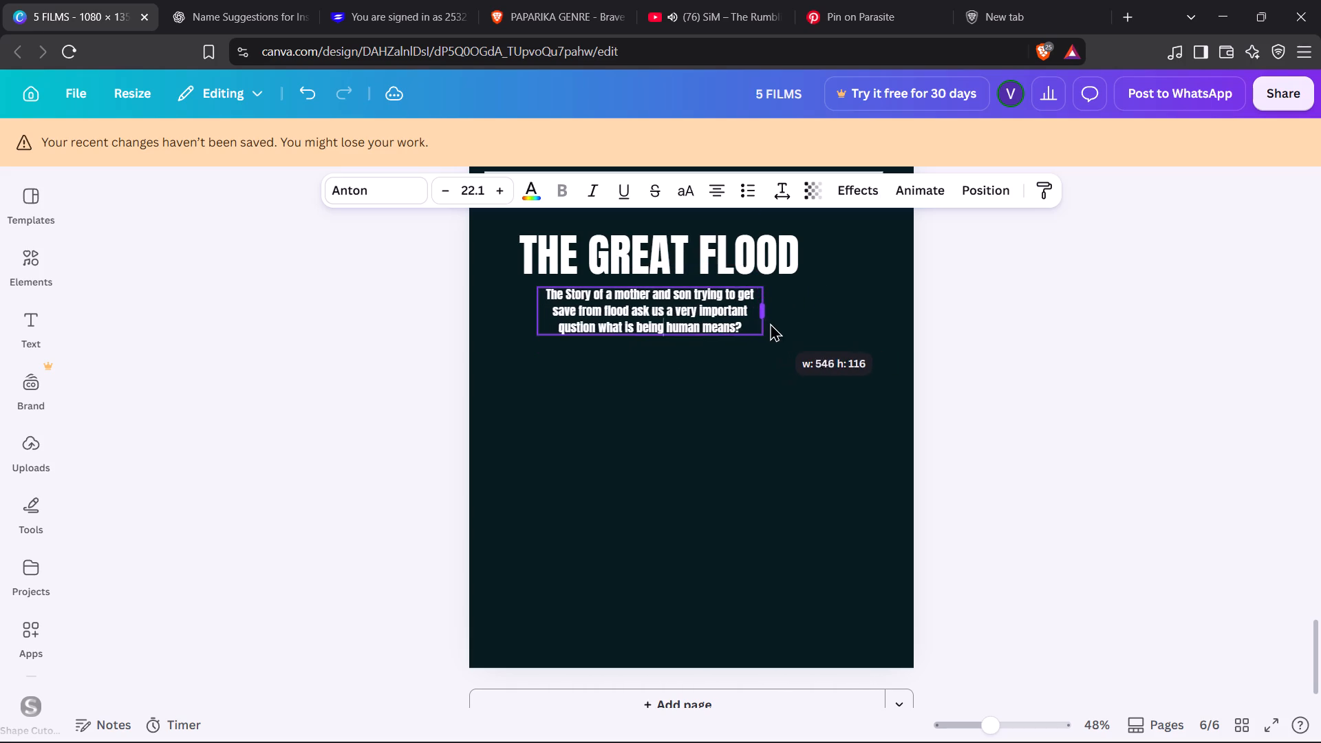
left_click_drag(770, 323, 786, 334)
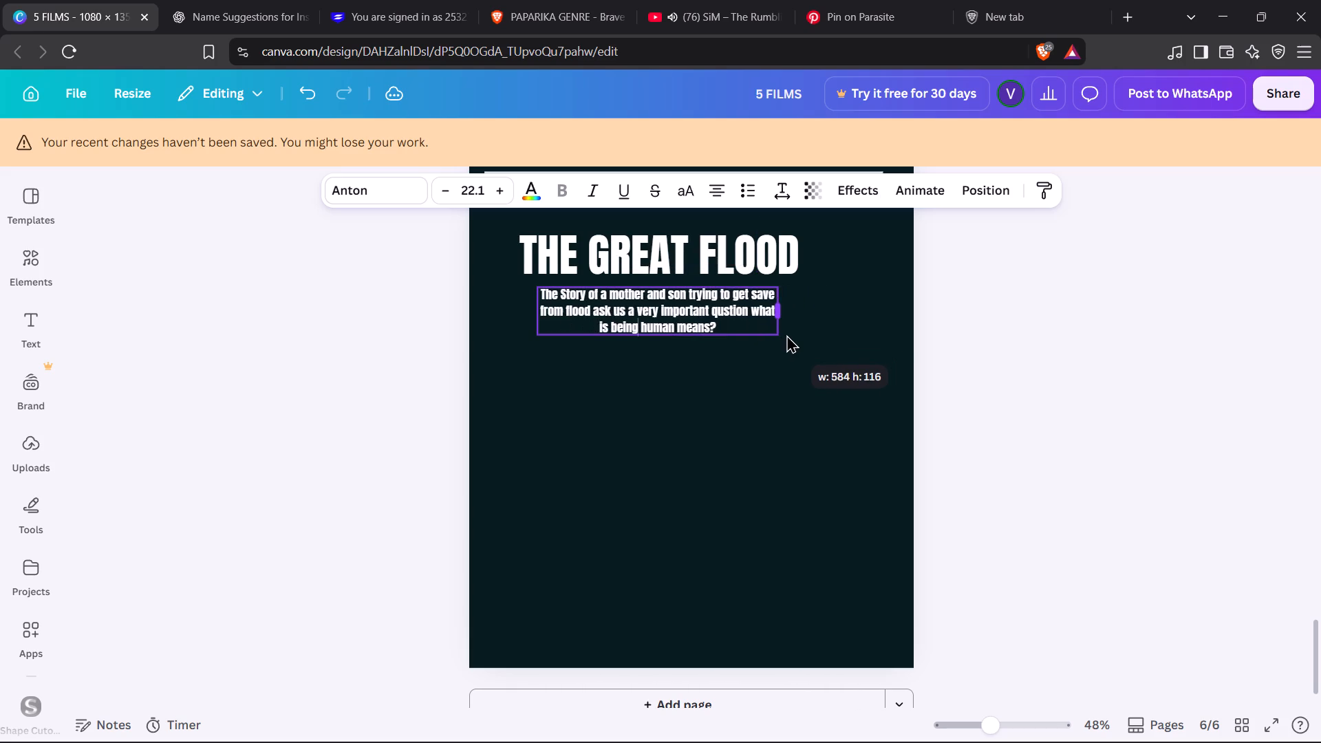
left_click_drag(786, 334, 786, 335)
left_click(1095, 382)
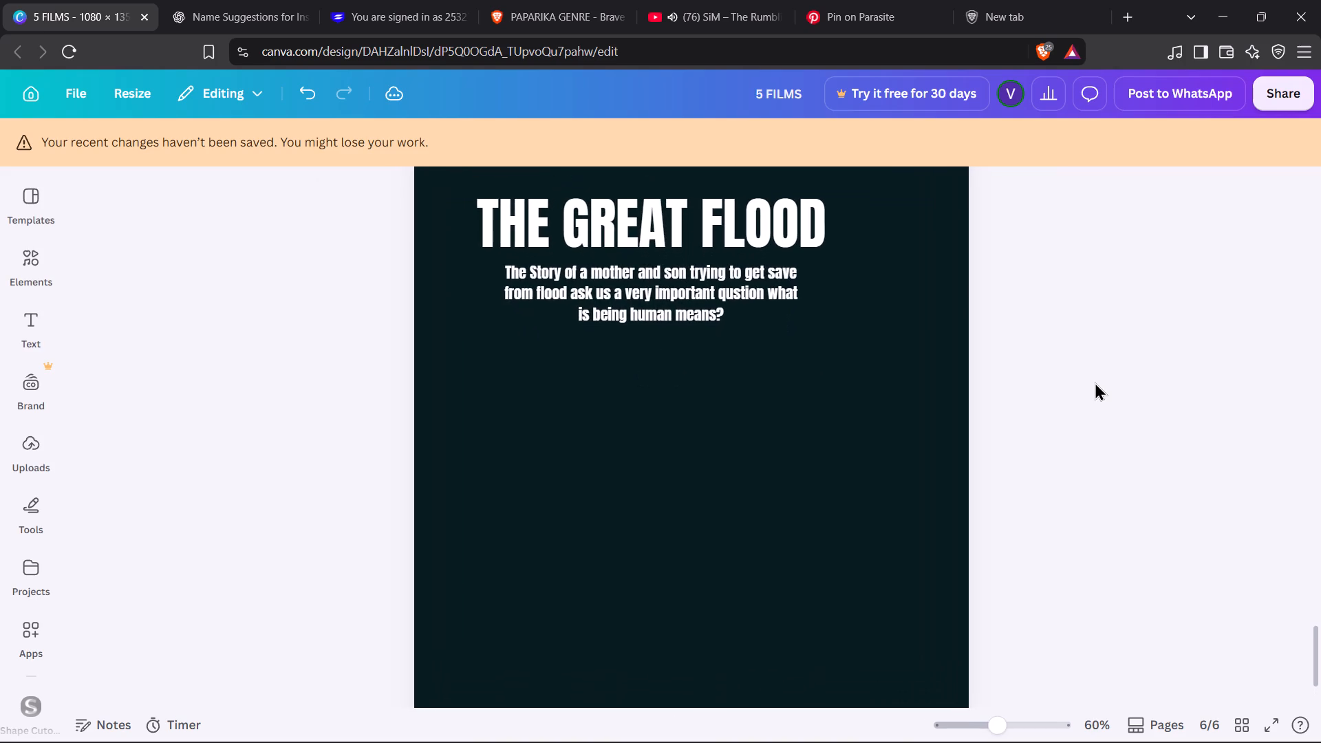
Reposition the film description so it sits centred beneath THE GREAT FLOOD title, with a gap of about 11.
left_click_drag(652, 288, 674, 295)
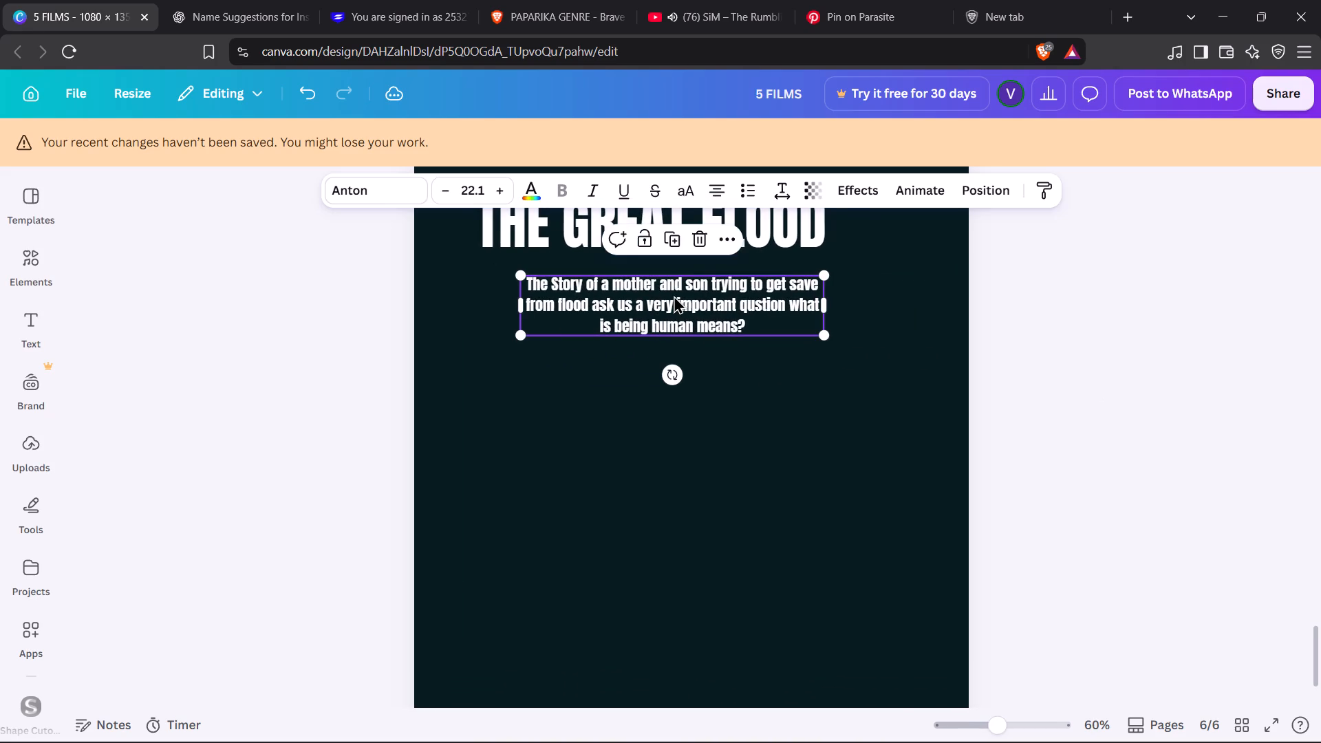
left_click(674, 295)
left_click_drag(674, 297, 669, 283)
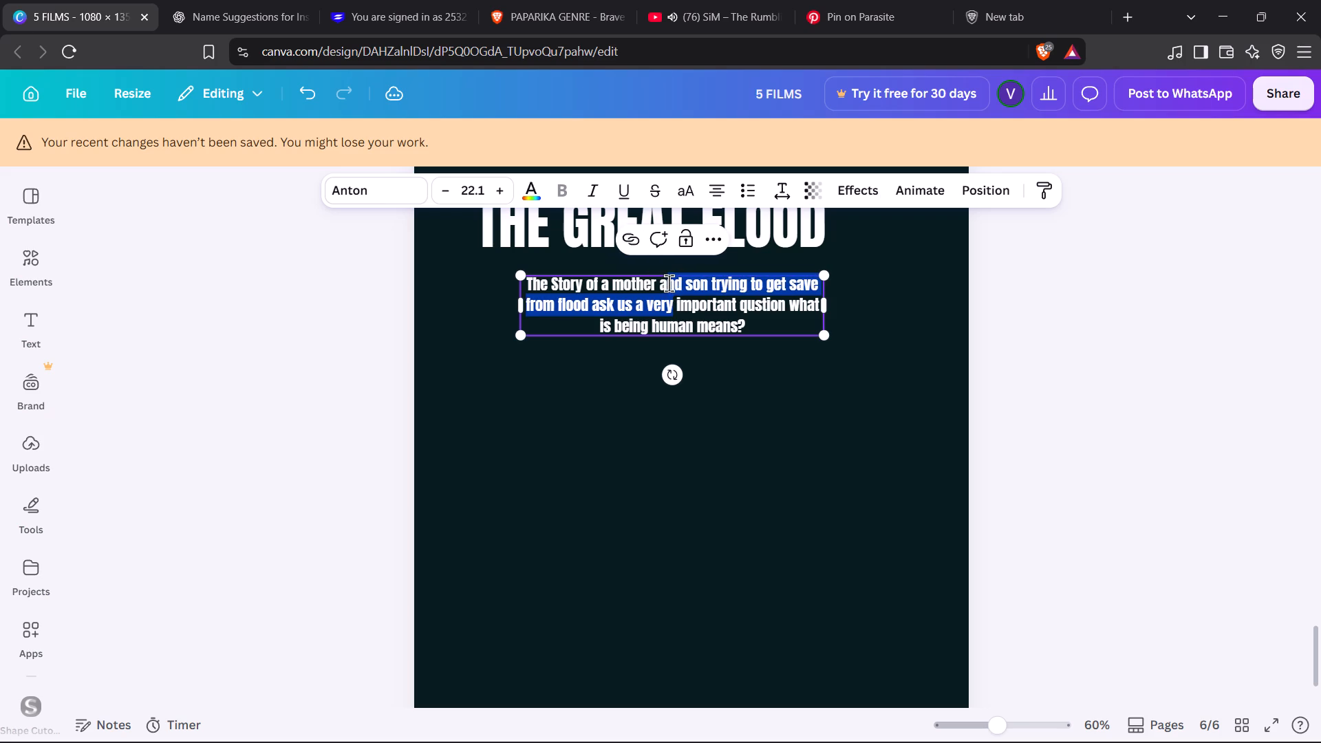
left_click(715, 376)
left_click(738, 323)
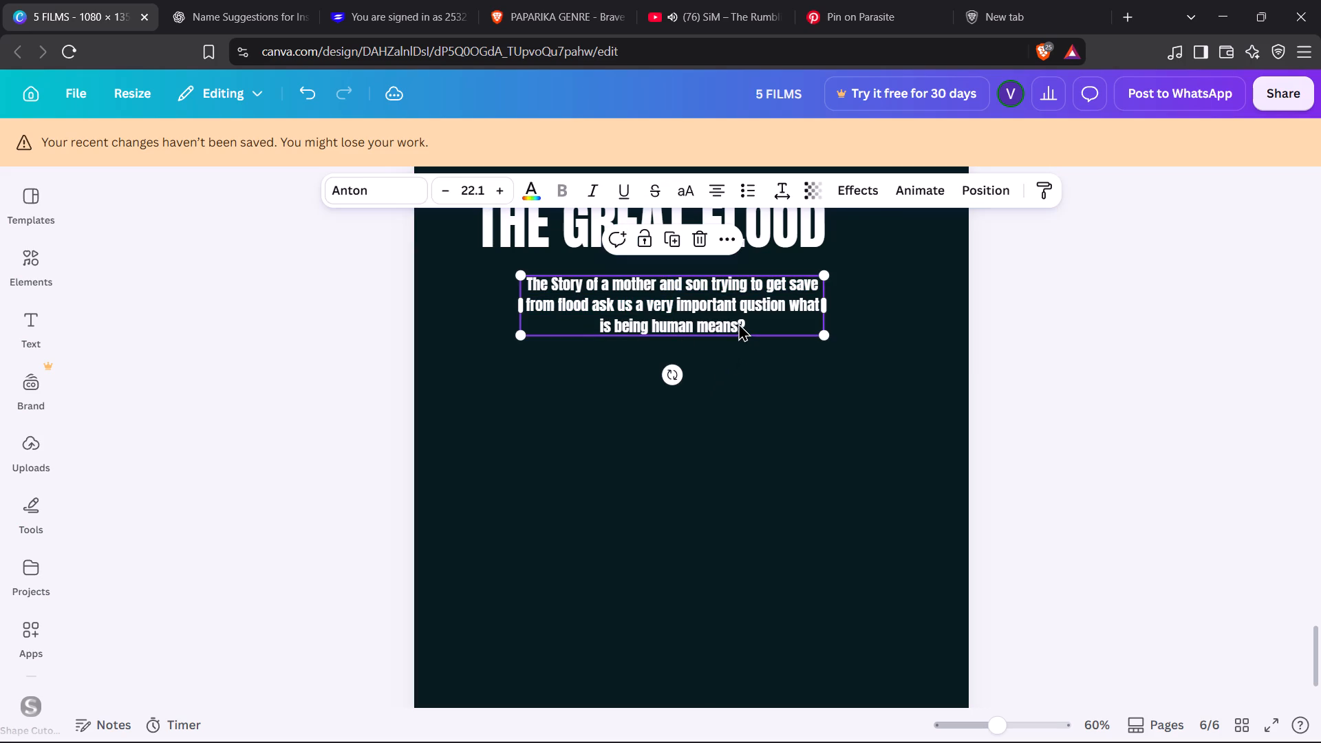
left_click_drag(738, 323, 727, 313)
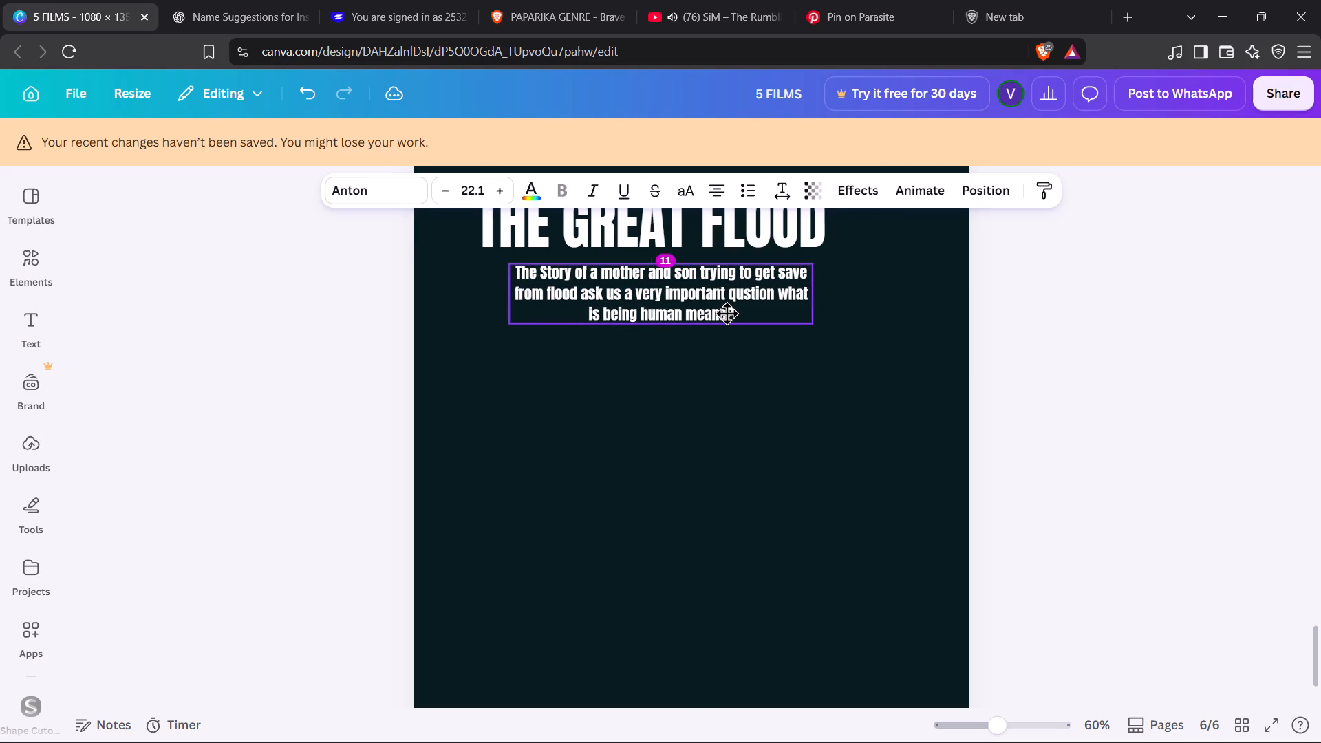
left_click_drag(727, 313, 726, 315)
left_click(1242, 324)
scroll(1242, 324, "up", 1)
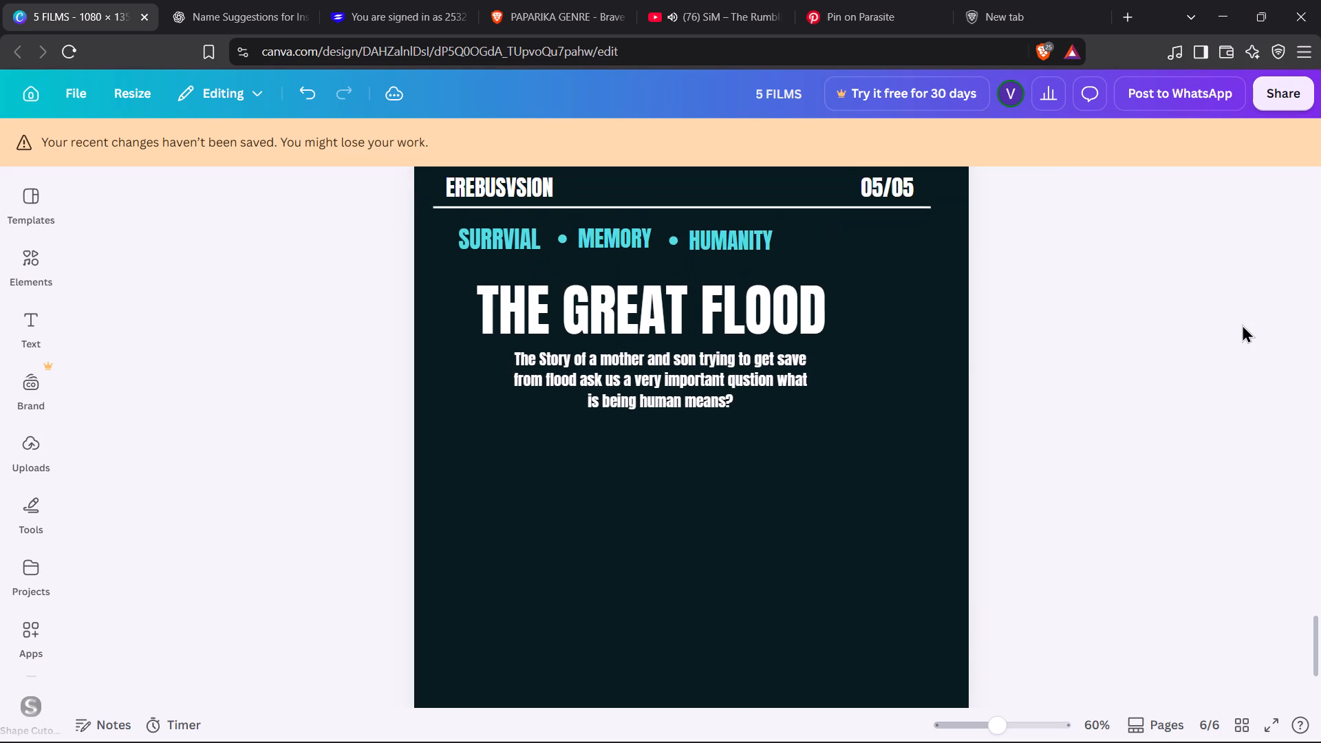
scroll(1242, 324, "up", 1)
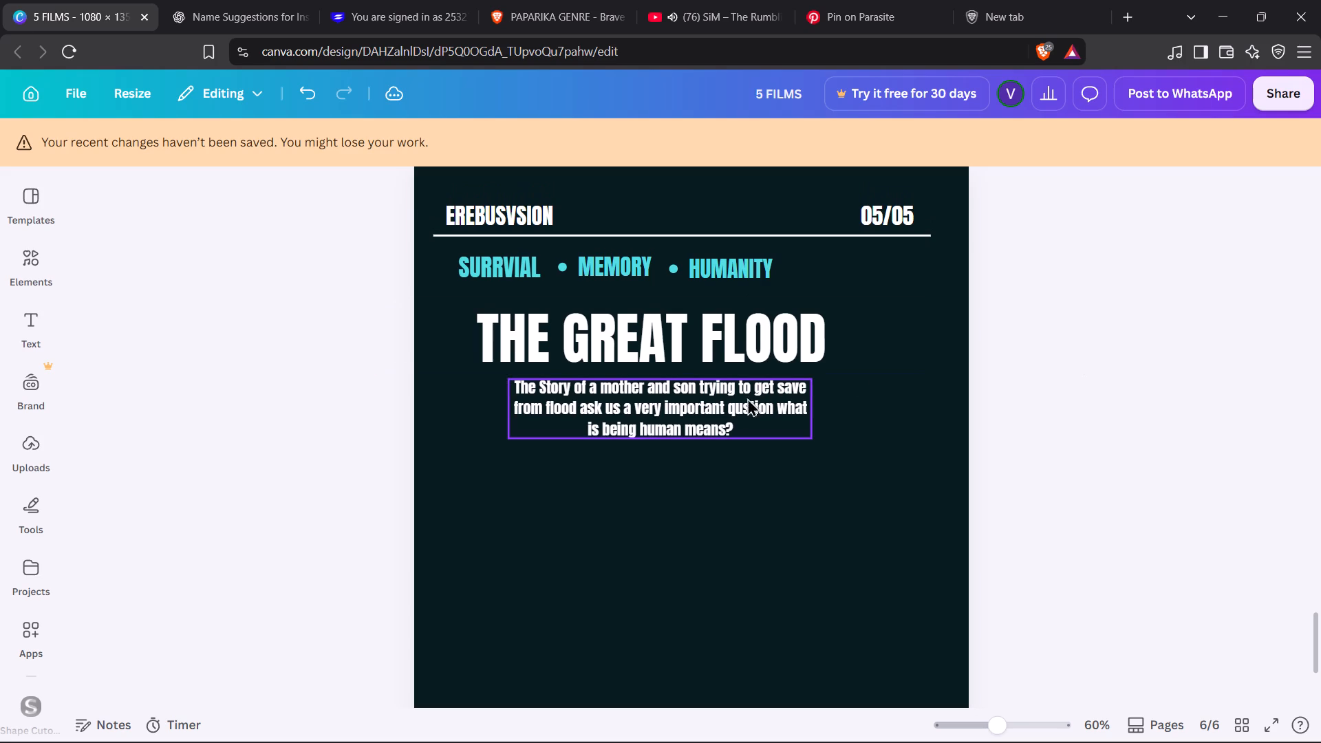
left_click_drag(722, 409, 704, 410)
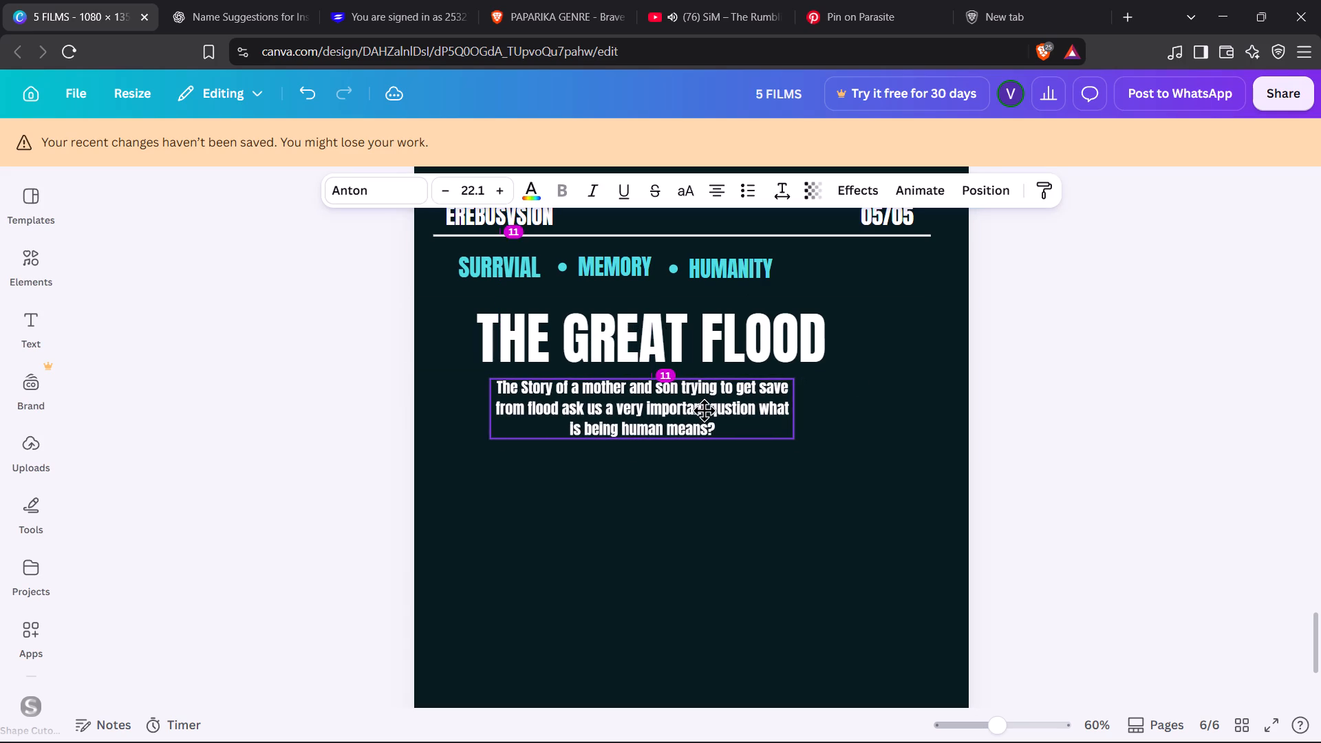
left_click_drag(704, 410, 705, 410)
left_click(1177, 402)
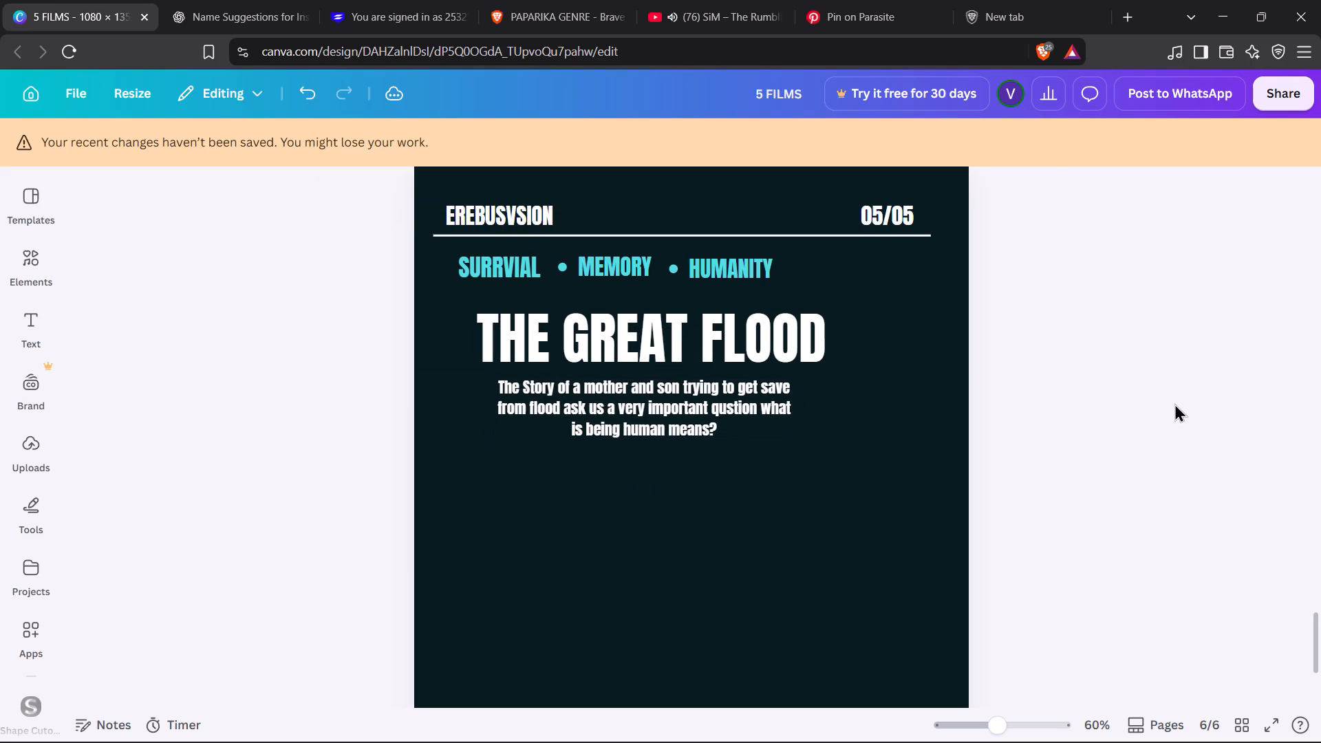
Move THE GREAT FLOOD title up to sit directly below the cyan keyword row, keeping its horizontal alignment.
scroll(1126, 408, "down", 1)
scroll(1126, 414, "up", 1)
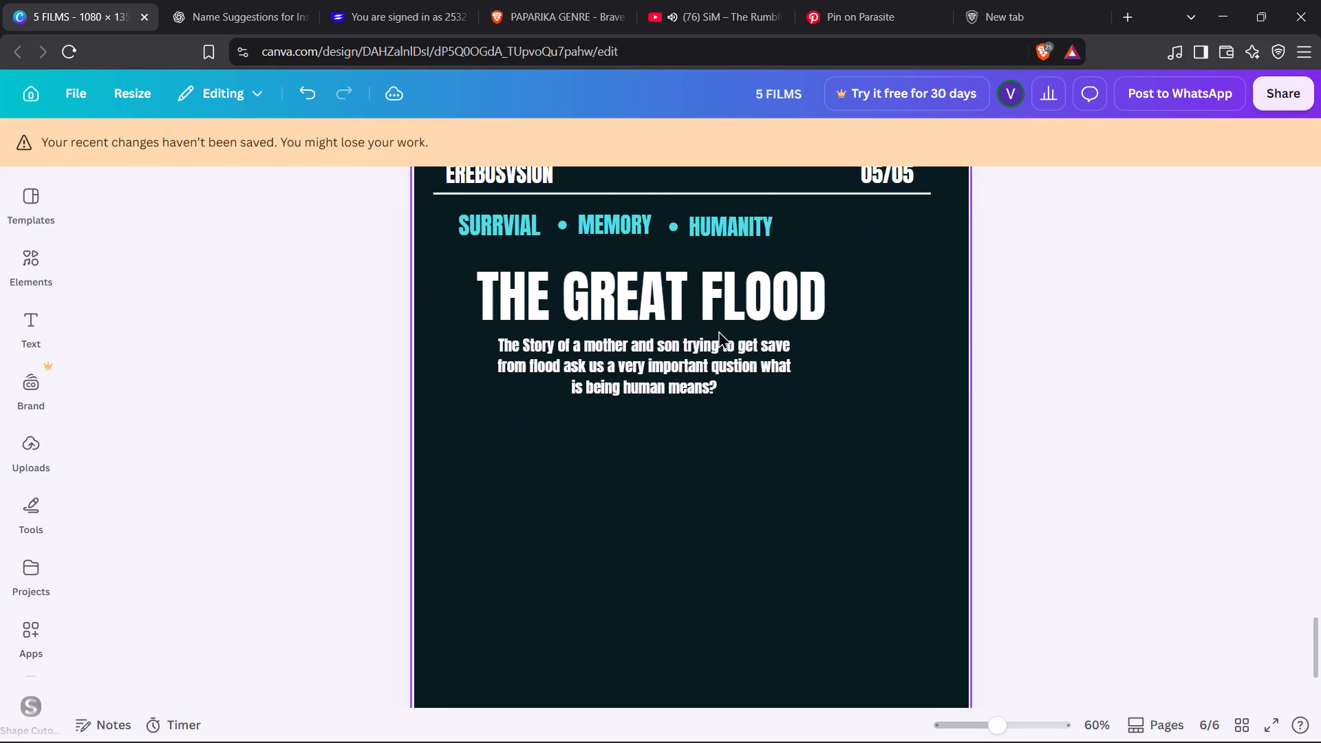
left_click_drag(679, 312, 678, 297)
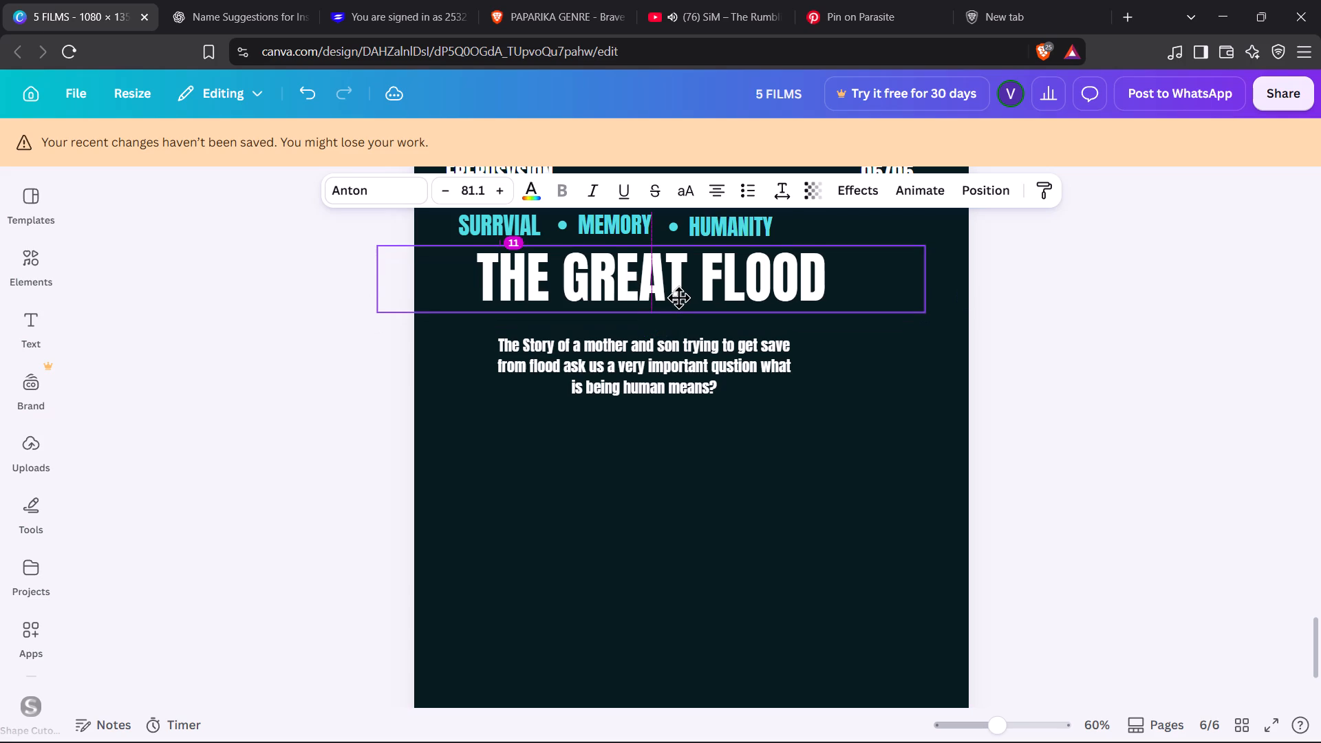
left_click_drag(678, 297, 678, 298)
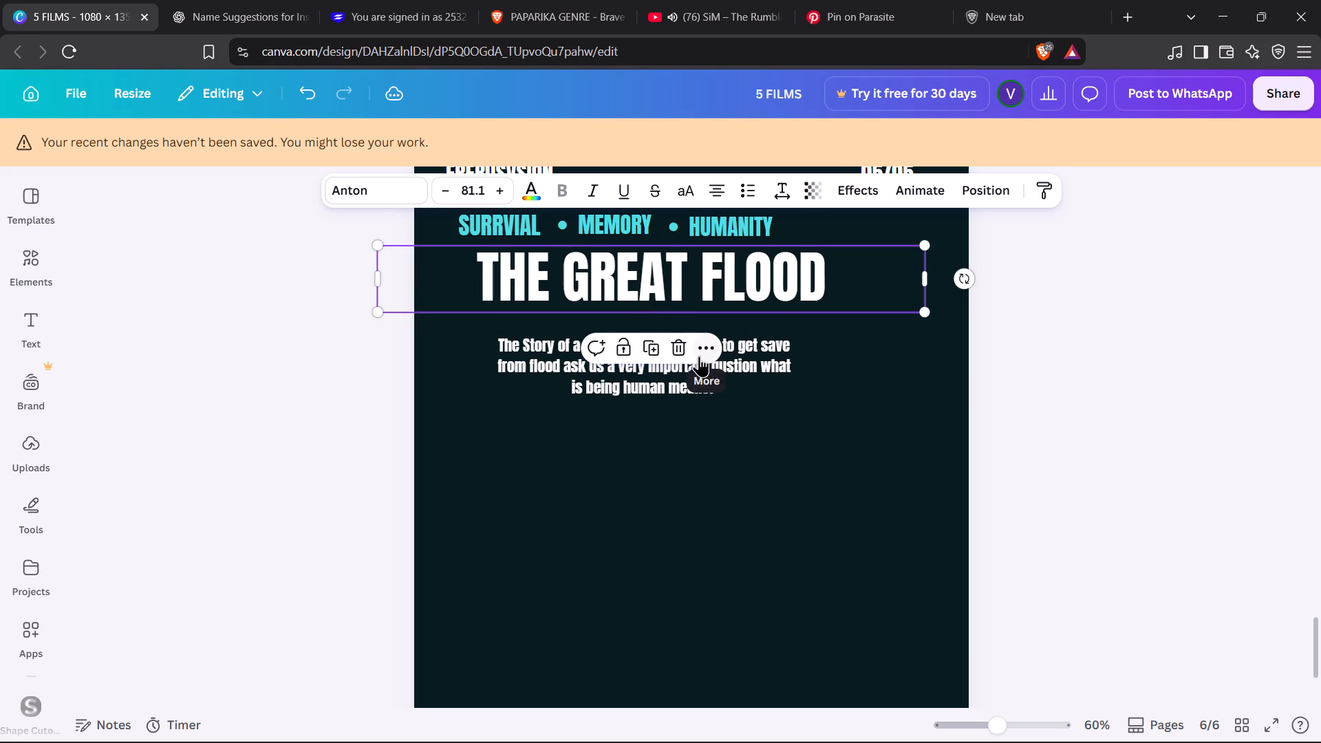
left_click(1320, 656)
scroll(1320, 656, "up", 1)
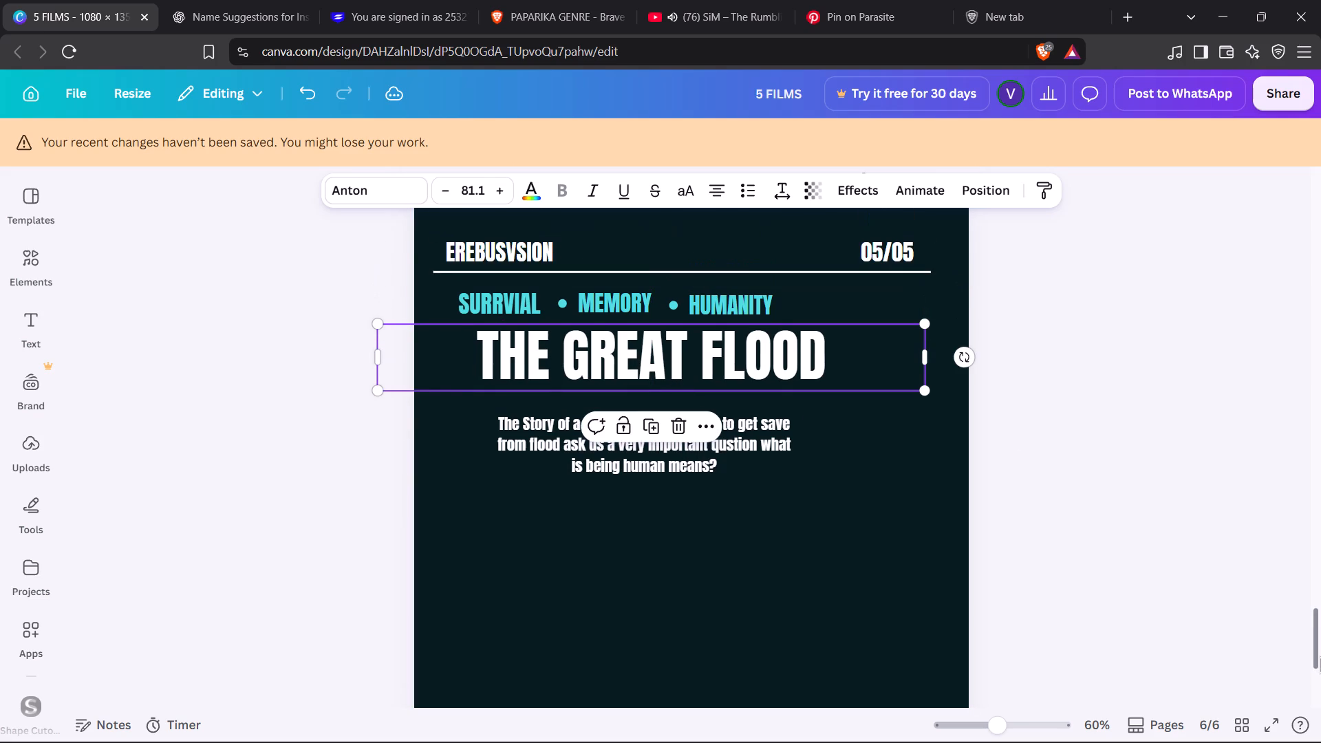
left_click(1320, 656)
left_click(1267, 605)
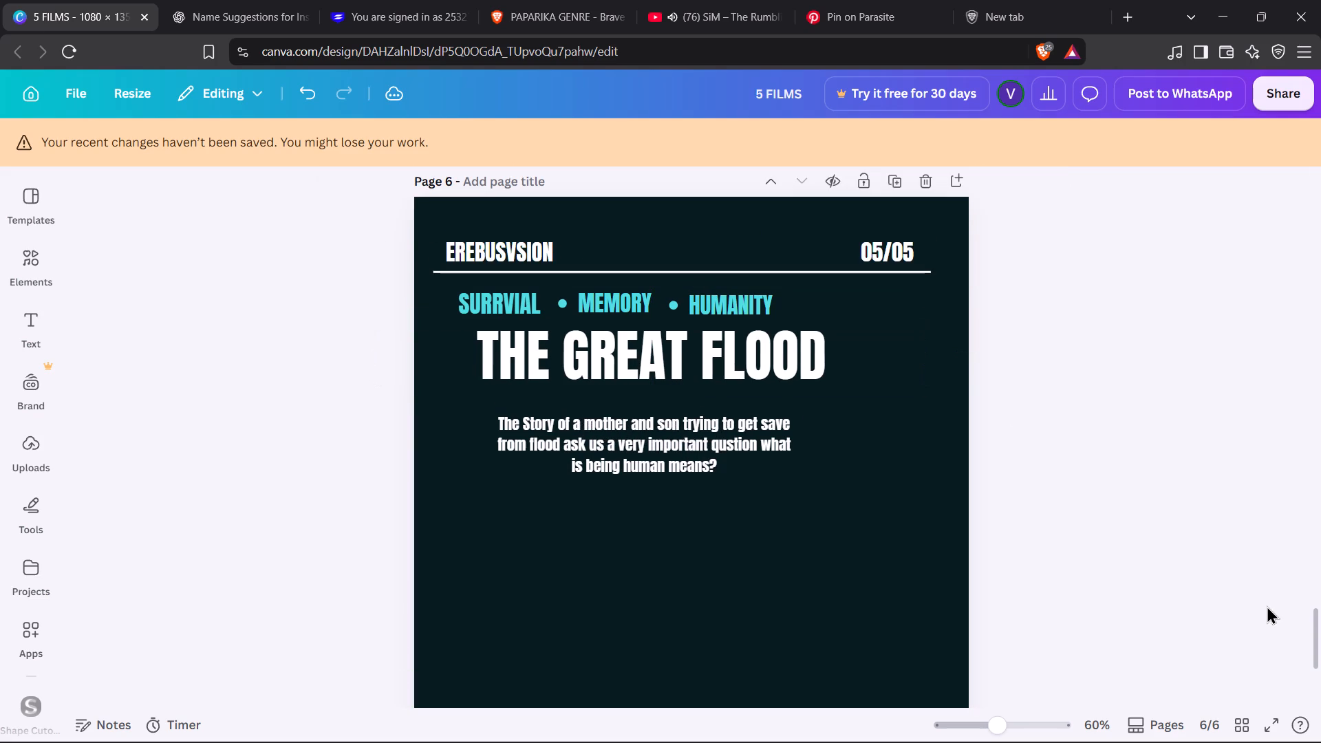
Move the description up to sit close beneath the raised title.
left_click_drag(738, 460, 738, 453)
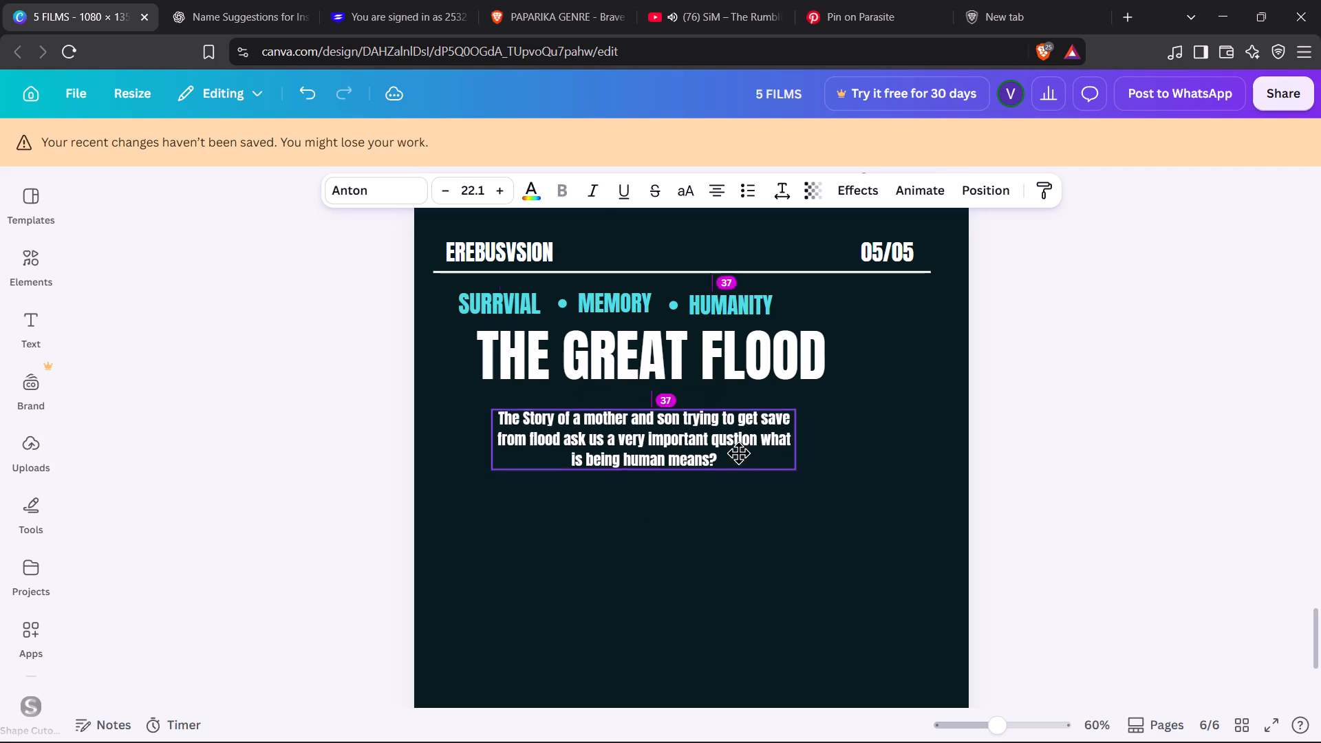
left_click_drag(738, 453, 736, 445)
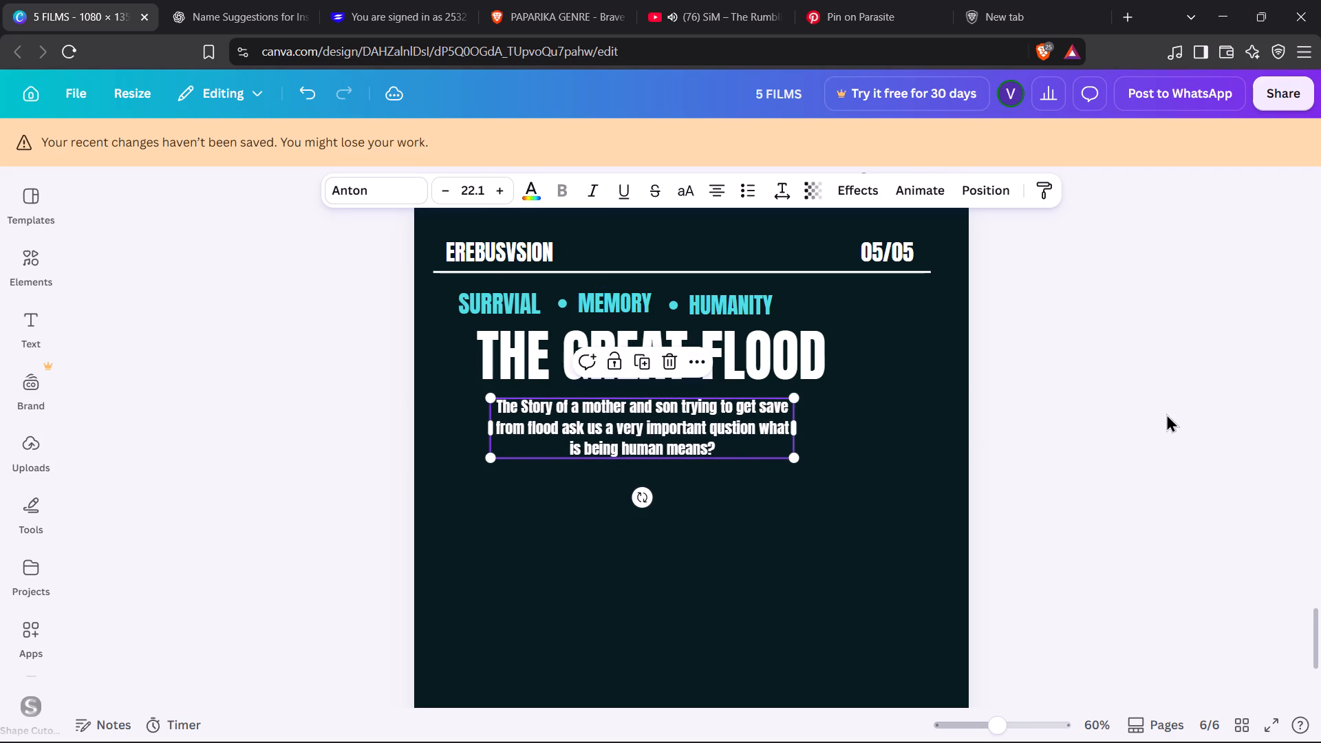
left_click(1166, 413)
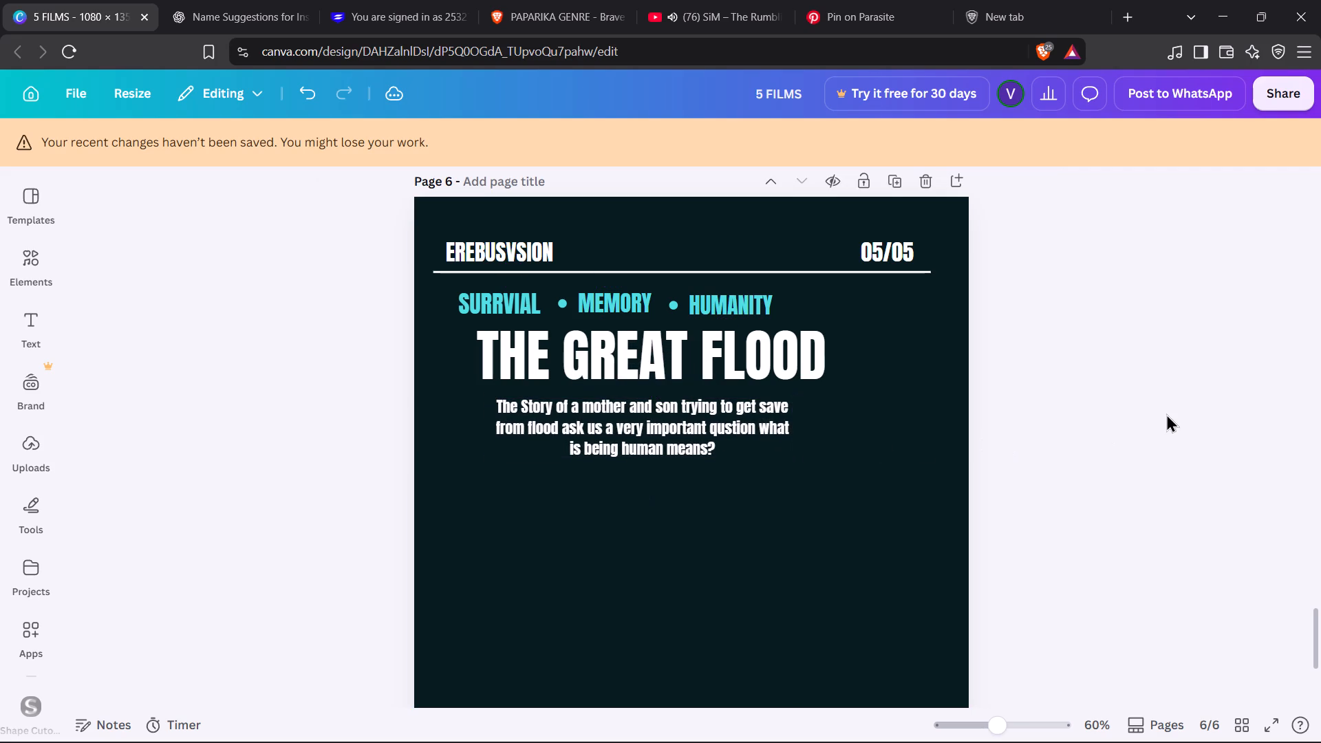
Recolour the whole description text with the muted dark teal from the Calming View palette.
triple_click(666, 430)
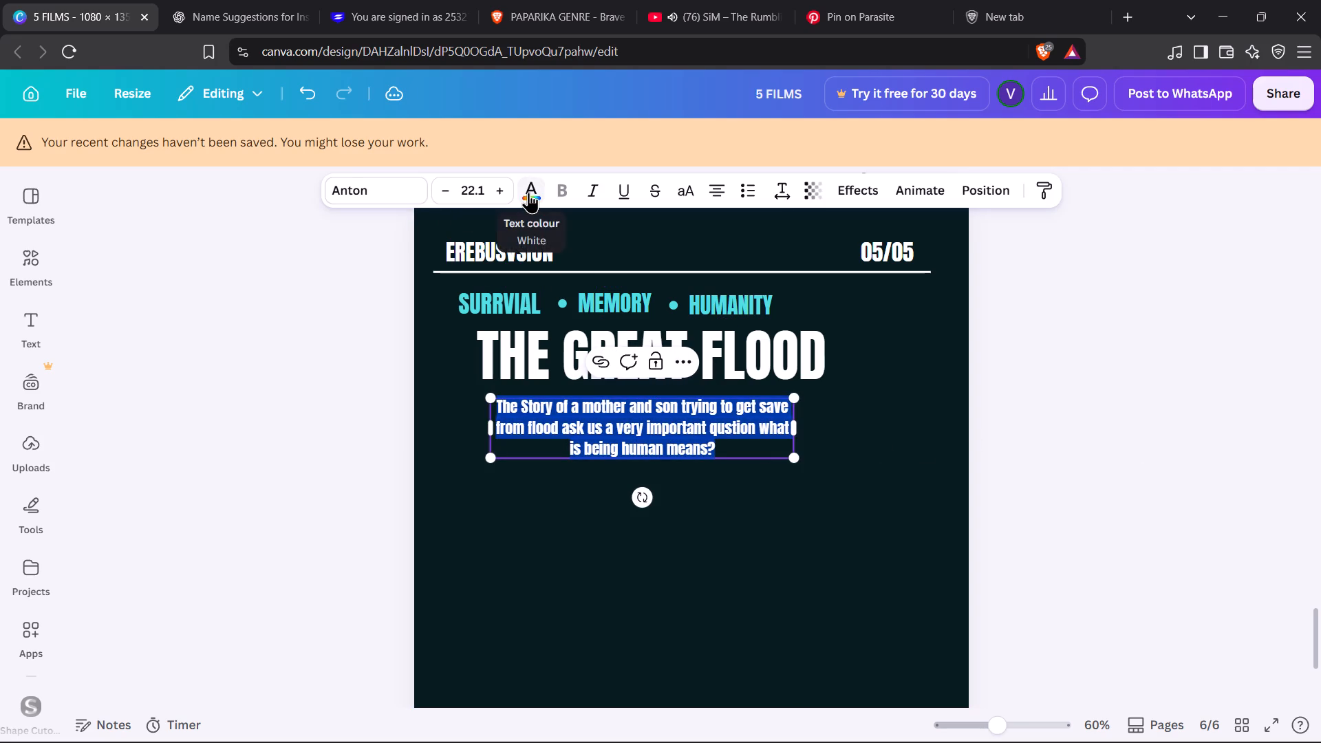
left_click(528, 192)
left_click(127, 391)
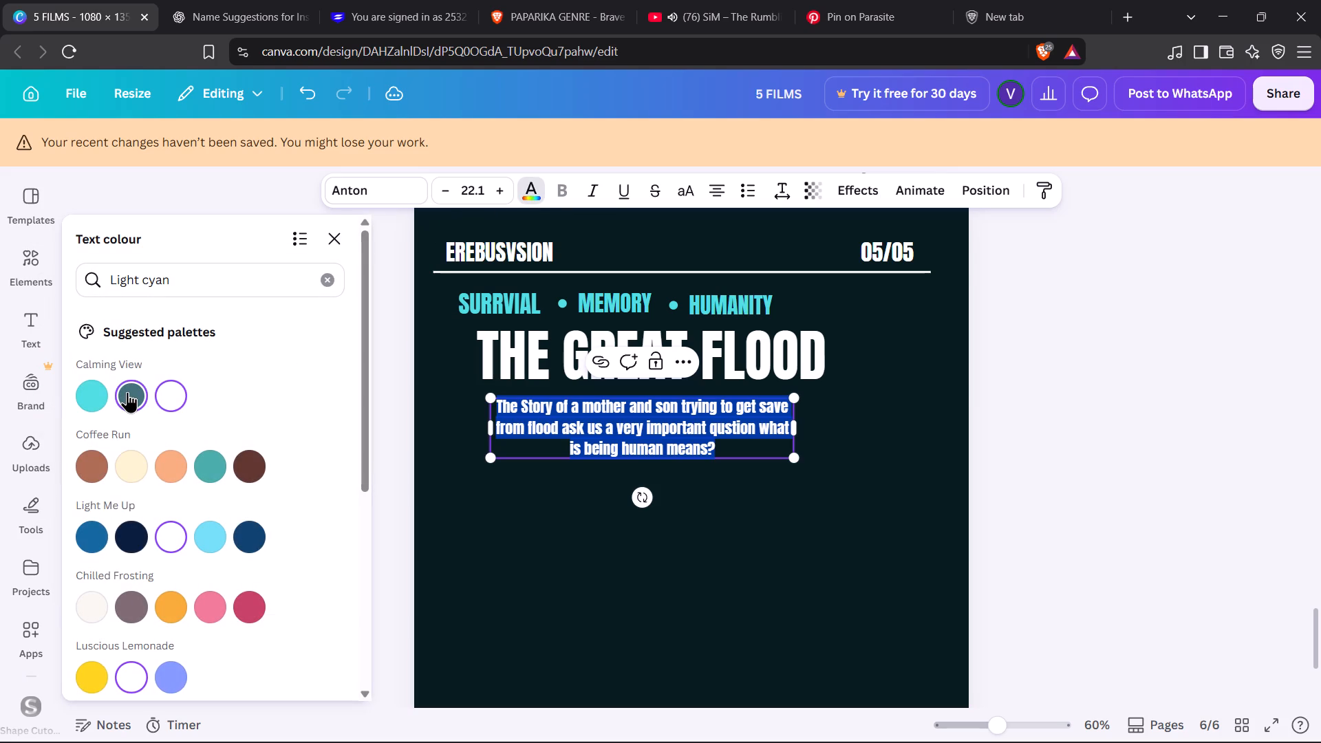
left_click(1114, 530)
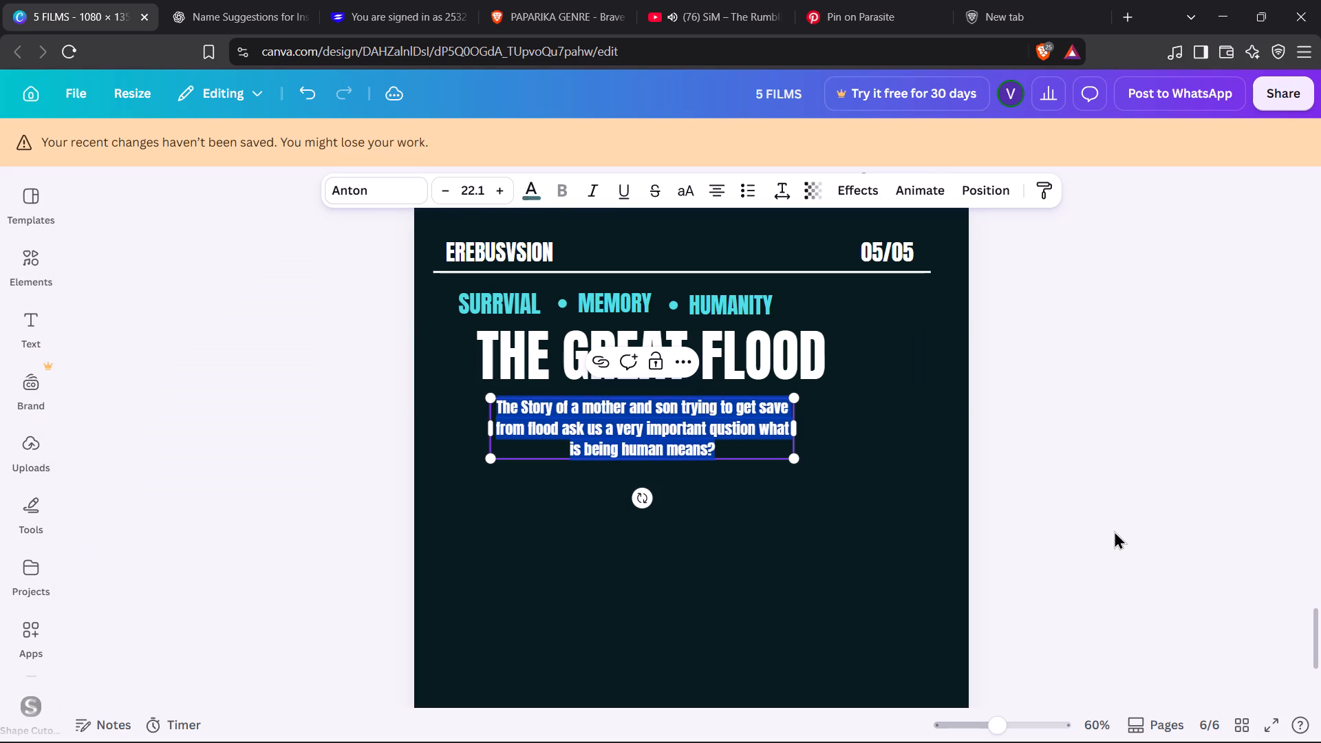
left_click(1114, 530)
scroll(1114, 530, "down", 1)
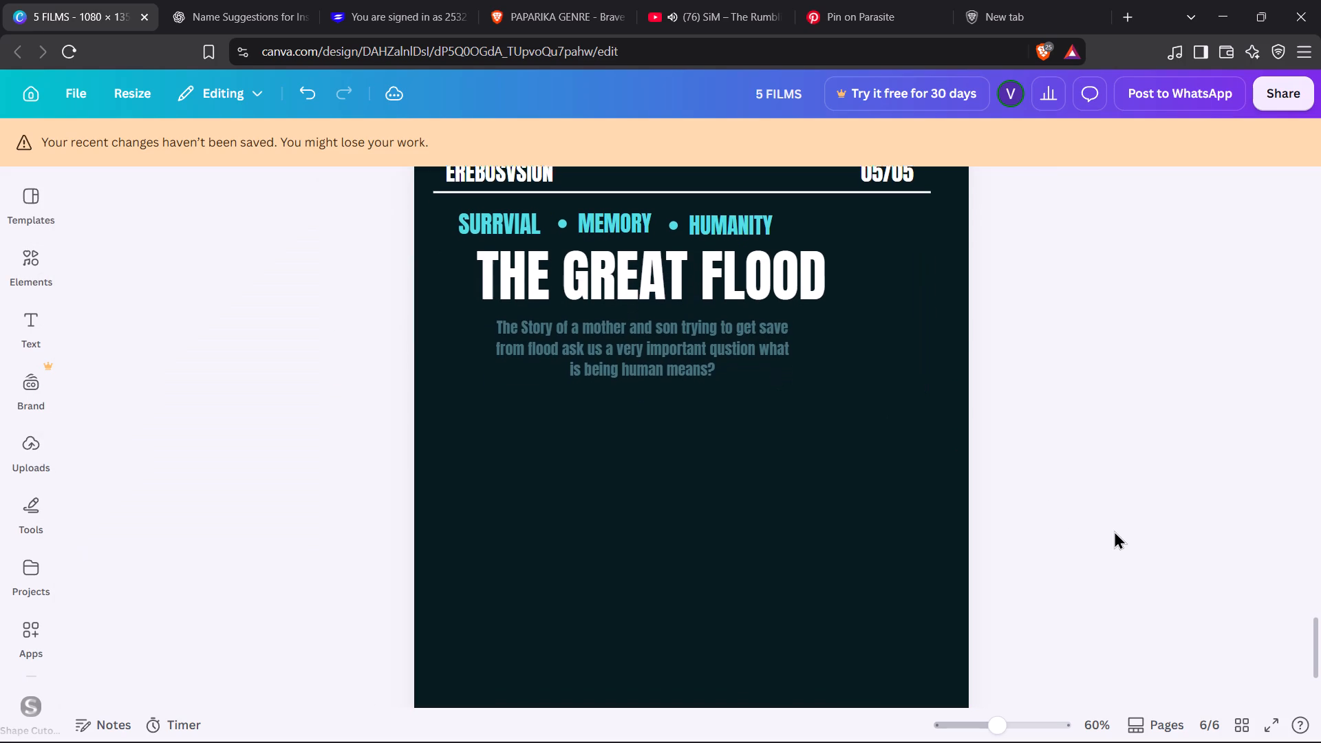
scroll(1114, 530, "down", 2)
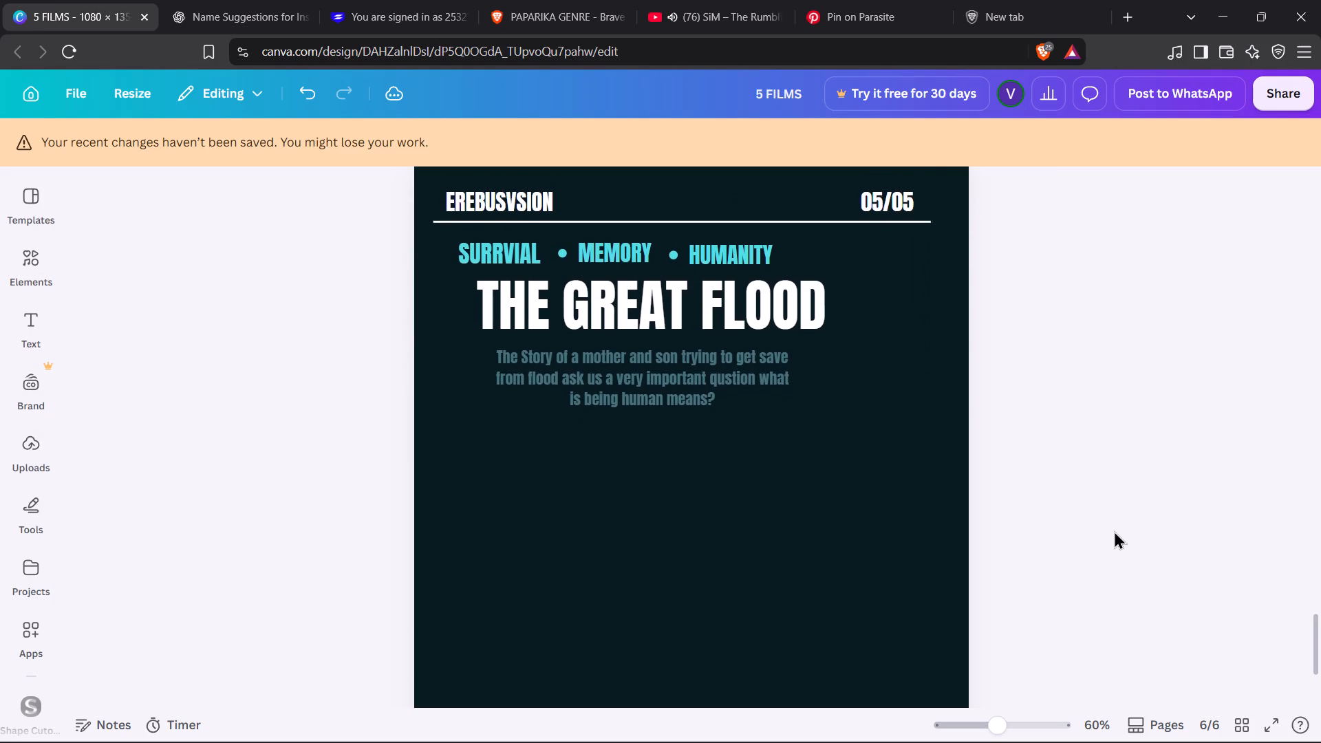
scroll(1114, 530, "down", 1)
scroll(1114, 530, "up", 1)
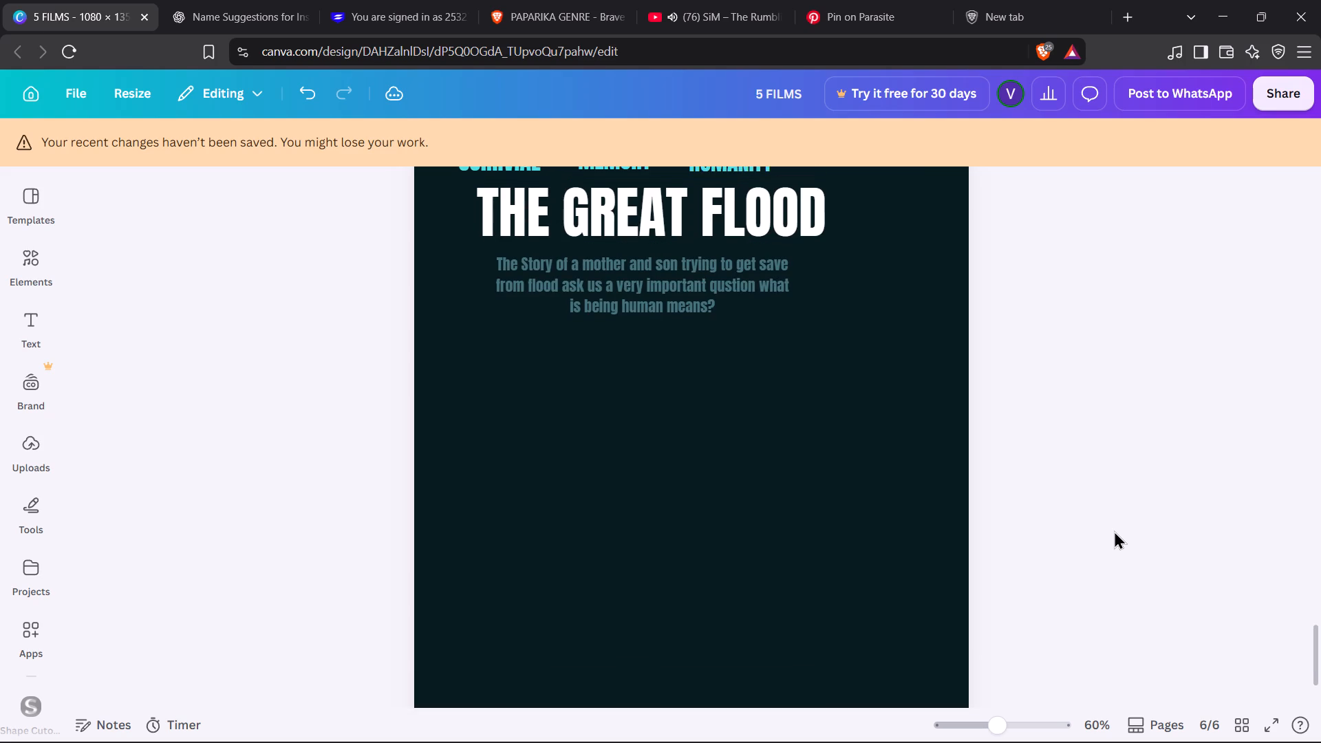
Switch to Pinterest and search for "great flood movie".
left_click(874, 0)
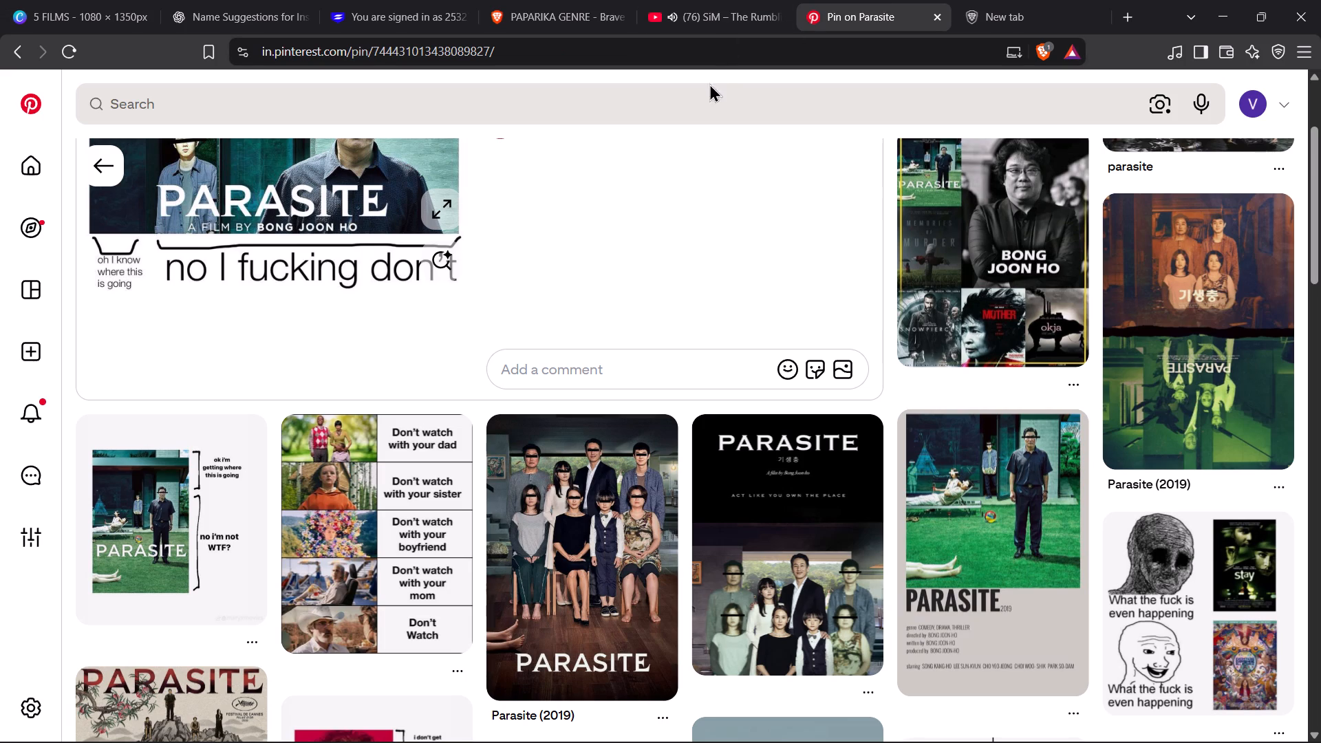
left_click(714, 86)
type("great floo")
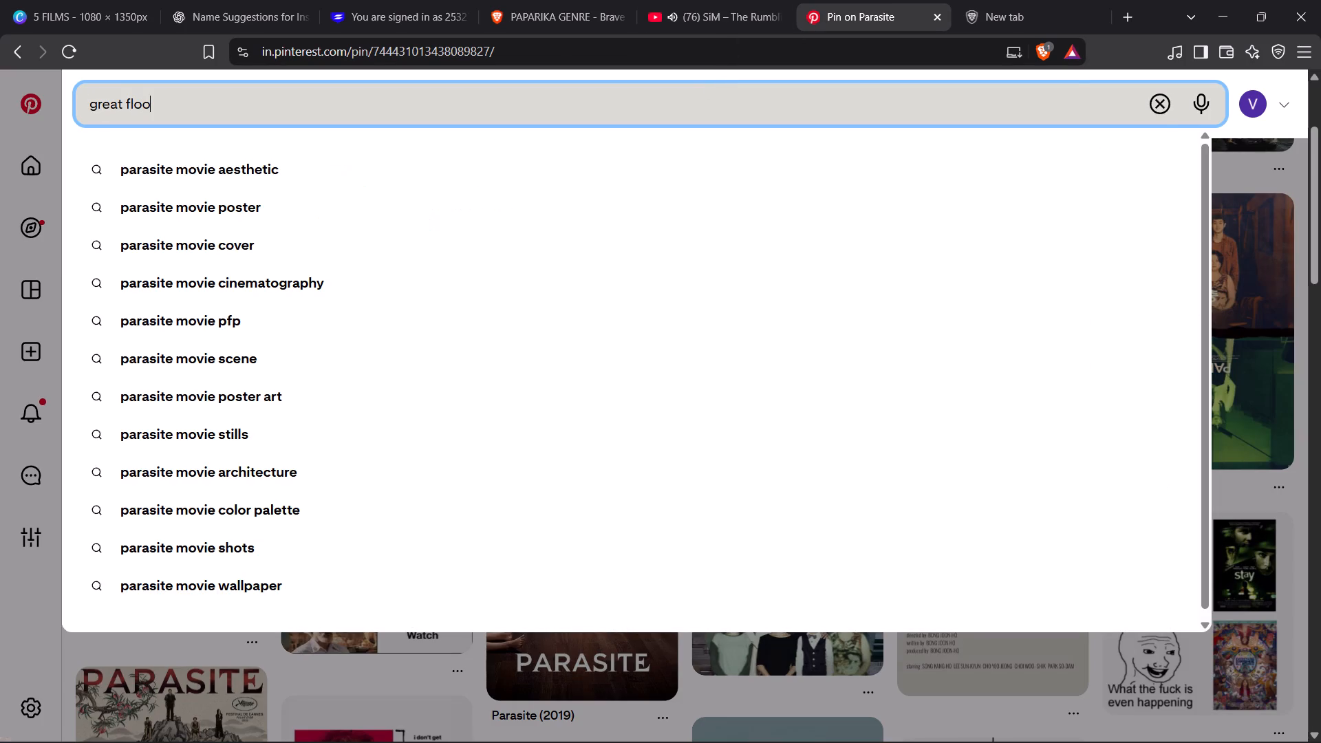
type("d movie")
key("space")
key("Return")
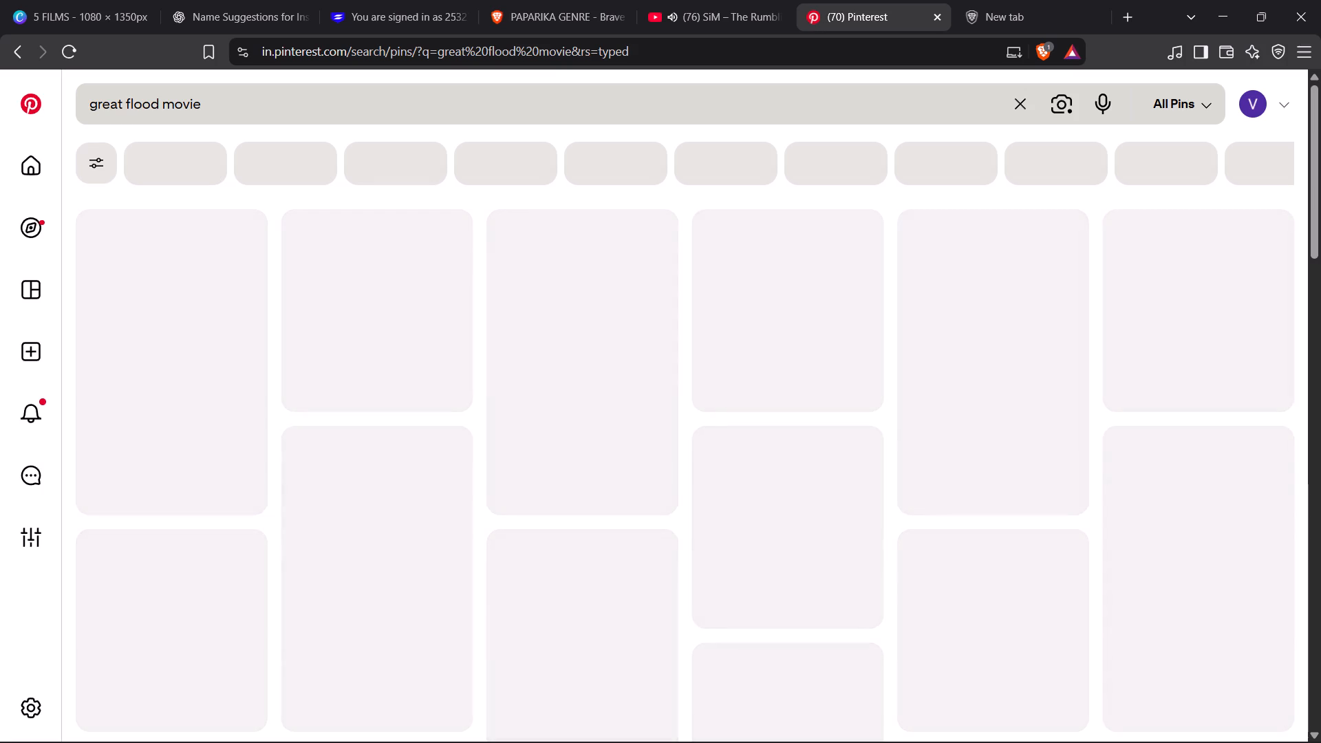
left_click(97, 6)
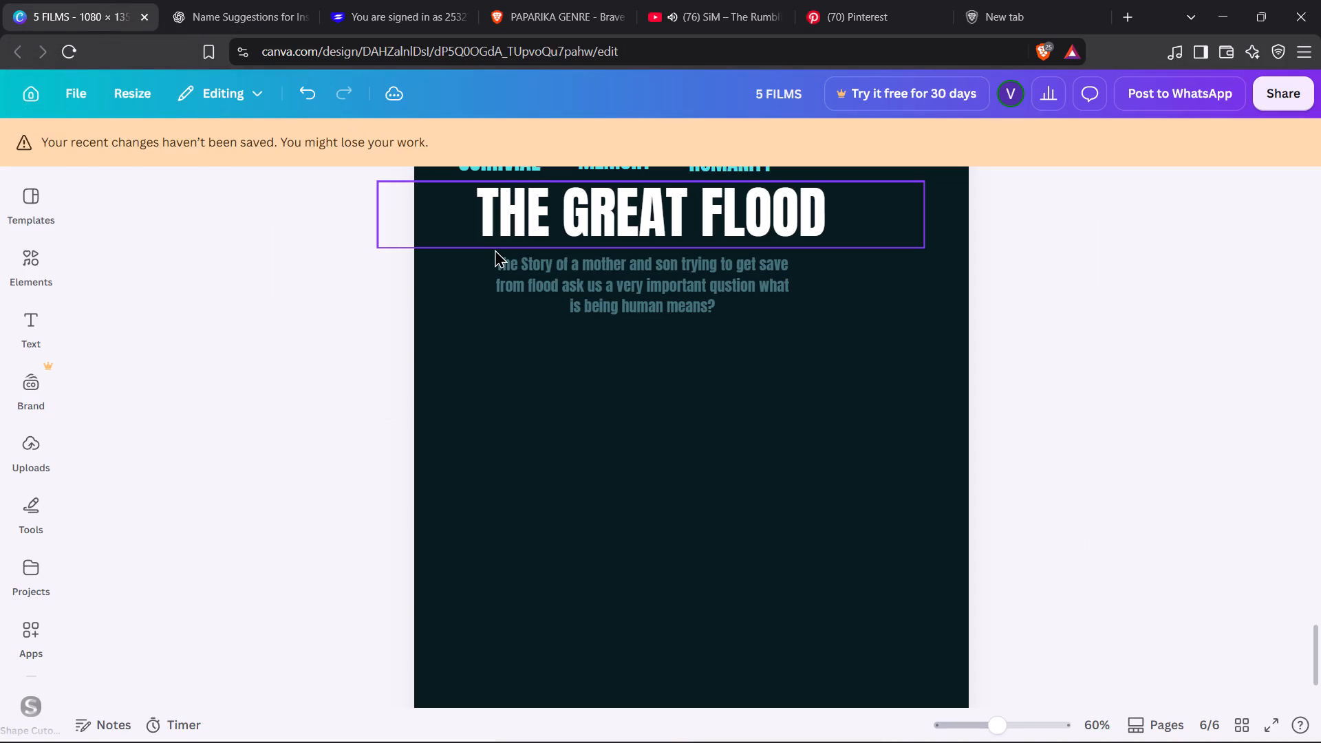
scroll(495, 249, "up", 14)
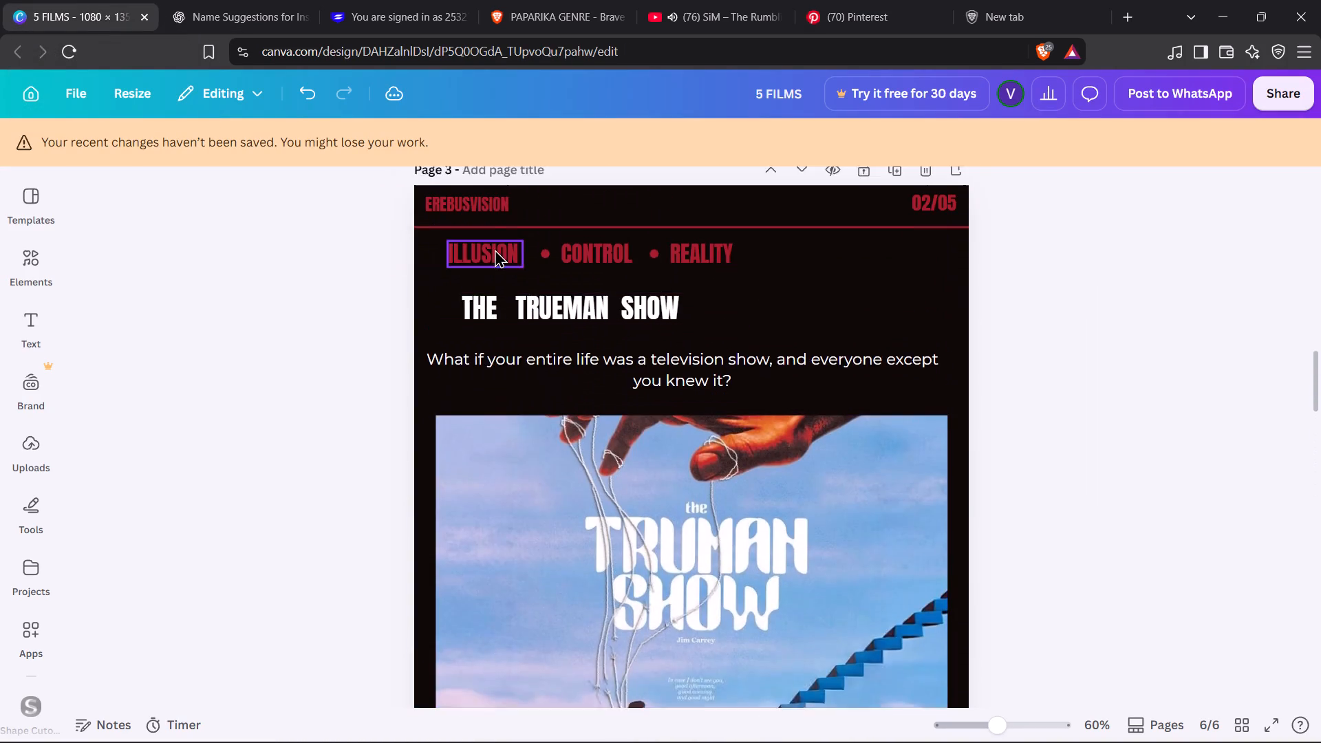
scroll(495, 249, "down", 1)
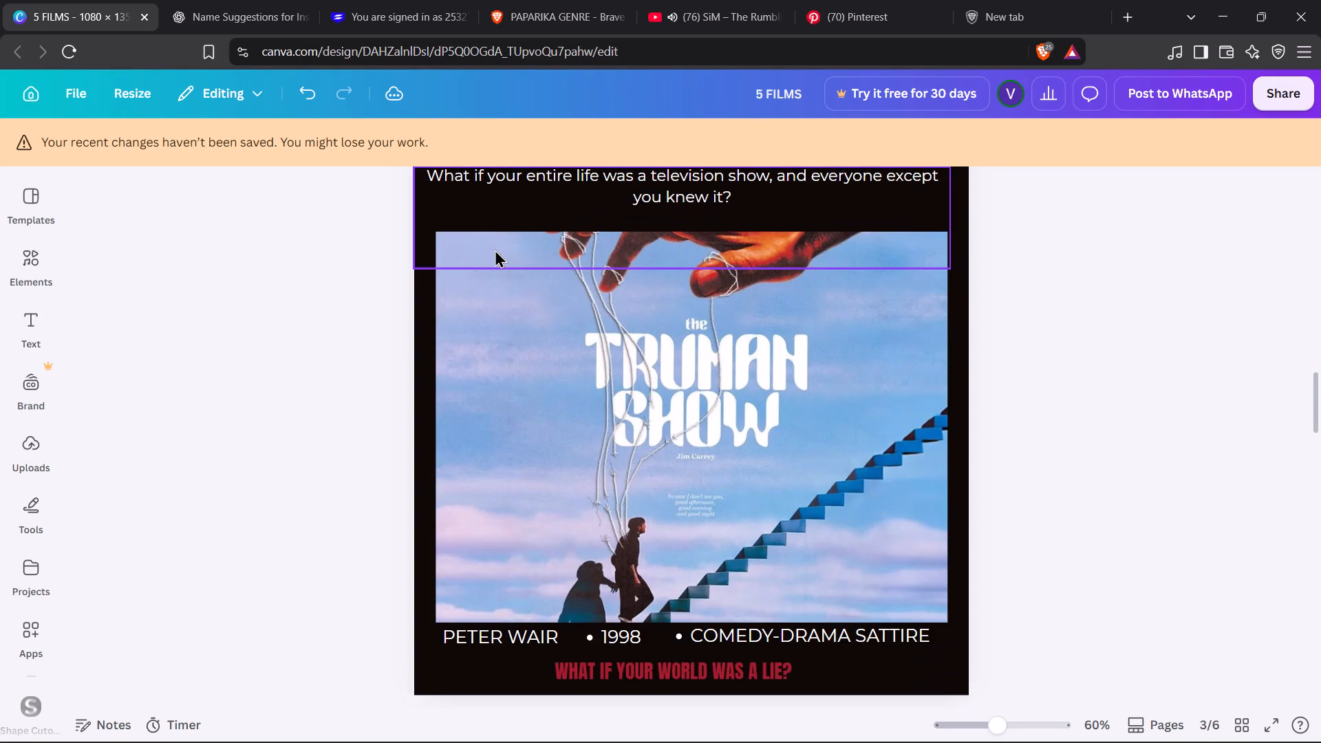
scroll(495, 249, "down", 2)
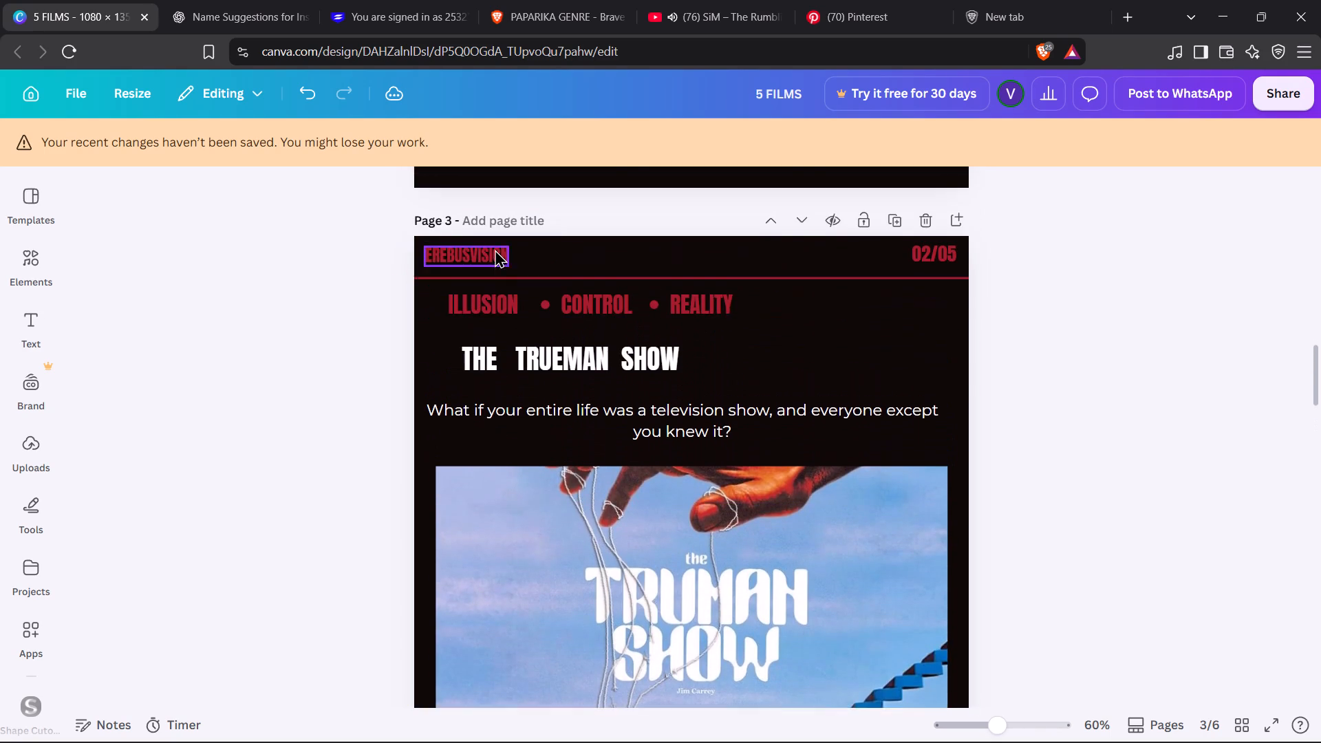
scroll(495, 249, "down", 3)
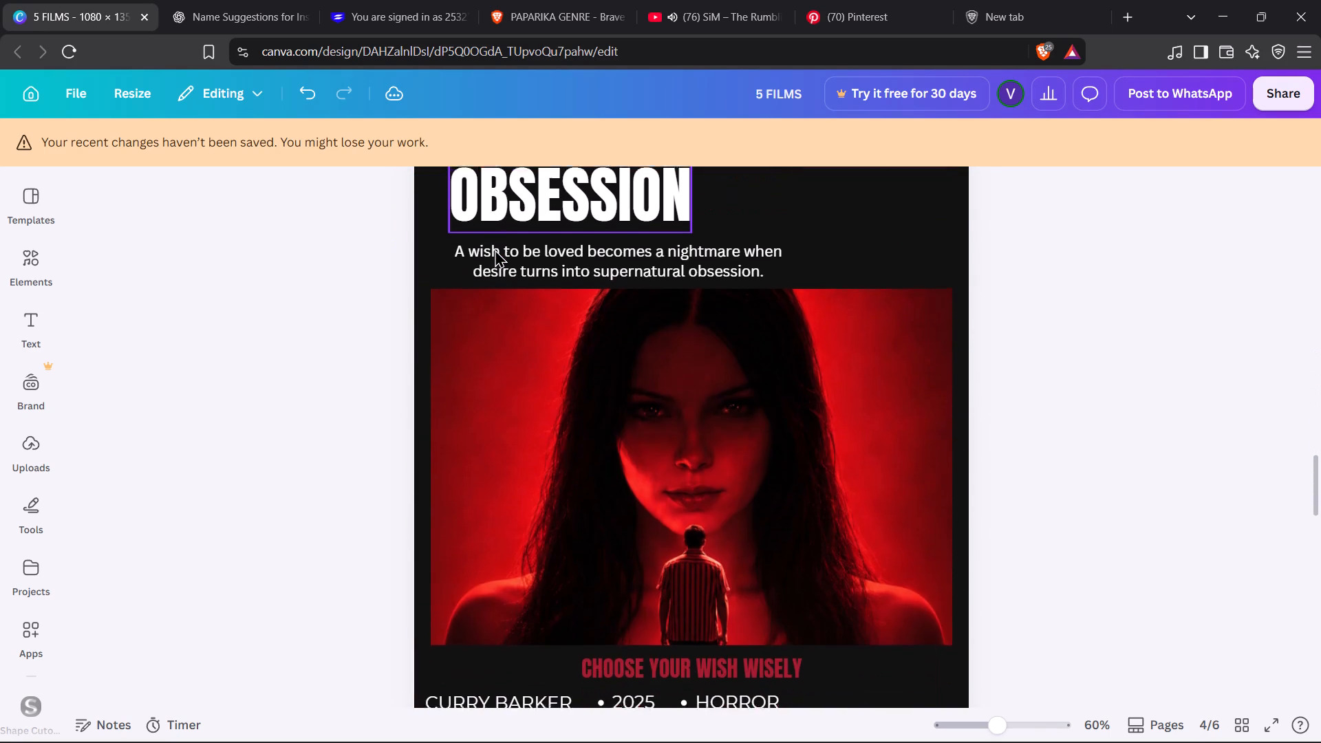
scroll(495, 249, "down", 2)
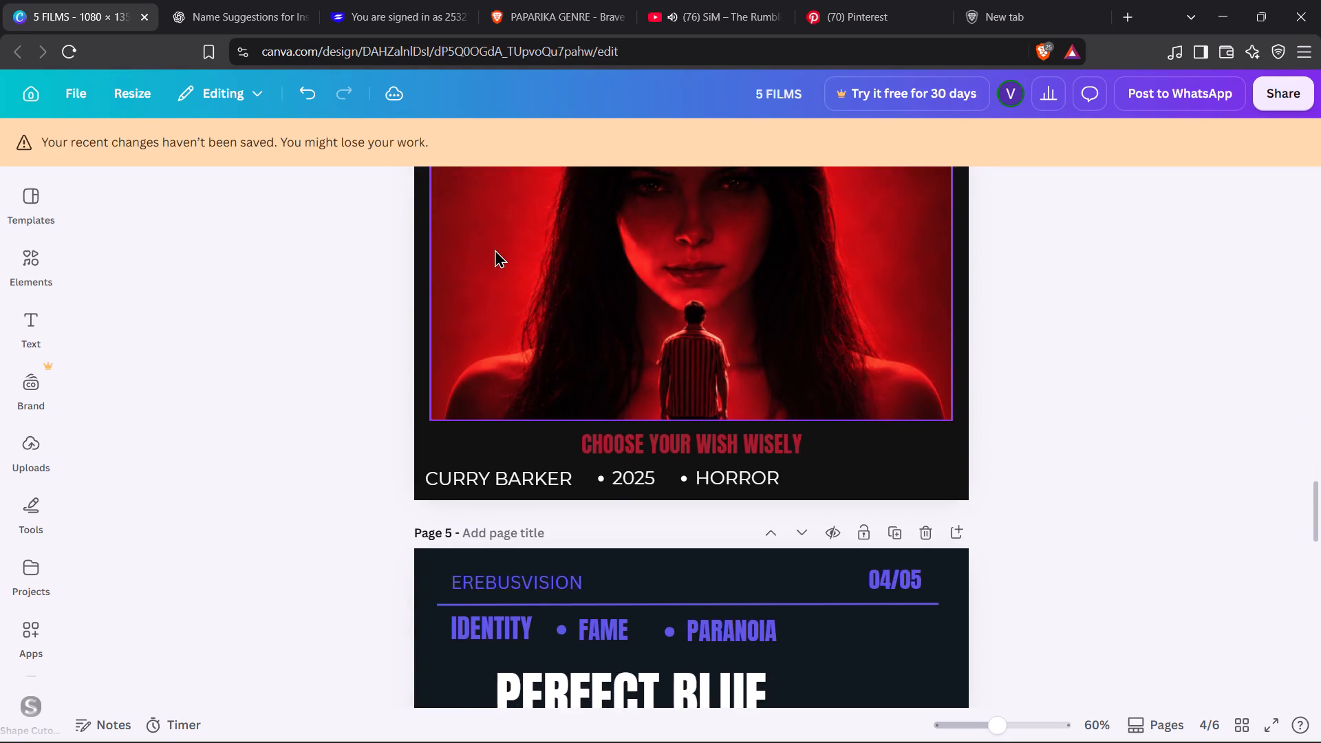
scroll(495, 249, "down", 1)
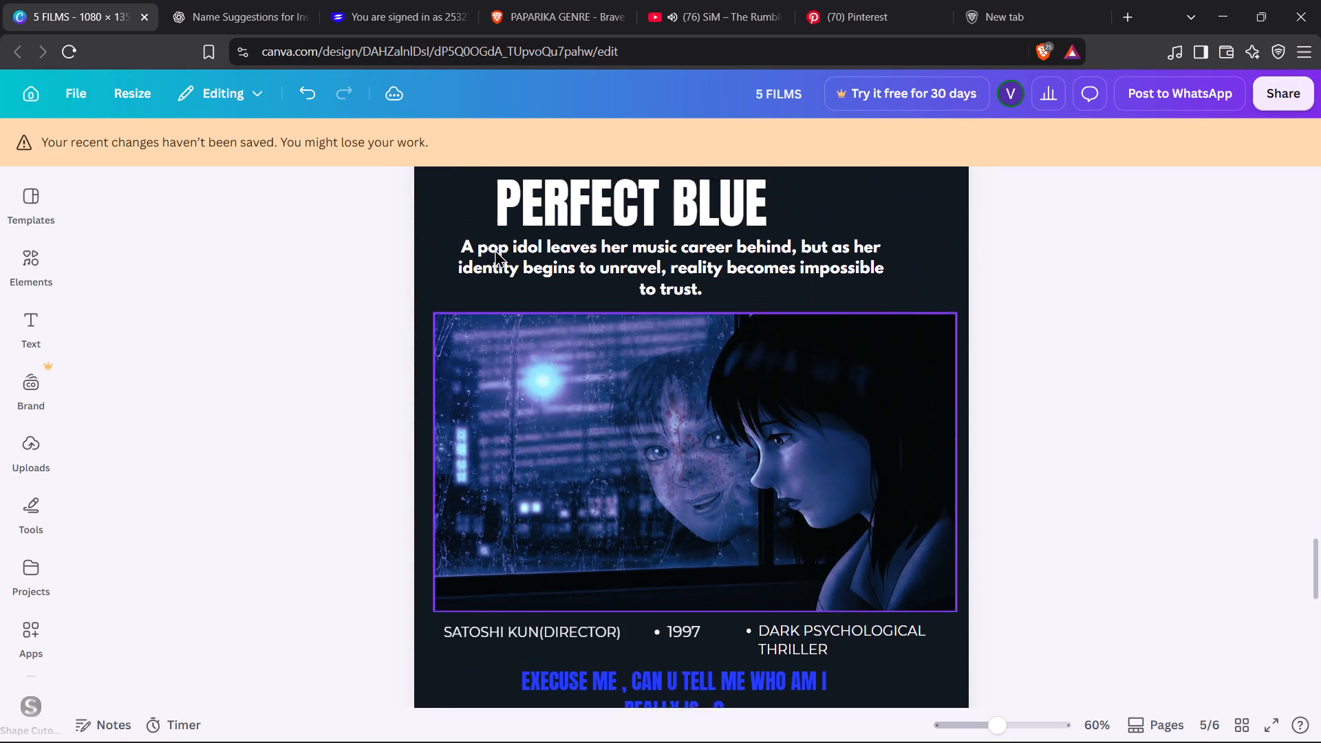
scroll(495, 249, "down", 2)
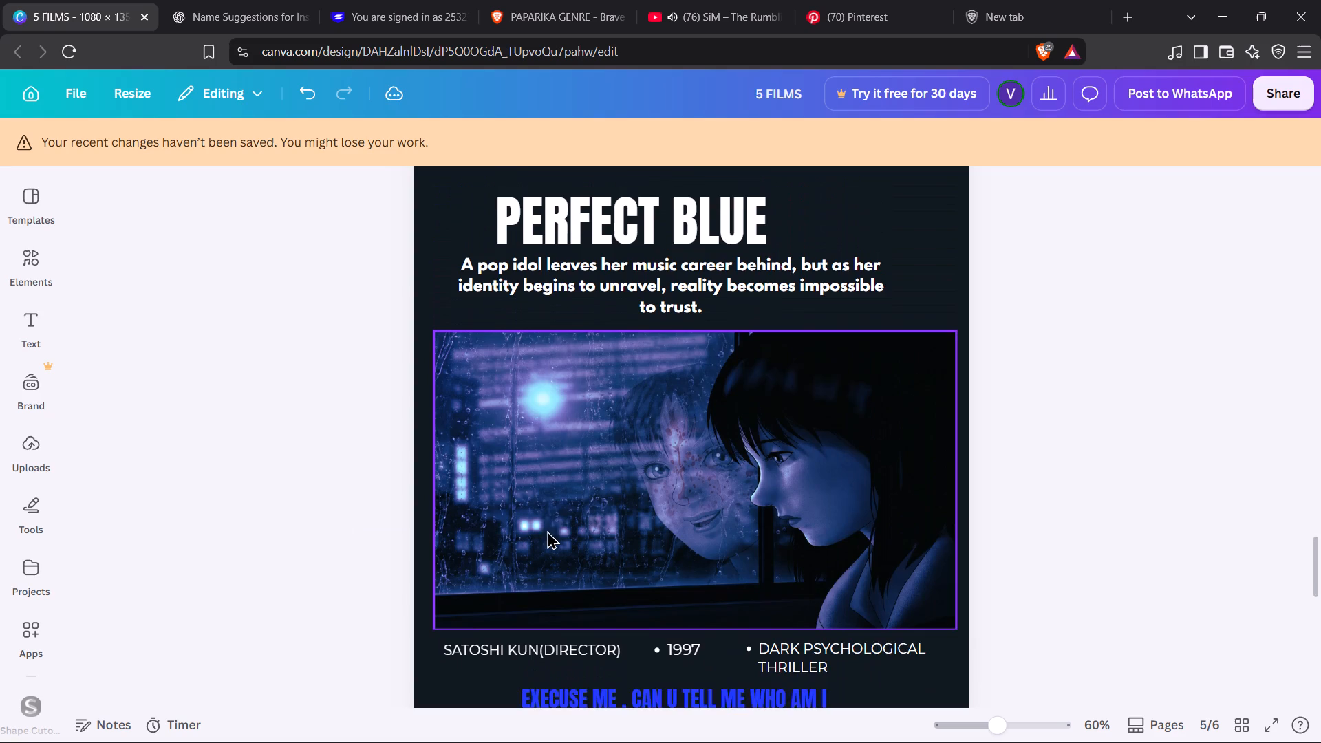
scroll(547, 530, "up", 1)
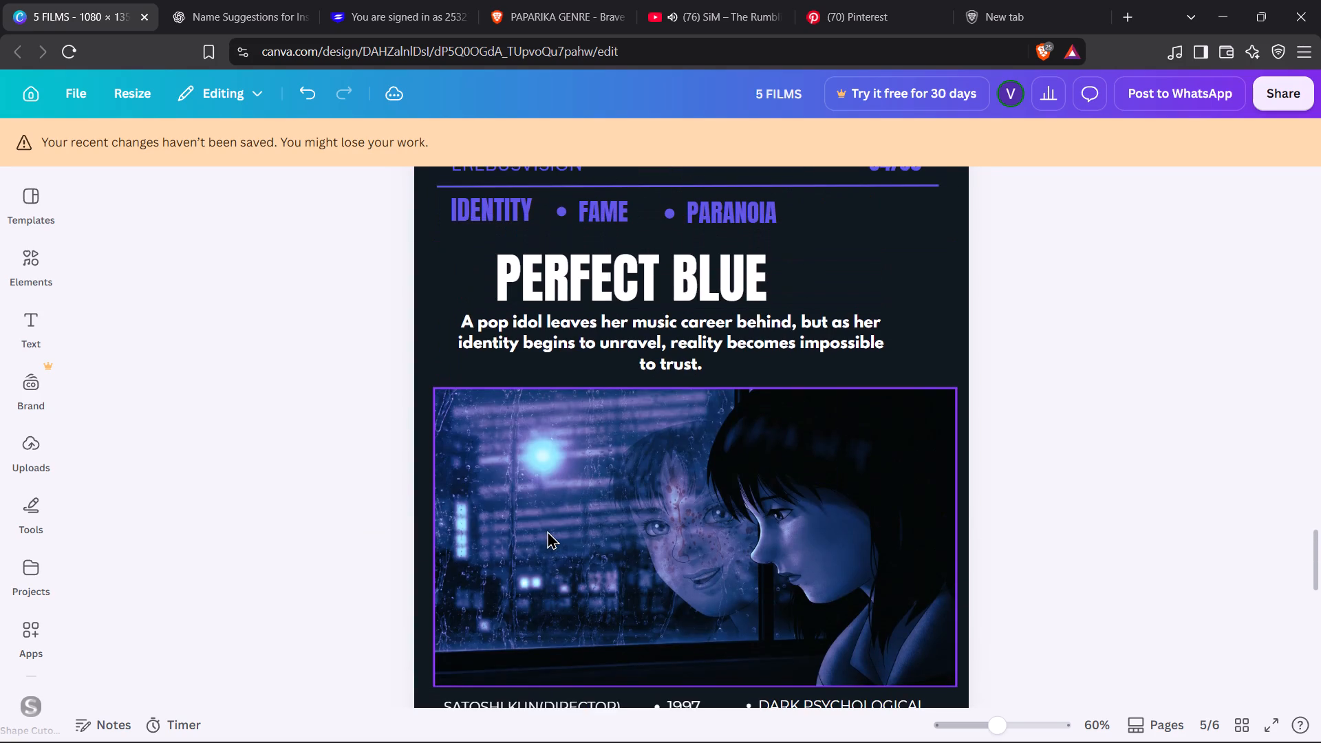
scroll(547, 530, "down", 1)
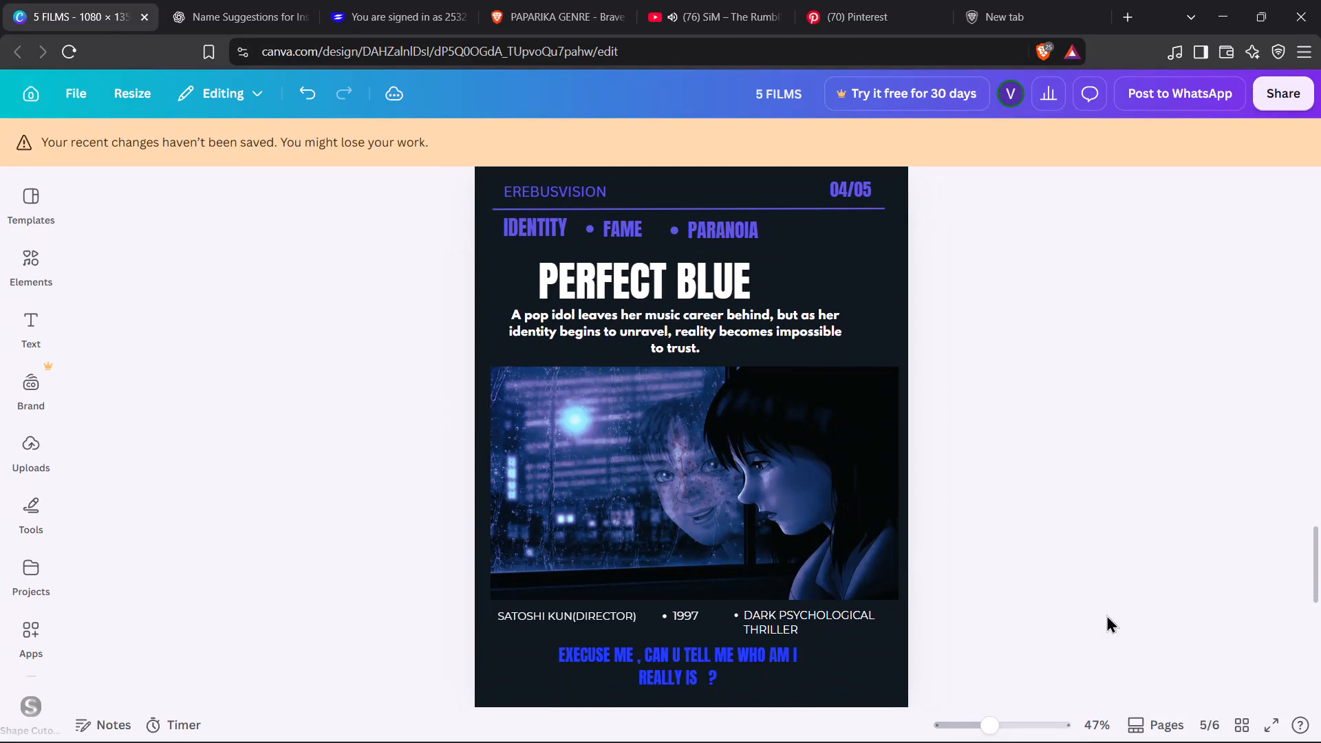
left_click(1115, 617)
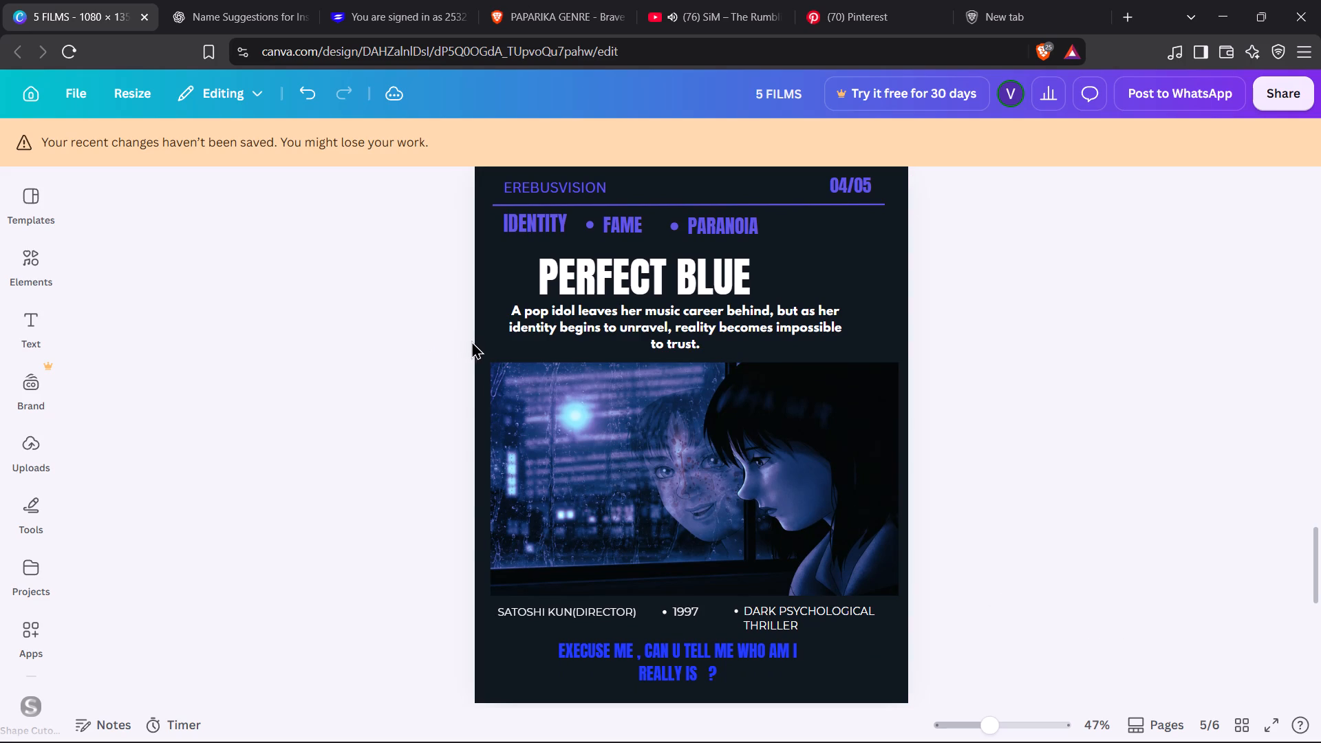
scroll(473, 343, "down", 11)
scroll(473, 343, "up", 1)
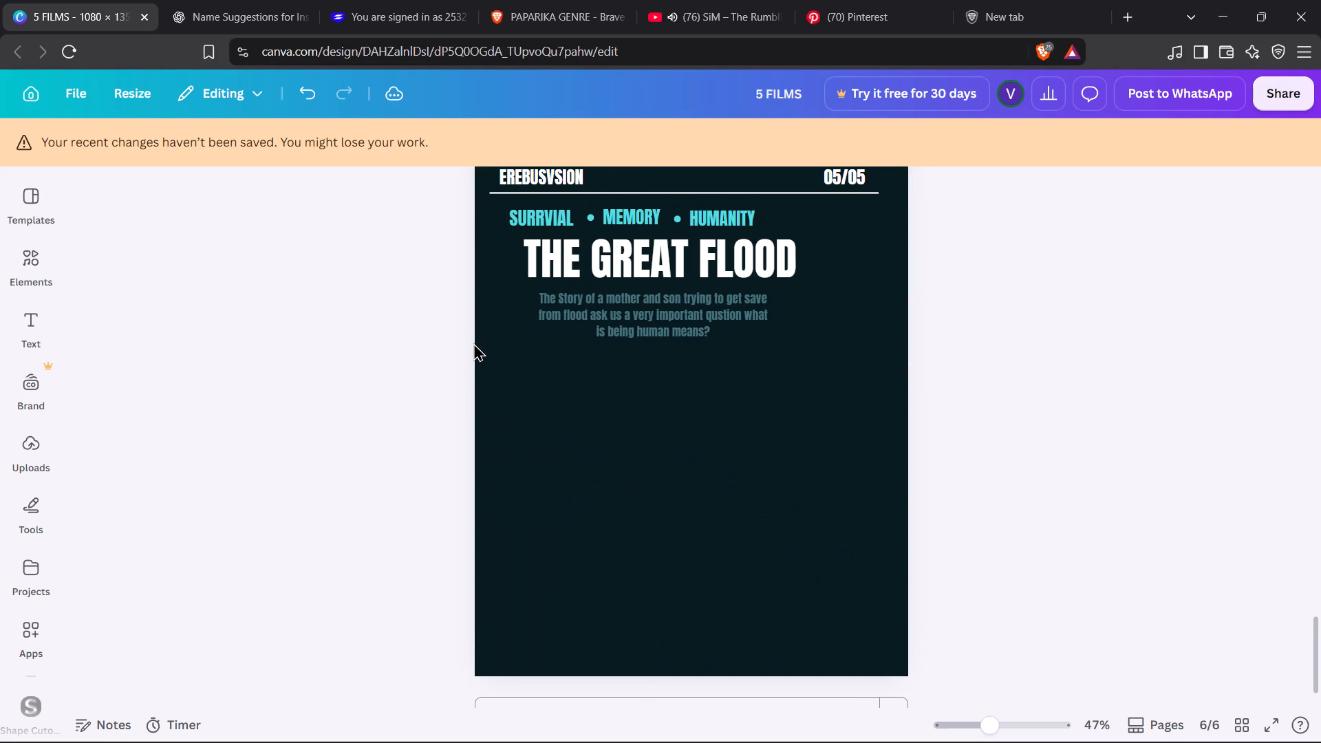
scroll(473, 343, "up", 1)
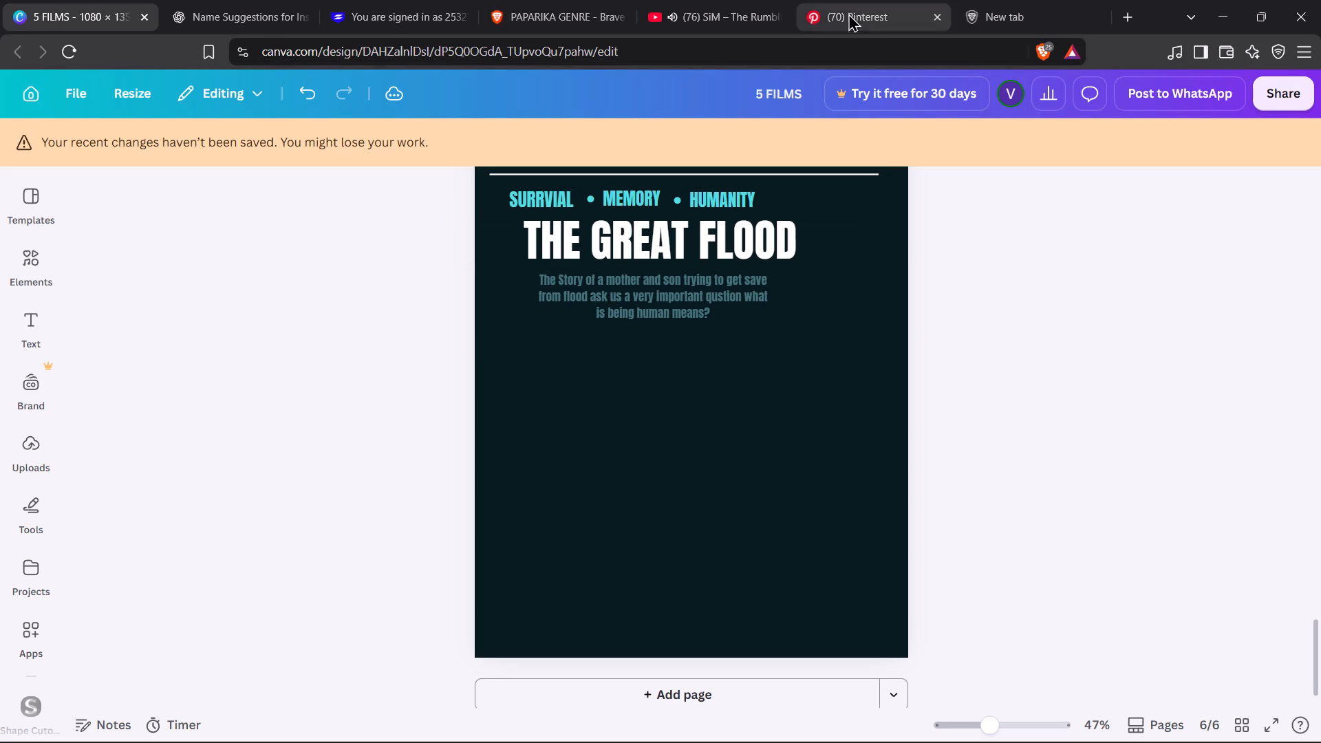
Switch to Pinterest and browse the "great flood movie" pins for a suitable film image.
left_click(826, 11)
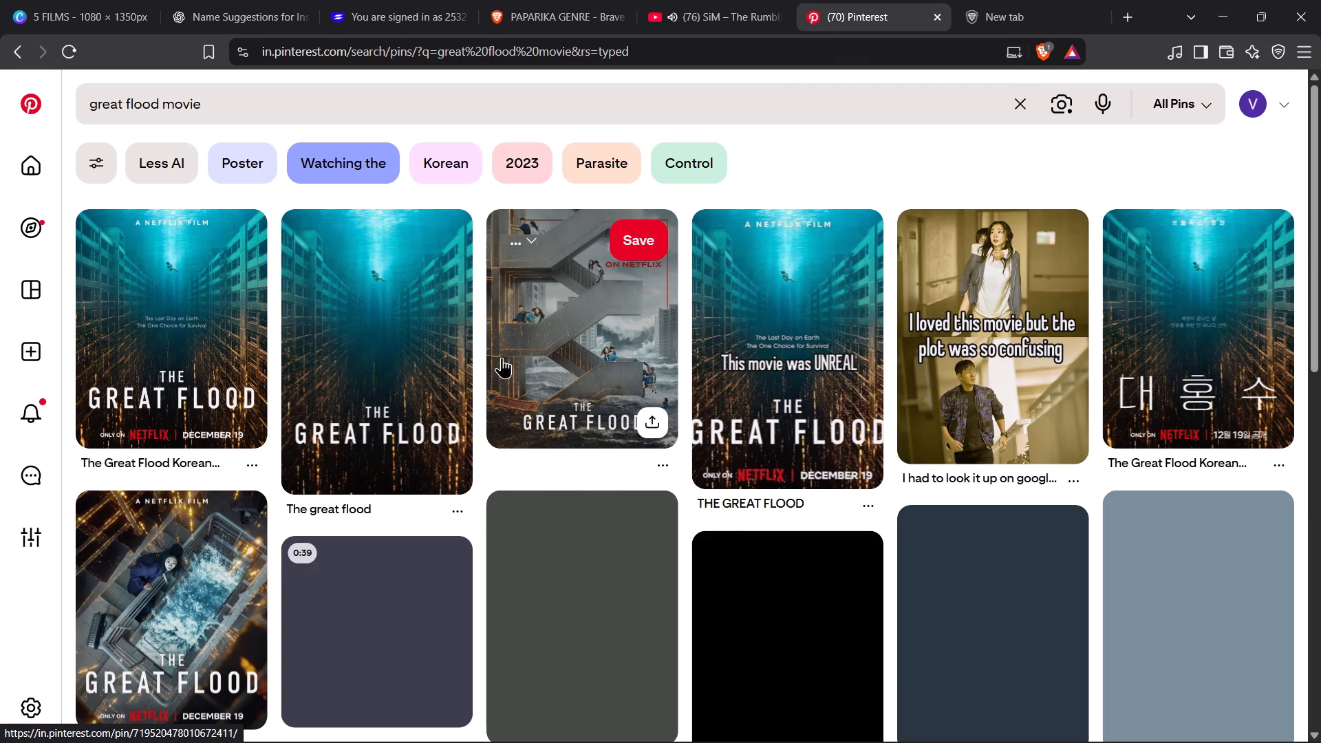
scroll(502, 357, "down", 1)
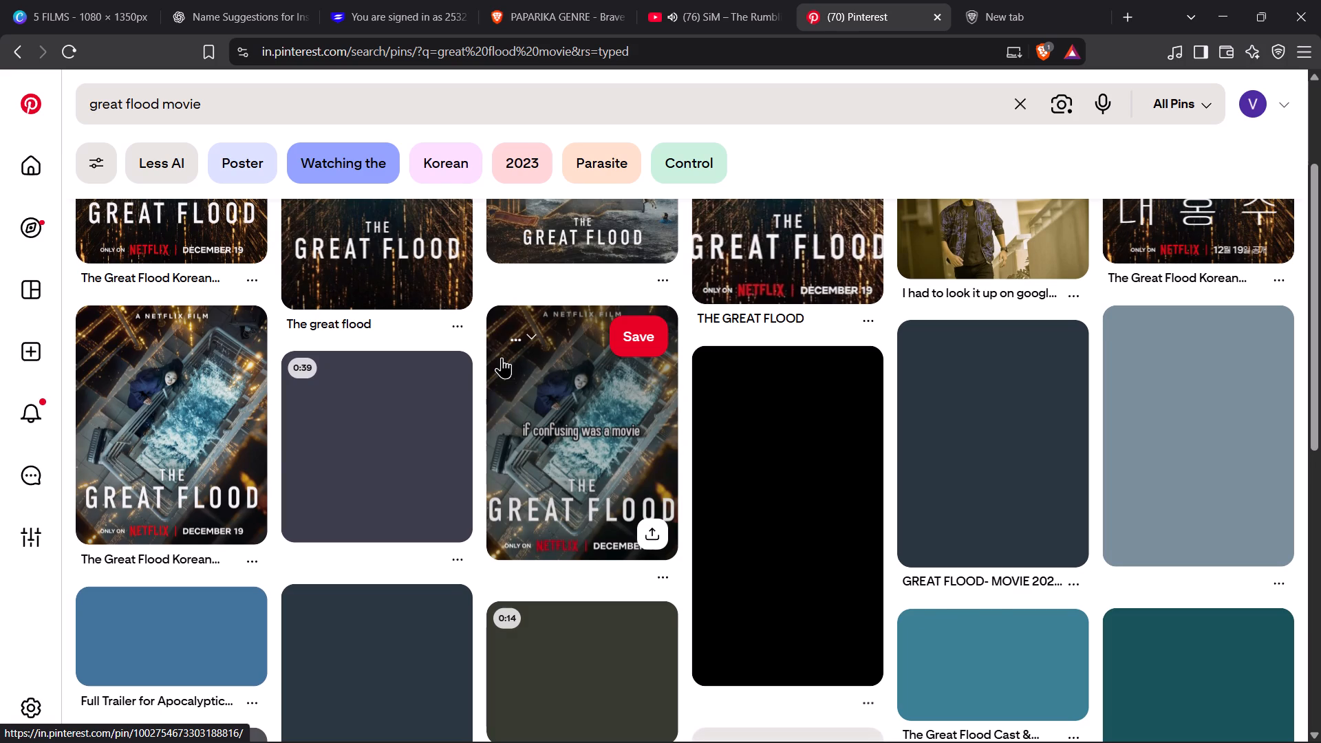
scroll(502, 357, "down", 2)
scroll(502, 357, "up", 5)
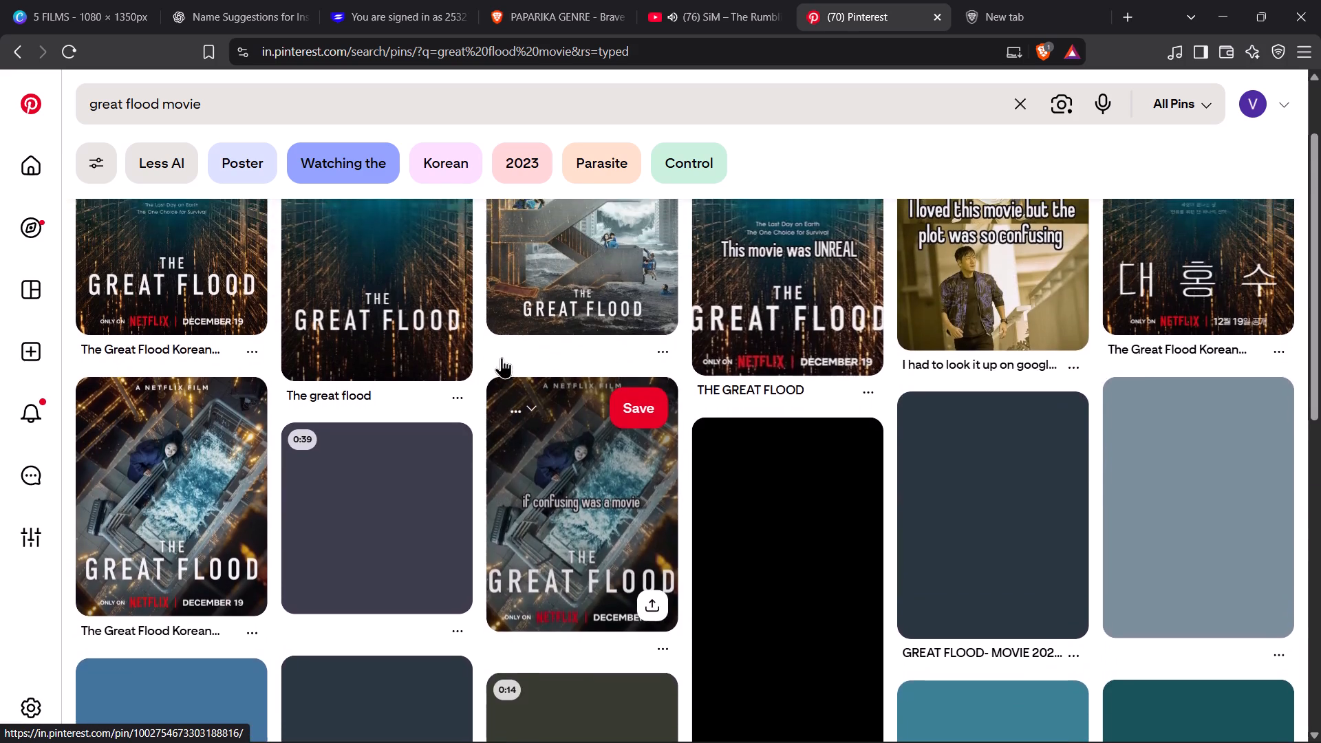
scroll(502, 357, "up", 3)
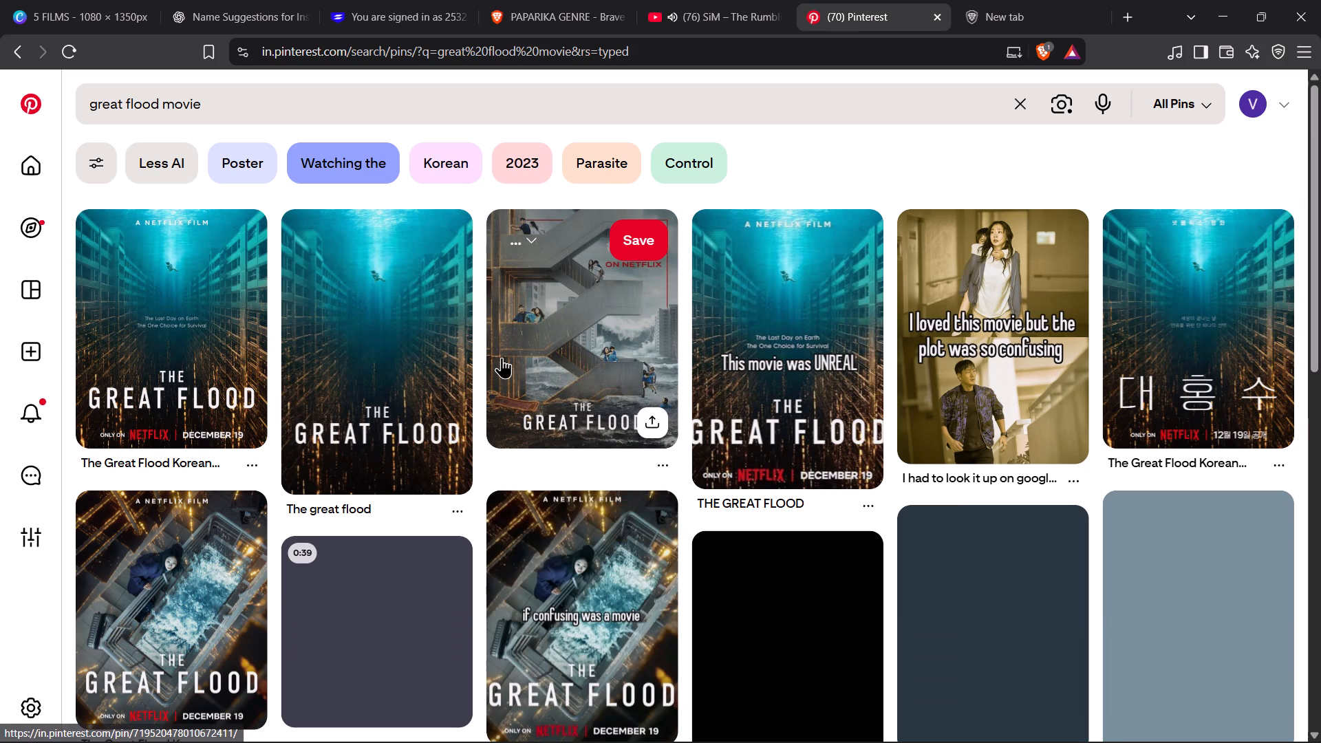
scroll(502, 357, "down", 7)
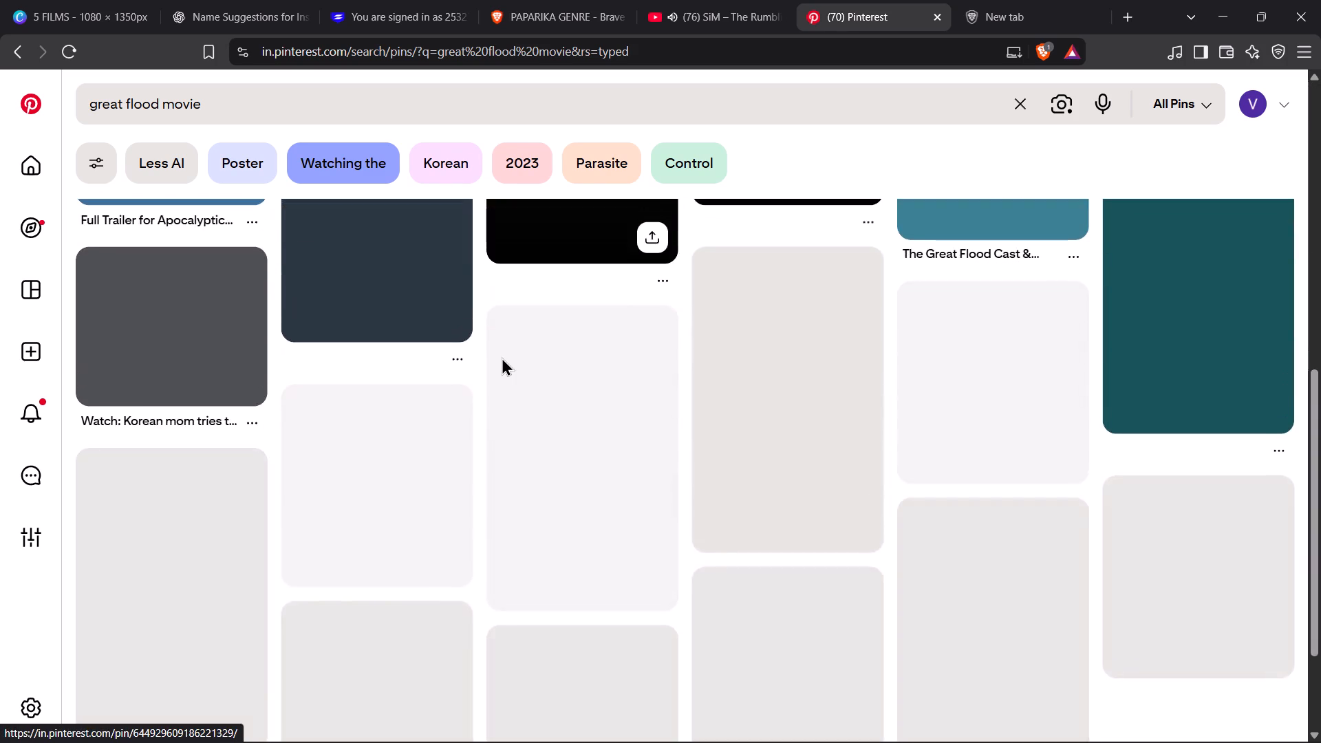
scroll(502, 357, "down", 1)
scroll(502, 357, "up", 5)
scroll(502, 357, "down", 1)
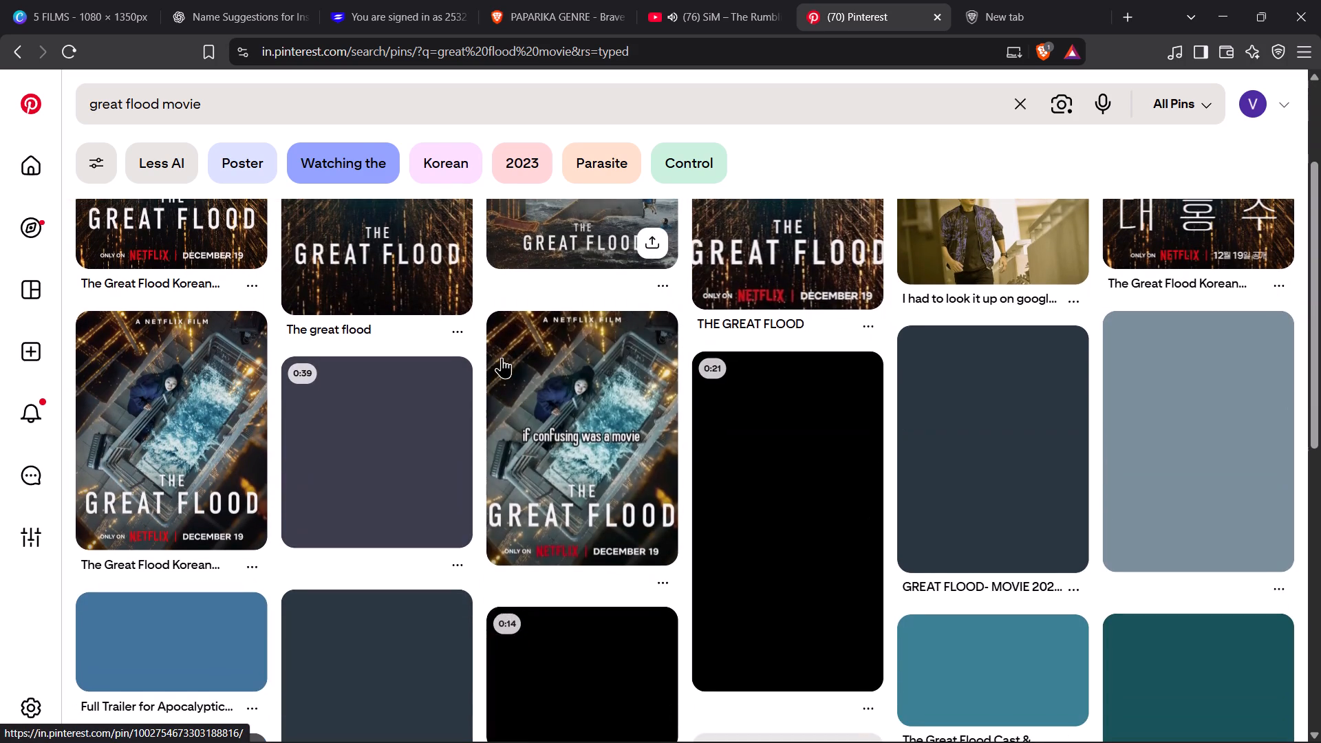
scroll(502, 357, "down", 1)
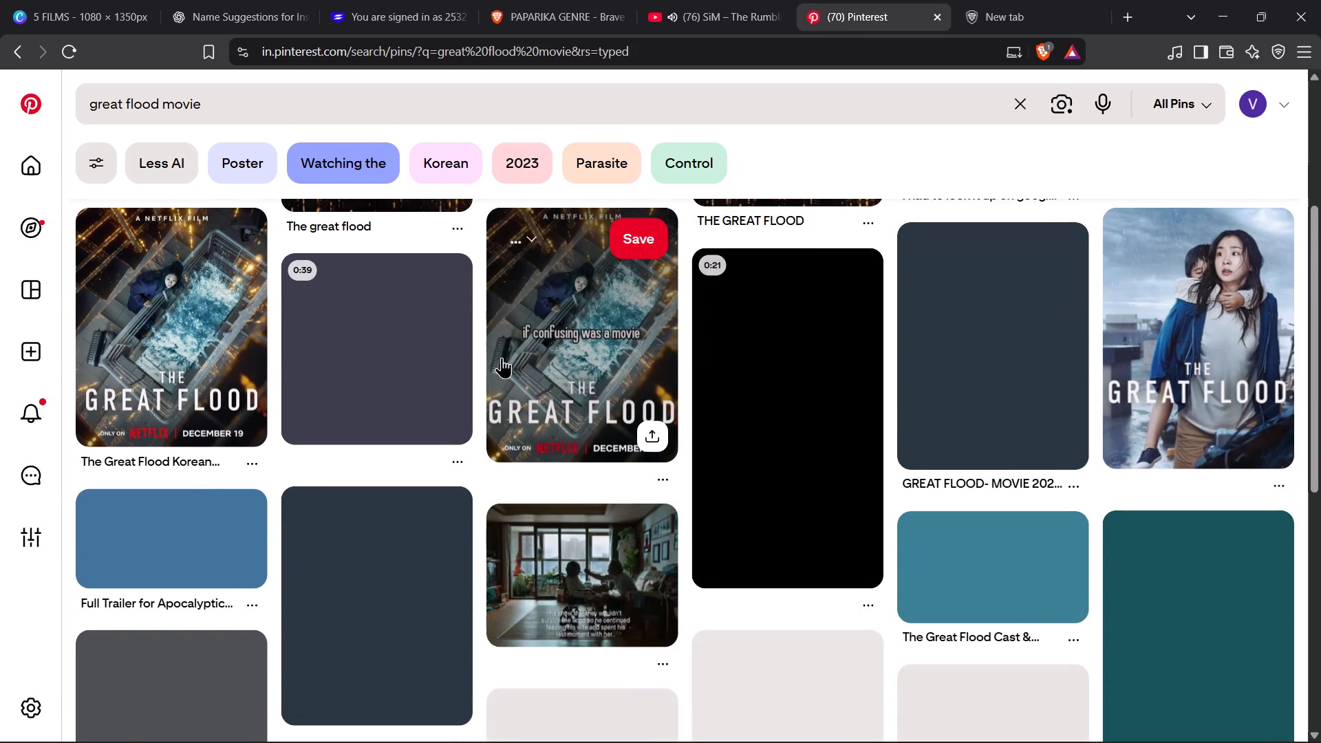
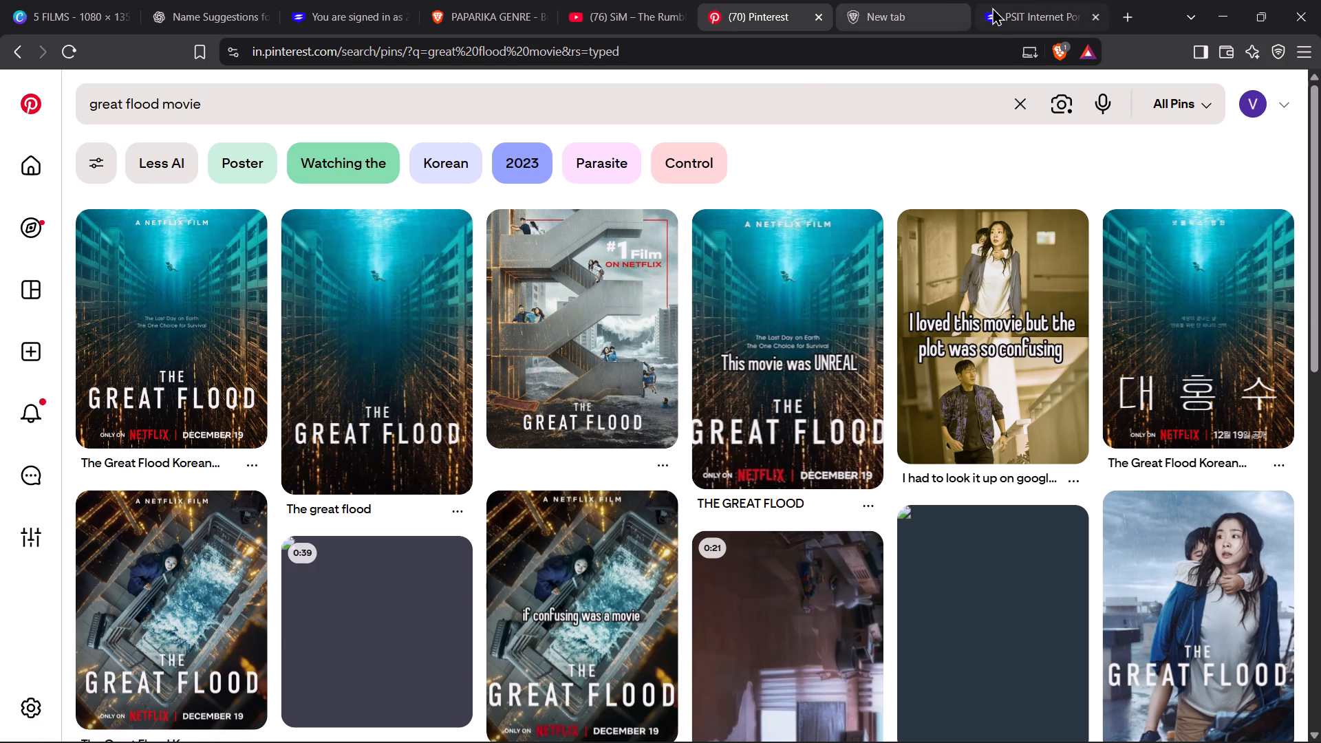
Look through more of the "great flood movie" pins on Pinterest for a usable film image.
scroll(719, 422, "down", 10)
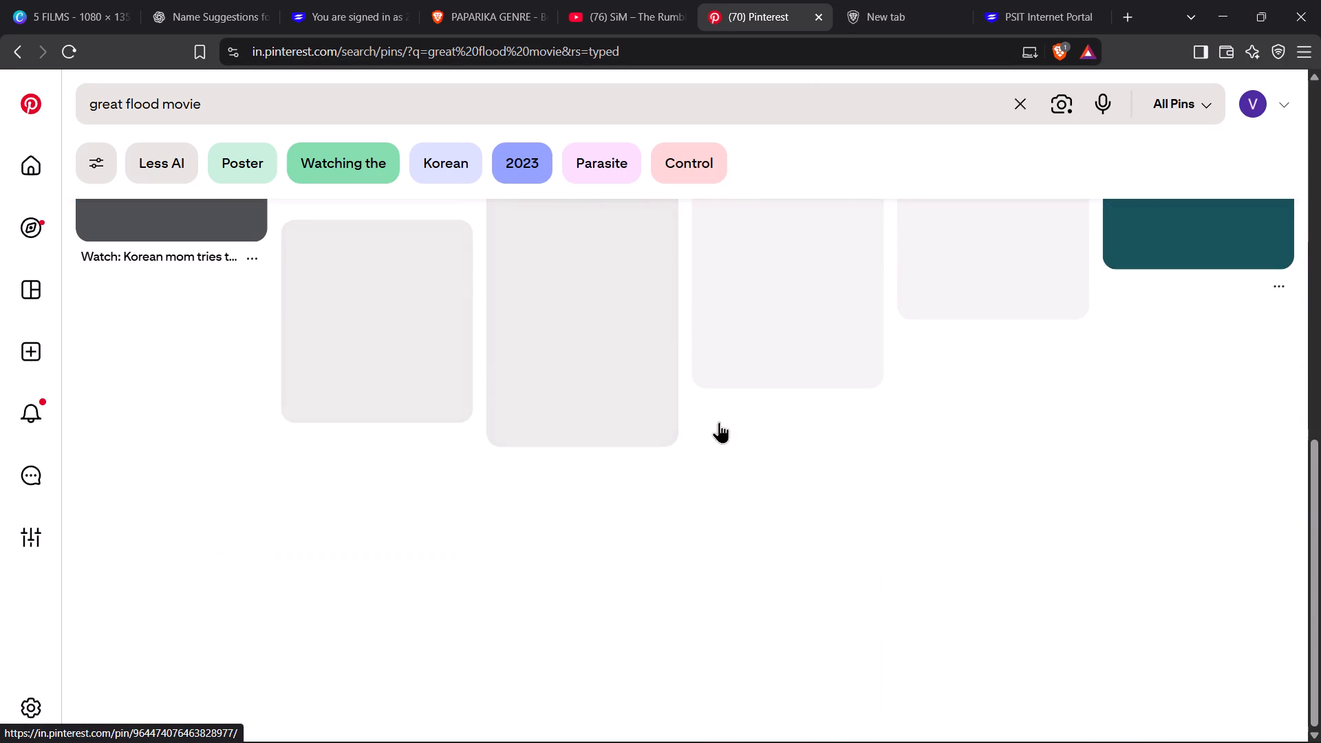
scroll(719, 422, "down", 1)
scroll(719, 422, "up", 6)
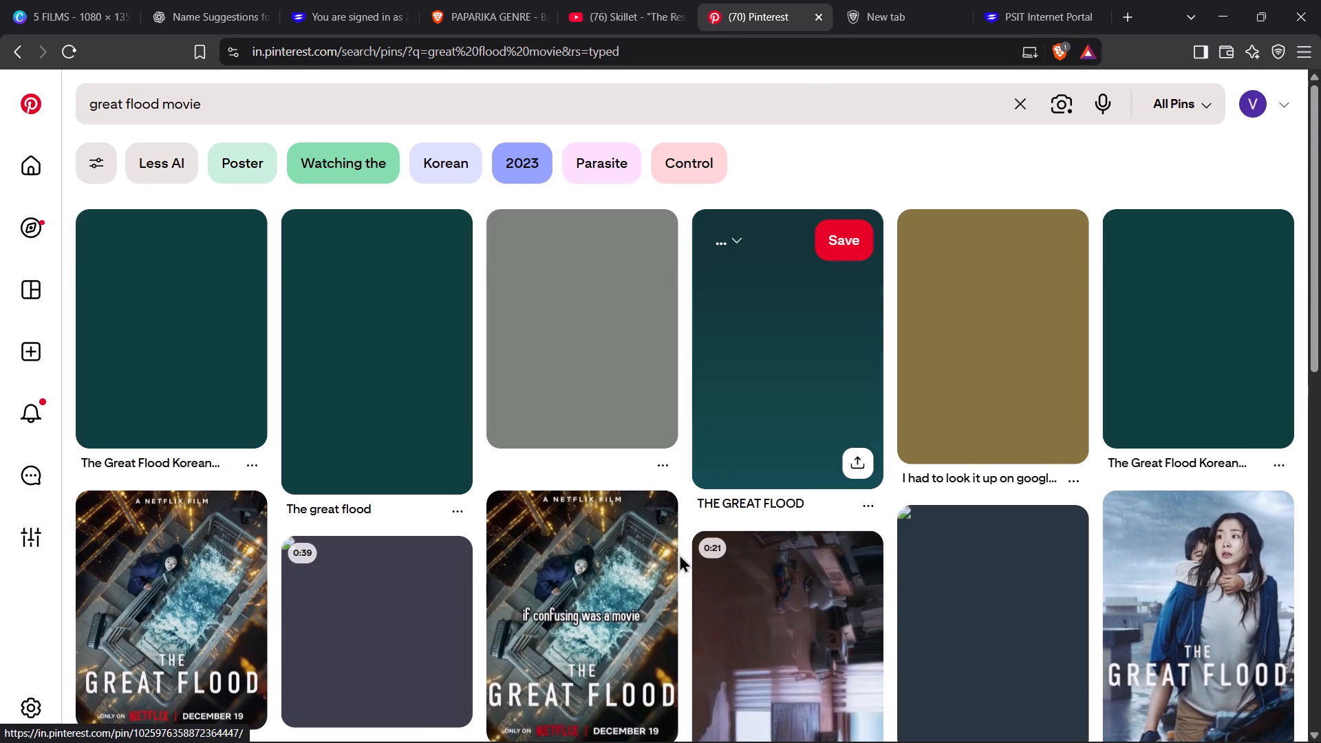
scroll(679, 554, "down", 1)
scroll(679, 554, "up", 2)
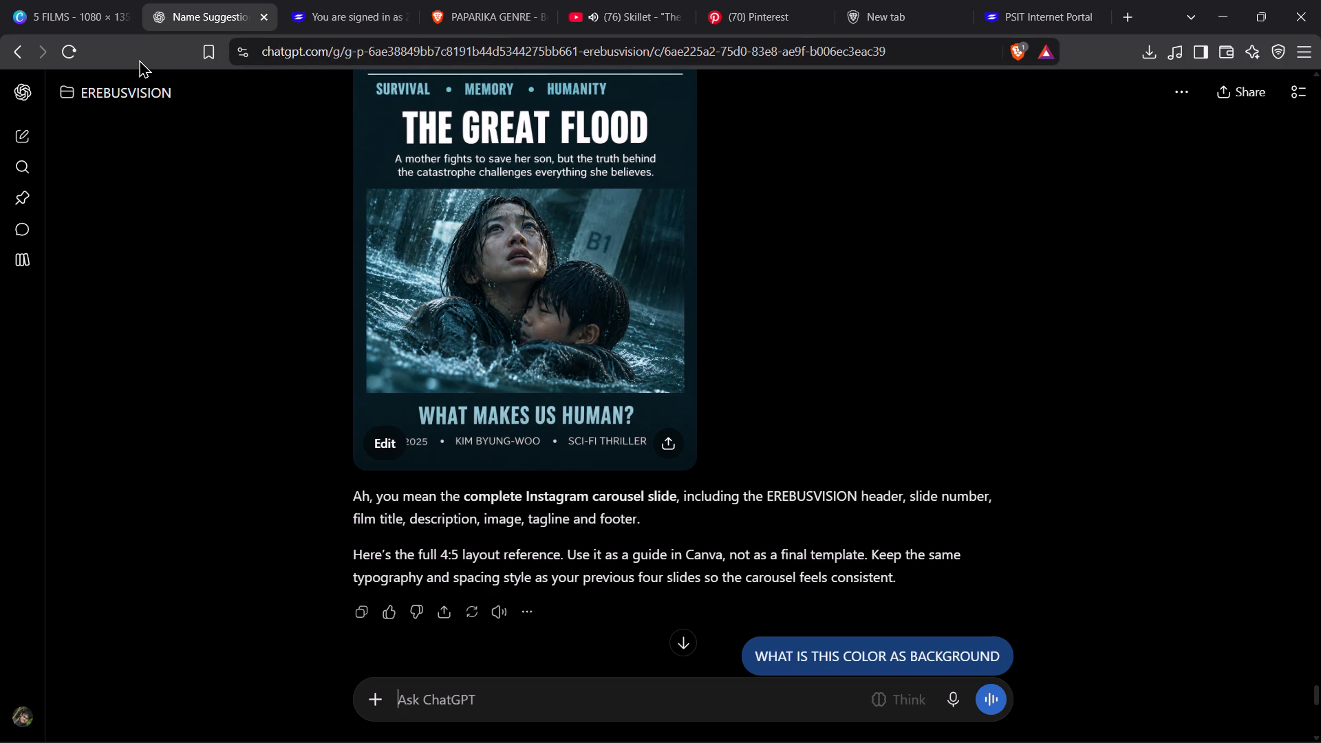
Return to the Canva design and delete the duplicate pasted Great Flood images overlapping the description on page 6.
left_click(64, 18)
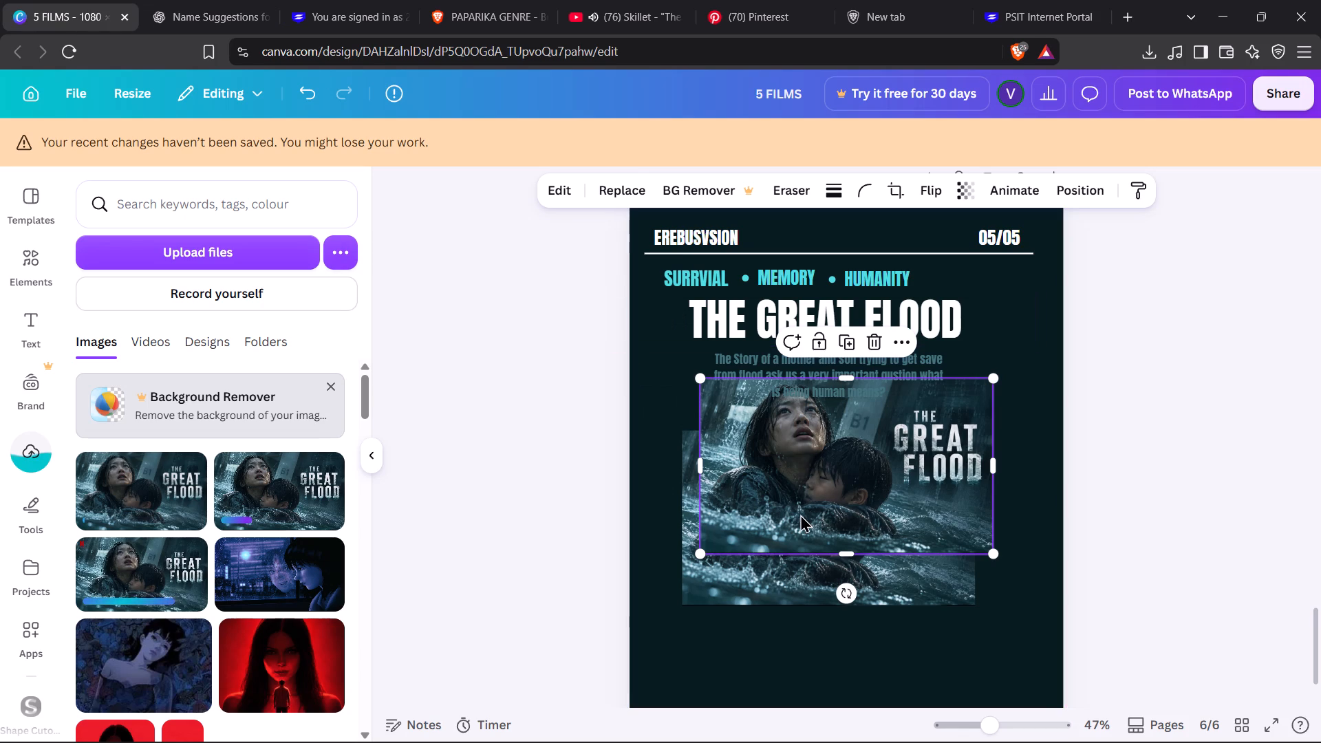
left_click(800, 514)
key("Delete")
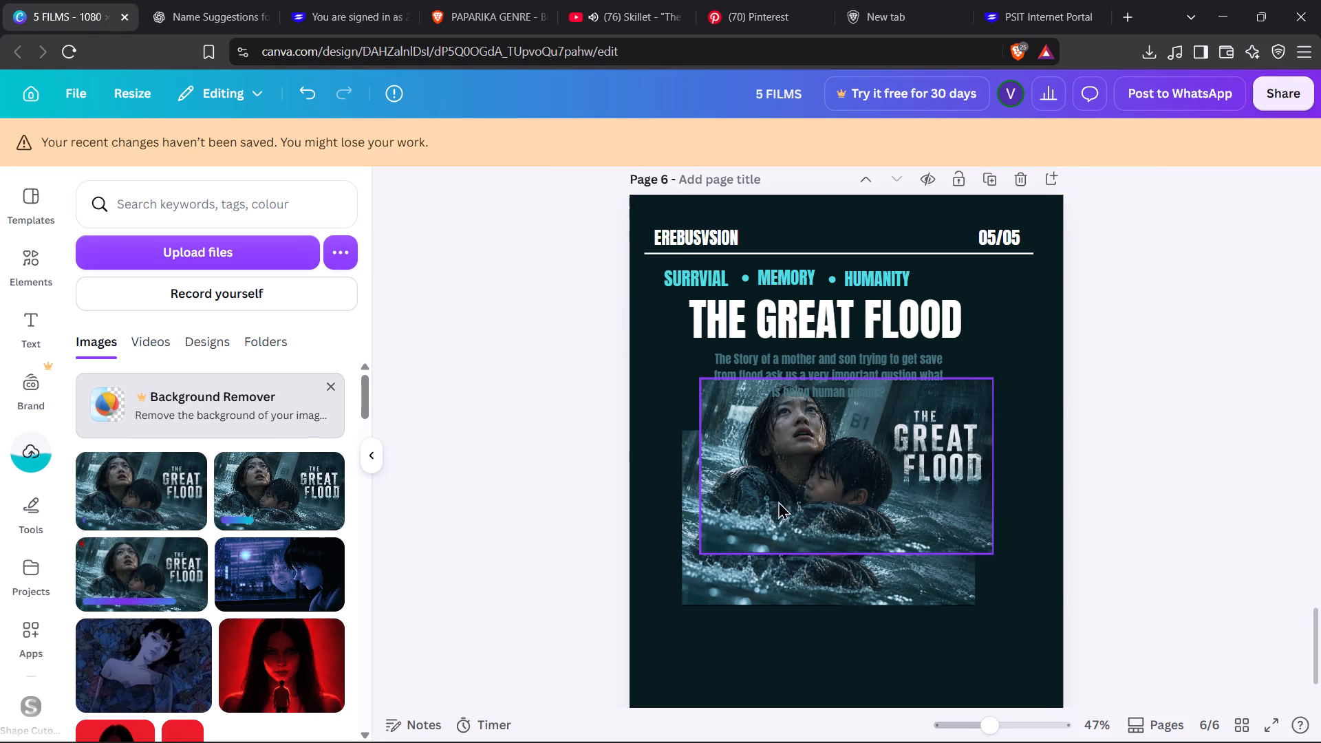
left_click(780, 506)
key("Delete")
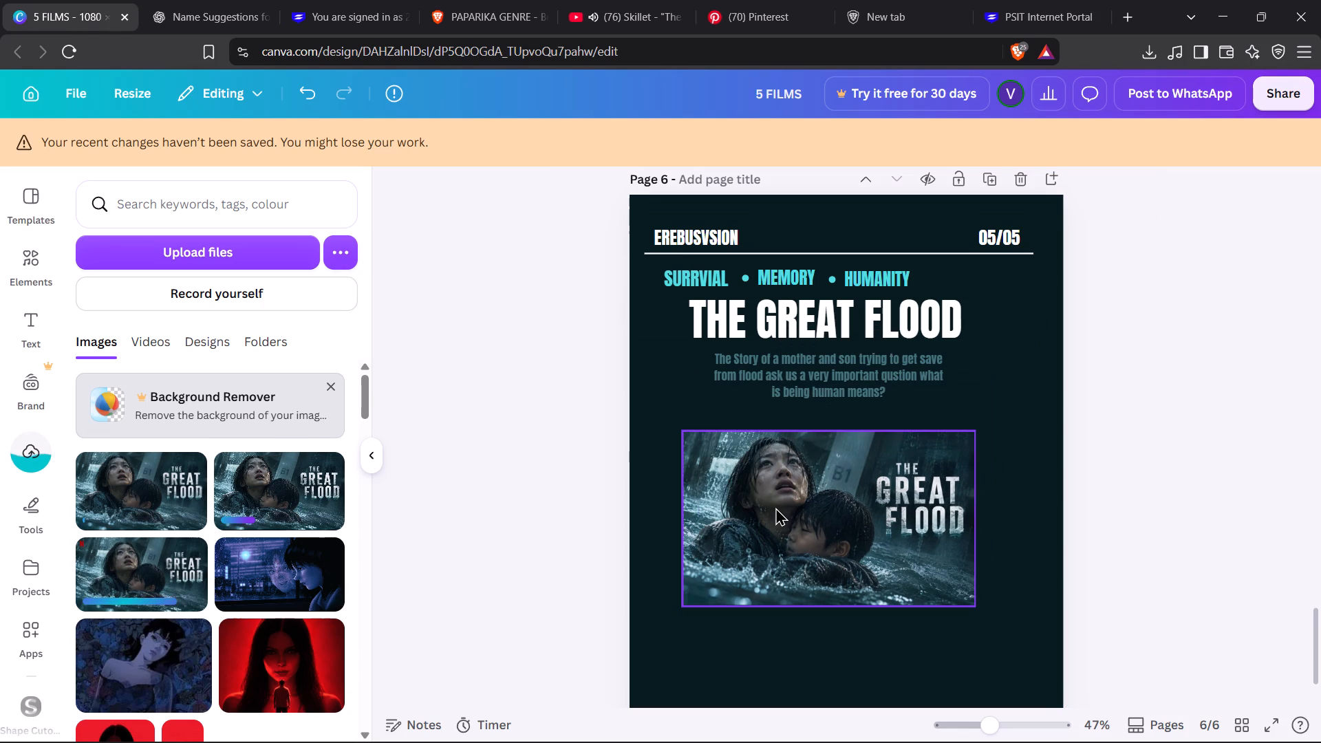
Enlarge the remaining Great Flood image to nearly the full page width and position it just beneath the description.
right_click_drag(780, 507, 782, 487)
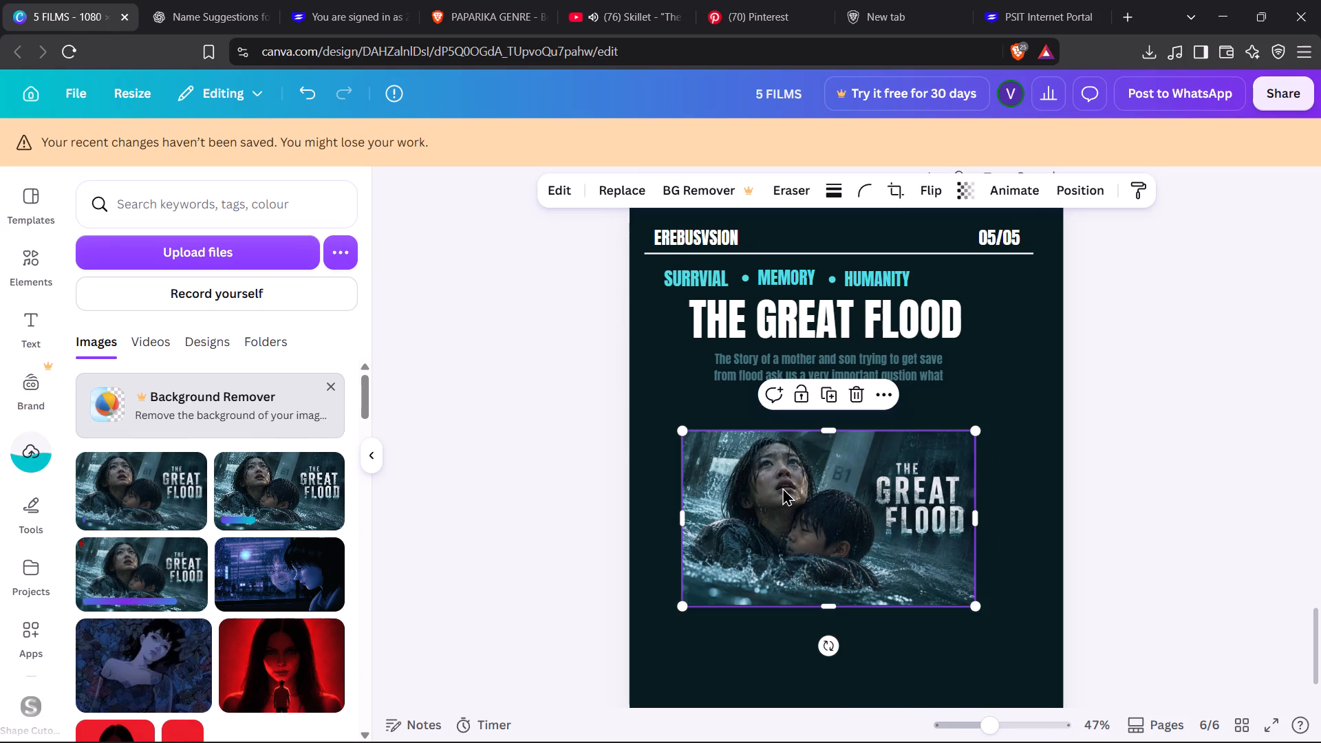
right_click_drag(782, 487, 784, 480)
left_click(784, 480)
left_click(755, 490)
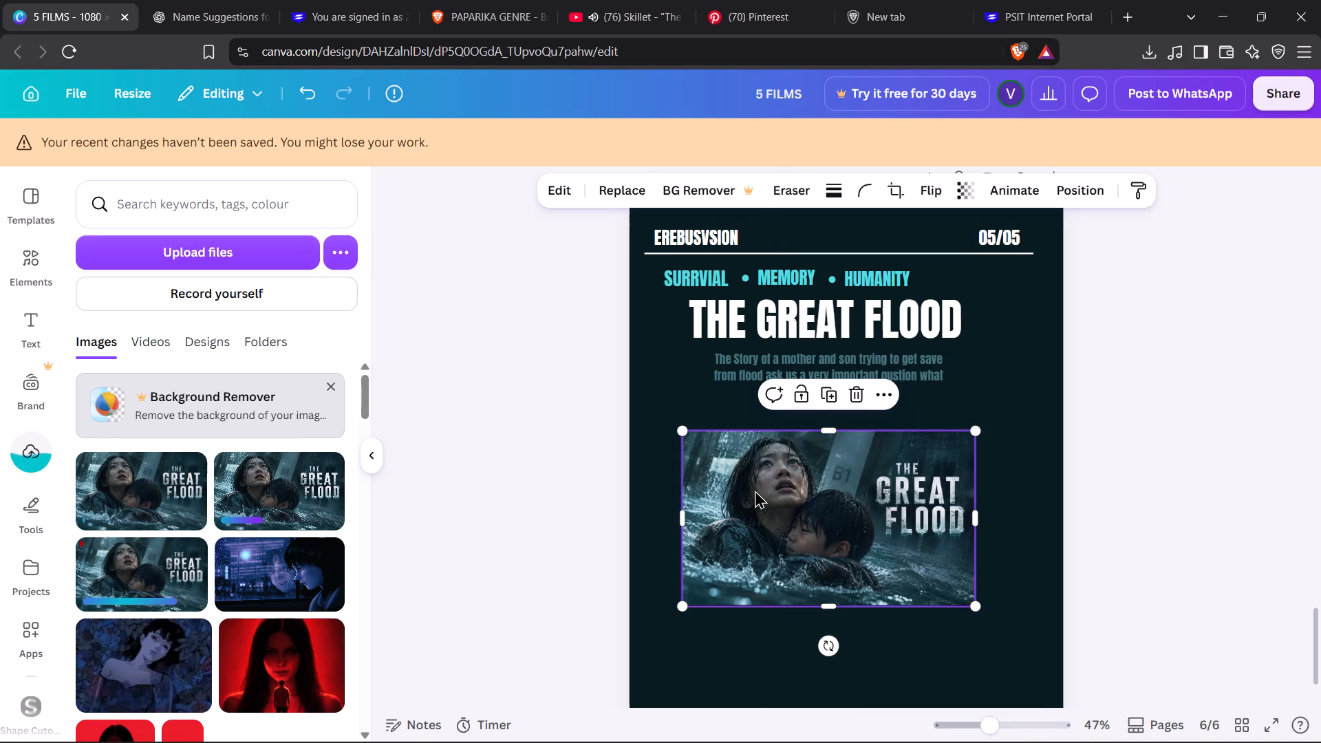
left_click_drag(755, 490, 753, 475)
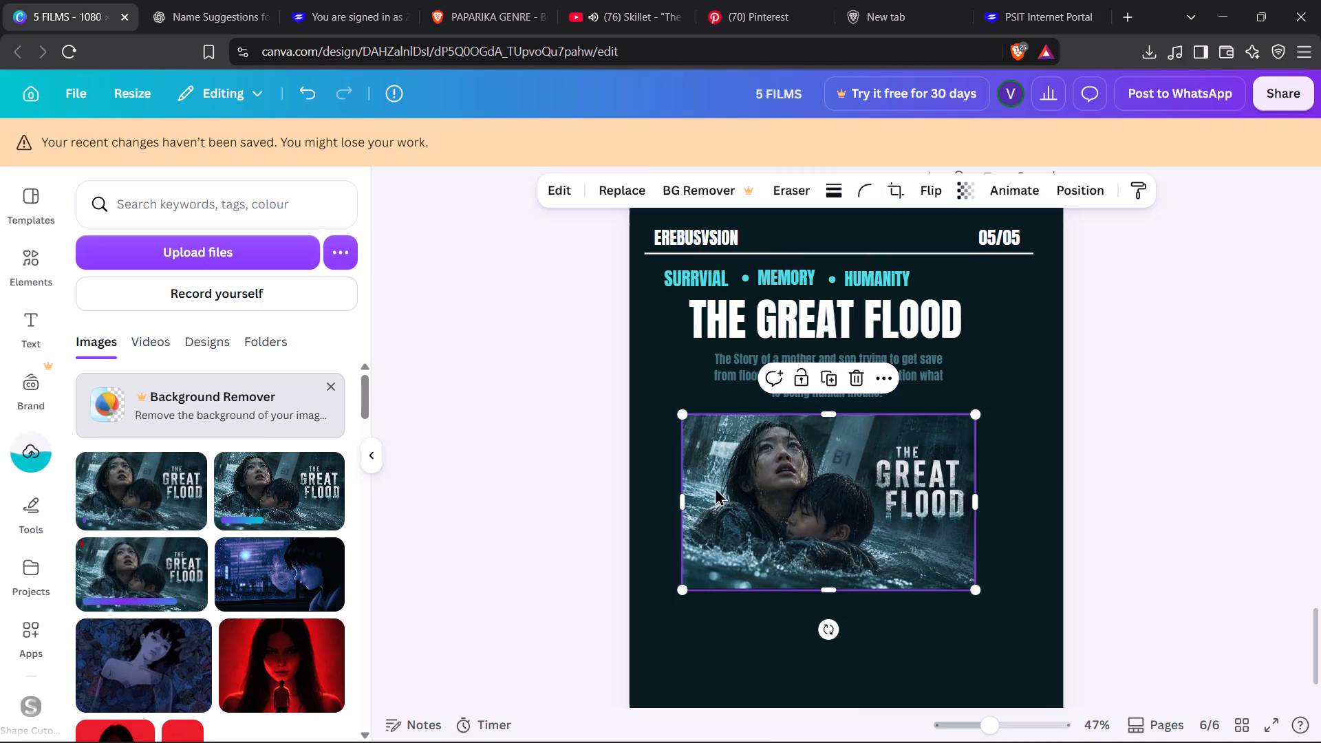
left_click_drag(685, 498, 663, 498)
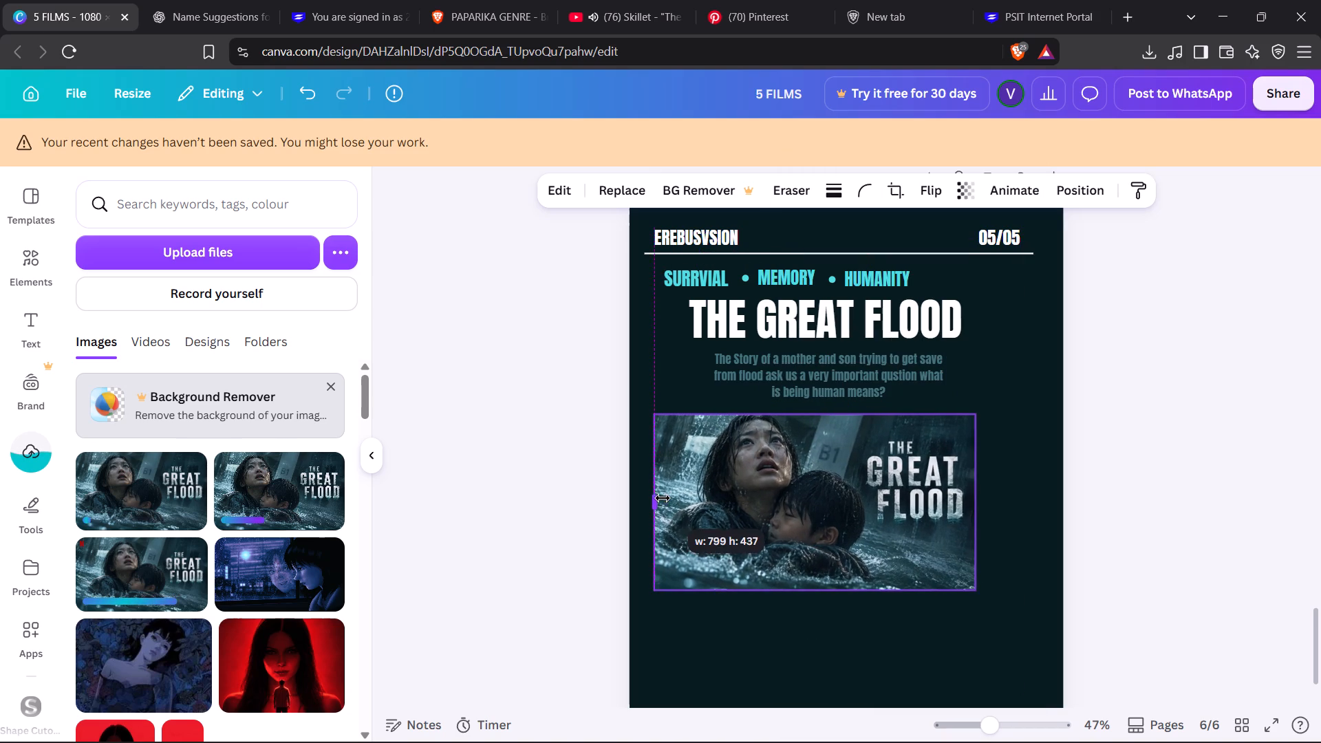
left_click_drag(663, 498, 667, 498)
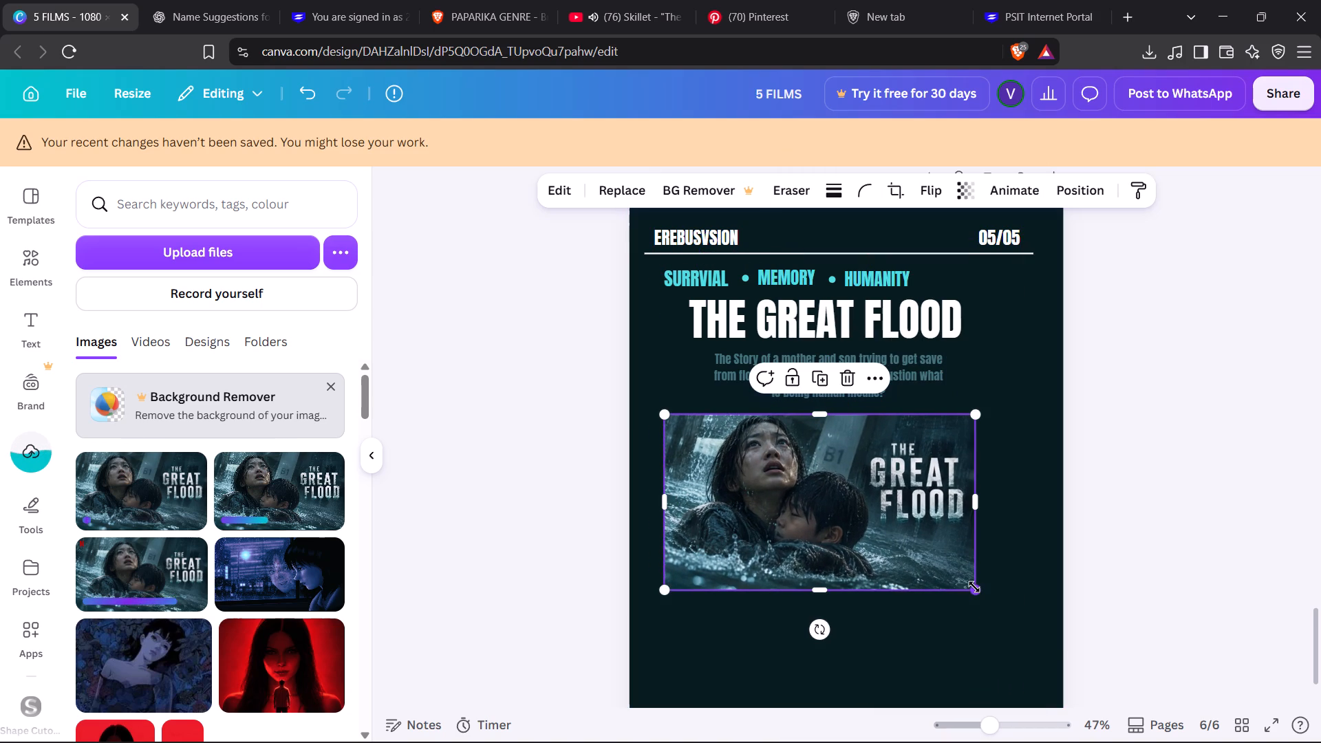
left_click_drag(974, 587, 1031, 627)
left_click_drag(947, 594, 941, 605)
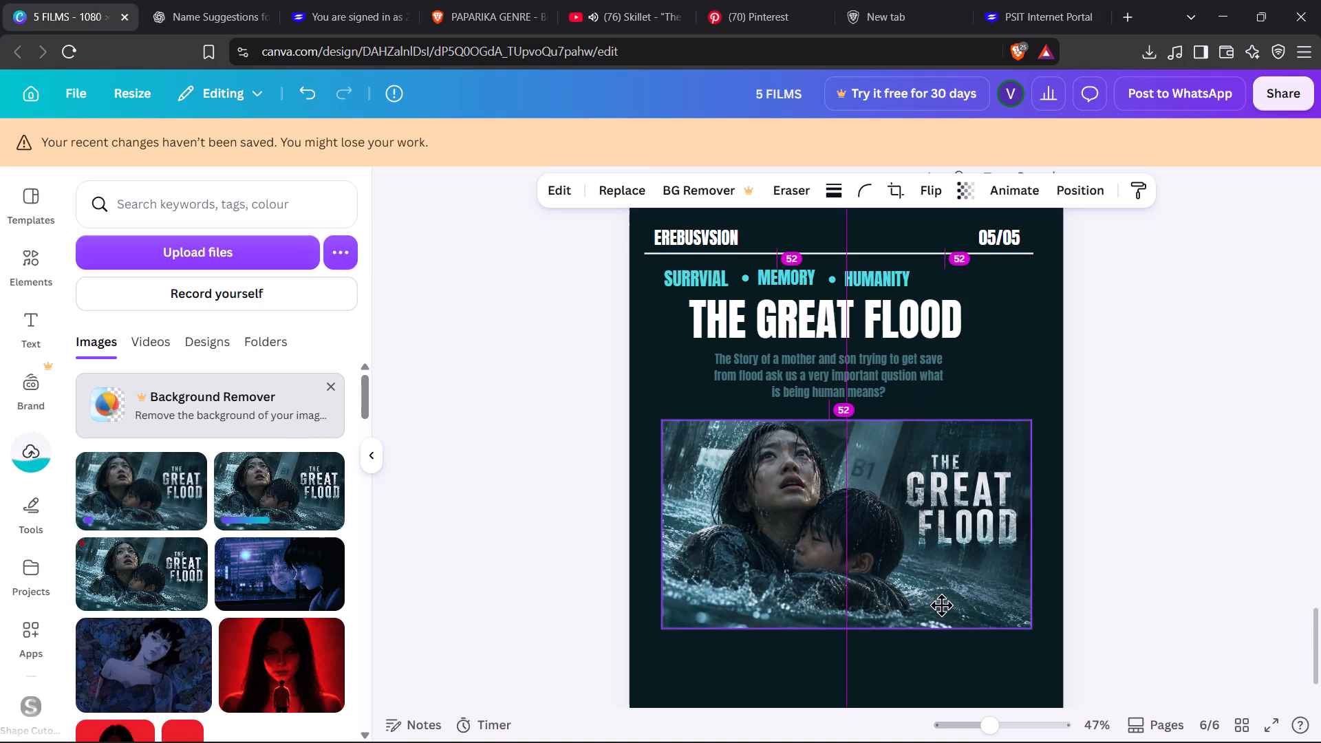
left_click_drag(941, 605, 938, 595)
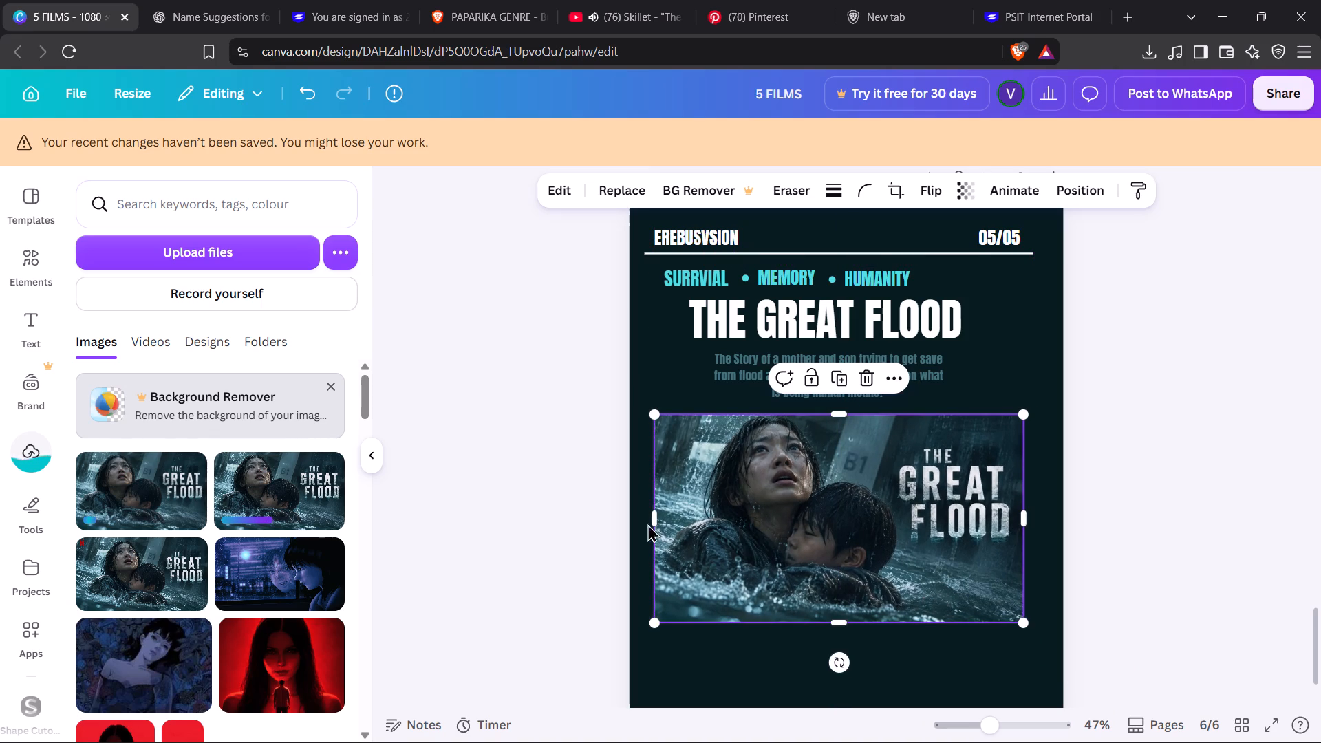
Collapse the uploads sidebar and examine the page 6 layout around the enlarged Great Flood image.
left_click(370, 456)
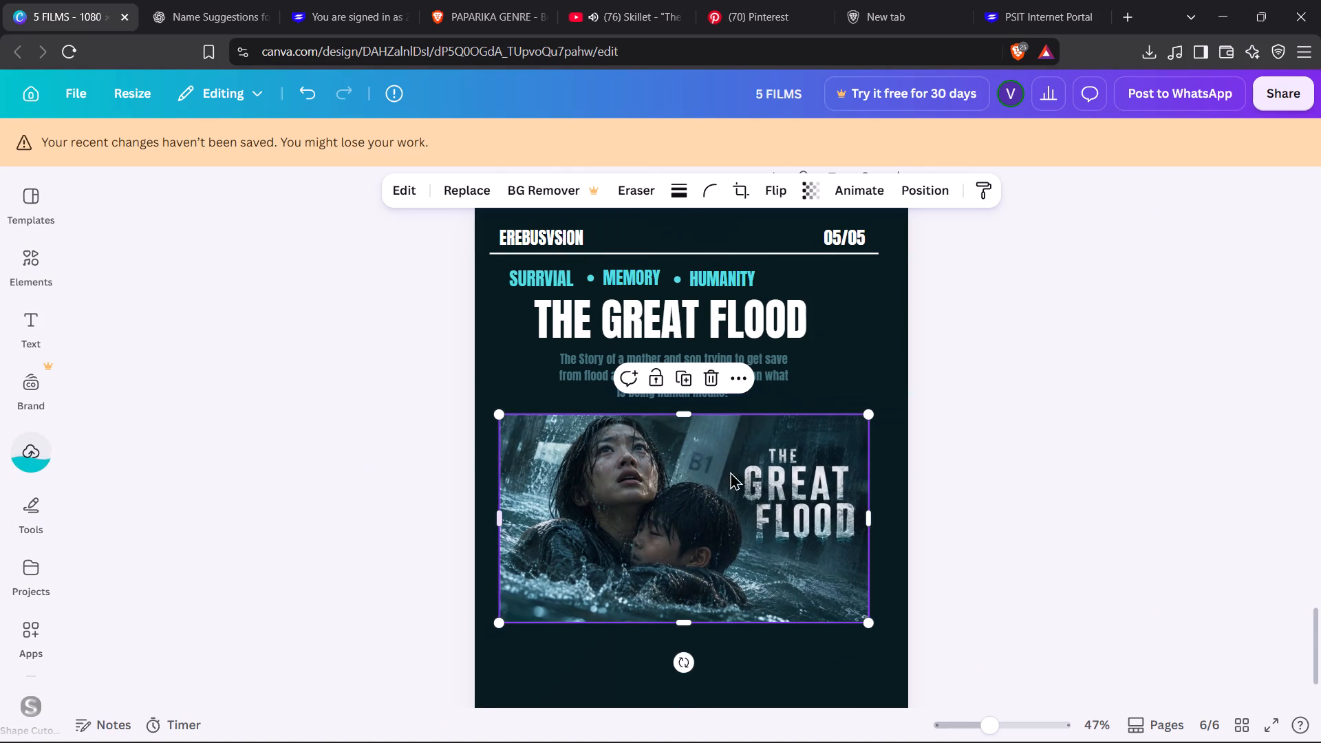
left_click(1002, 460)
right_click_drag(713, 515, 714, 503)
left_click(648, 503)
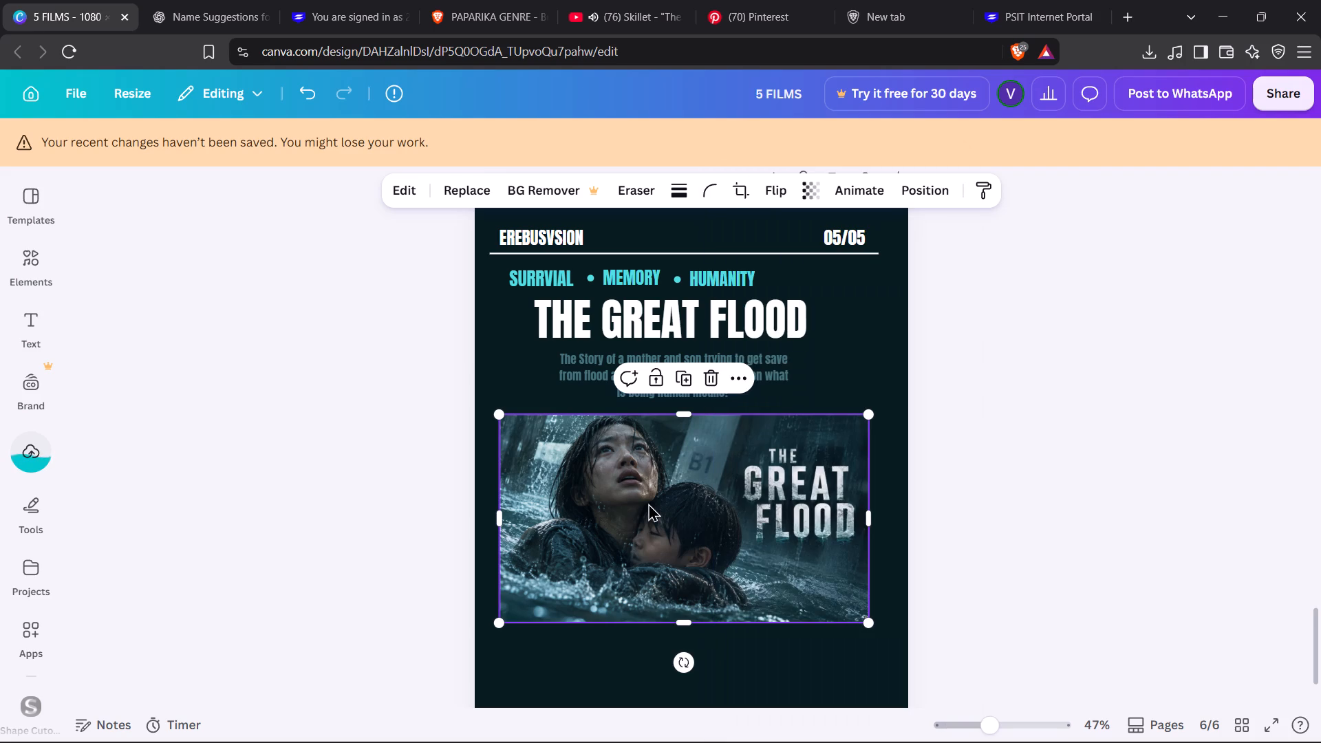
left_click(648, 503)
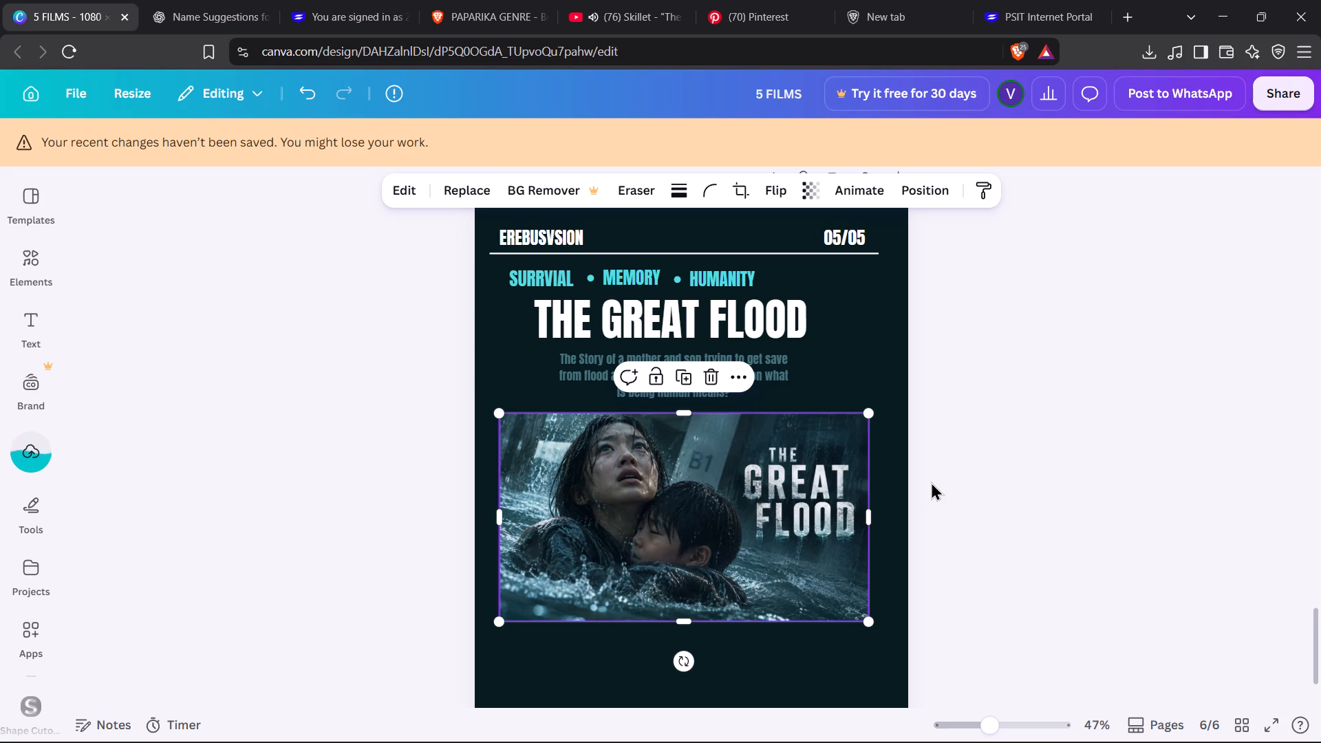
scroll(931, 482, "up", 1)
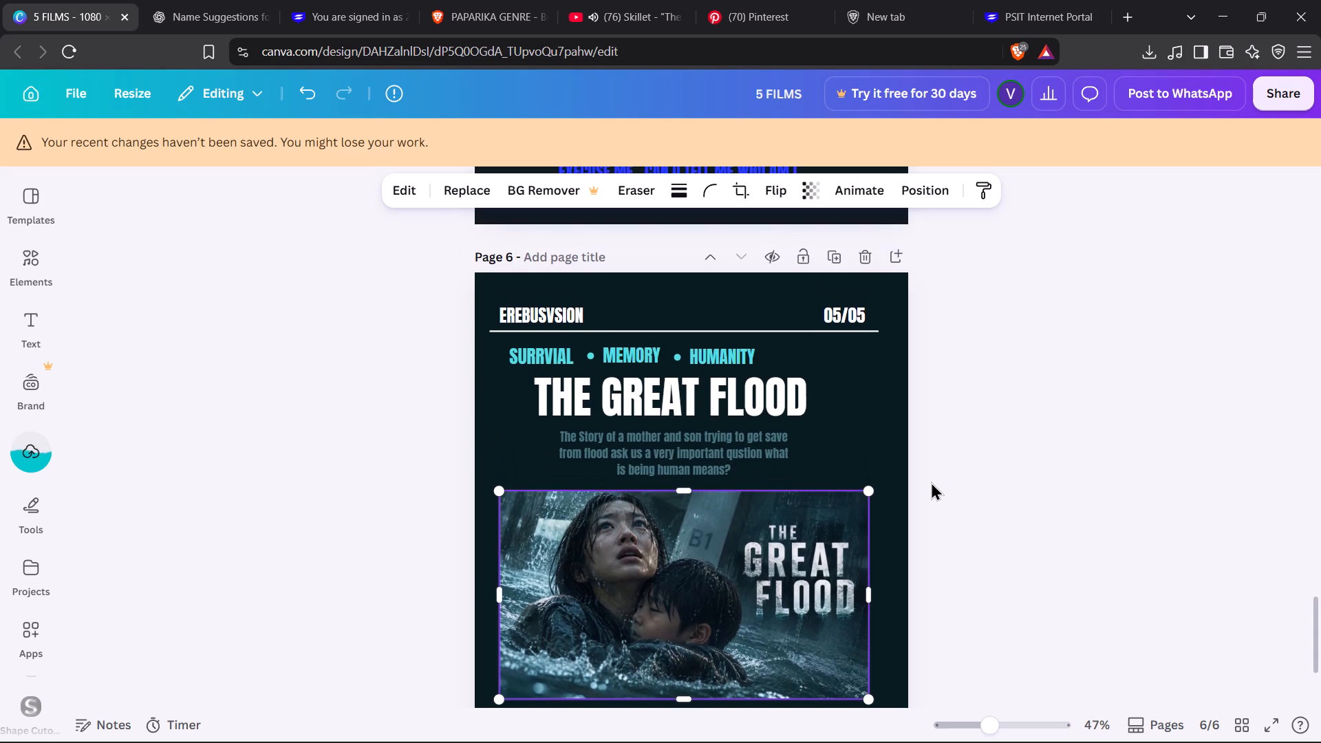
scroll(931, 482, "down", 1)
scroll(931, 482, "up", 1)
scroll(931, 482, "down", 1)
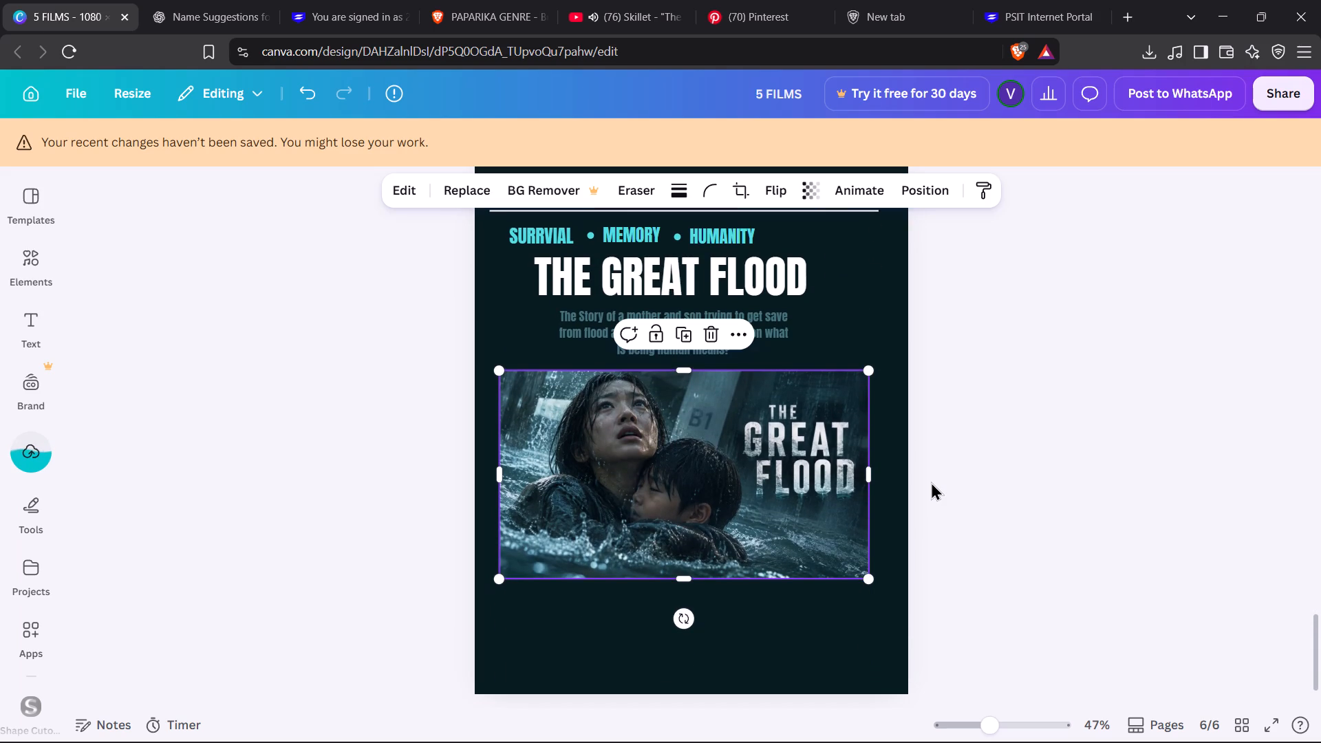
scroll(931, 482, "right", 1)
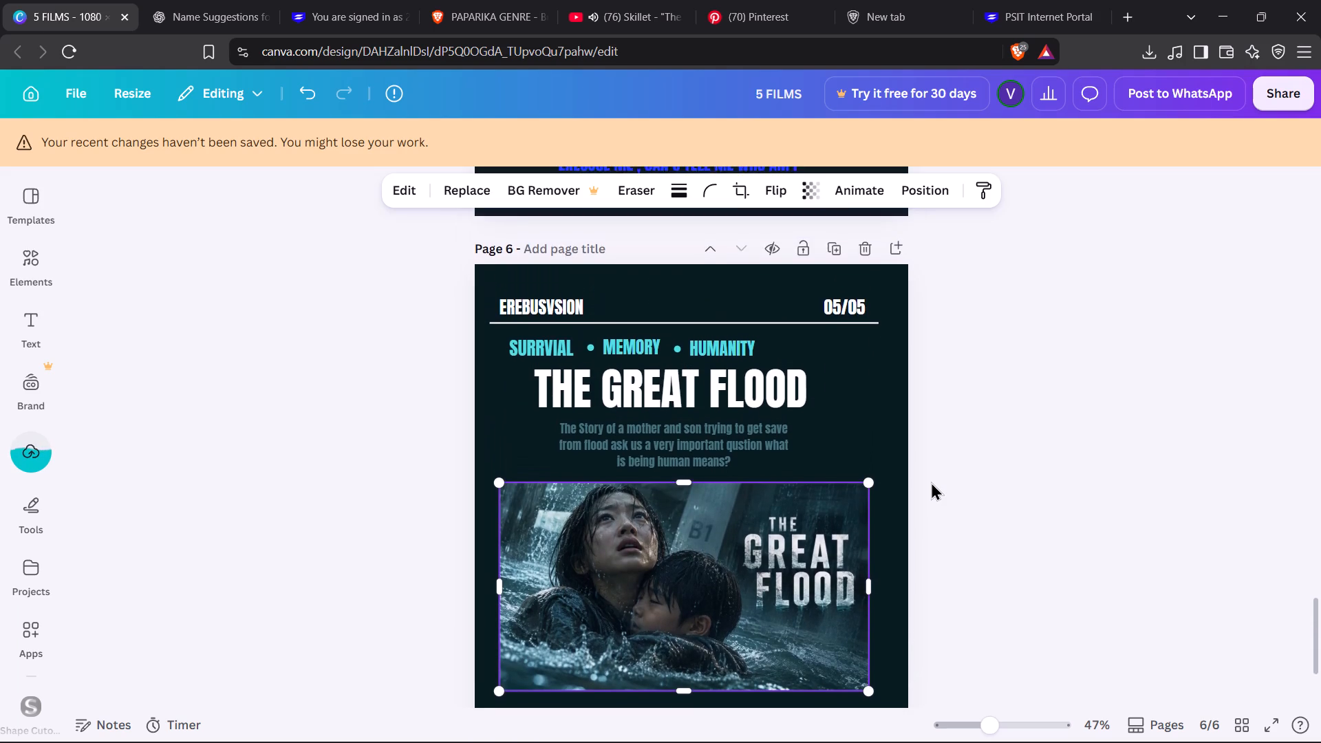
scroll(931, 482, "right", 1)
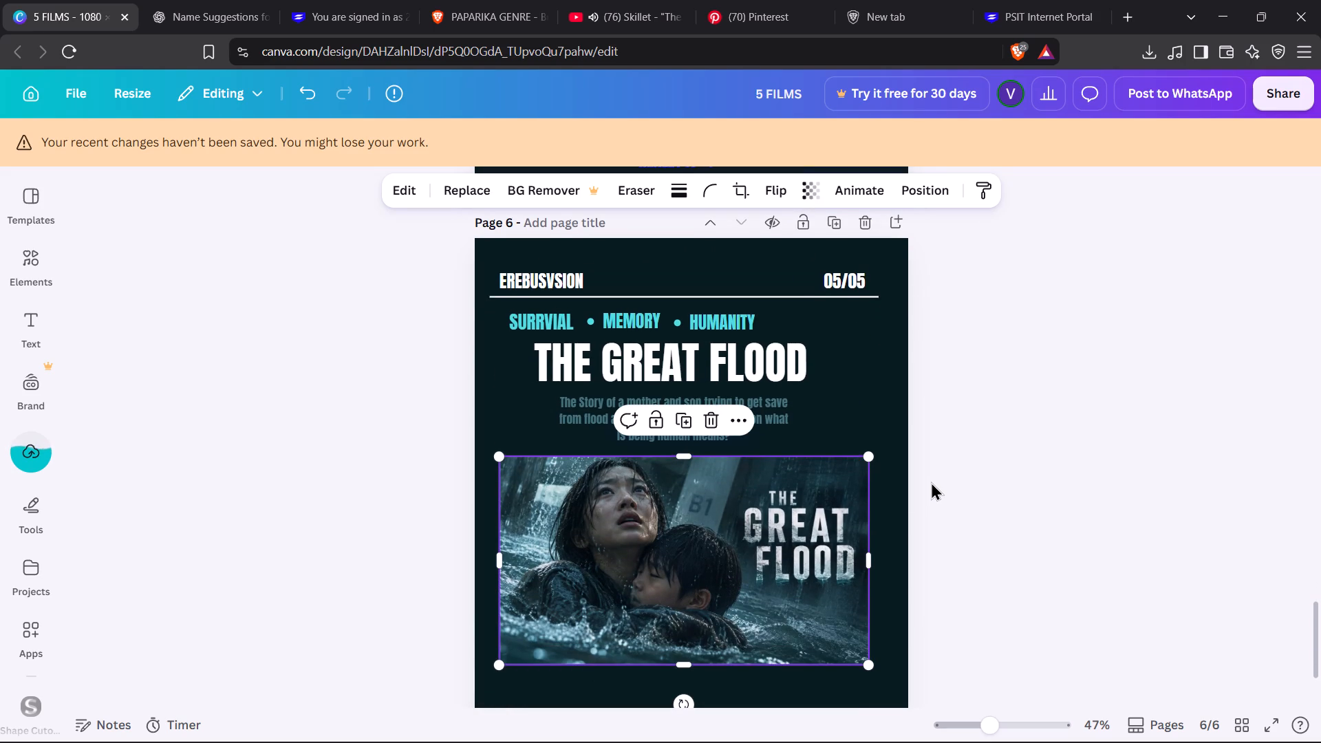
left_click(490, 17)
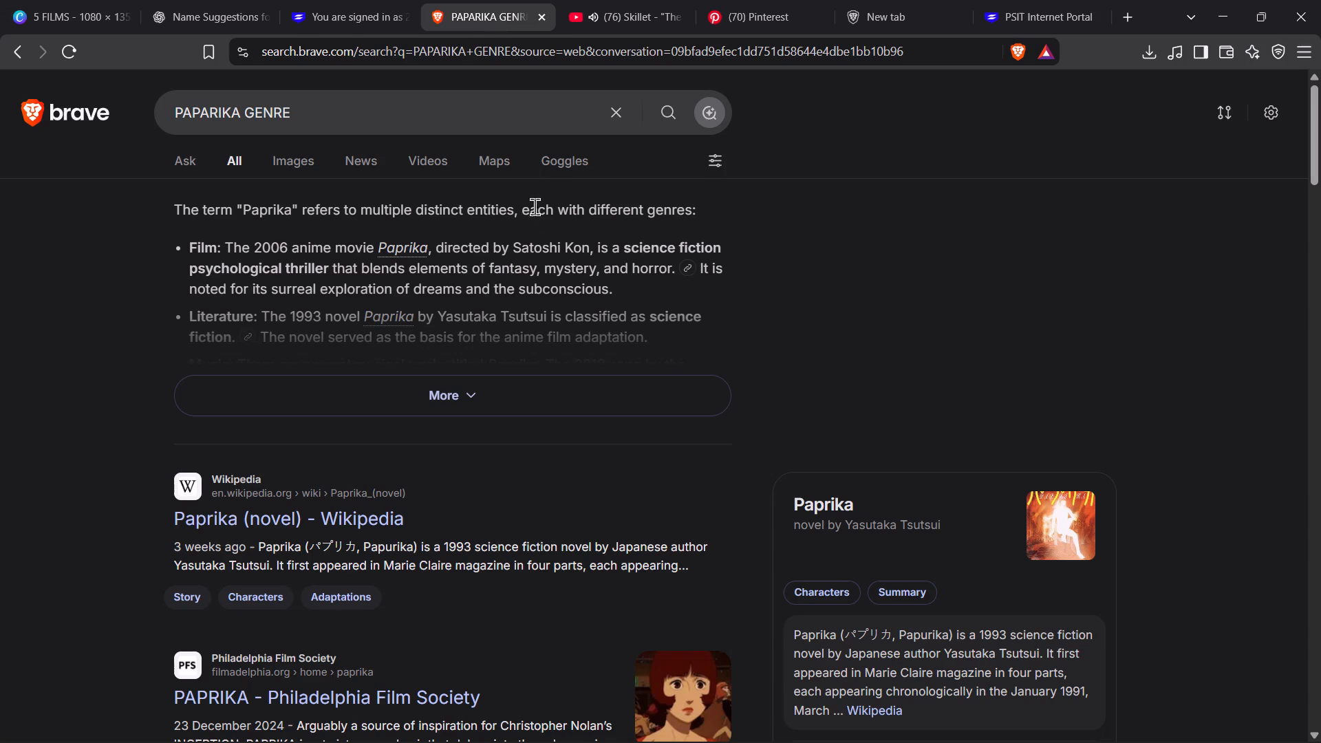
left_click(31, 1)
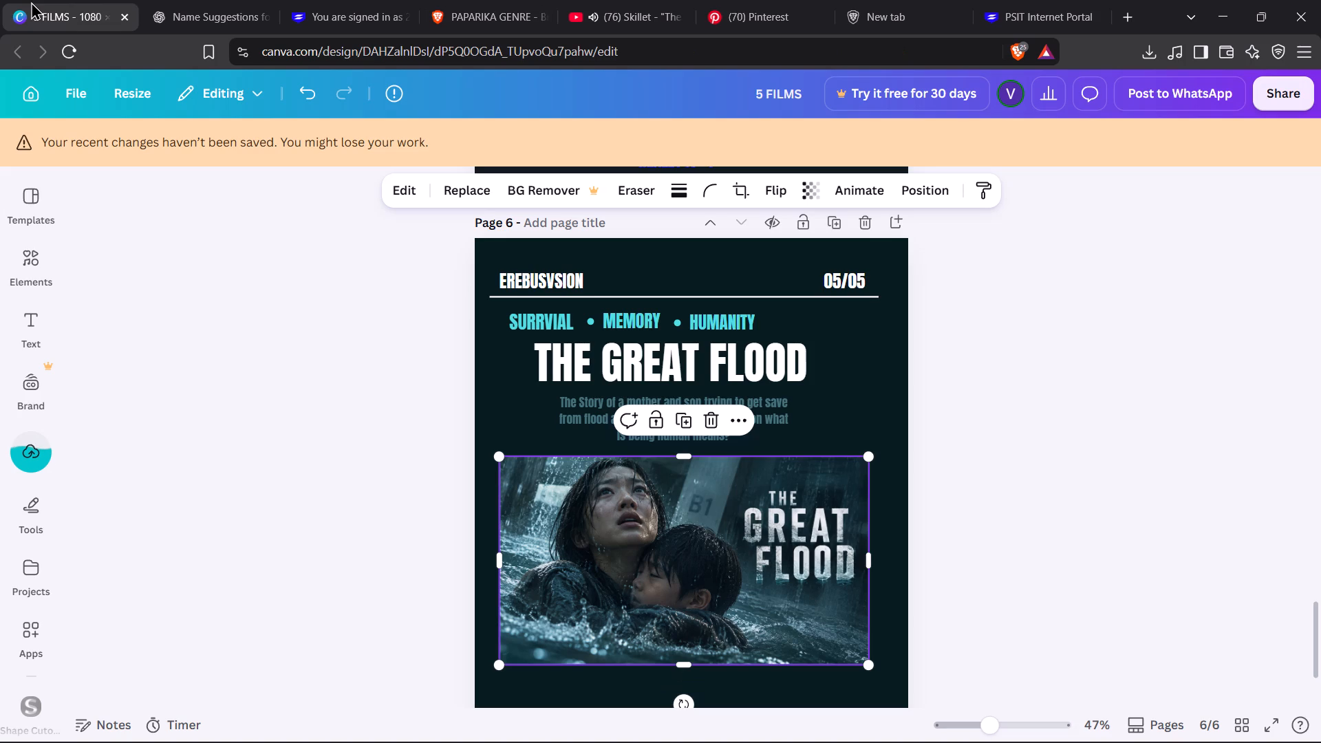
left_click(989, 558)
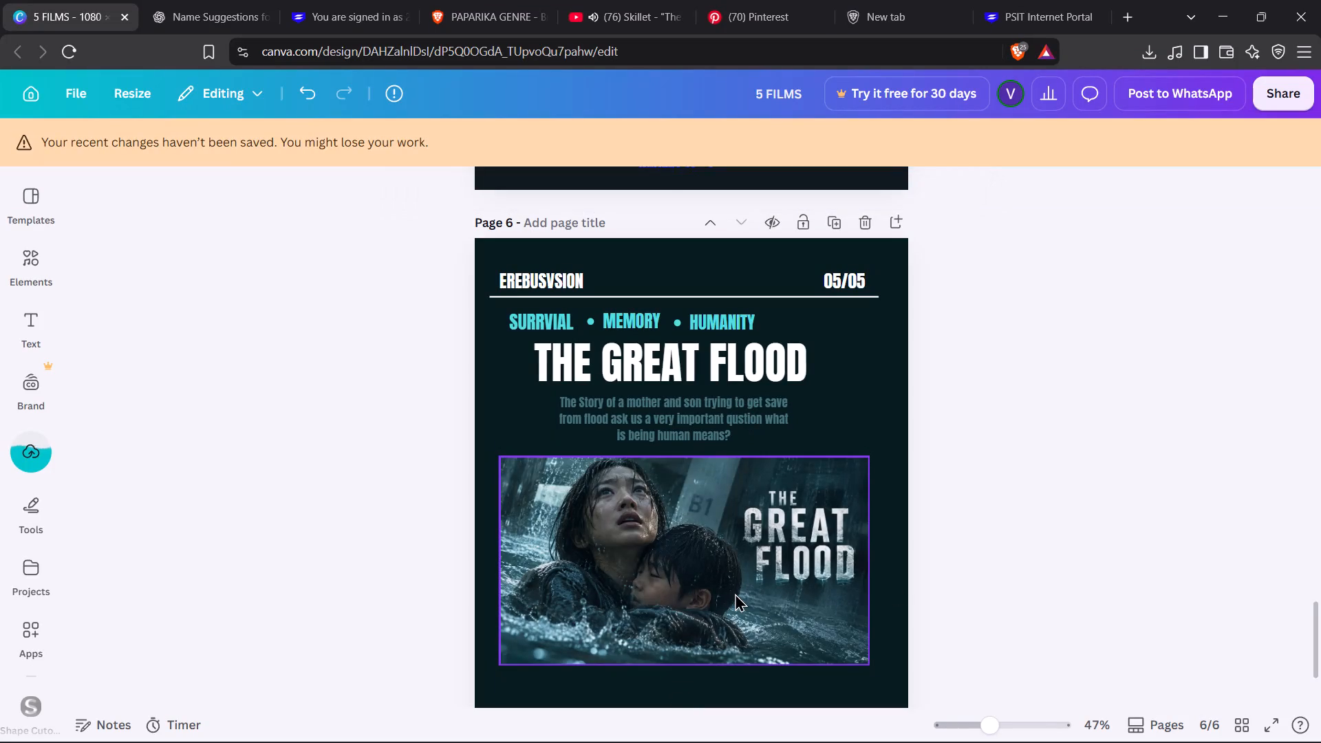
Enlarge the Great Flood image on page 6 from its upper corners to about 953 px wide, just beneath the description.
left_click(735, 593)
left_click_drag(866, 460, 871, 447)
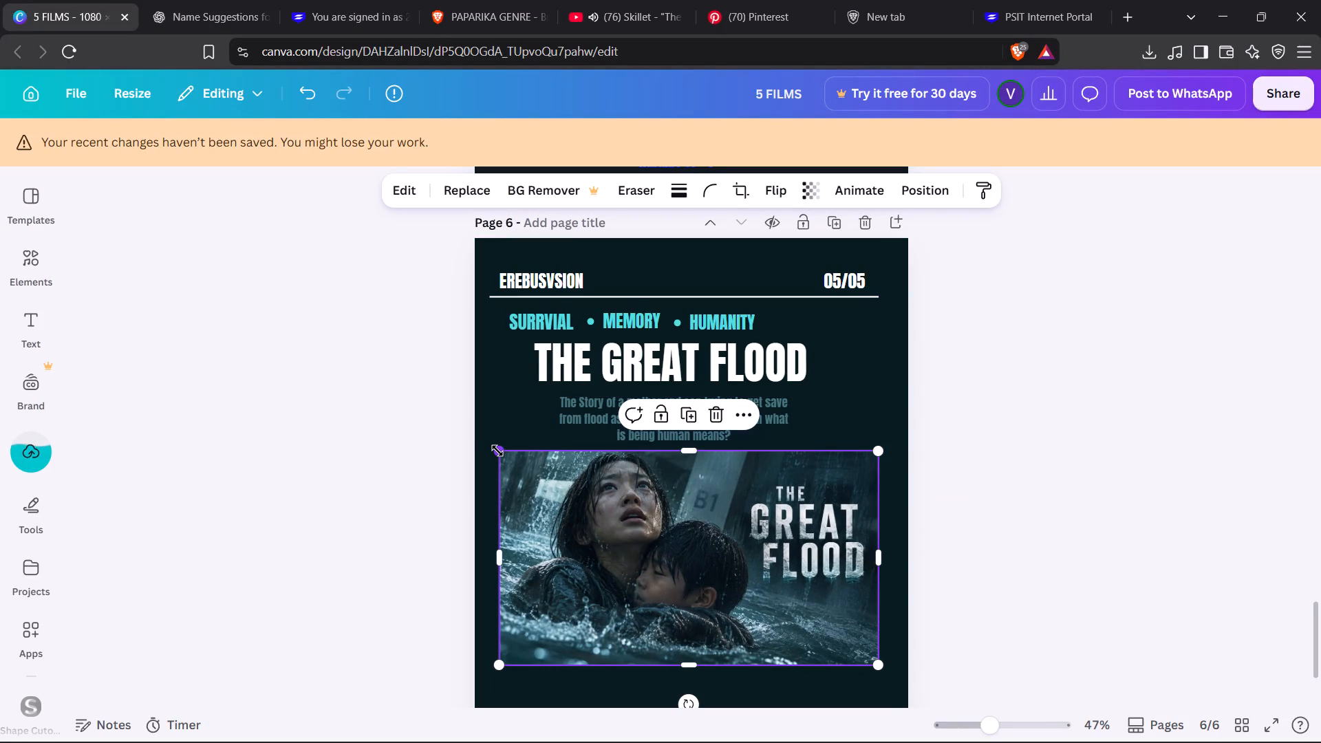
left_click_drag(497, 451, 496, 443)
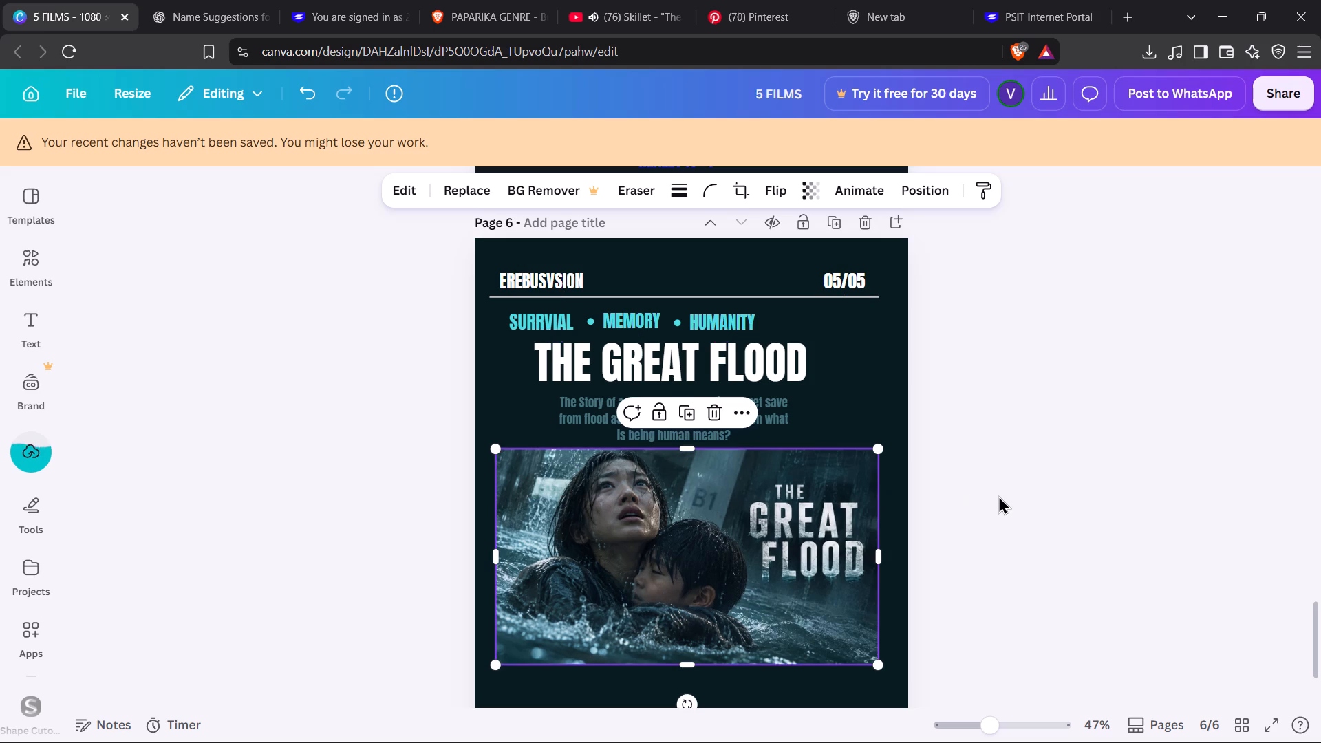
left_click(998, 494)
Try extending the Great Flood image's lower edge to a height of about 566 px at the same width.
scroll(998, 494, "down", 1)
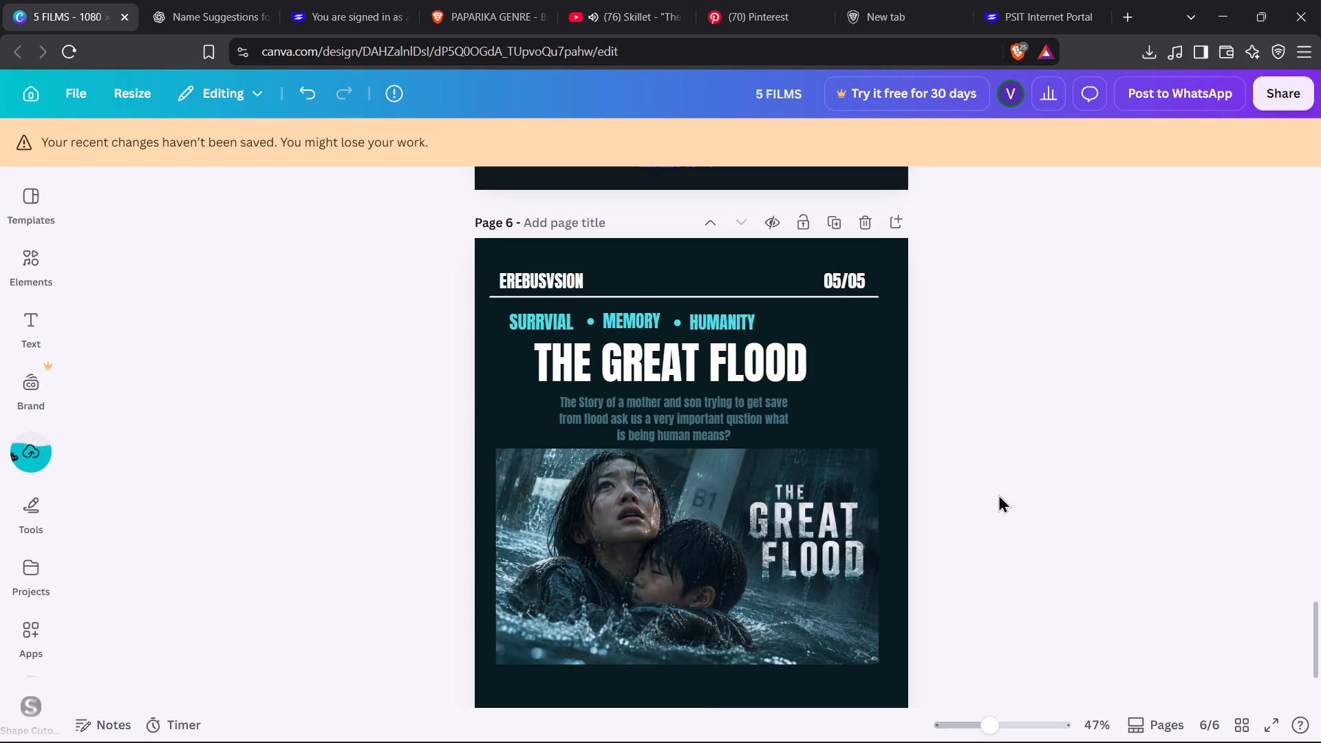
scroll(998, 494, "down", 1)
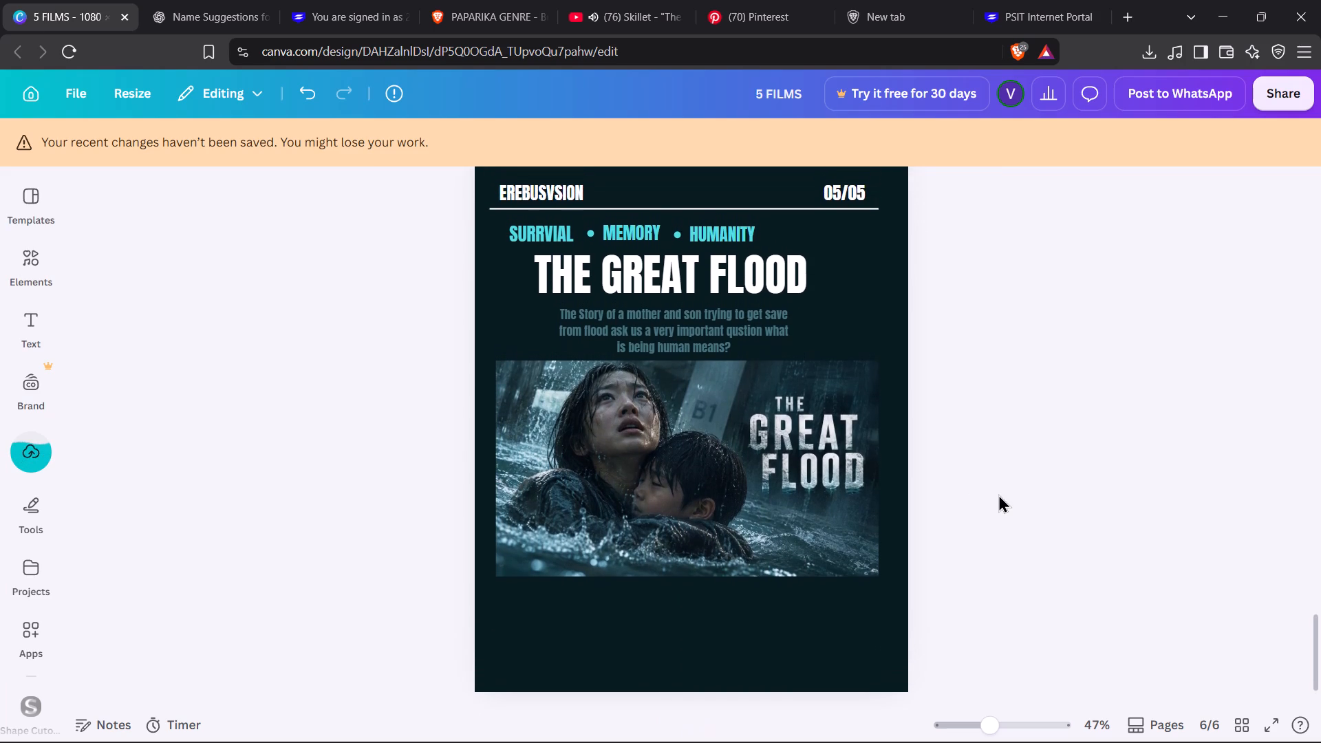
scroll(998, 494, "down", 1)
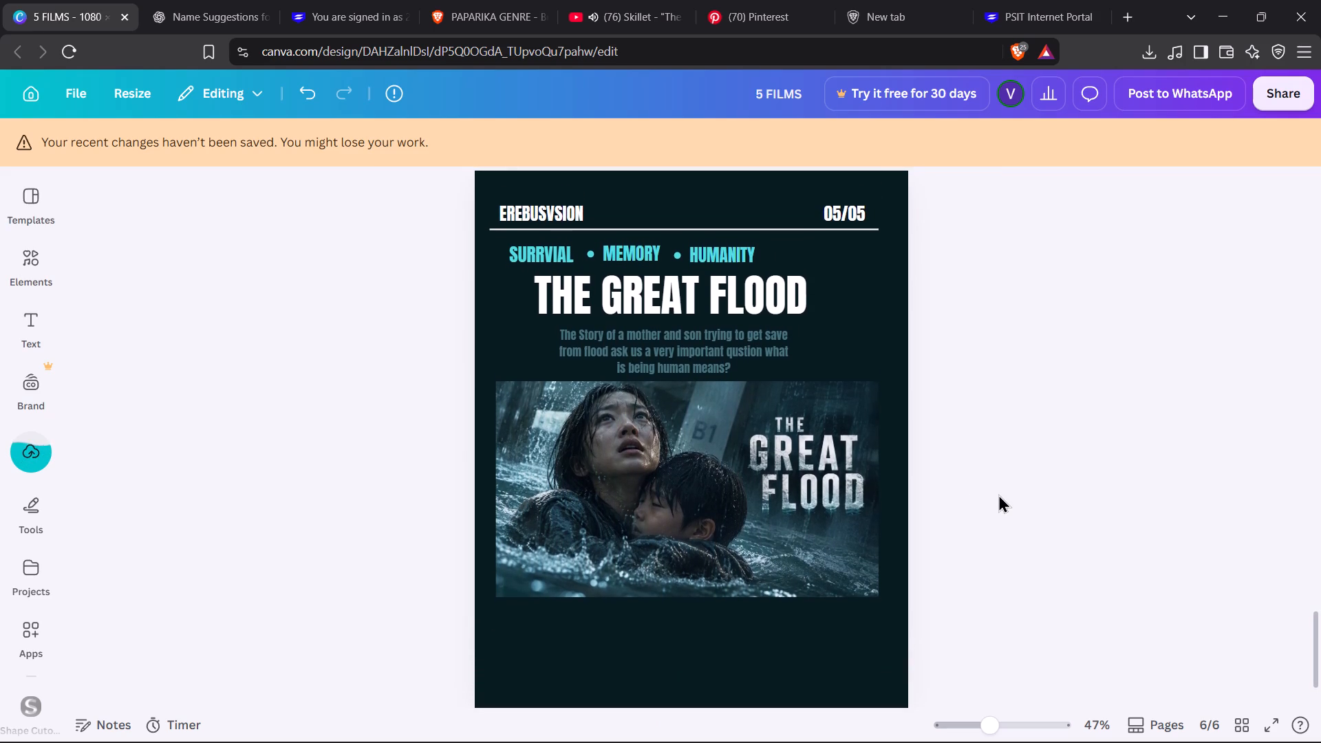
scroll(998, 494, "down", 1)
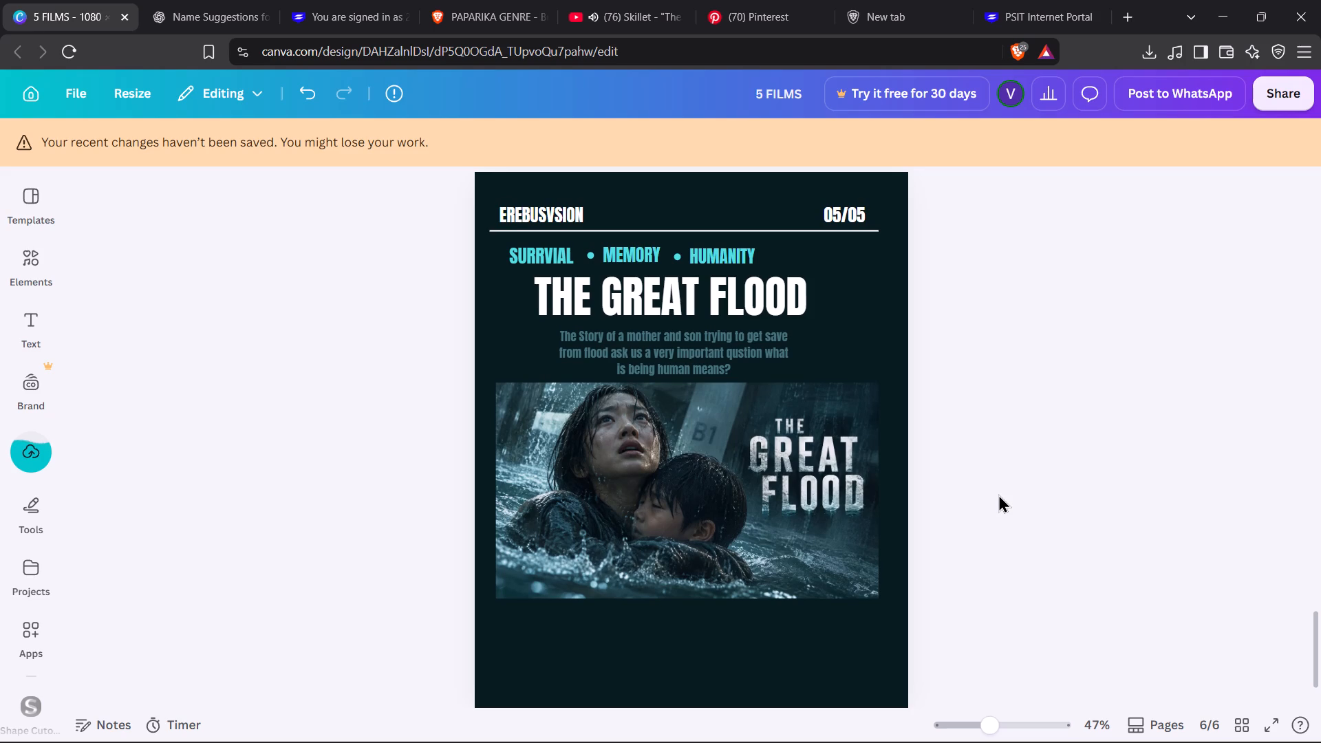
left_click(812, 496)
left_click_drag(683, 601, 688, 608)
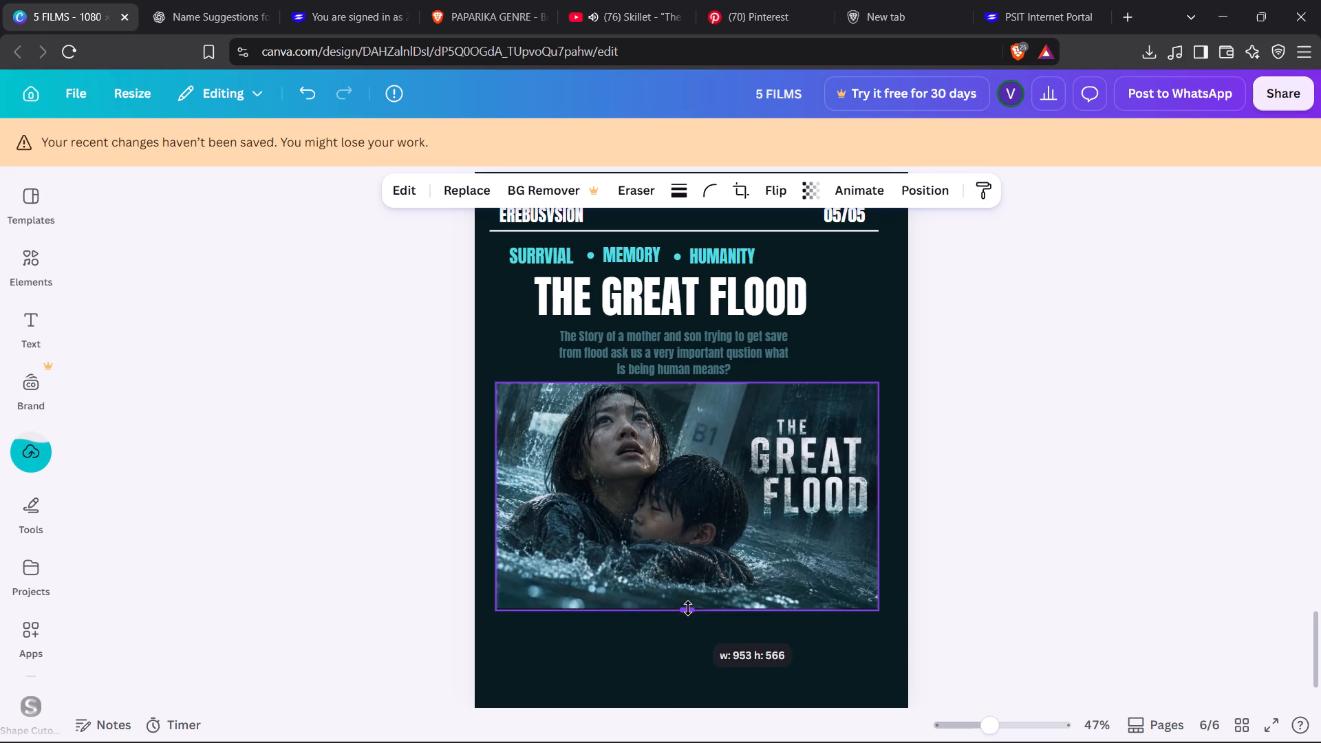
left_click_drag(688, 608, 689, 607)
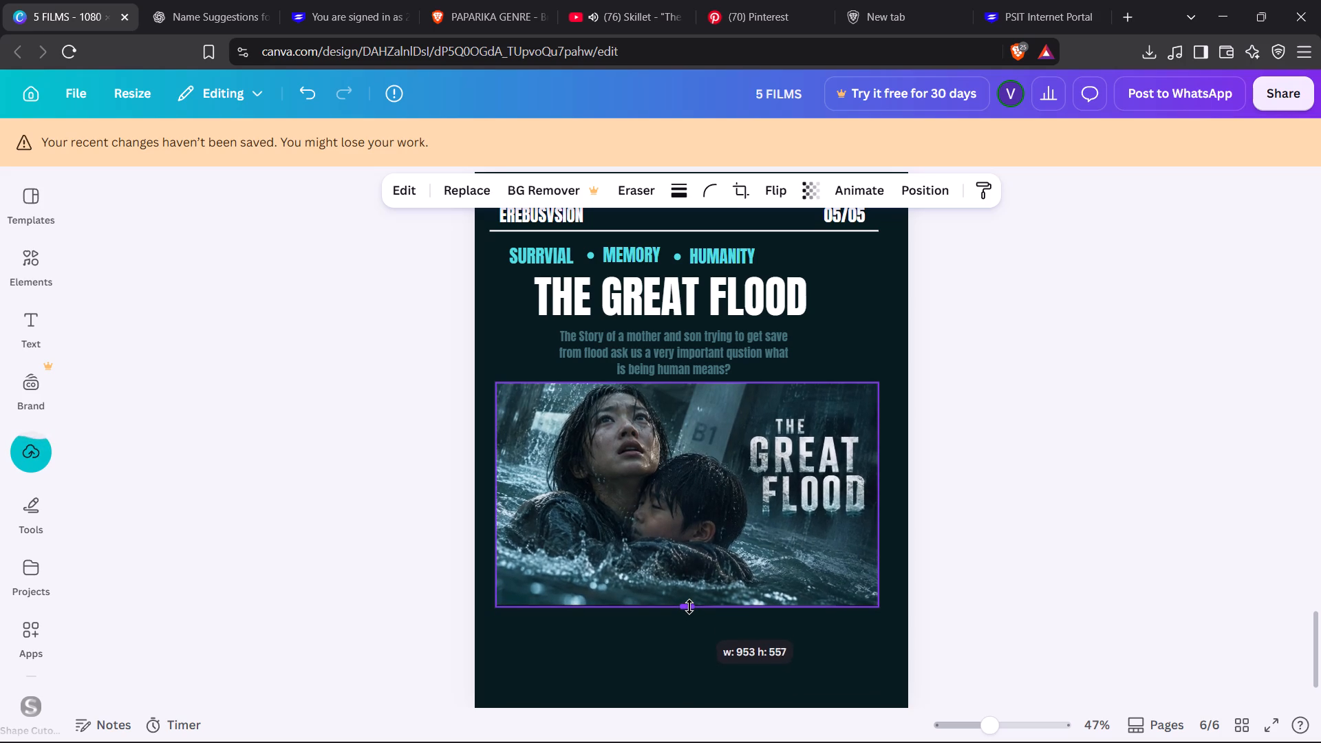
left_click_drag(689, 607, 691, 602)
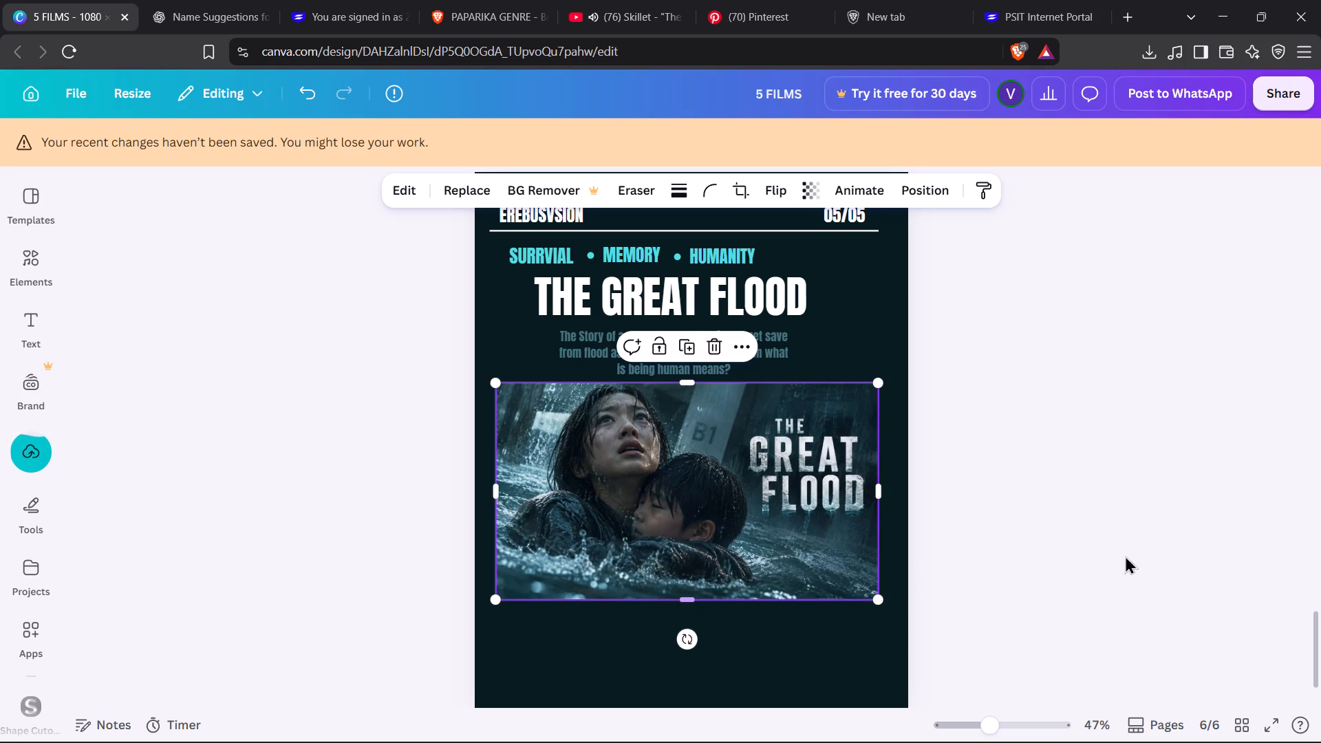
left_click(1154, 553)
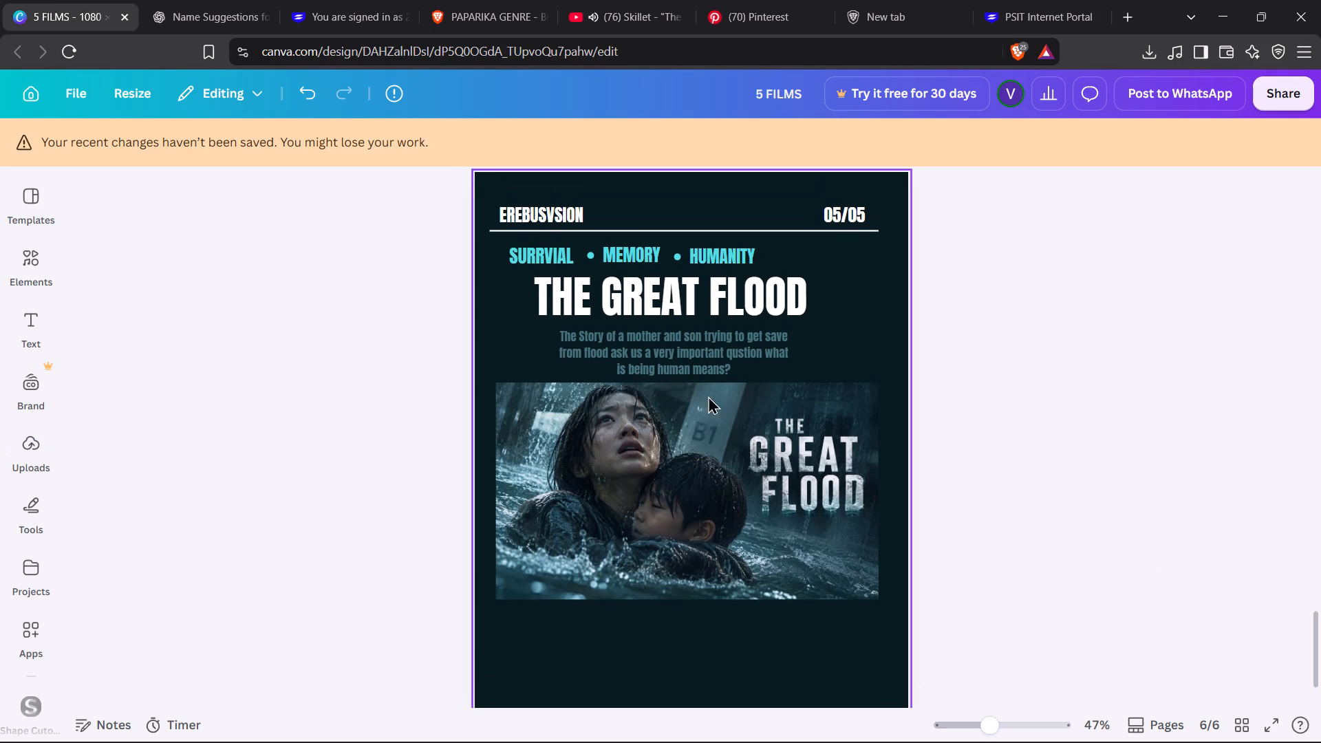
Reduce the font size of the THE GREAT FLOOD title to 77.1.
left_click(614, 294)
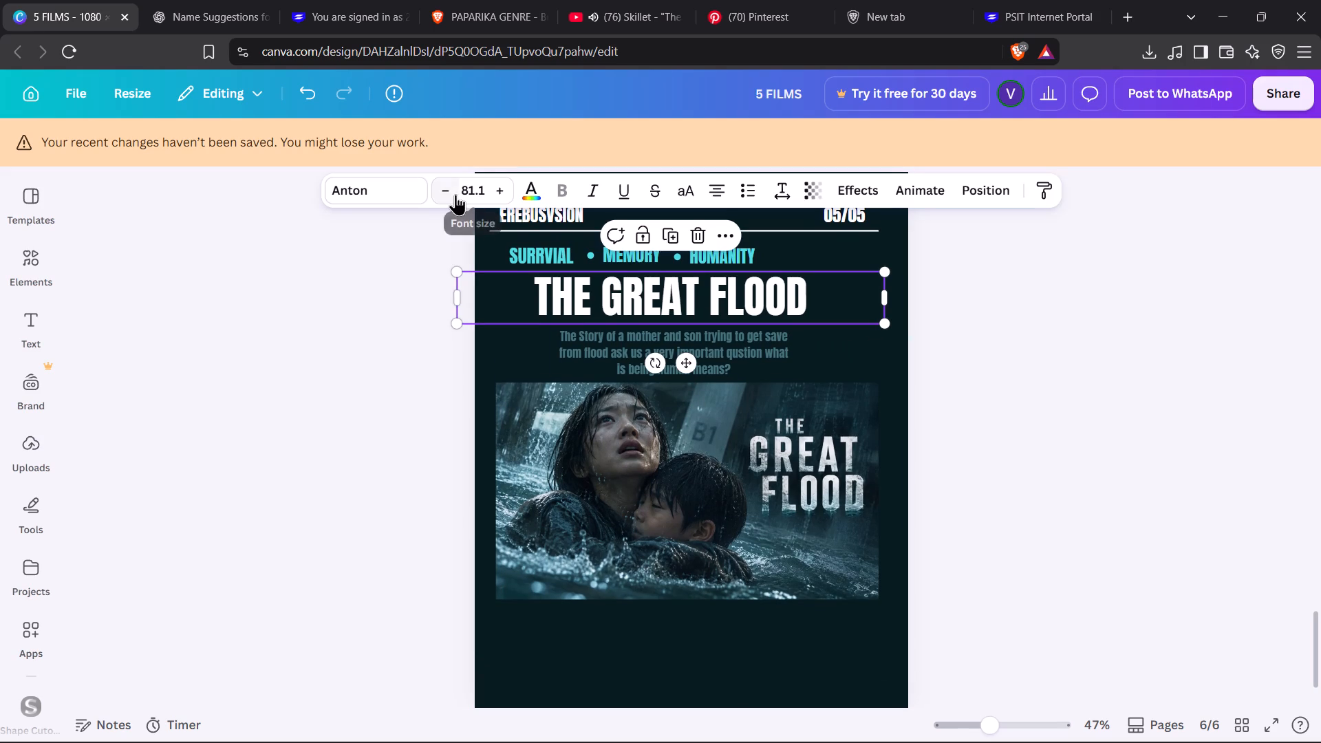
triple_click(449, 192)
left_click(449, 192)
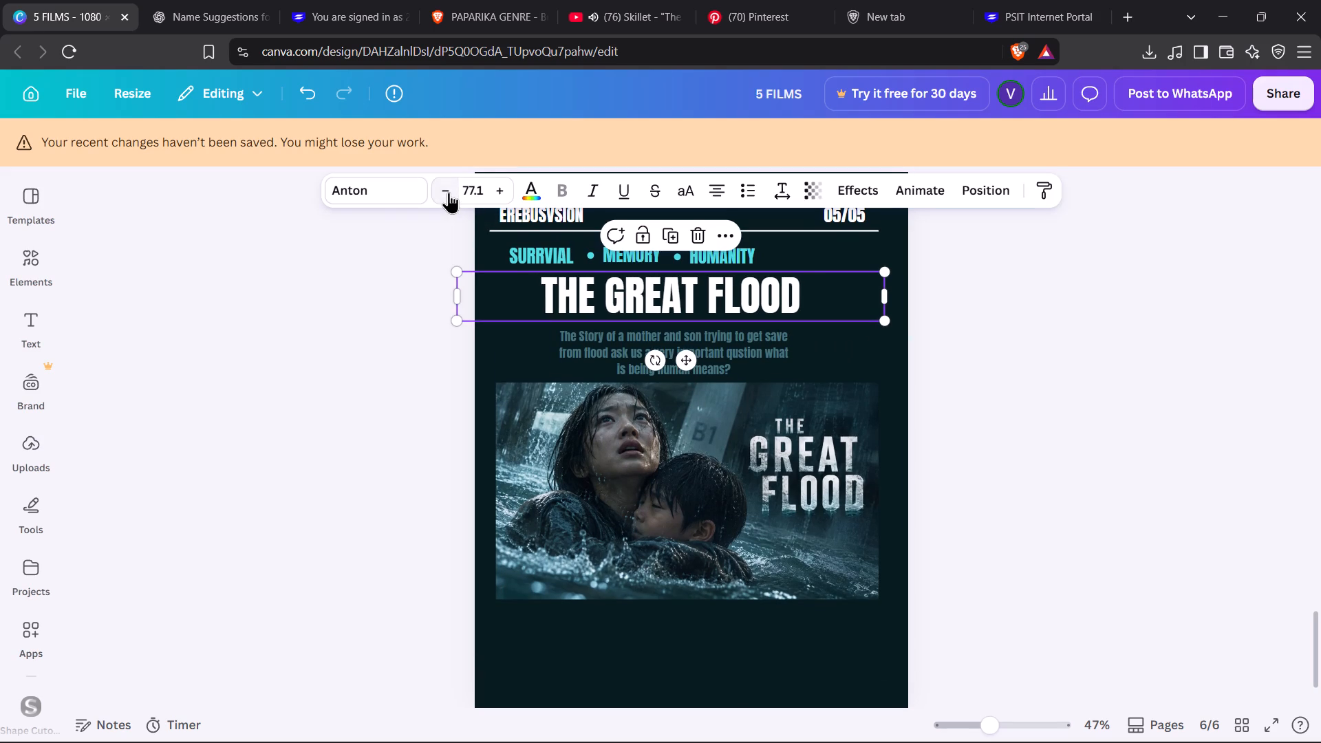
left_click(1102, 396)
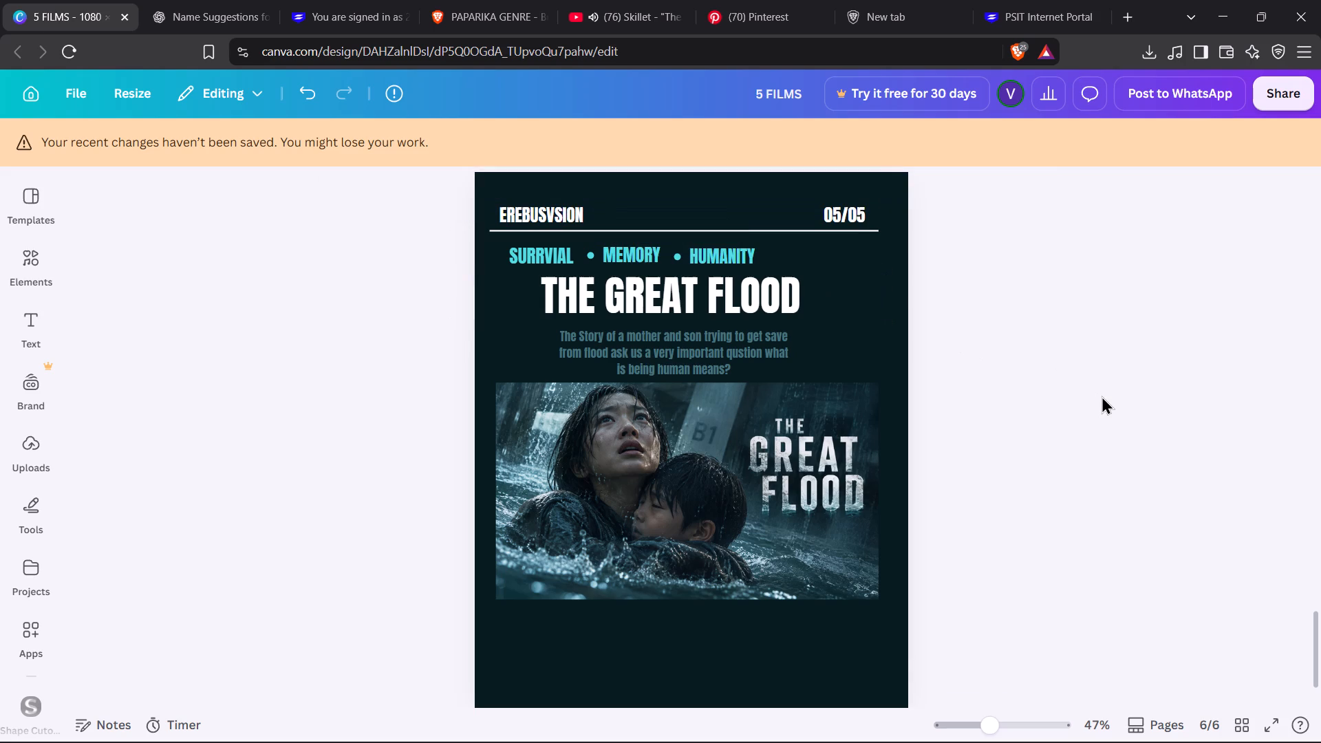
Examine the Perfect Blue slide and the other preceding film slide to compare their layout and text styling with page 6.
scroll(1102, 396, "up", 1)
scroll(1102, 396, "down", 1)
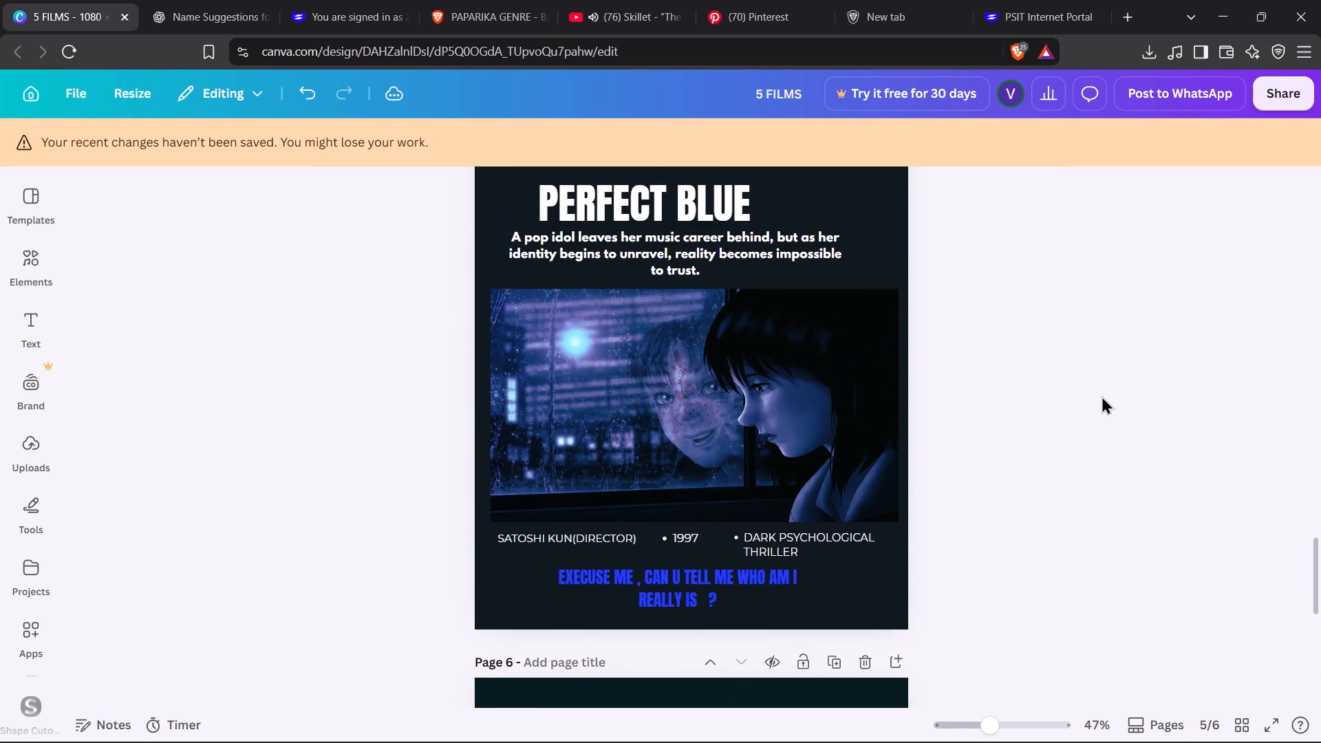
scroll(1102, 396, "down", 1)
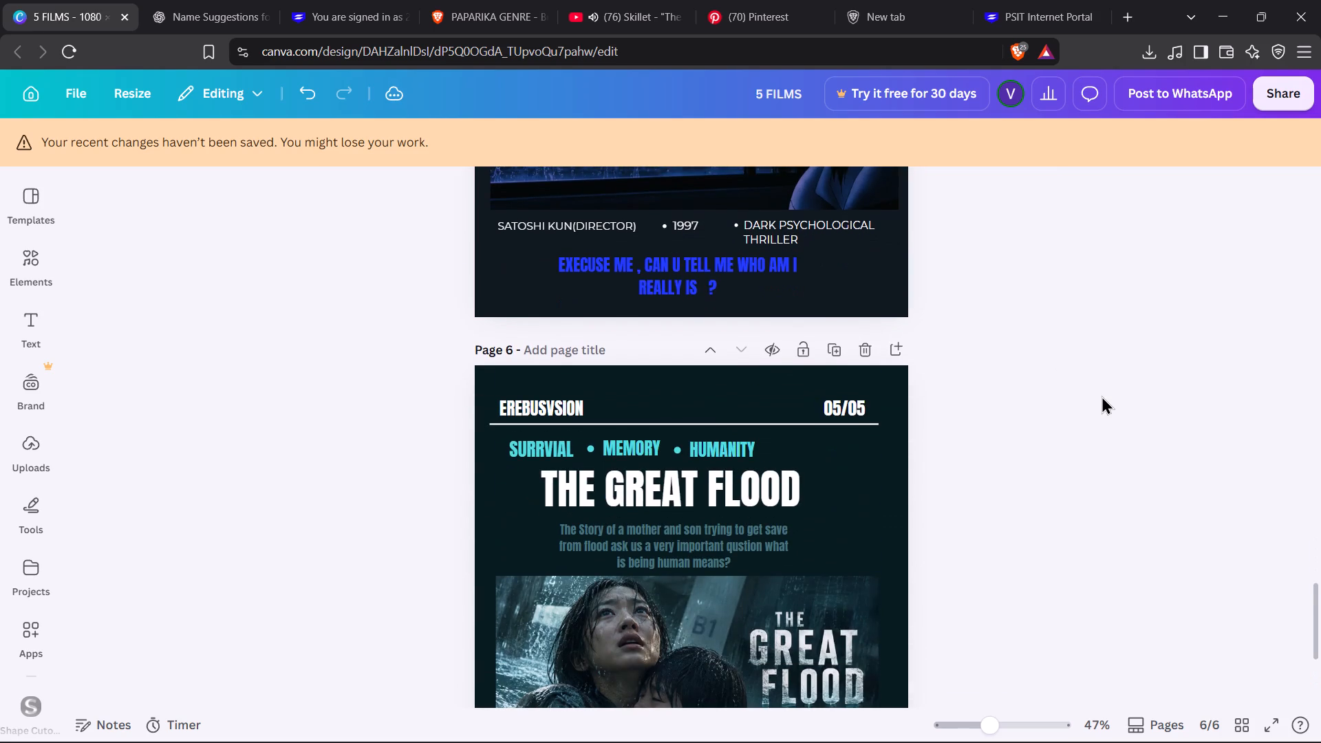
scroll(1102, 396, "down", 1)
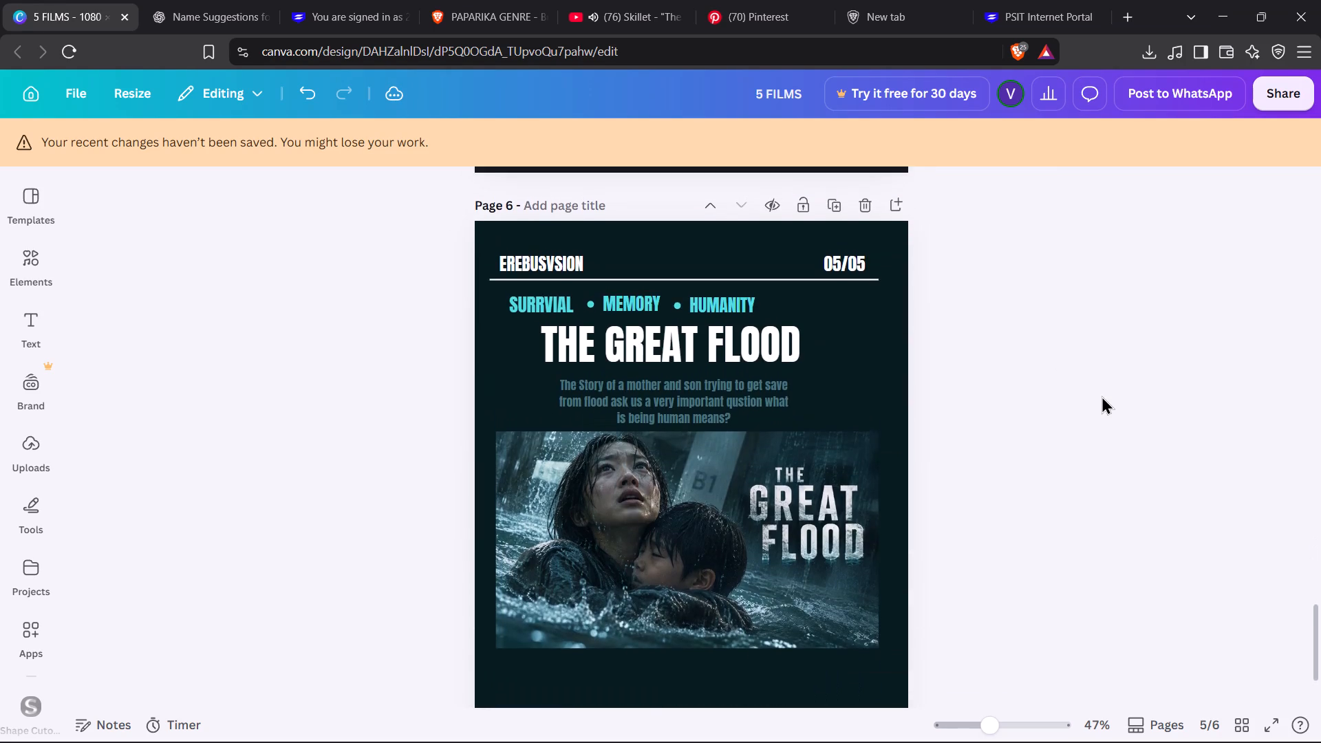
scroll(1102, 396, "down", 1)
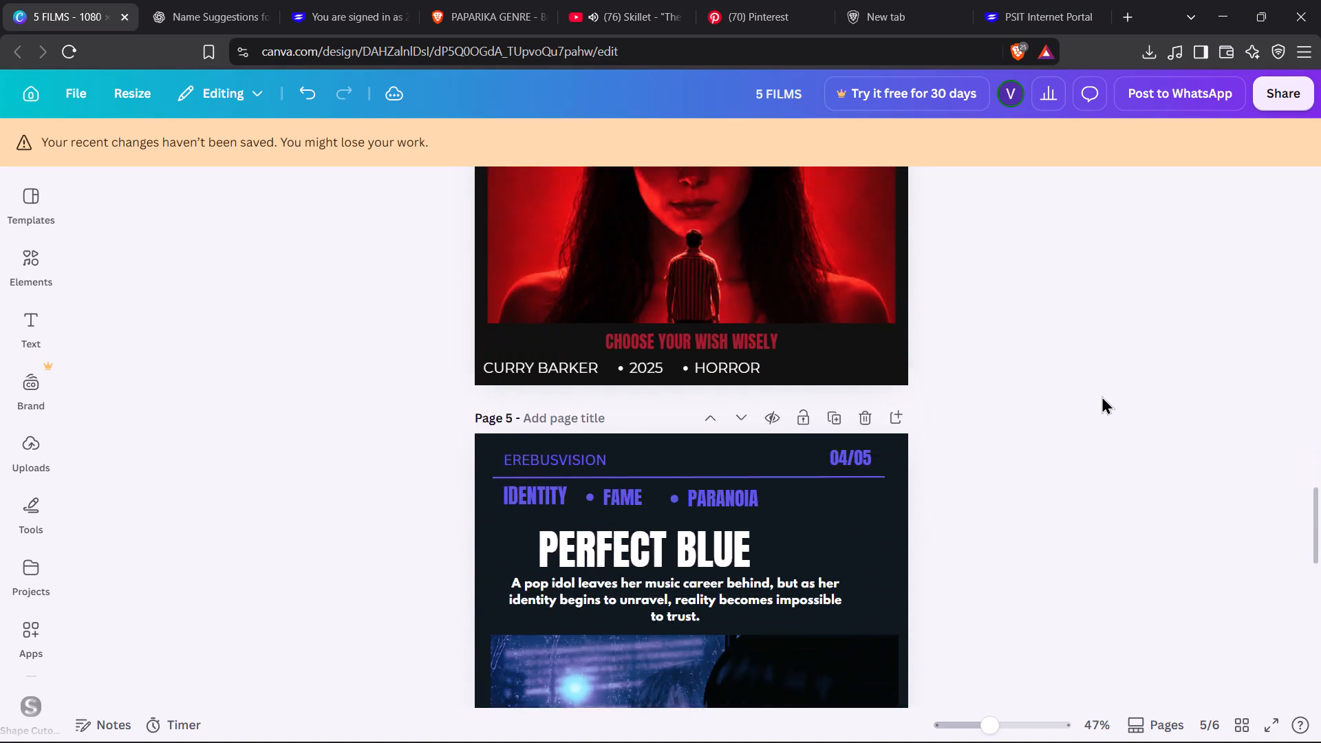
scroll(1102, 396, "down", 4)
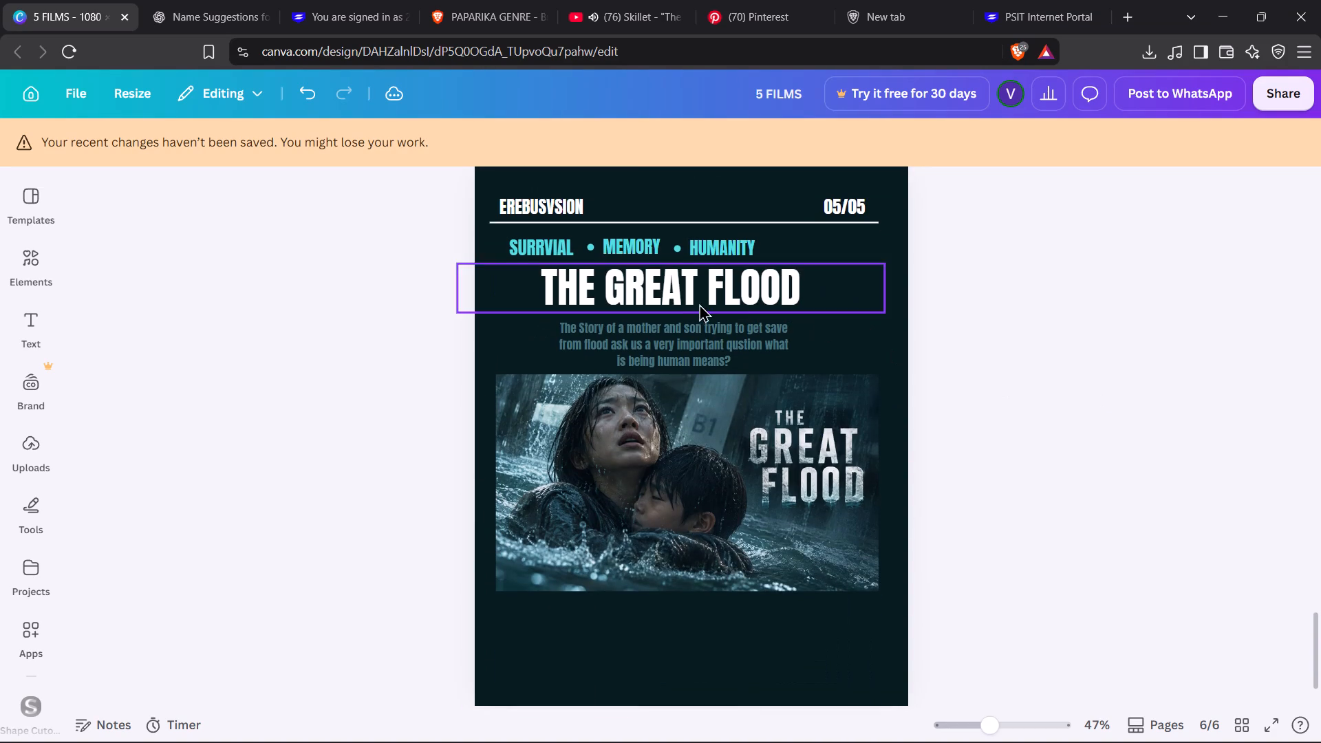
Recolour the whole Great Flood description text white (#ffffff).
double_click(674, 331)
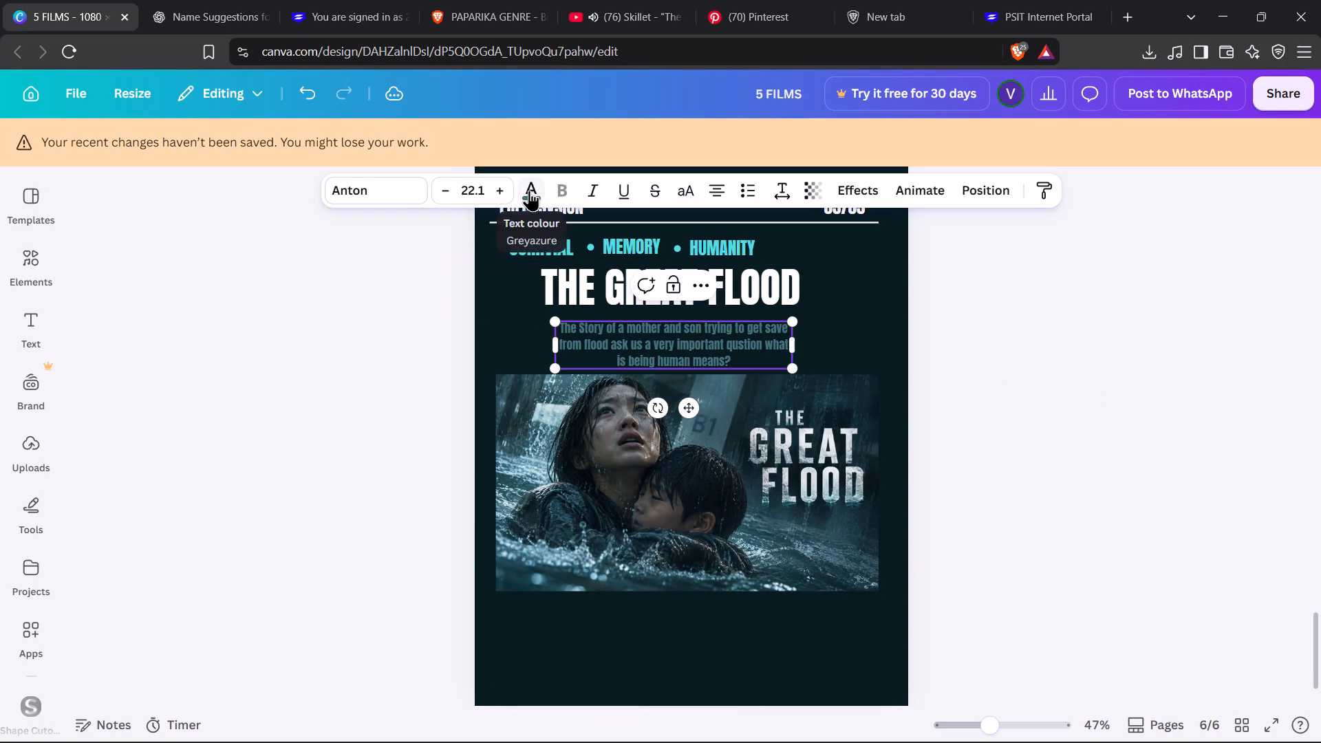
left_click(529, 190)
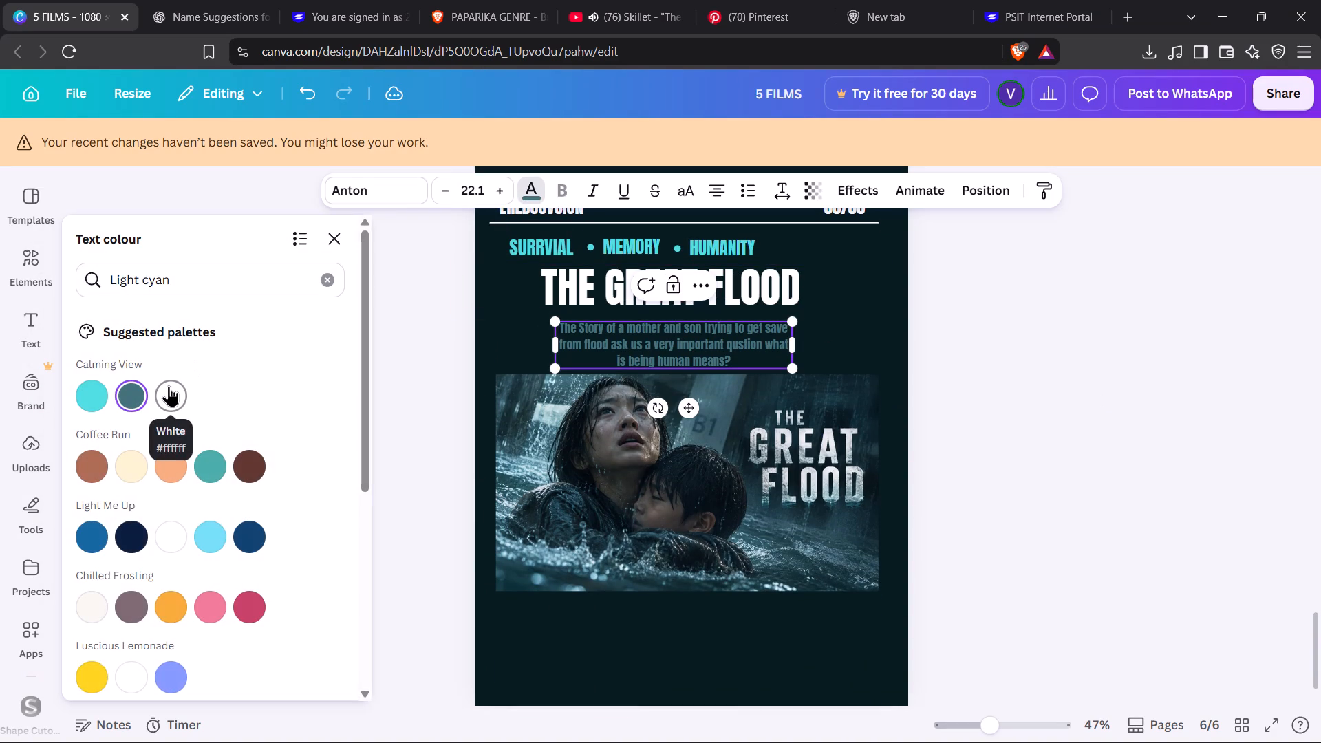
left_click(169, 385)
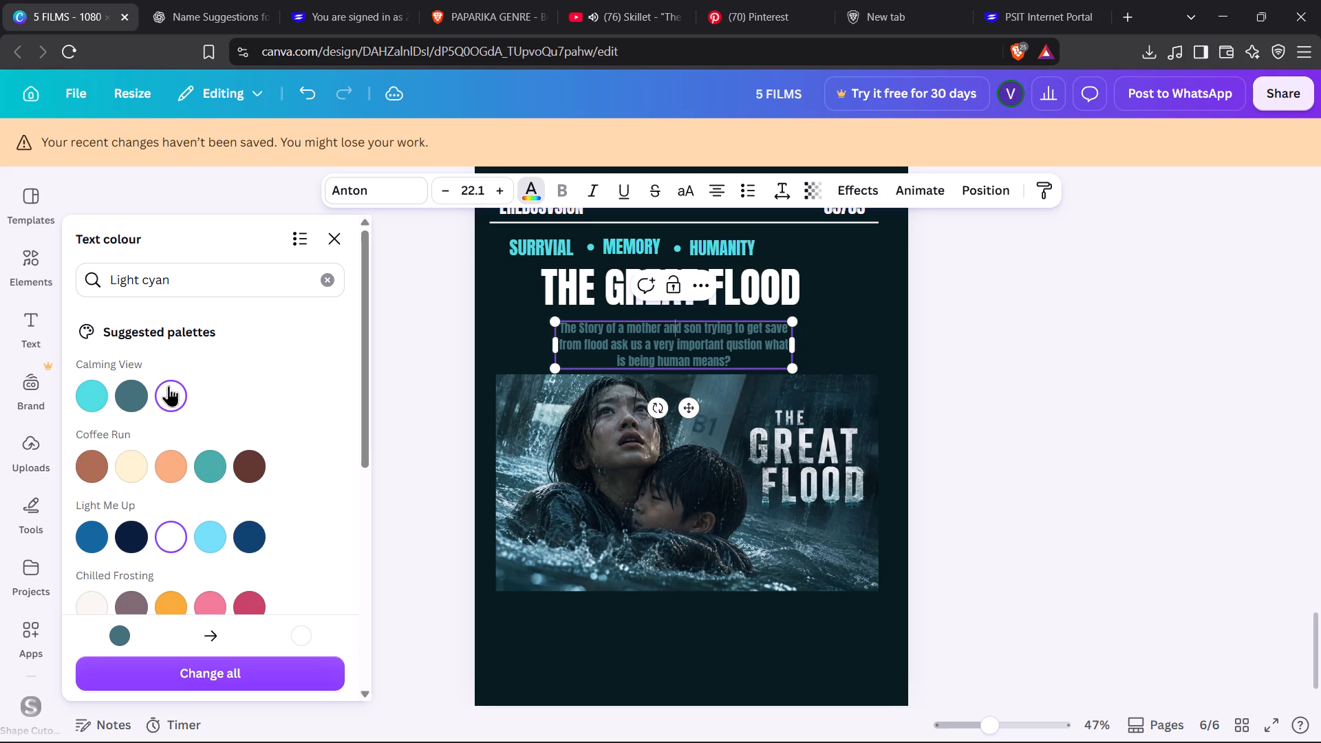
left_click(169, 398)
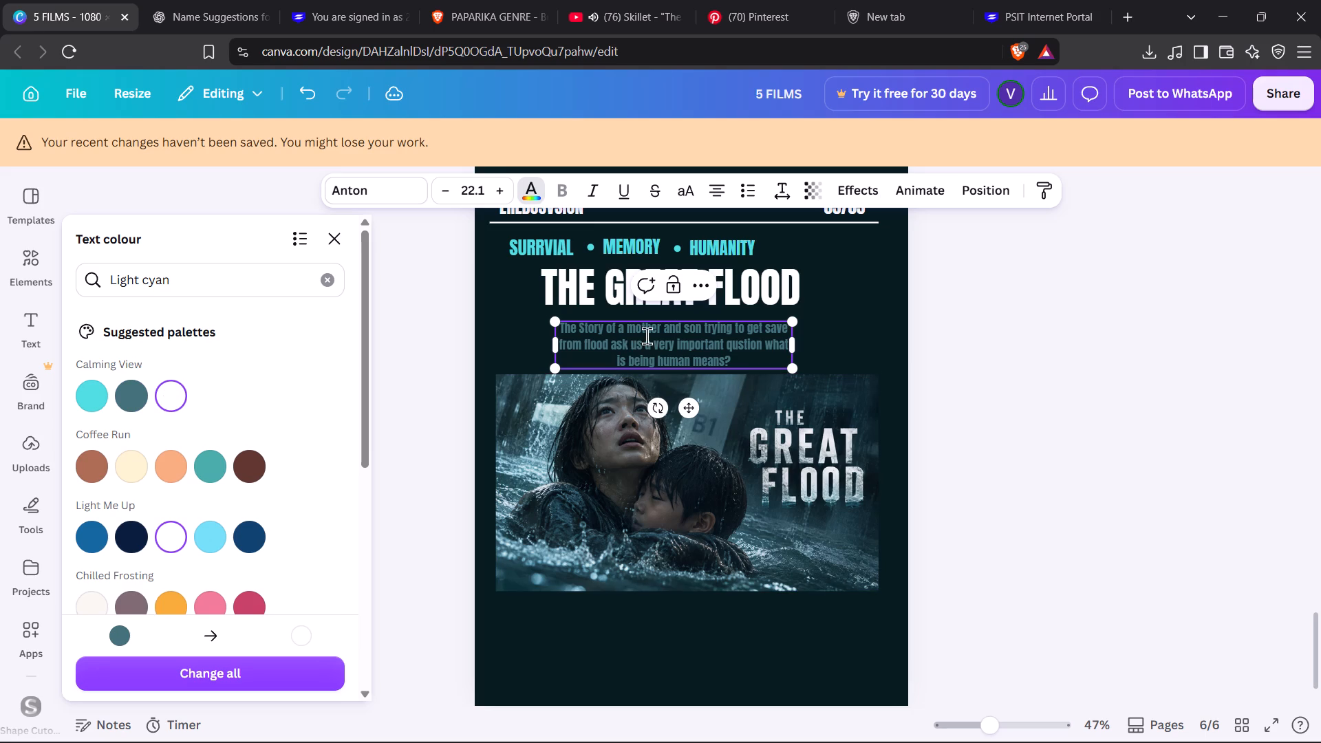
triple_click(646, 335)
left_click(646, 335)
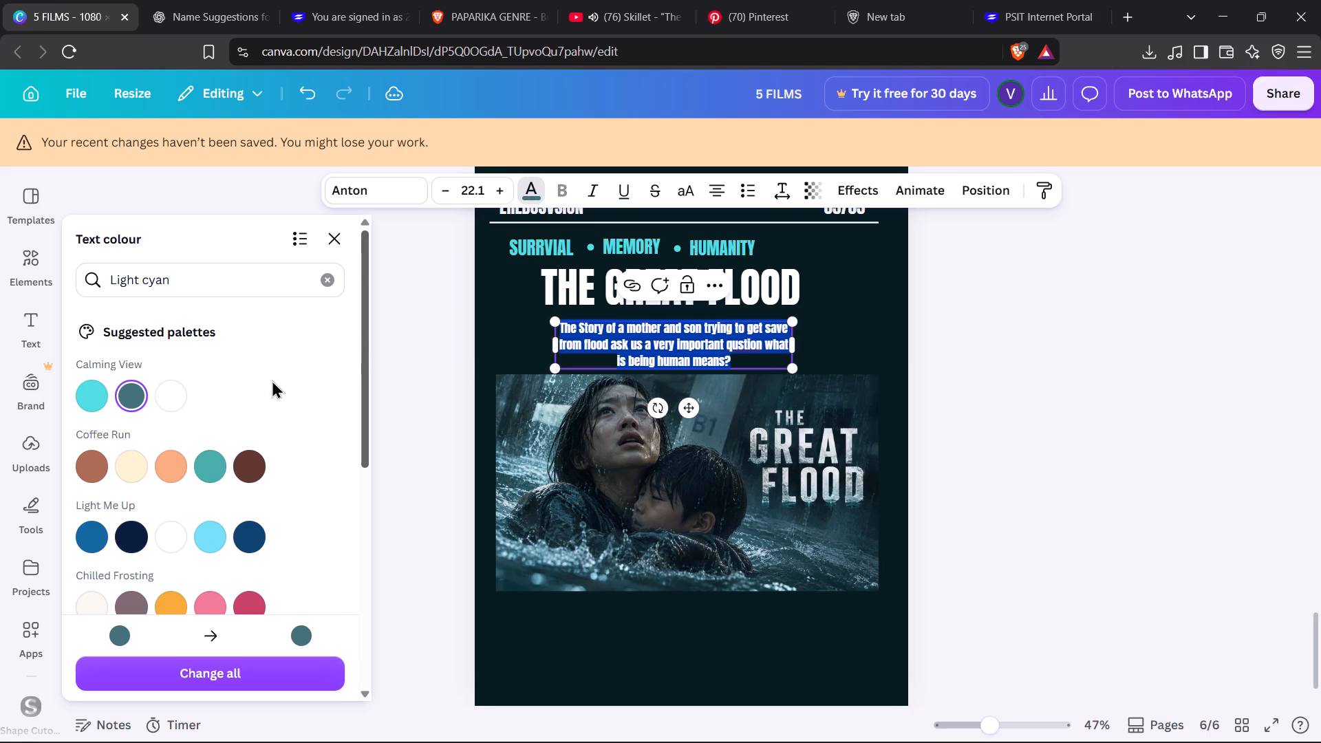
left_click(174, 400)
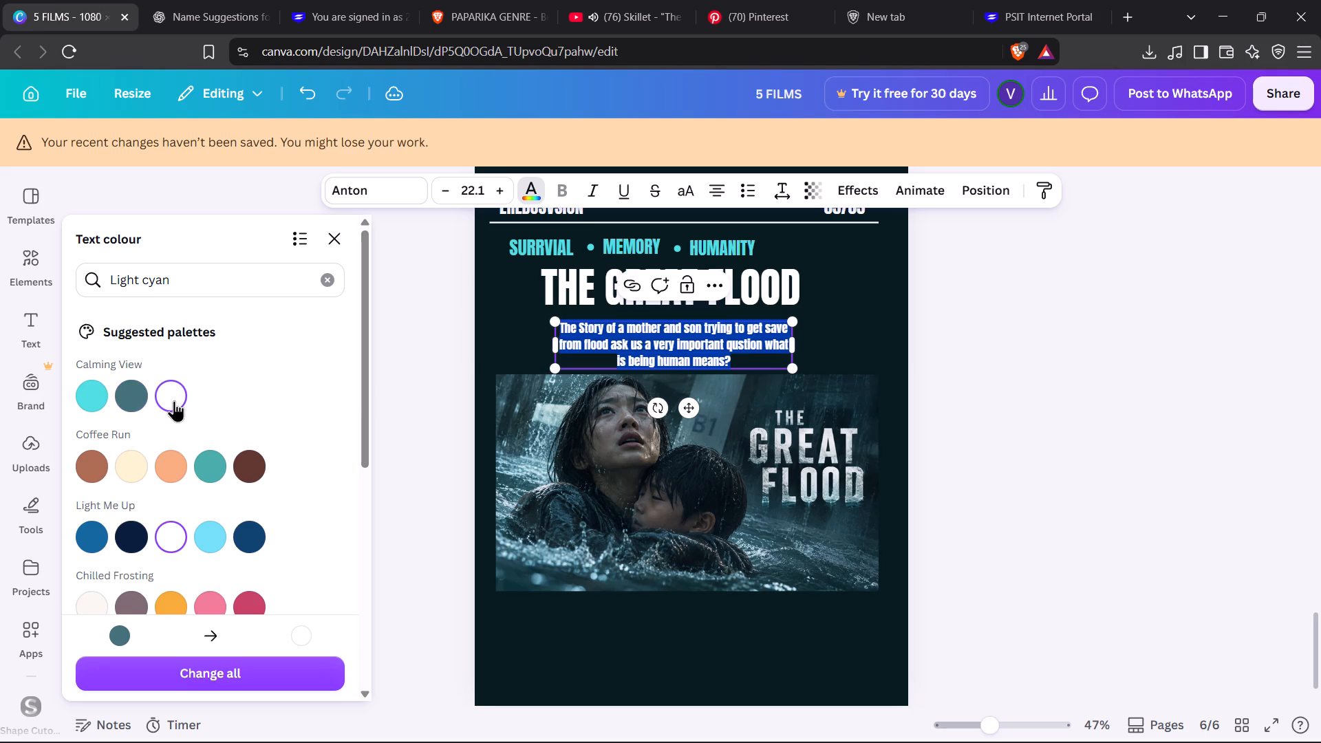
Set the font of the Great Flood description to Montserrat.
left_click(367, 191)
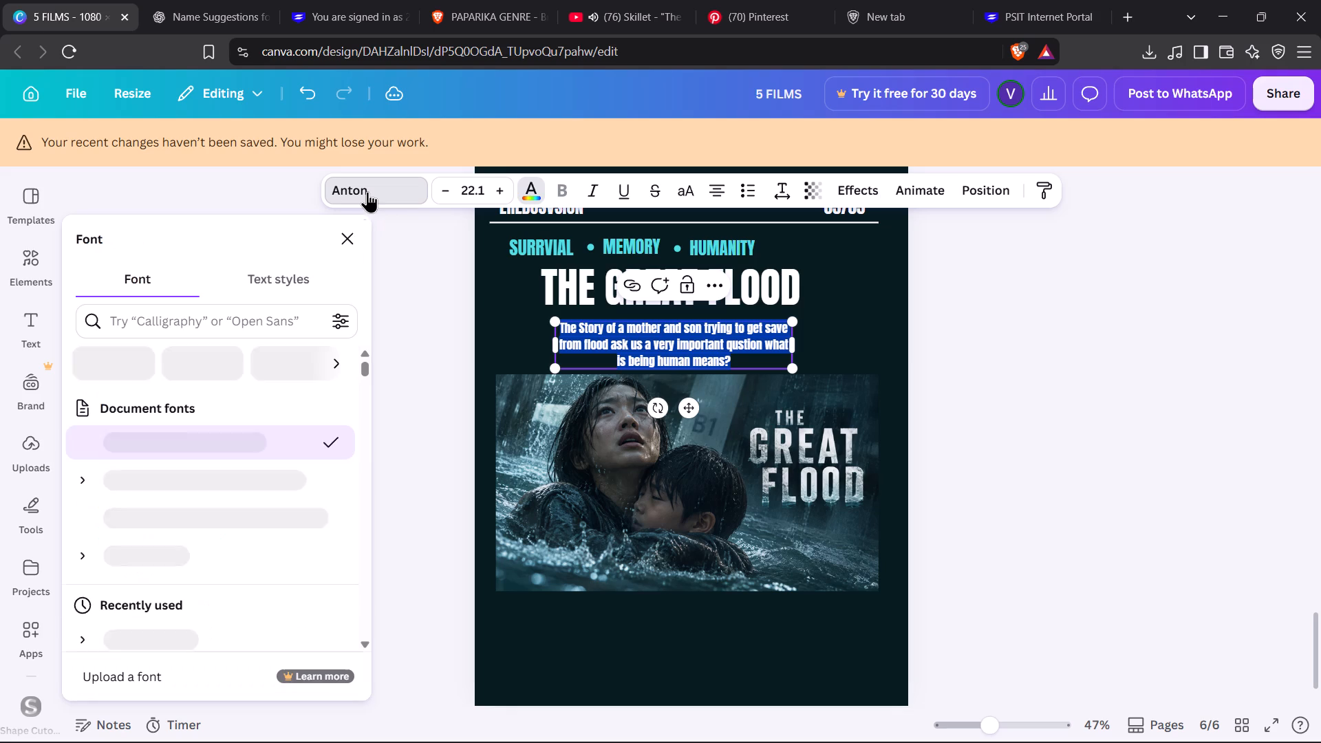
left_click(217, 554)
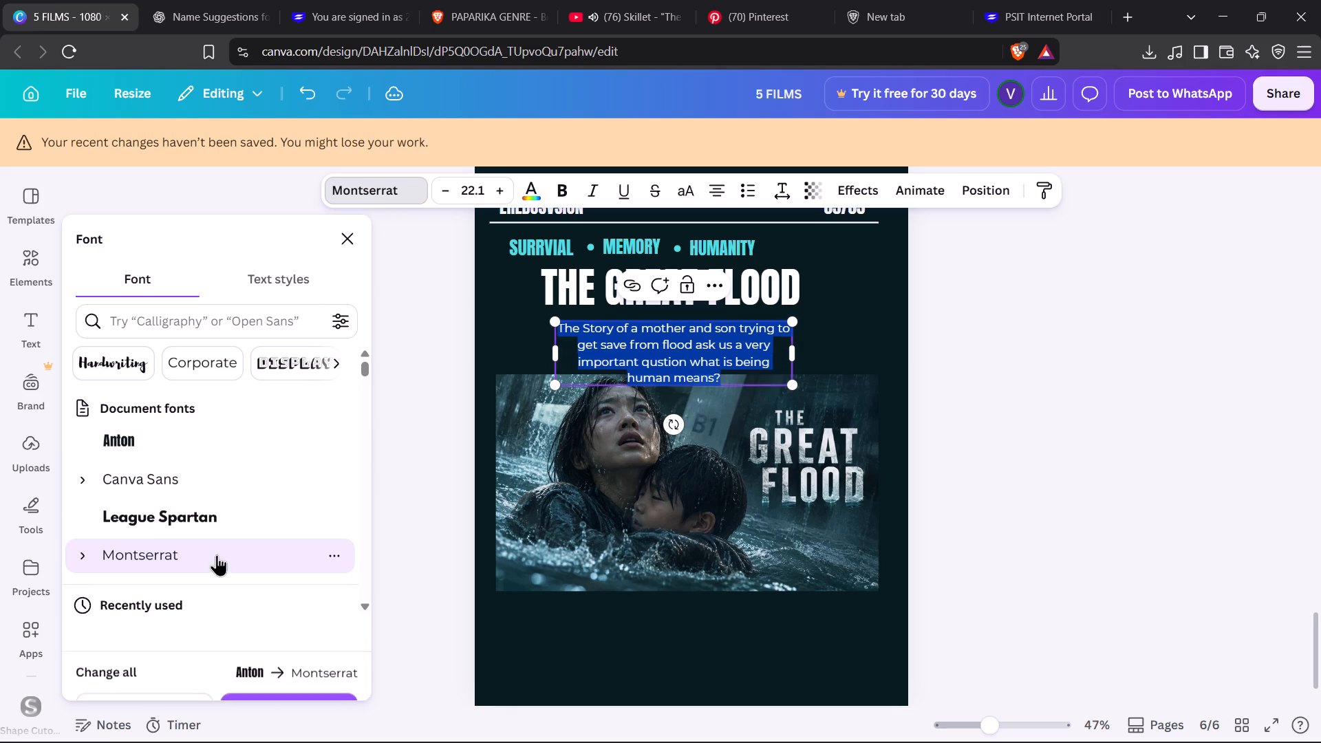
left_click(960, 436)
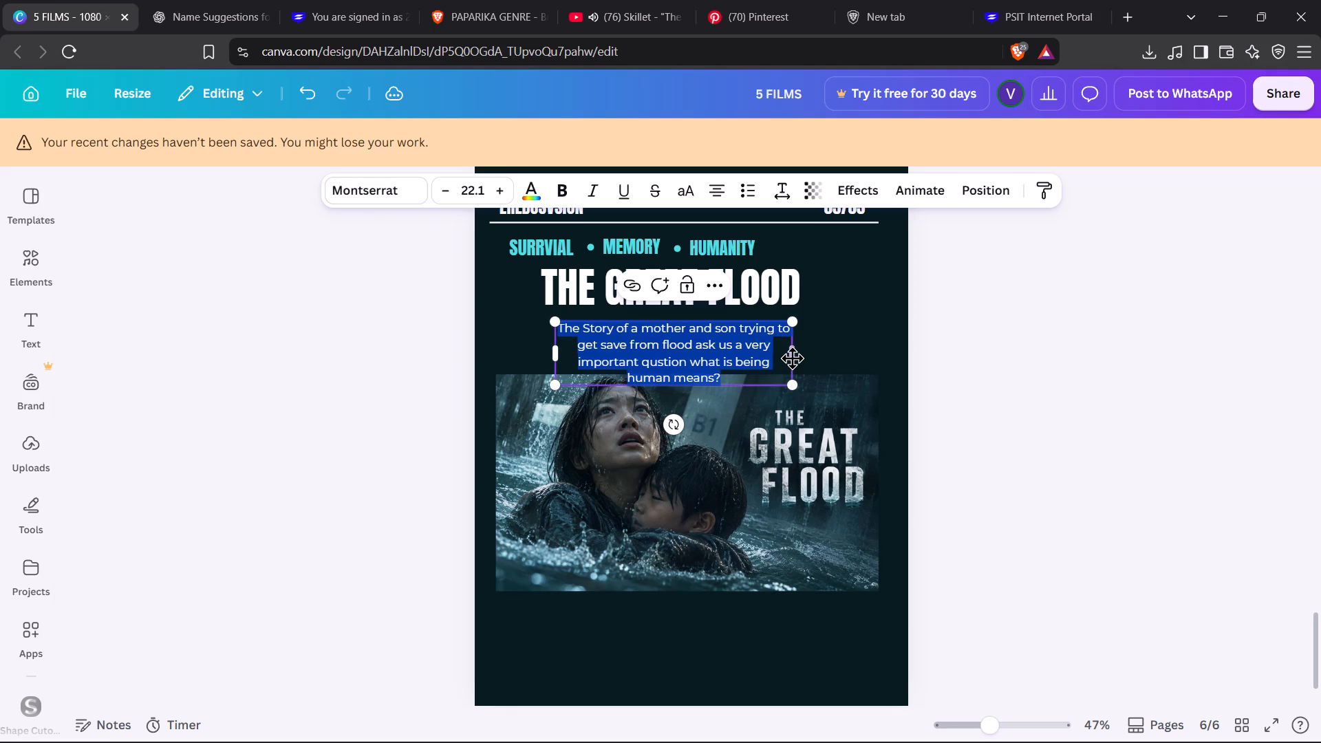
Widen the description text box so the text wraps to three lines, and centre it between the title and the image.
left_click_drag(792, 358, 795, 350)
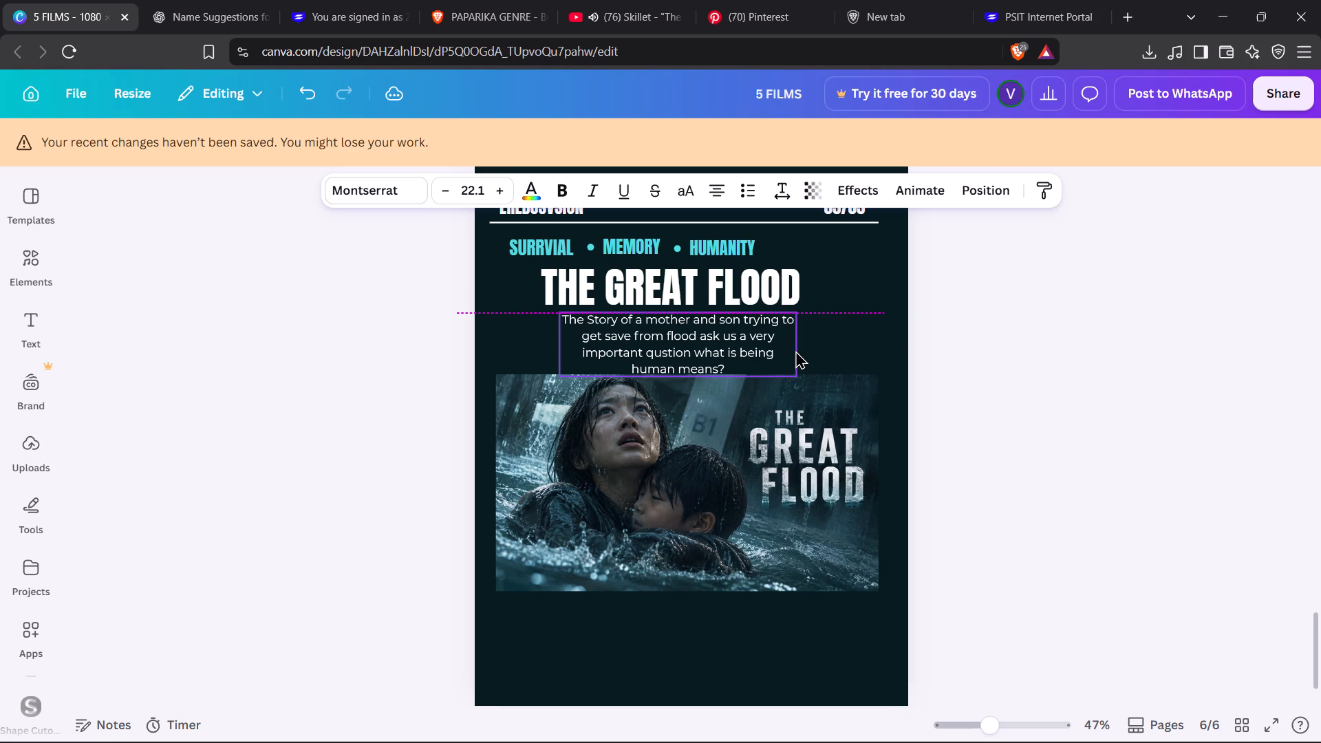
left_click_drag(795, 350, 794, 349)
left_click(792, 343)
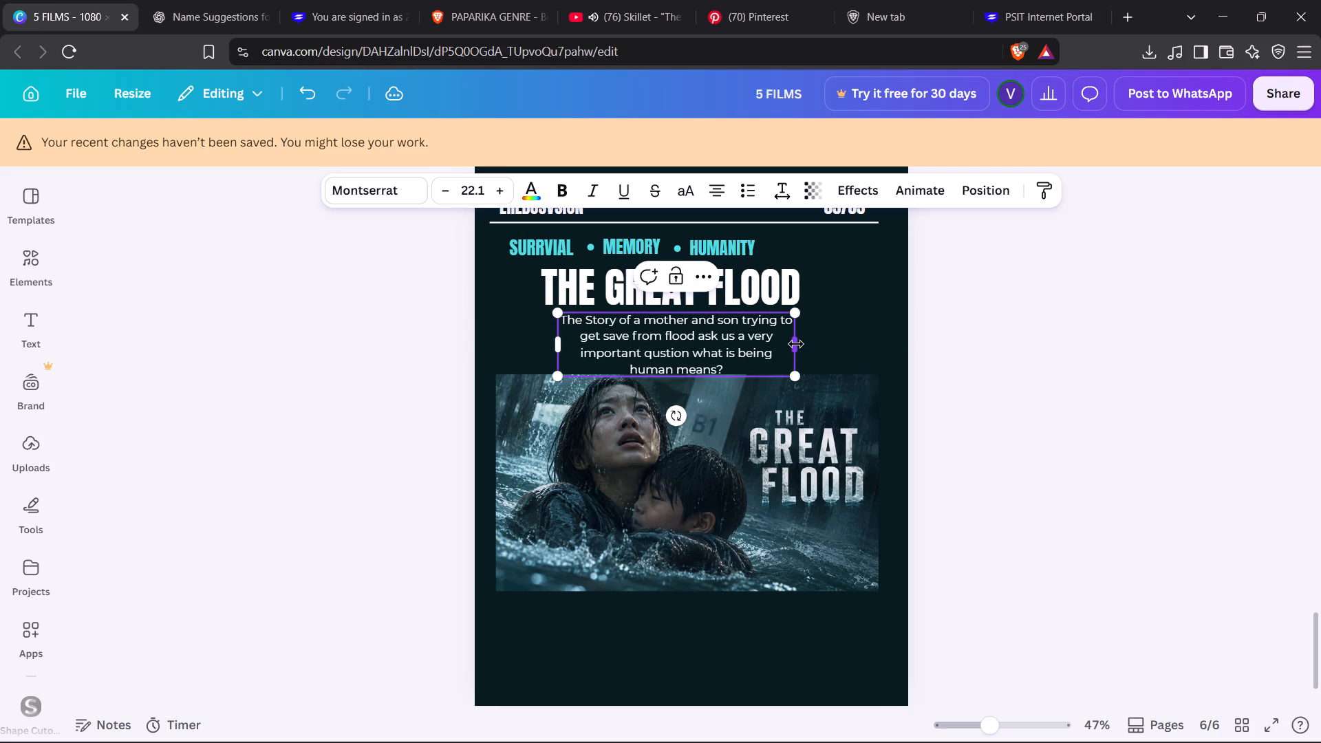
left_click_drag(796, 344, 844, 360)
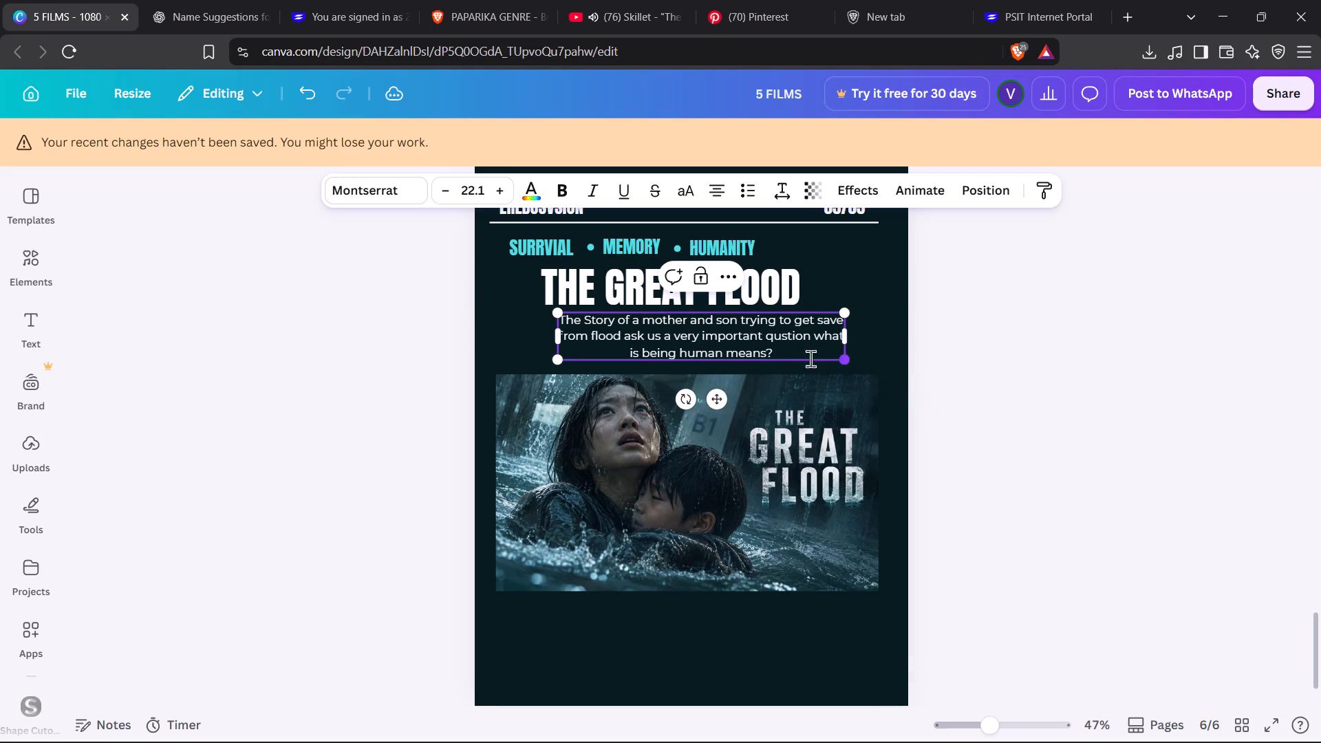
left_click_drag(712, 398, 705, 398)
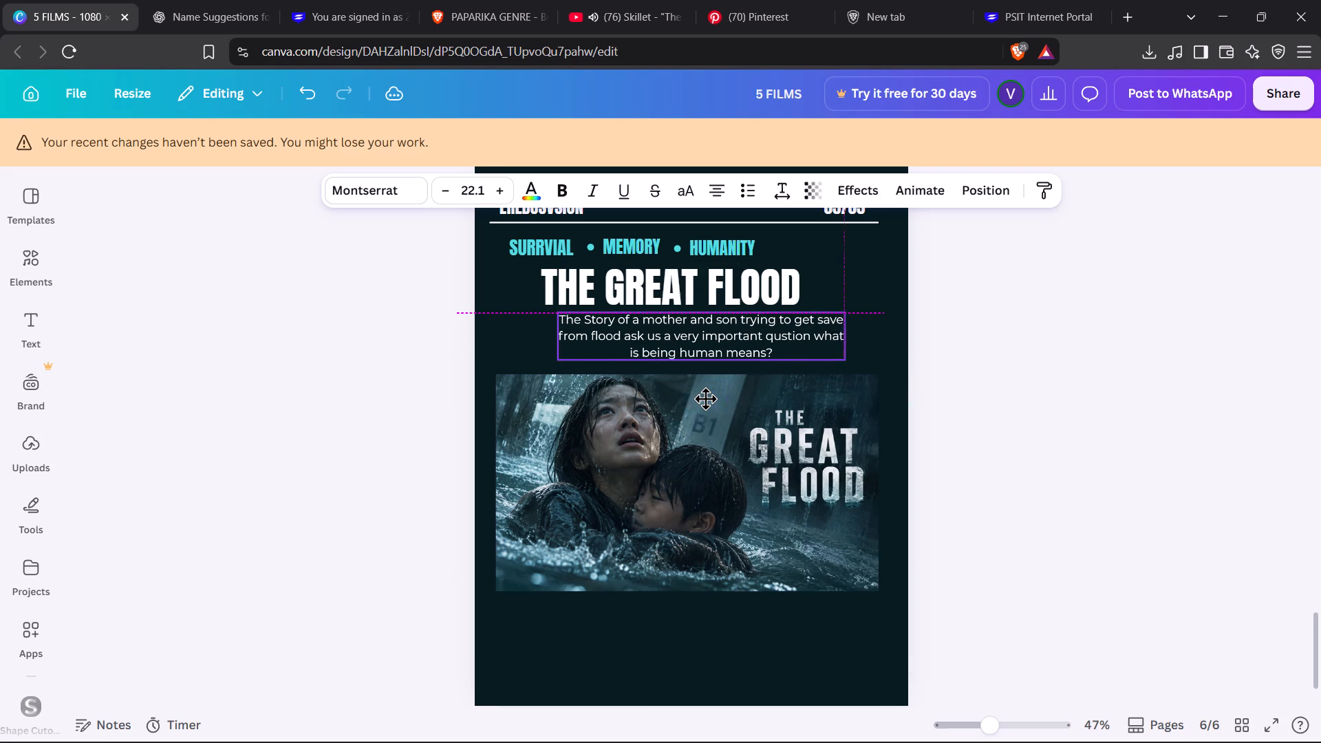
left_click_drag(705, 398, 678, 404)
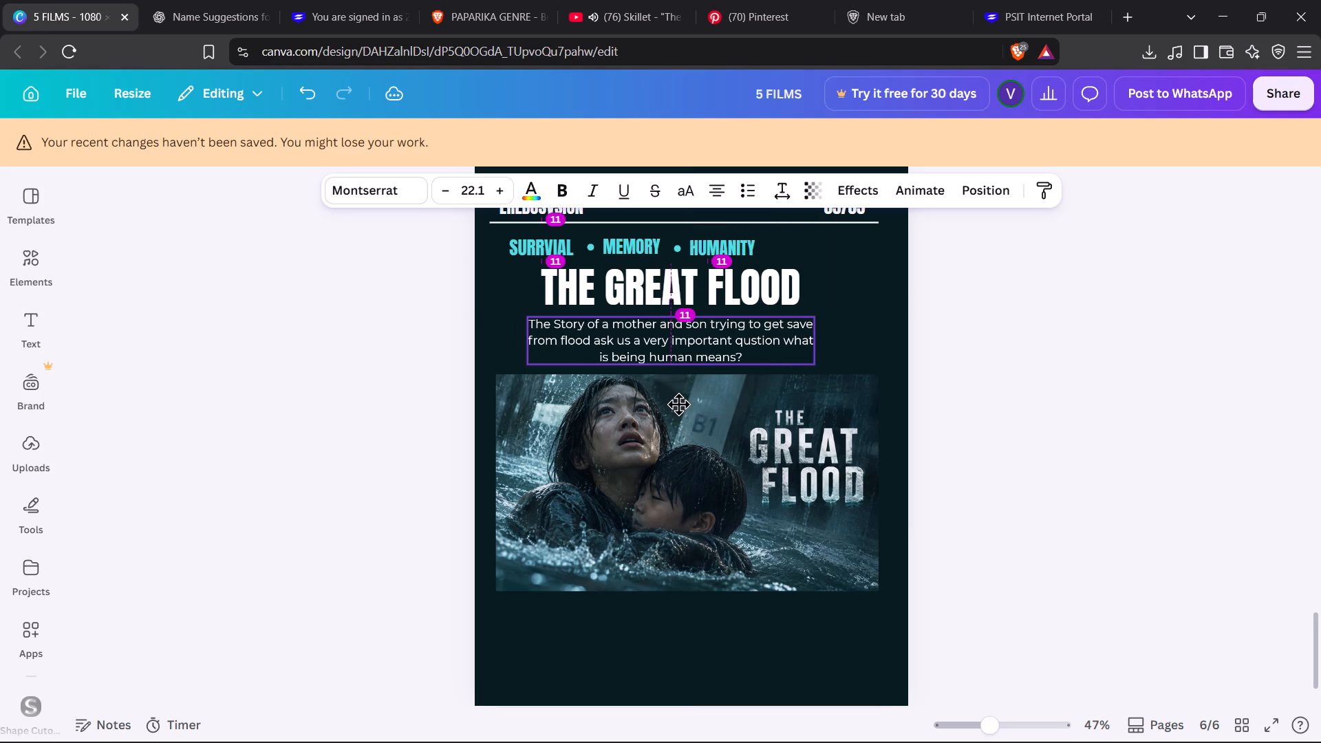
Nudge the Great Flood description slightly upward, closer to the film title.
left_click_drag(678, 404, 678, 400)
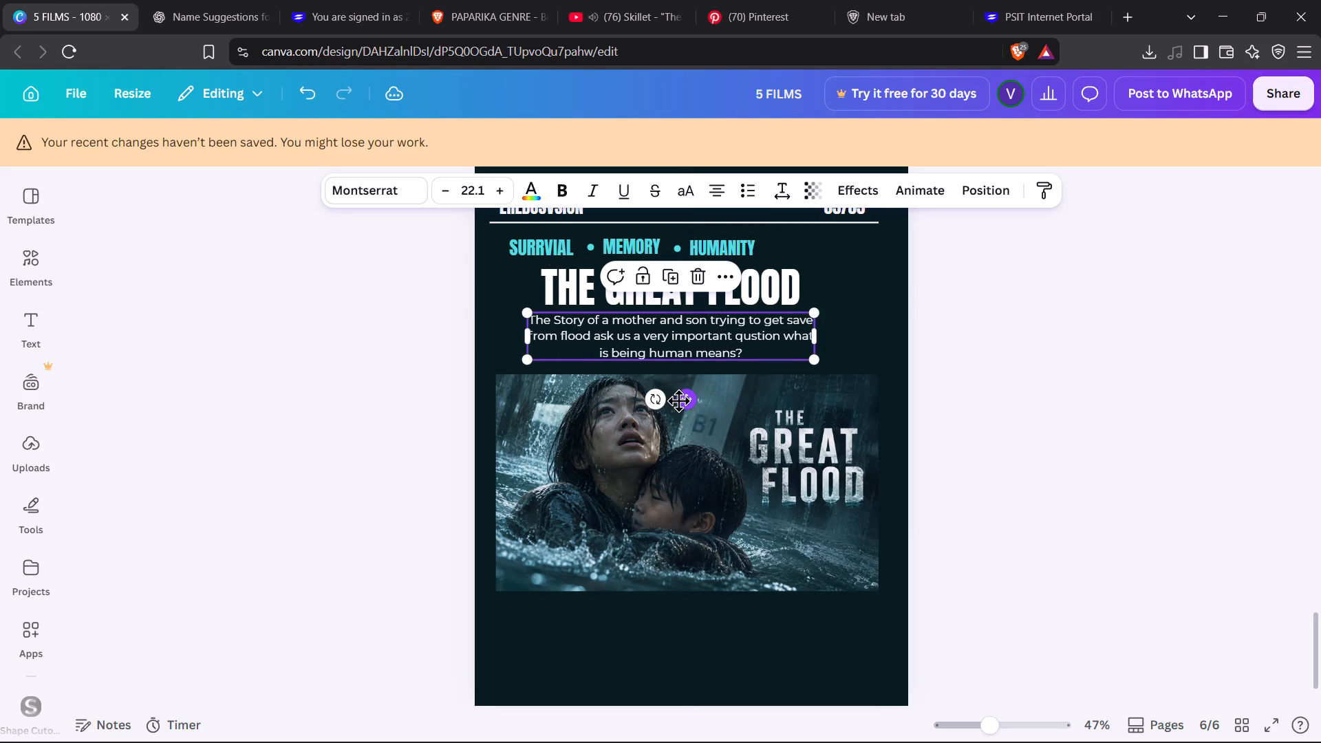
left_click(1175, 373)
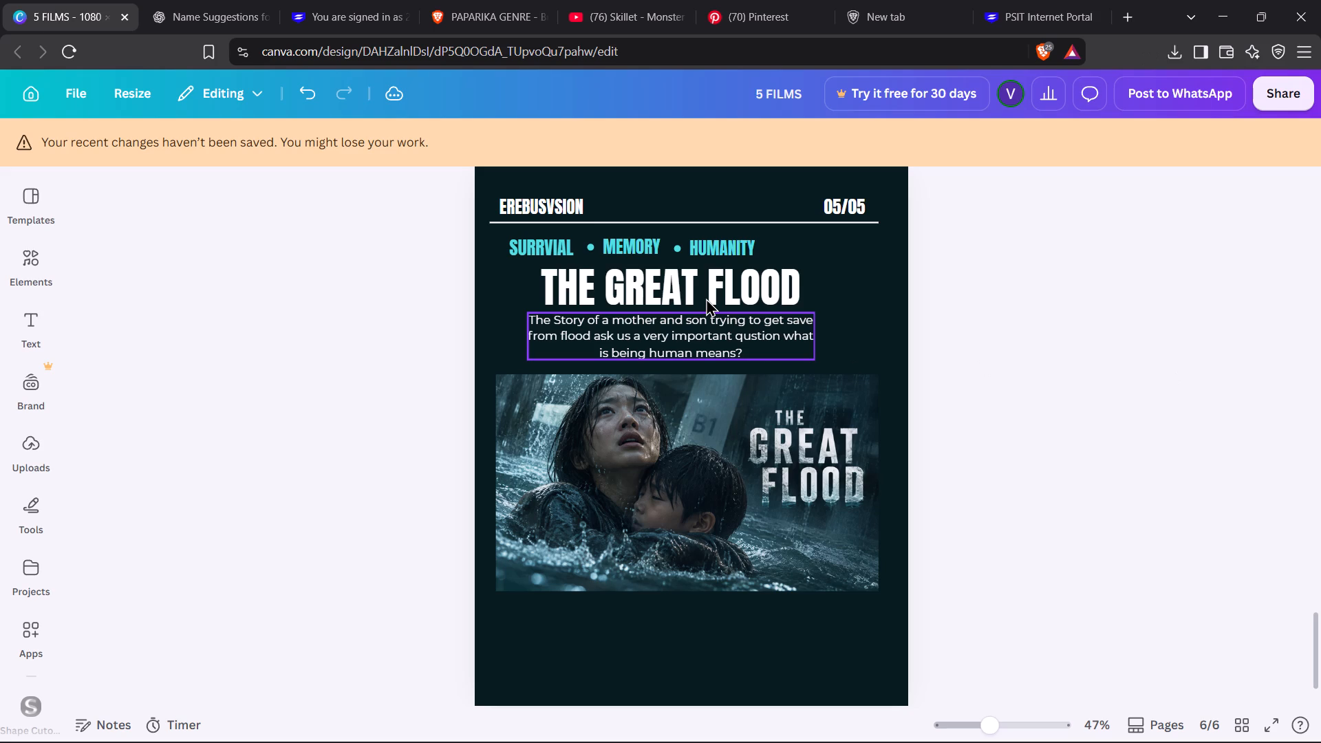
left_click(974, 332)
scroll(974, 332, "left", 1)
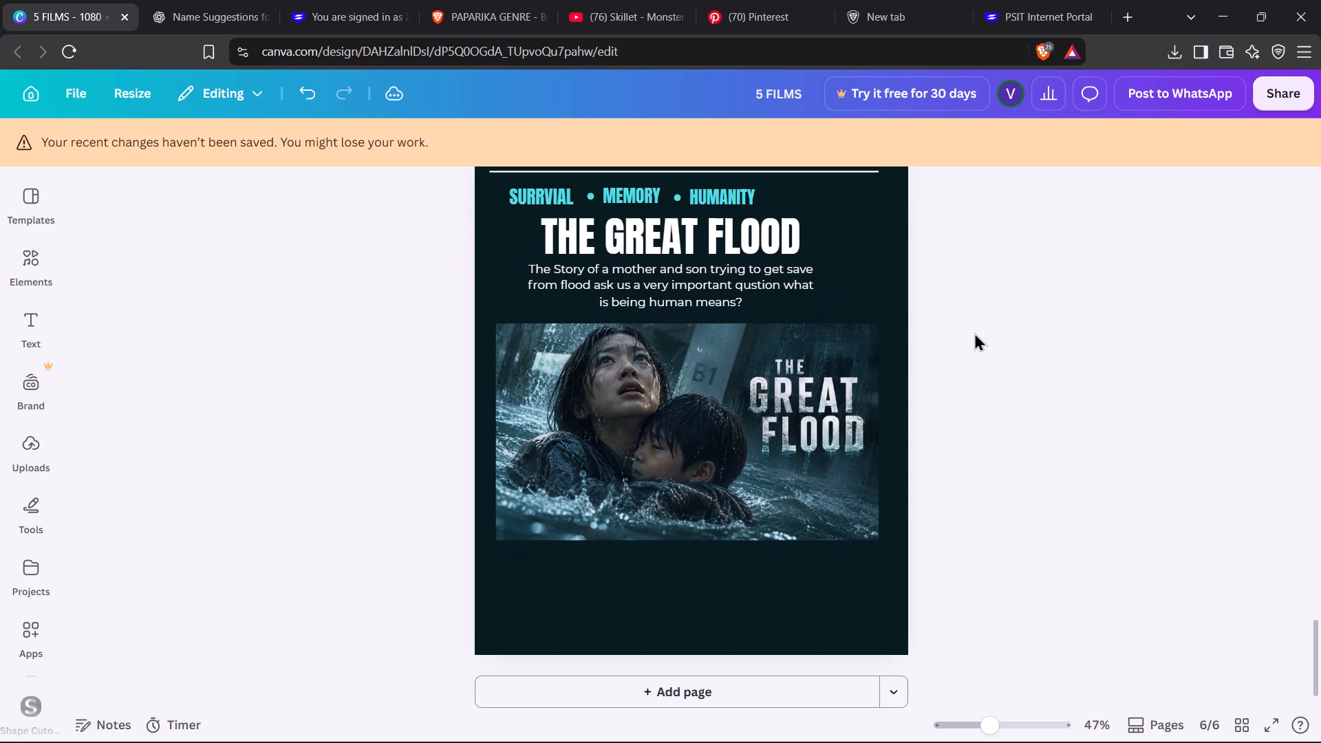
scroll(974, 332, "left", 1)
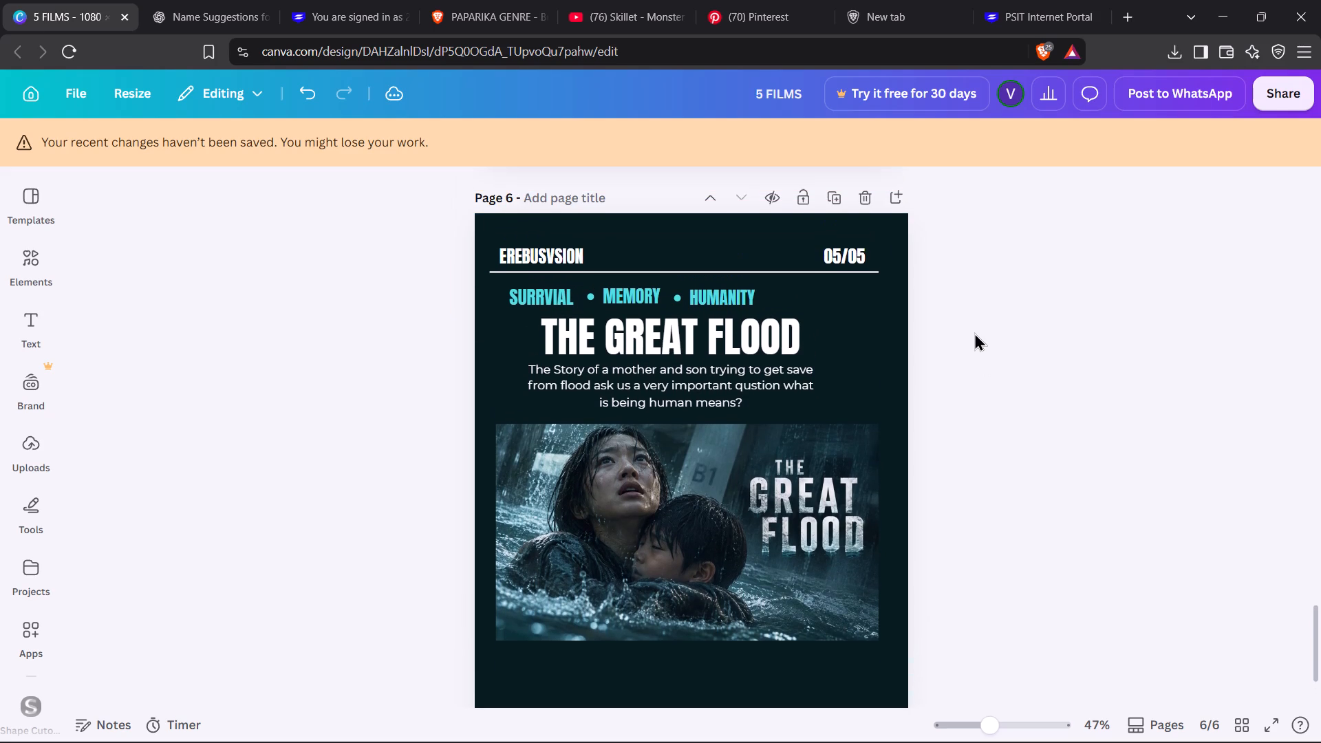
scroll(974, 332, "left", 1)
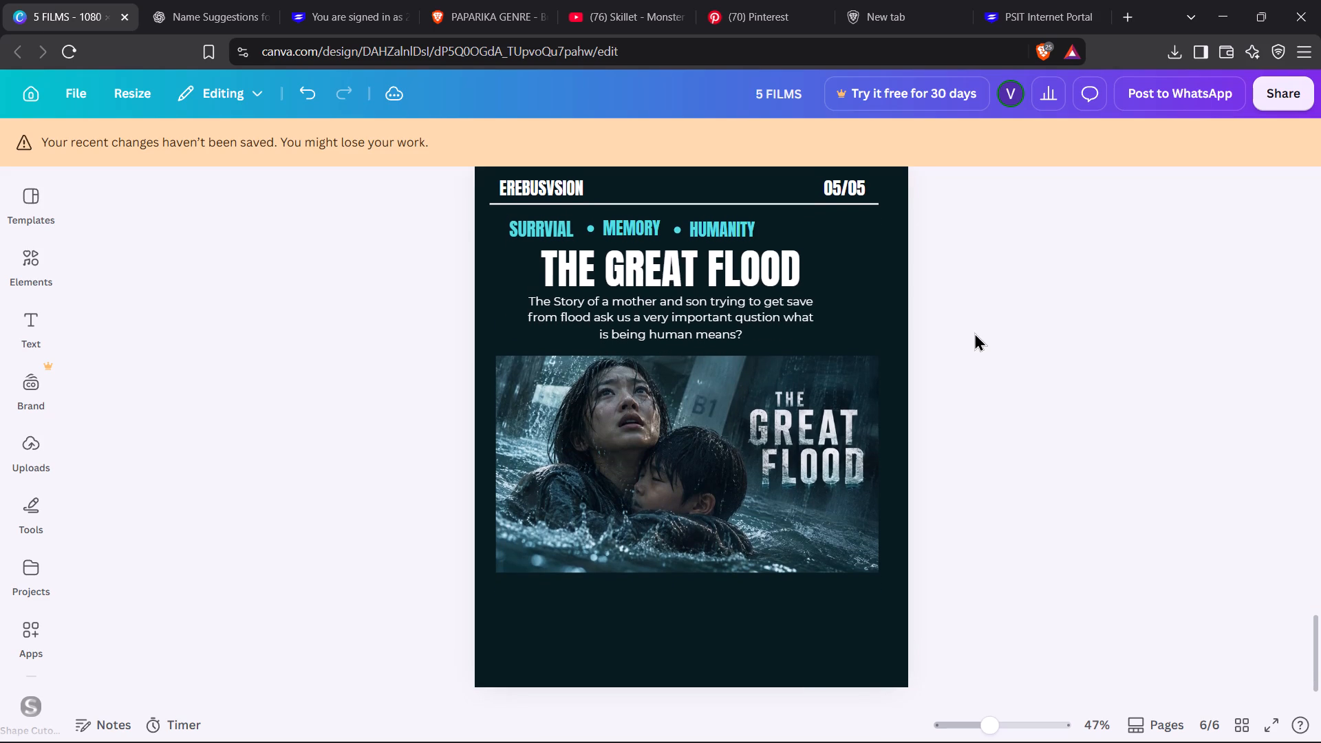
scroll(974, 332, "left", 2)
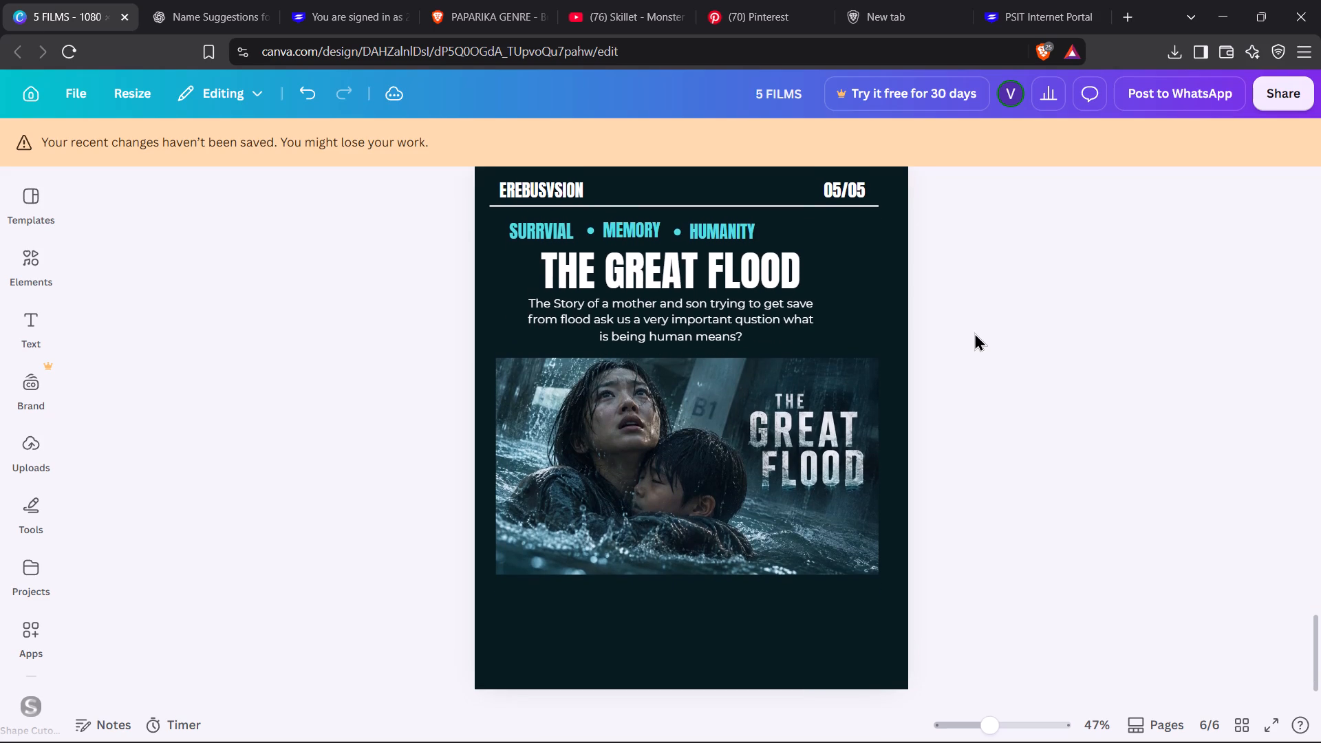
scroll(974, 332, "left", 5)
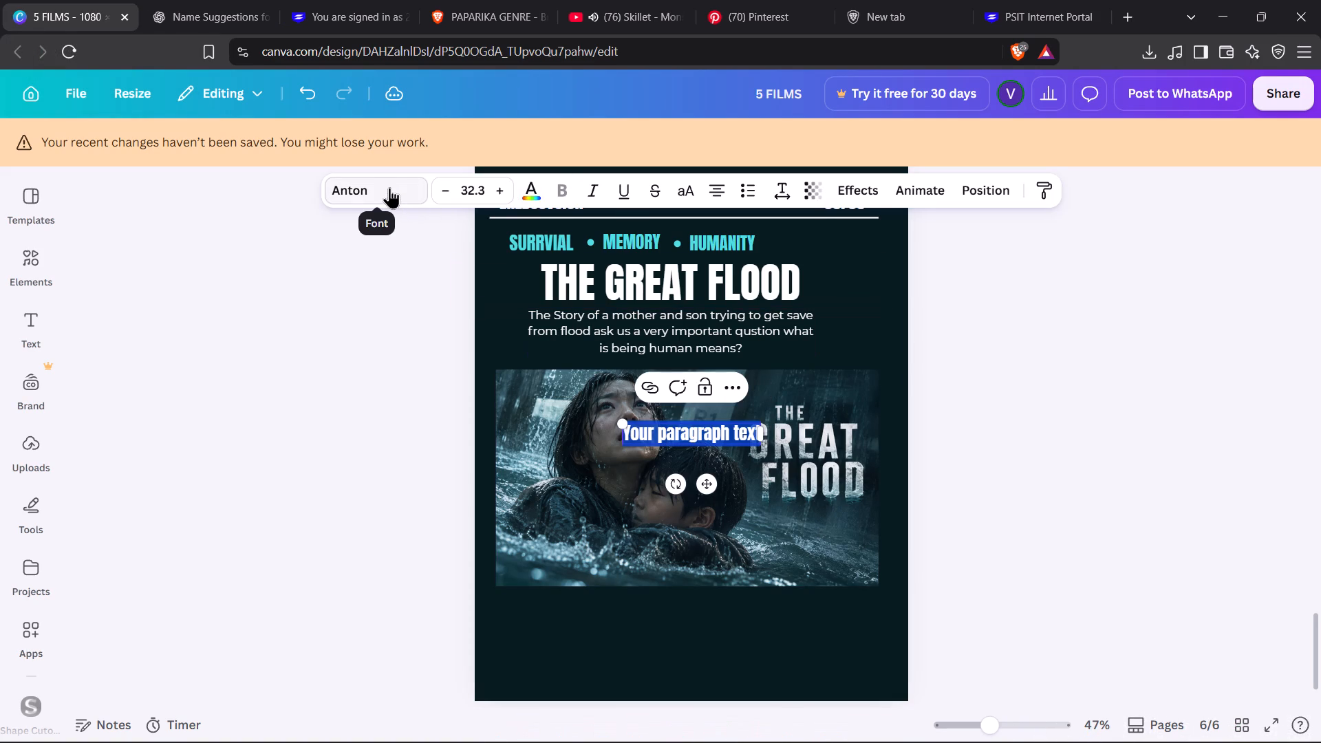
left_click(352, 191)
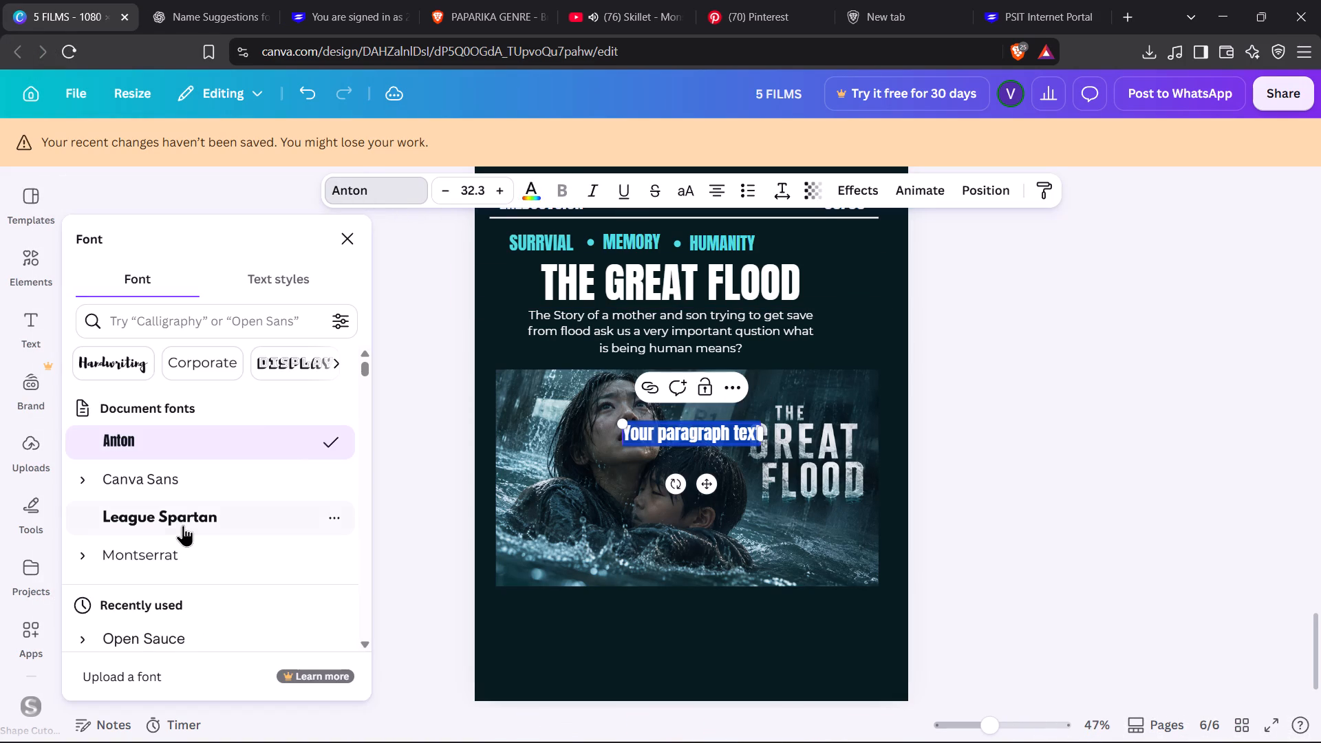
left_click(171, 482)
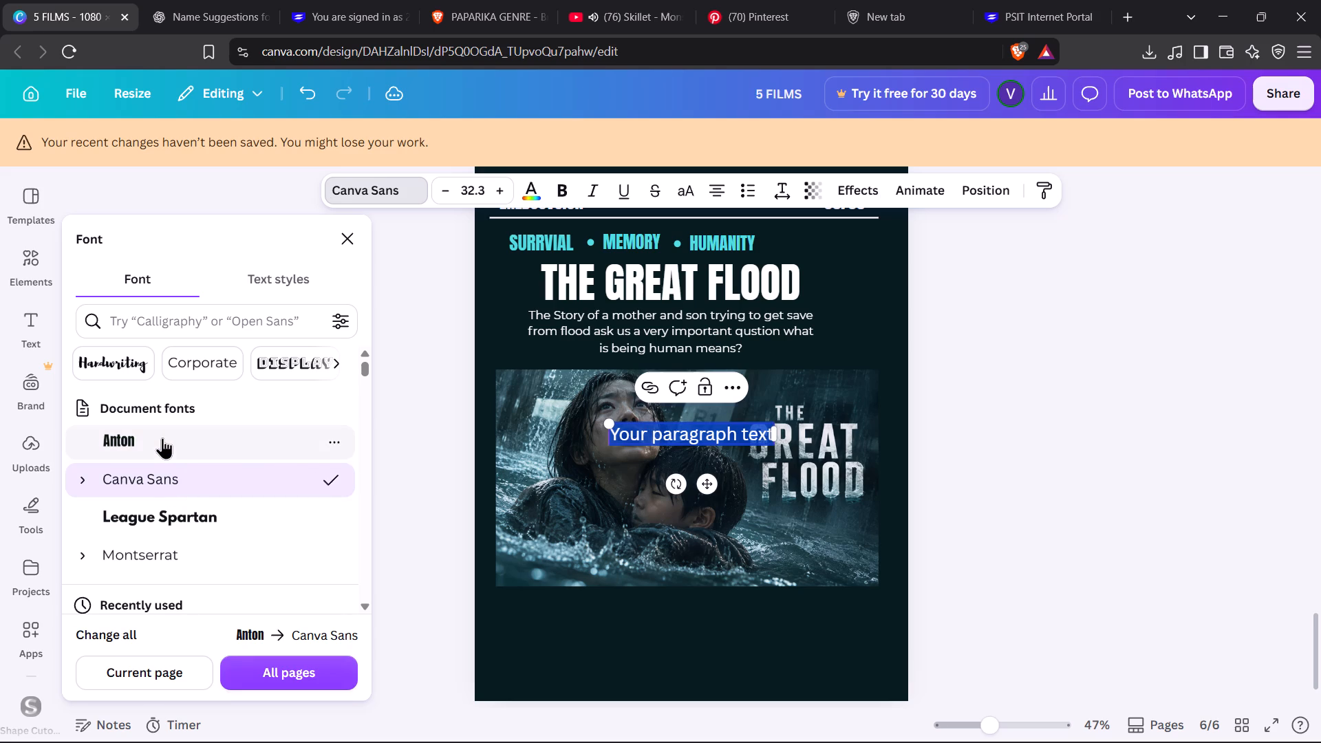
left_click(150, 402)
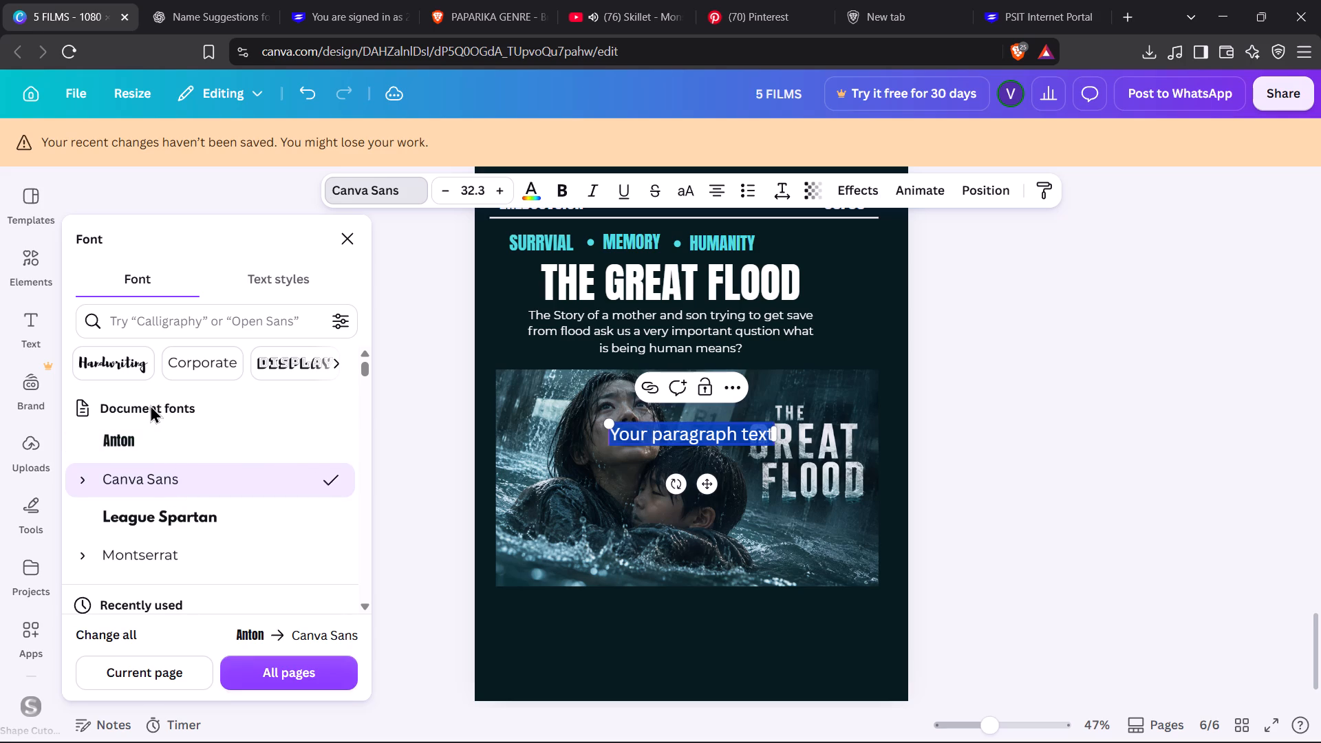
left_click(150, 411)
scroll(178, 461, "down", 2)
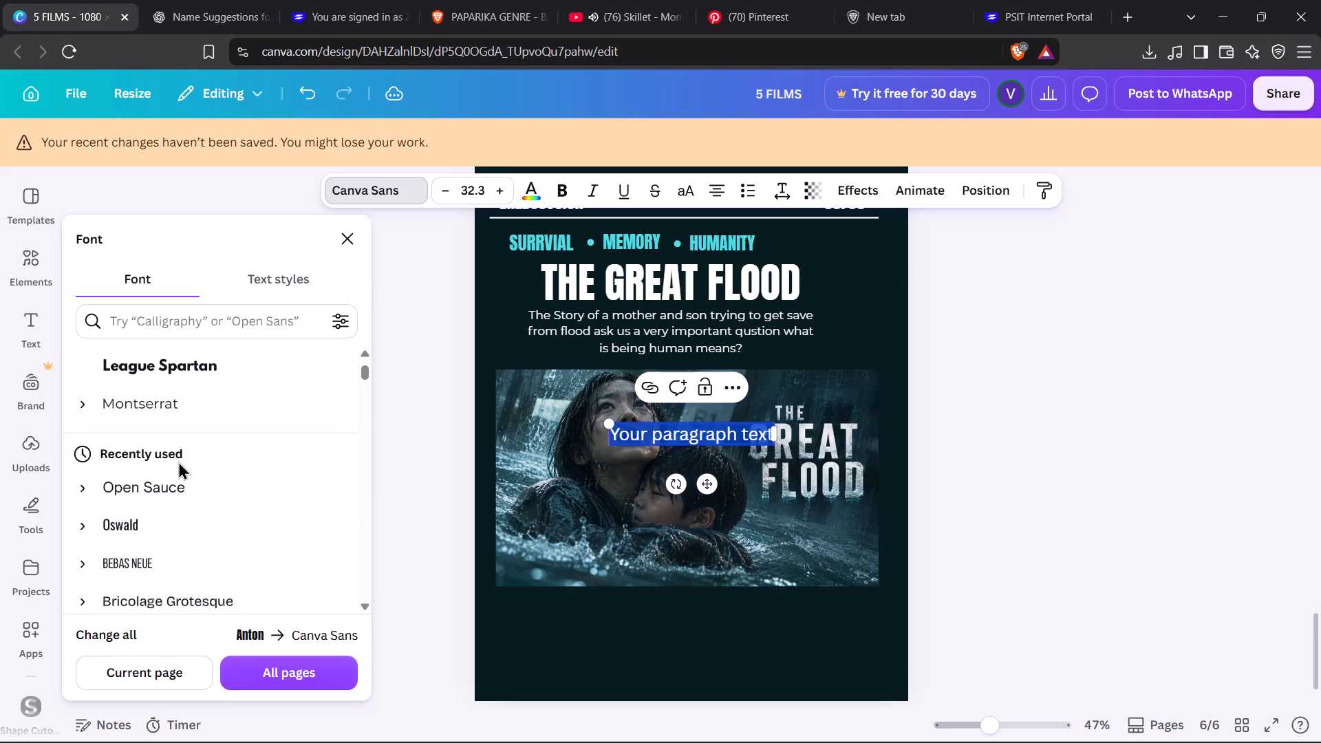
Replace the new text box's placeholder with the tagline "MOM FIND ME !!!!" in capitals.
triple_click(654, 434)
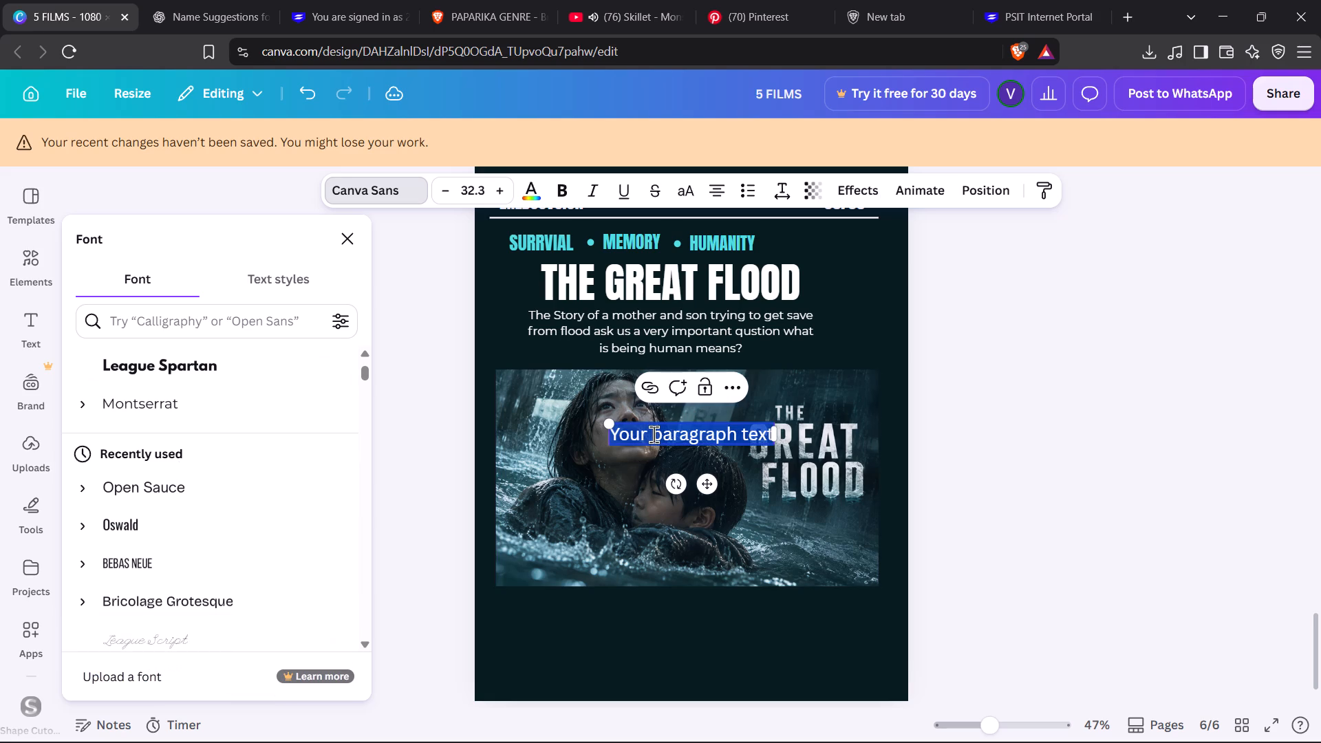
type("mo")
key("BackSpace")
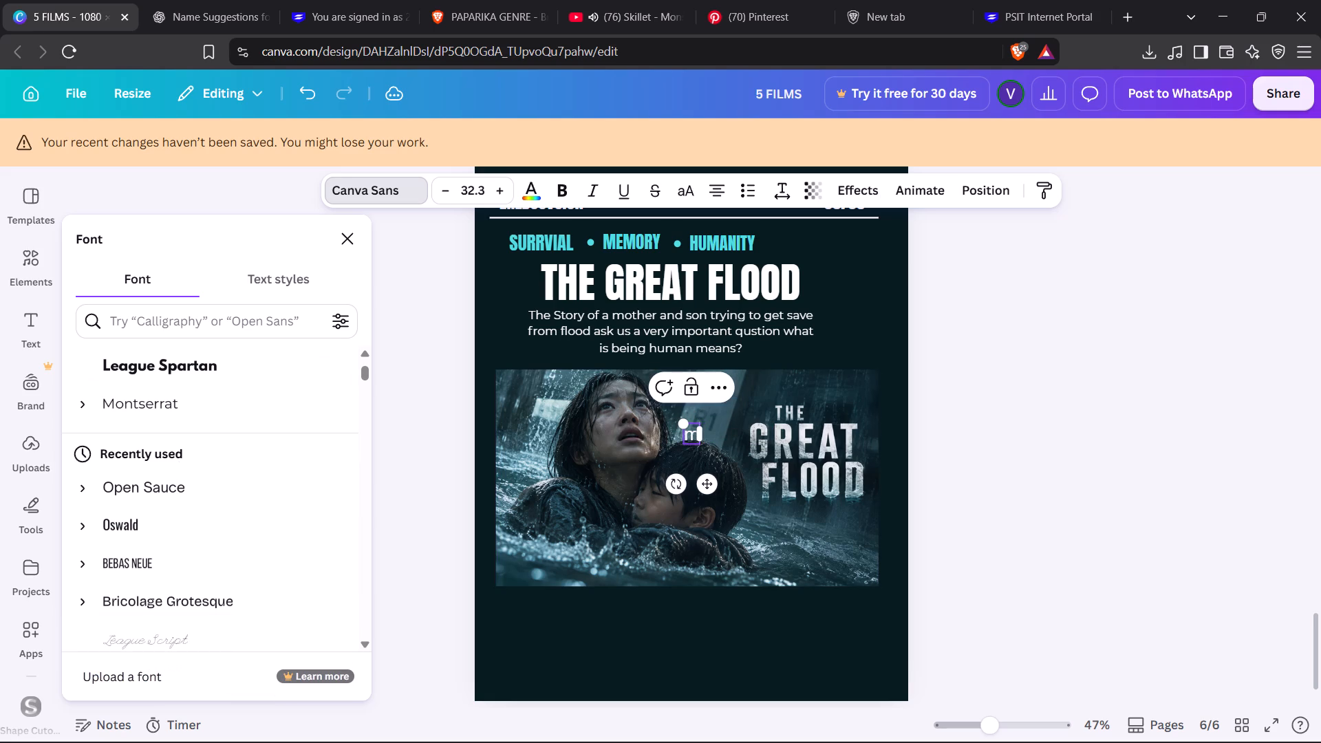
key("BackSpace")
key("m")
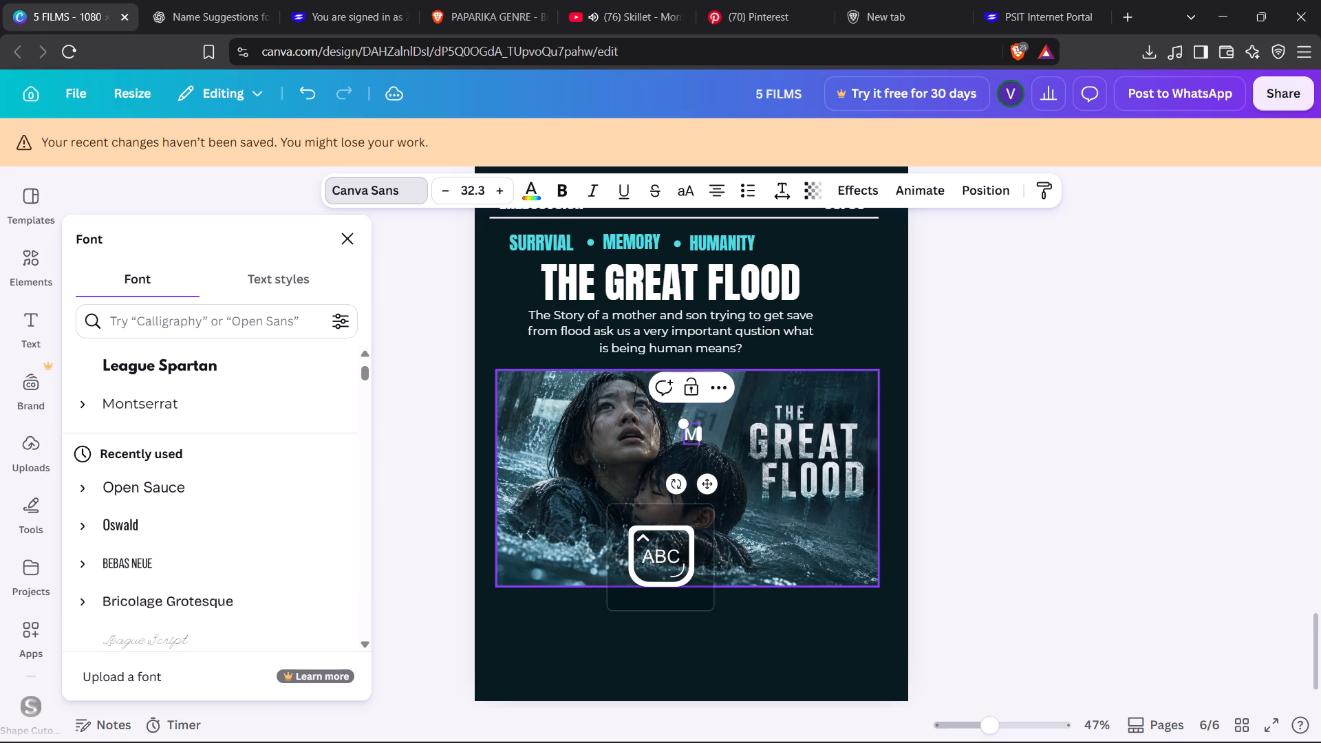
type("OM")
key("space")
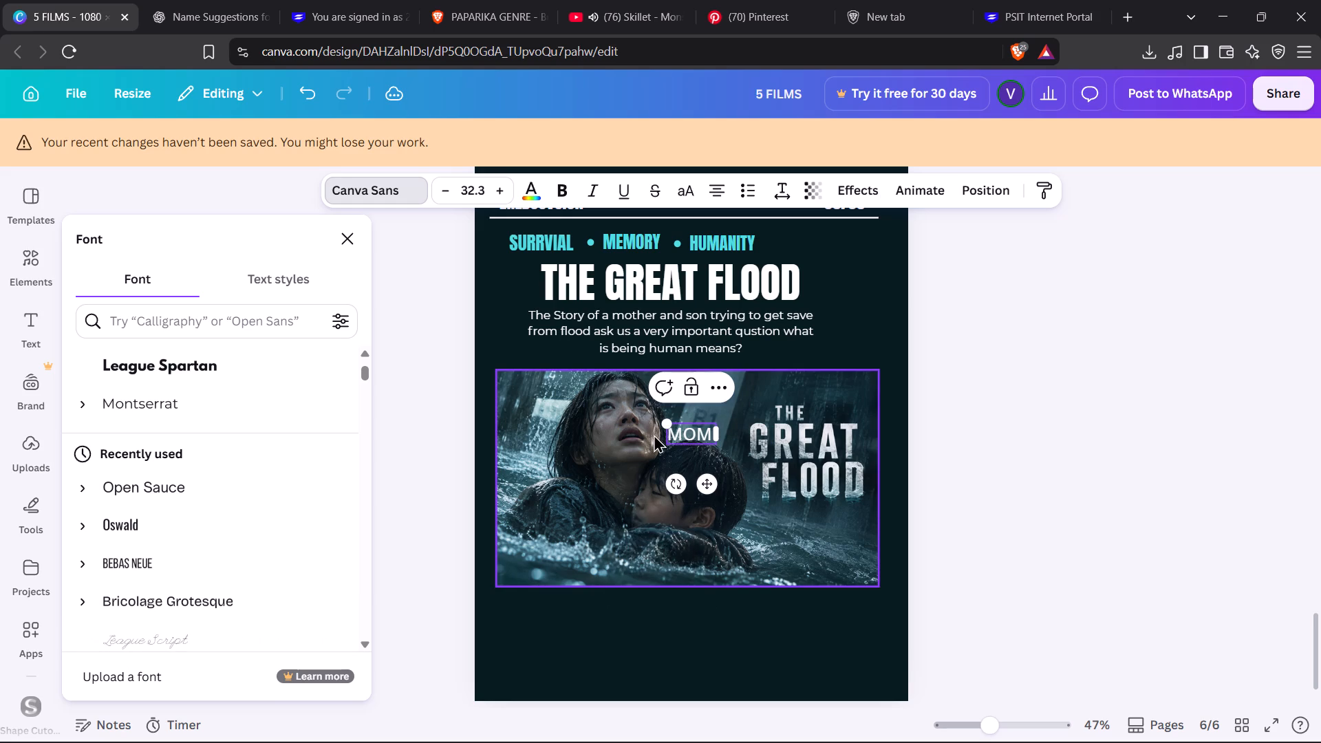
type("I")
key("space")
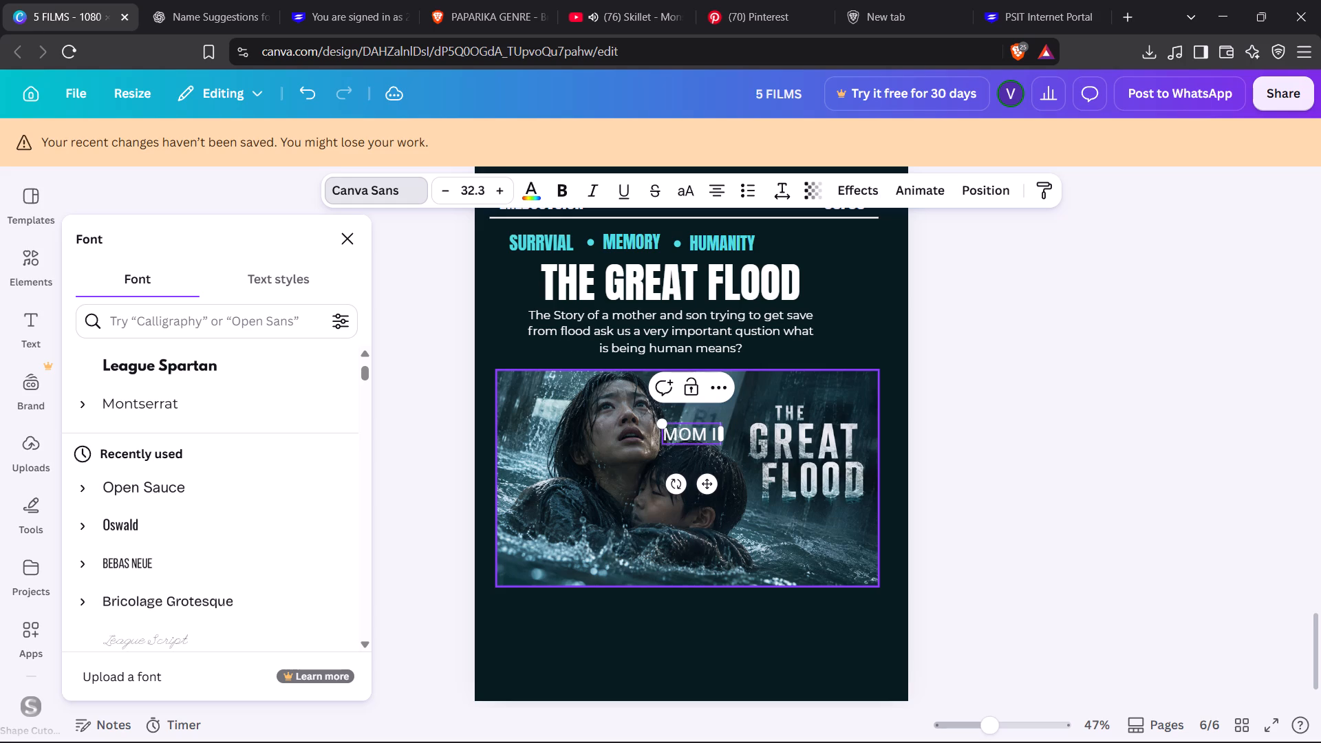
type("DO")
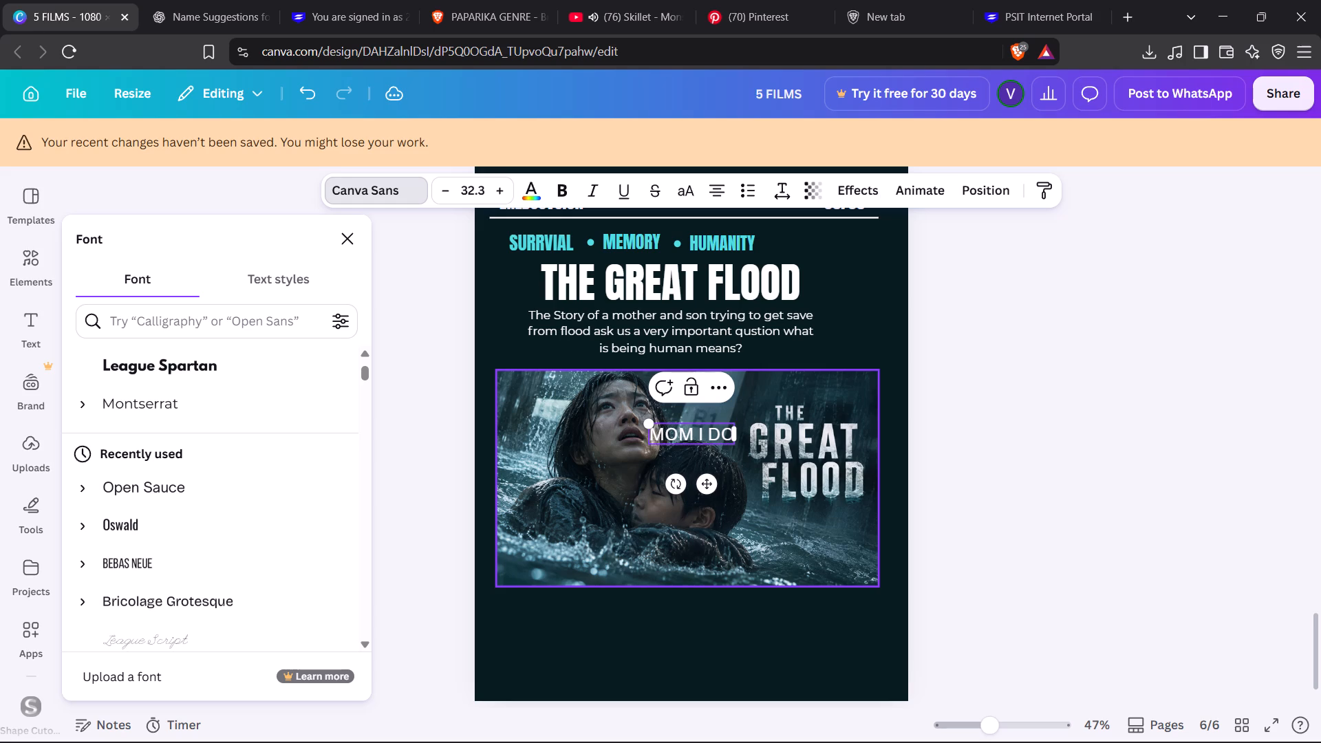
key("BackSpace")
key("BackSpace")
key("BackSpace")
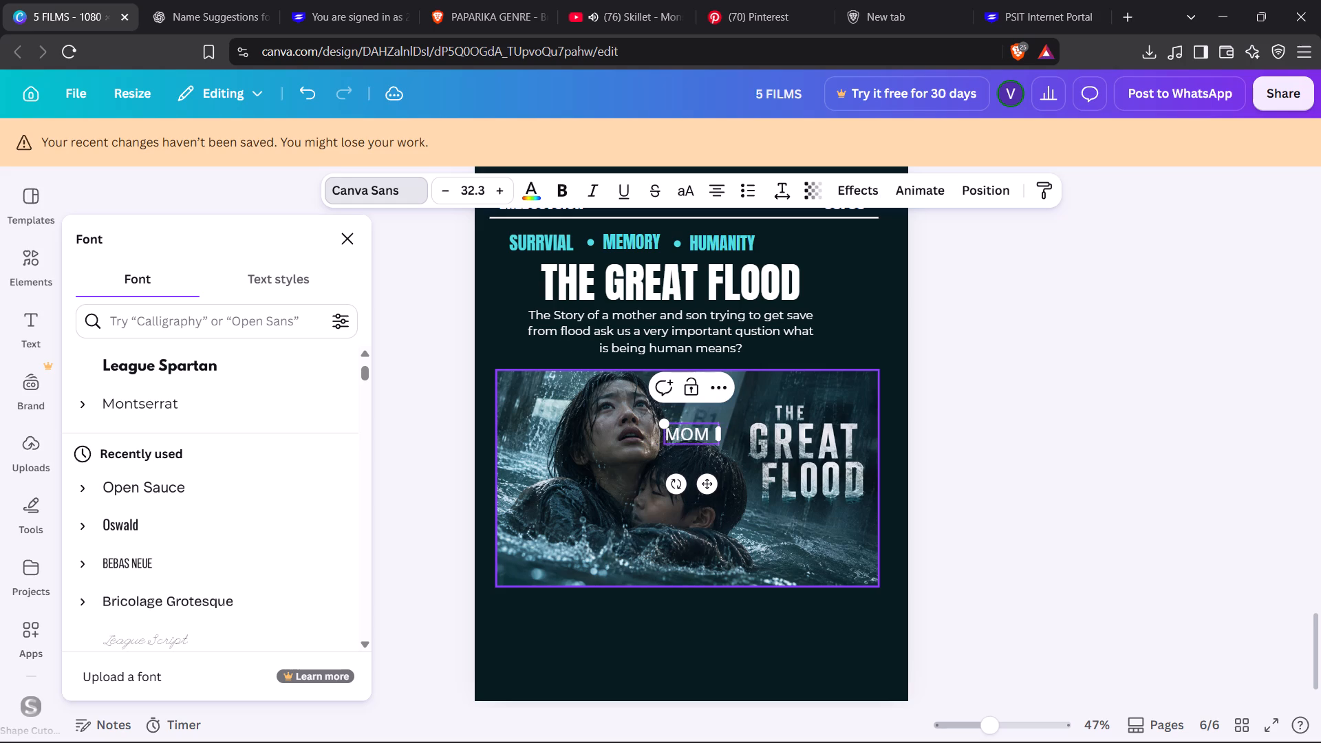
key("BackSpace")
type("FIND")
key("space")
type("ME")
key("space")
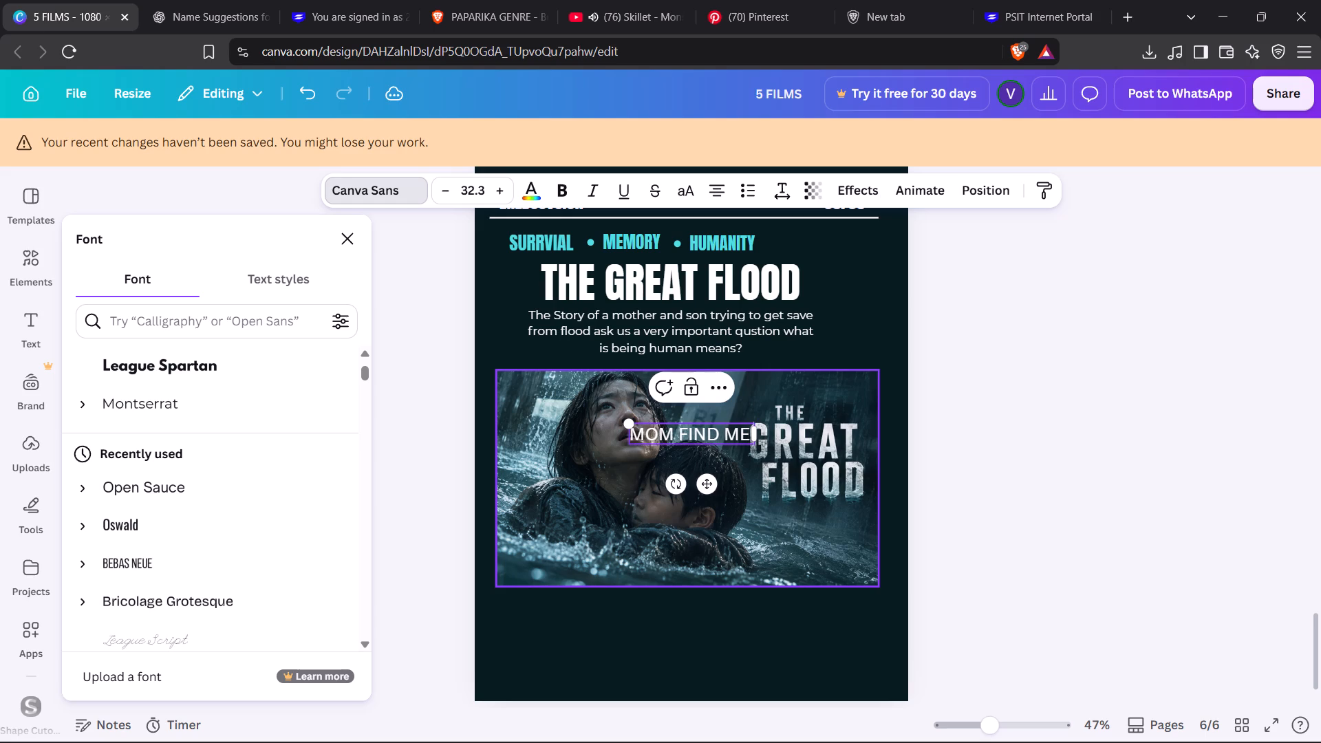
type("I AM AFRIA")
key("BackSpace")
key("BackSpace")
key("BackSpace")
key("BackSpace")
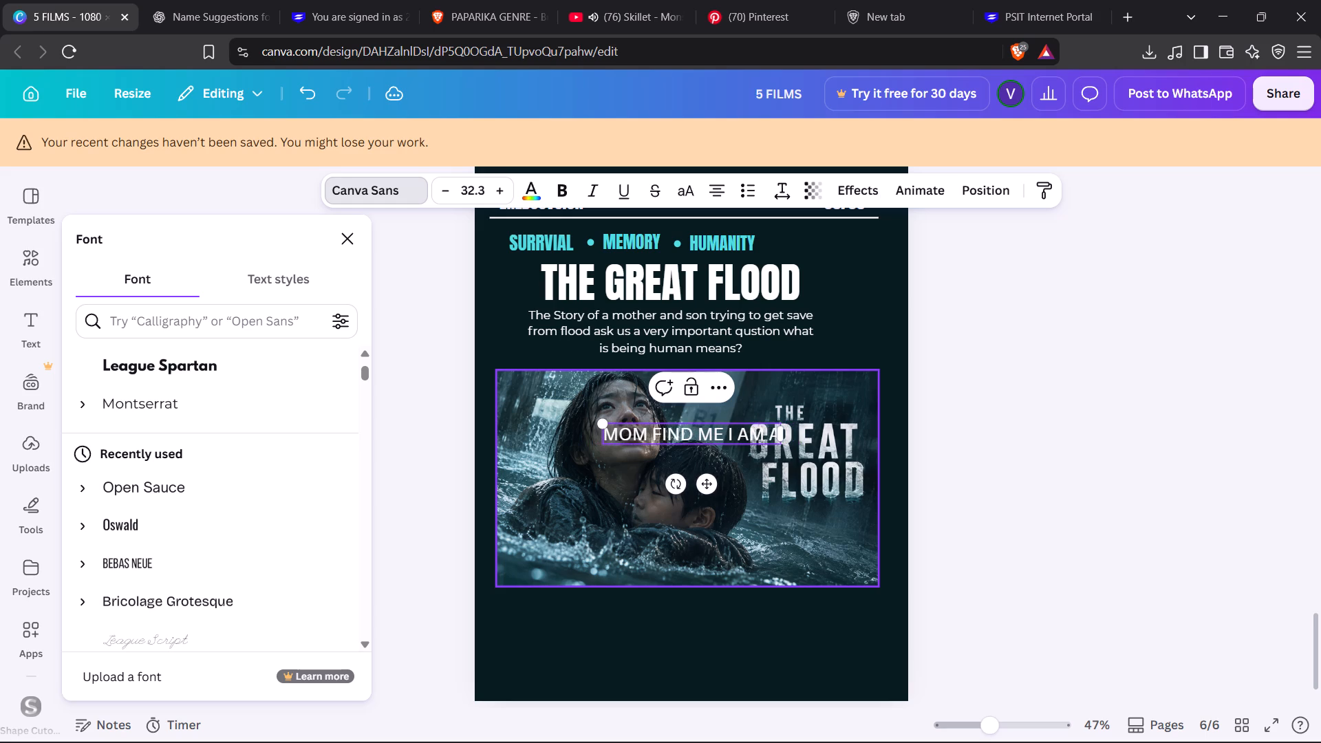
key("BackSpace")
key("BackSpace")
key("BackSpace")
key("BackSpace")
key("BackSpace")
key("BackSpace")
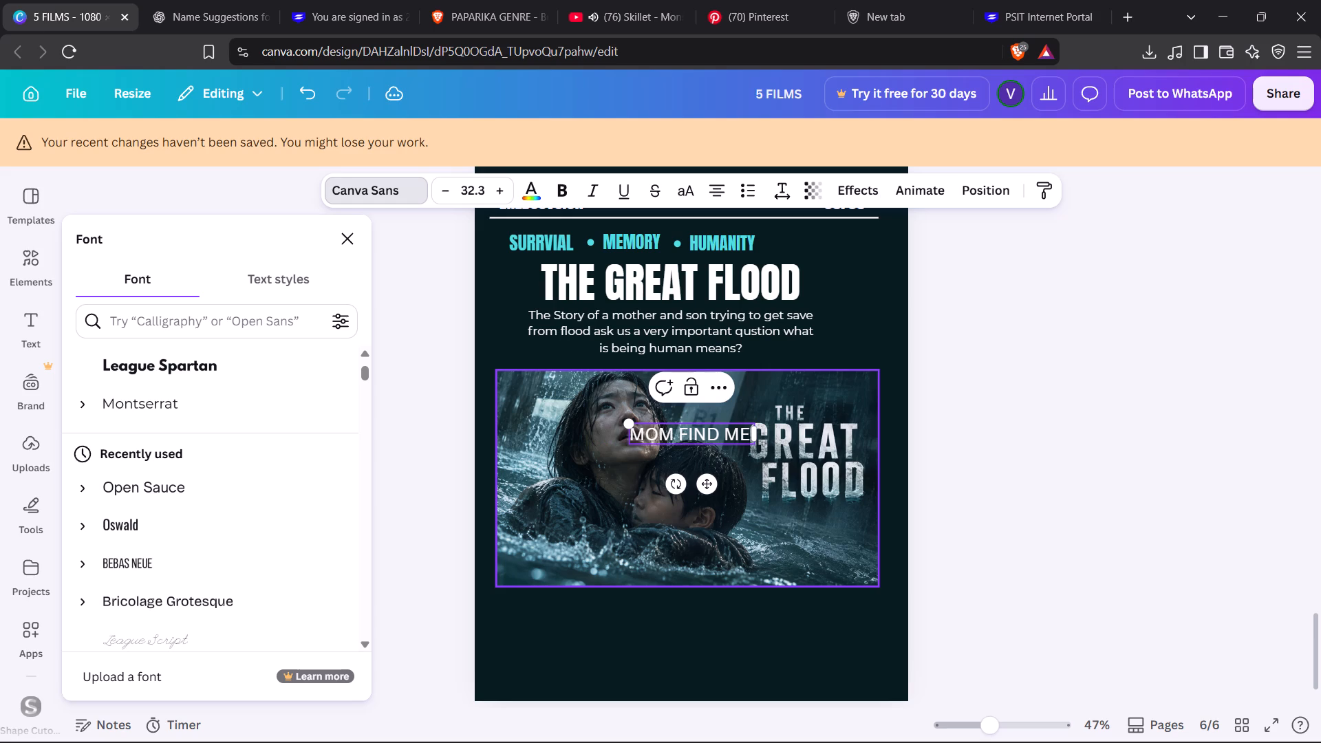
type("!!!")
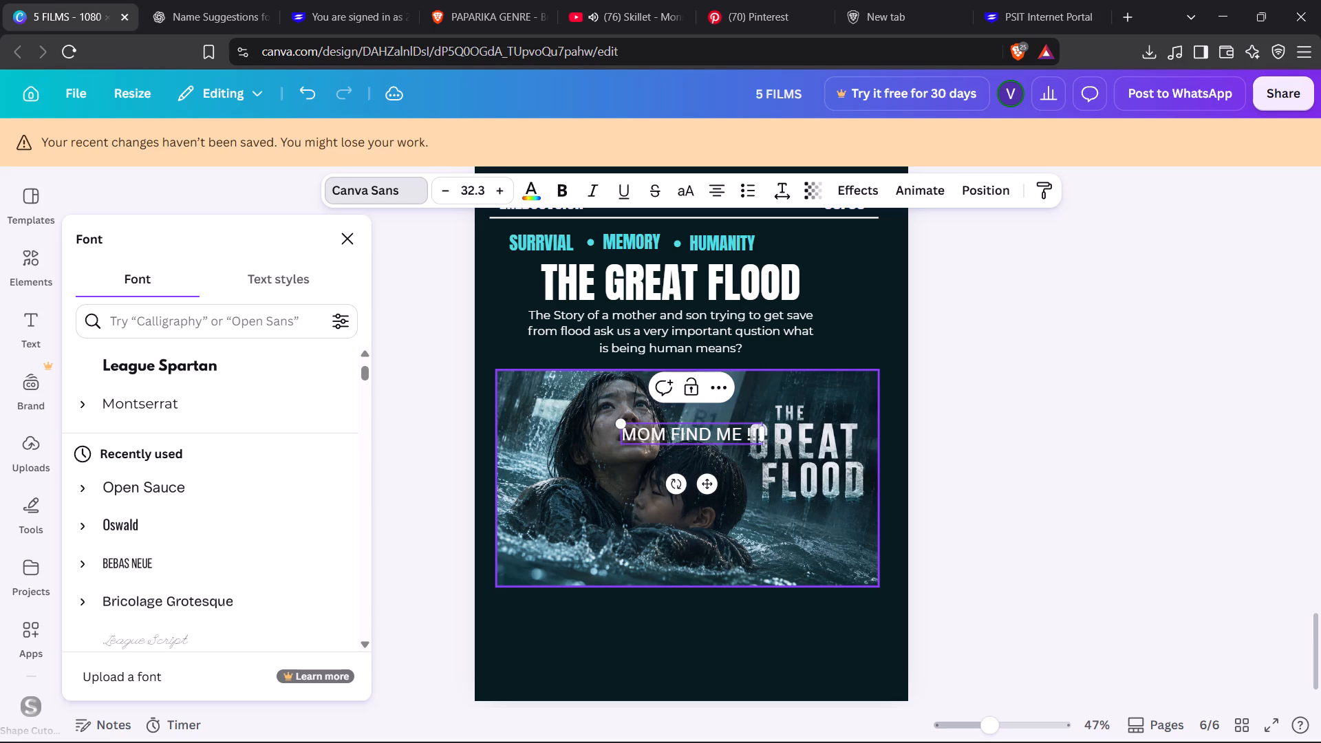
key("shift+exclam")
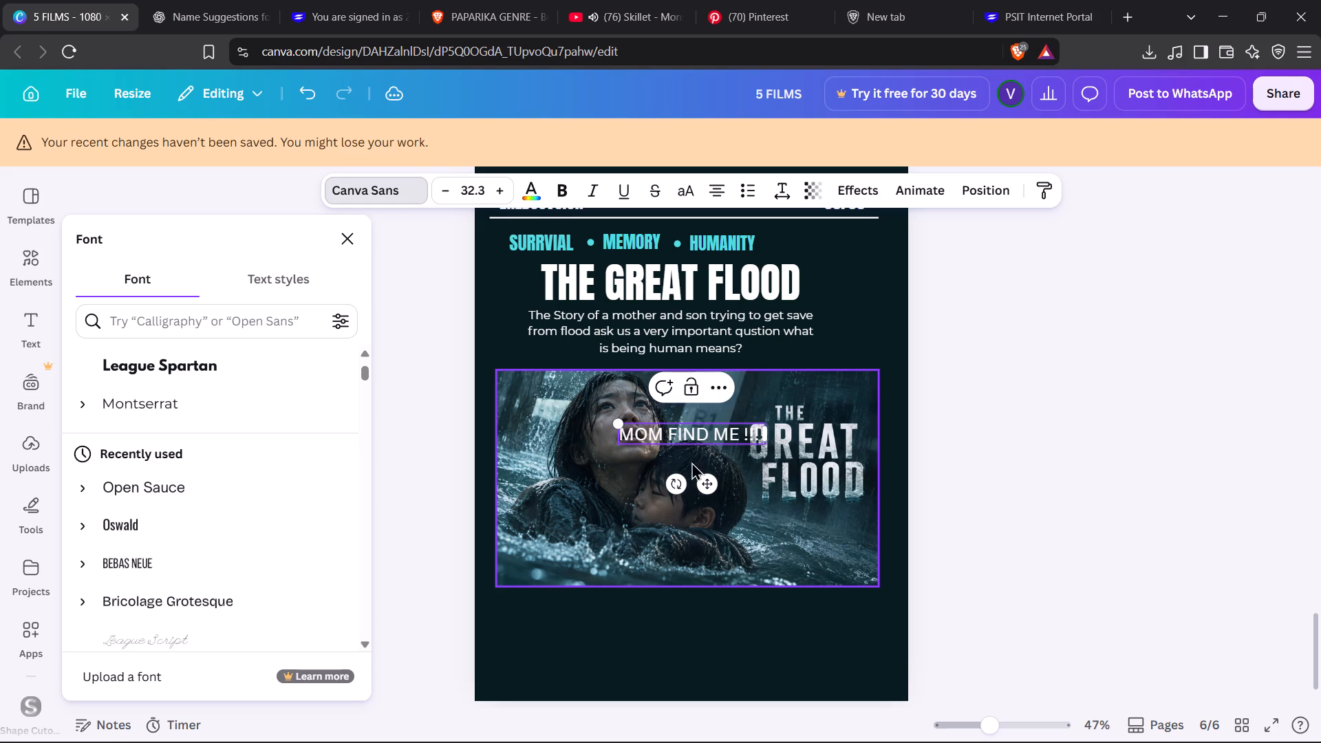
Move the "MOM FIND ME !!!!" tagline below the film image and recolour it with the Calming View palette's bright turquoise.
triple_click(675, 435)
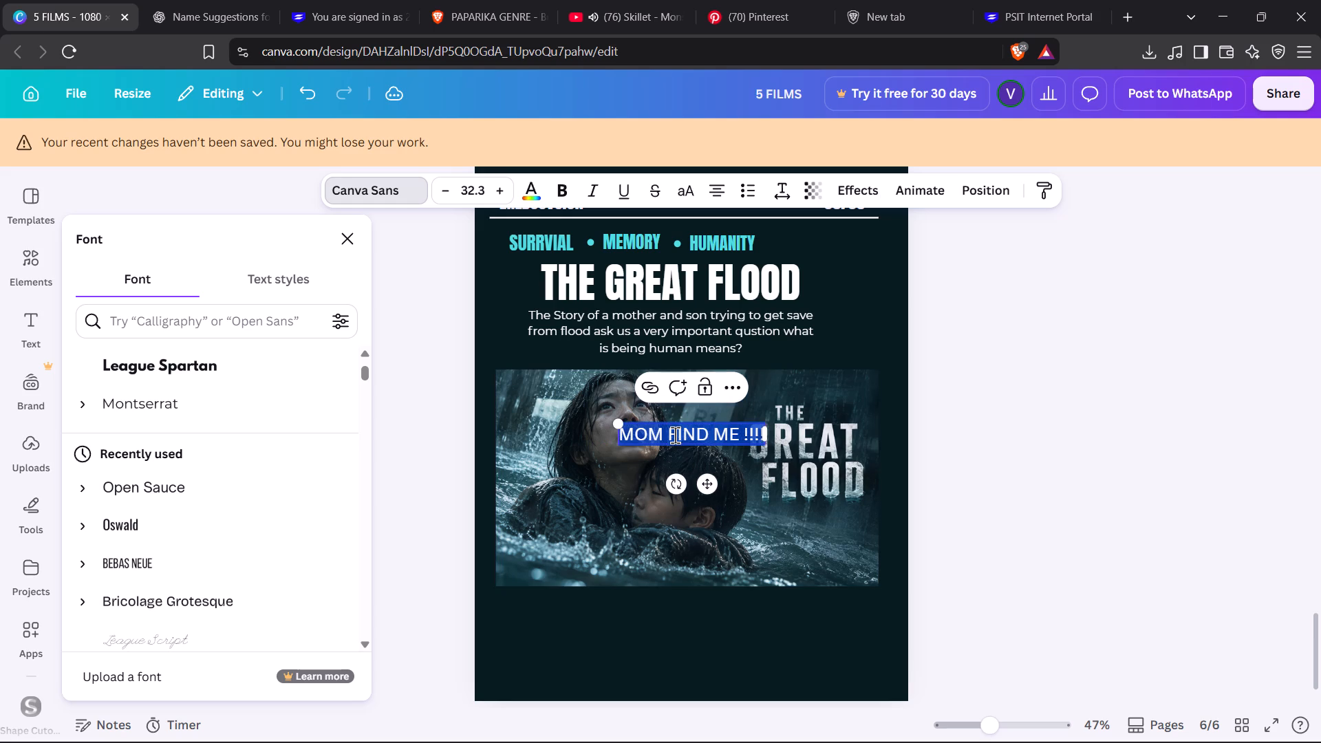
left_click(534, 189)
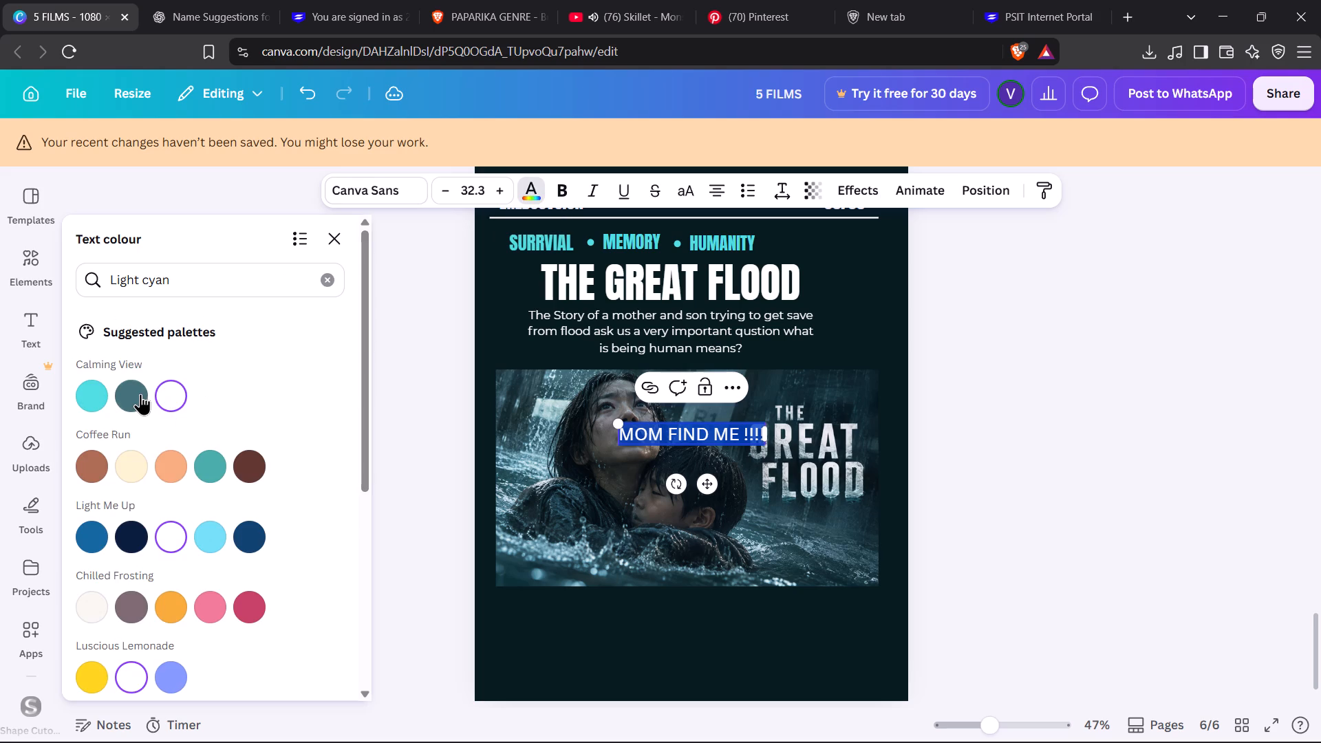
left_click(140, 394)
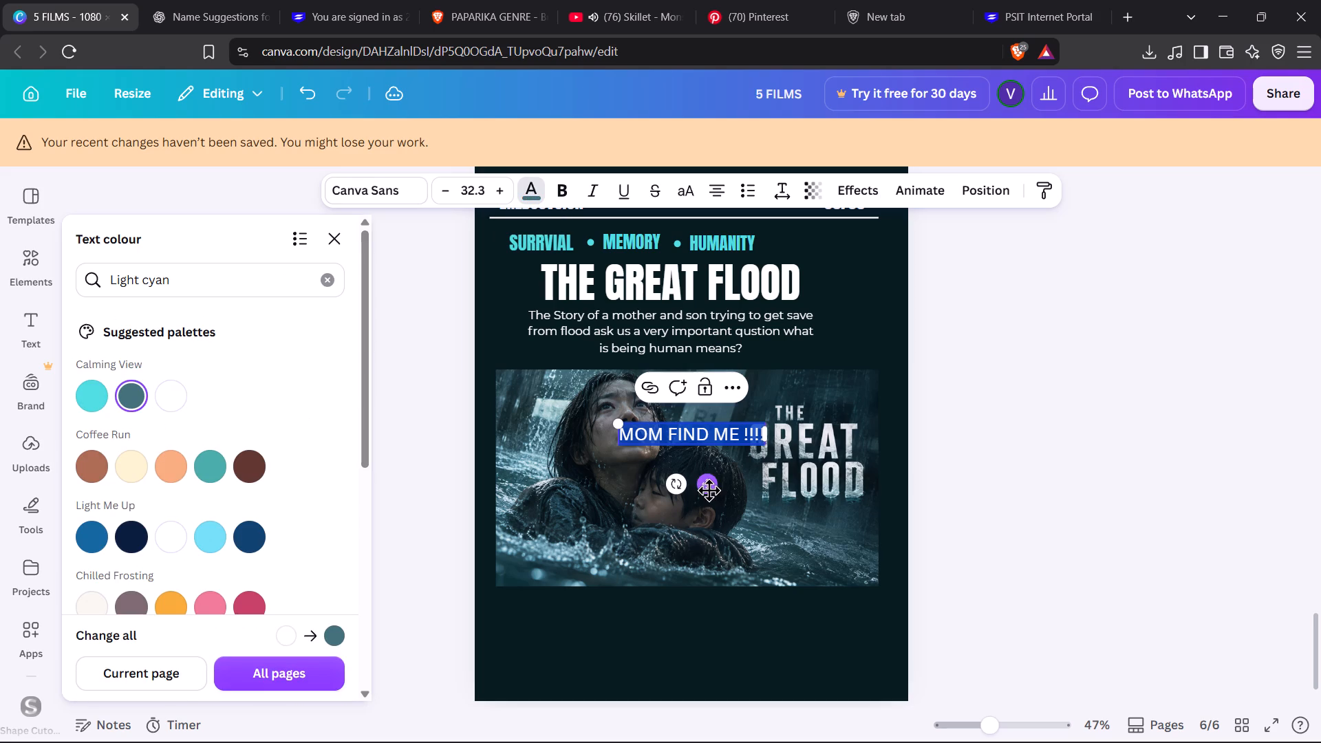
left_click_drag(703, 486, 679, 676)
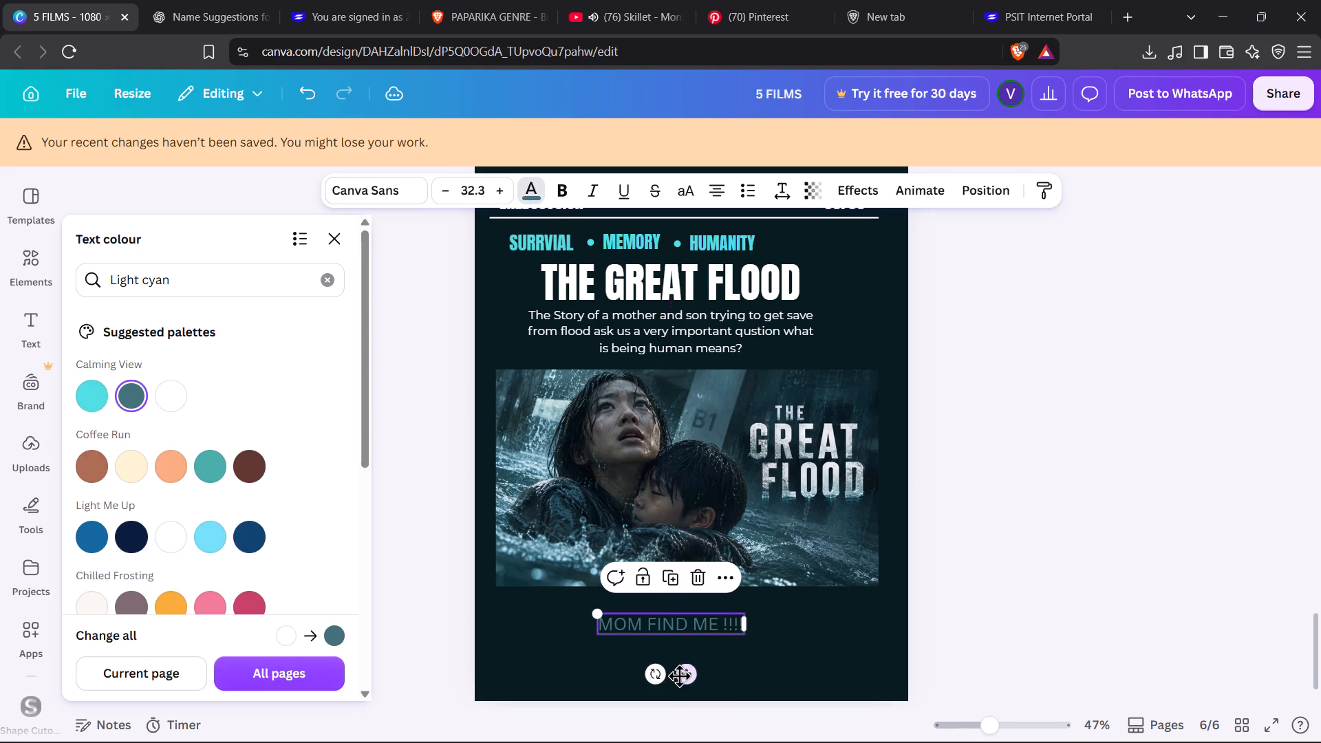
left_click(90, 400)
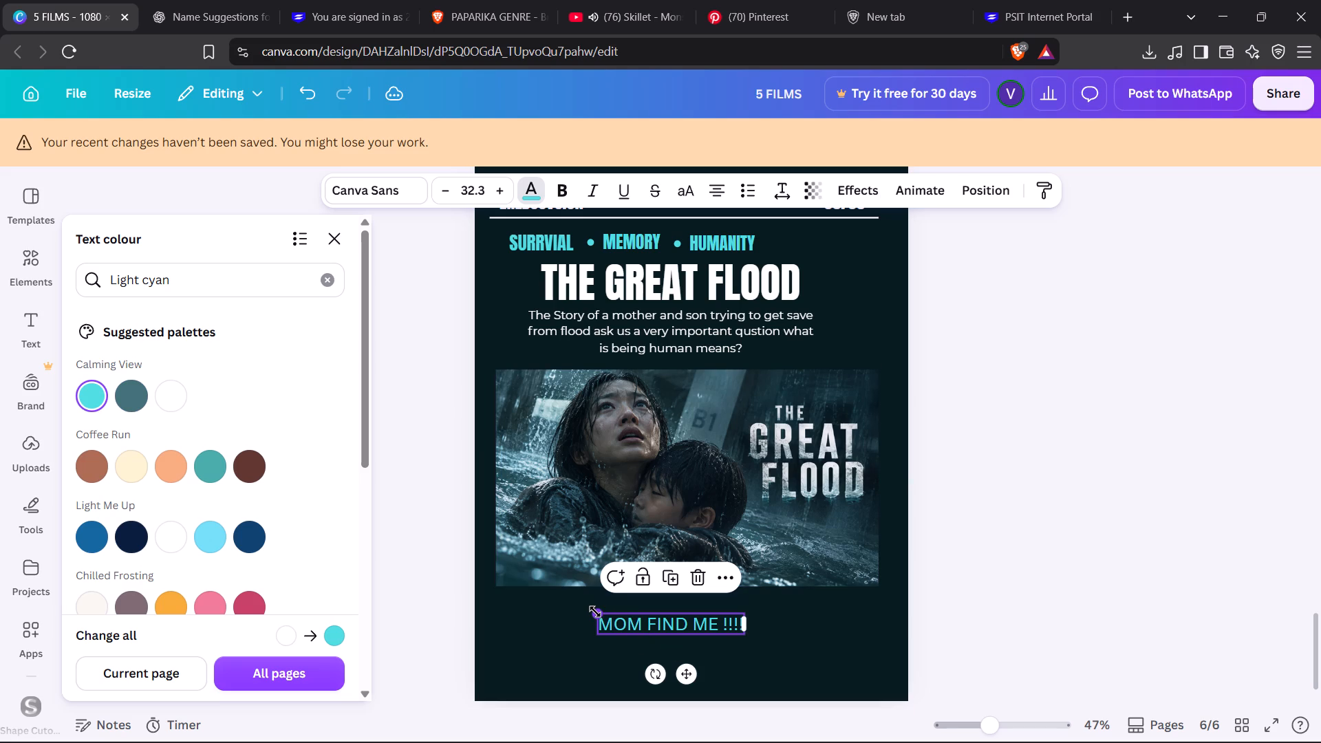
Enlarge the "MOM FIND ME !!!!" tagline to font size 35.5 and widen its text box.
left_click_drag(595, 612, 583, 606)
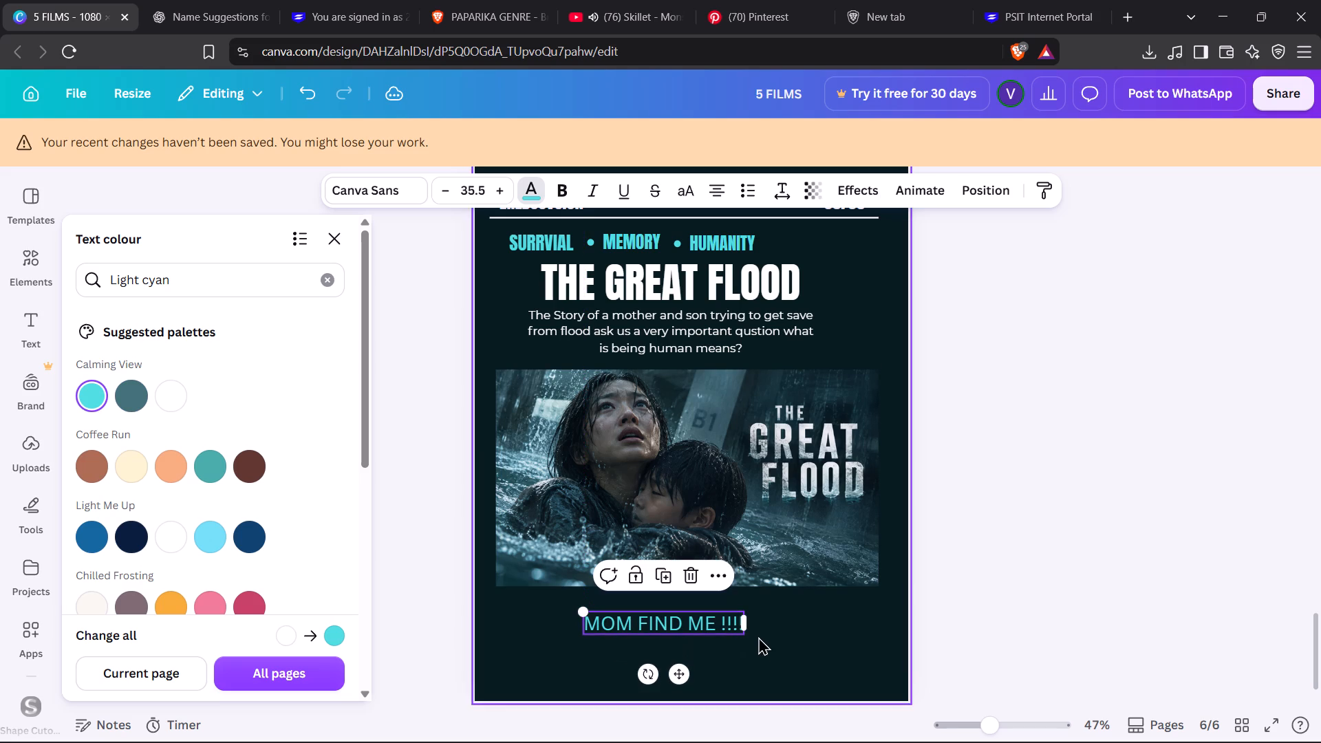
left_click_drag(748, 627, 778, 638)
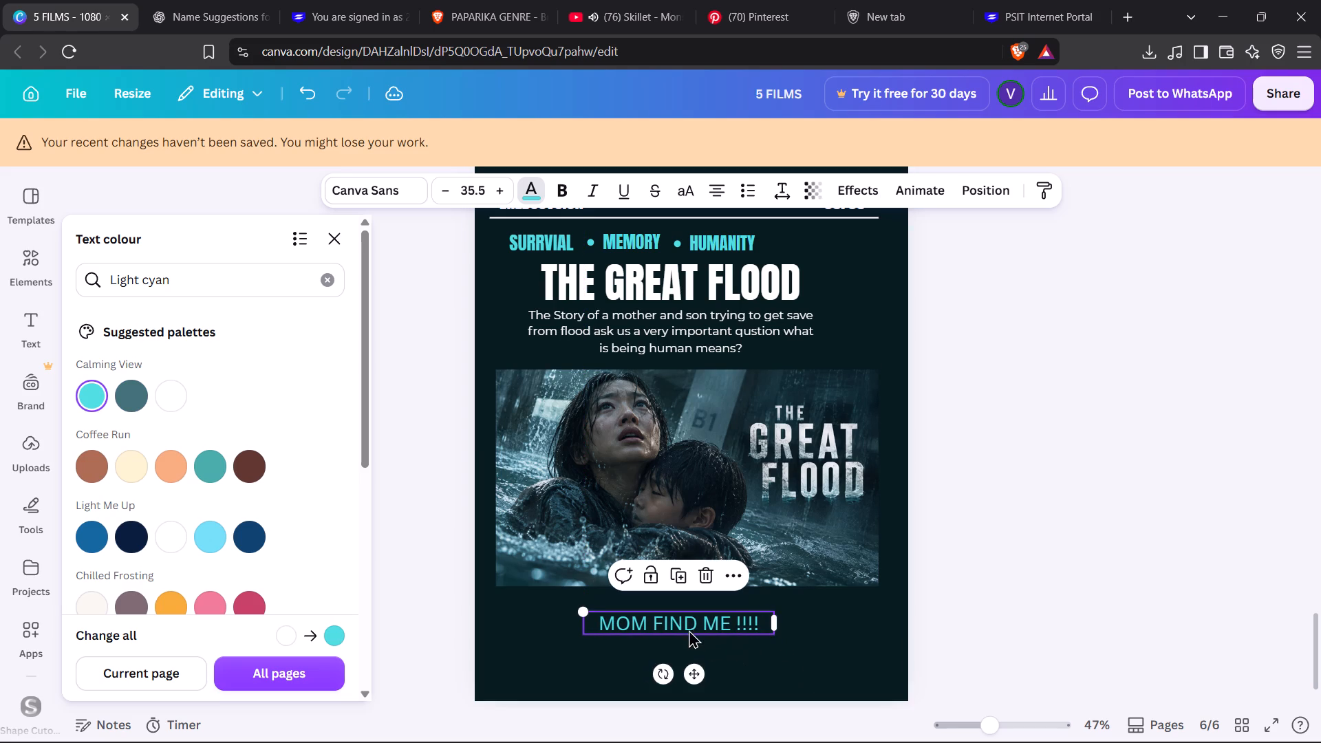
Reposition the "MOM FIND ME !!!!" tagline so it sits close beneath the film image.
left_click_drag(683, 621, 680, 643)
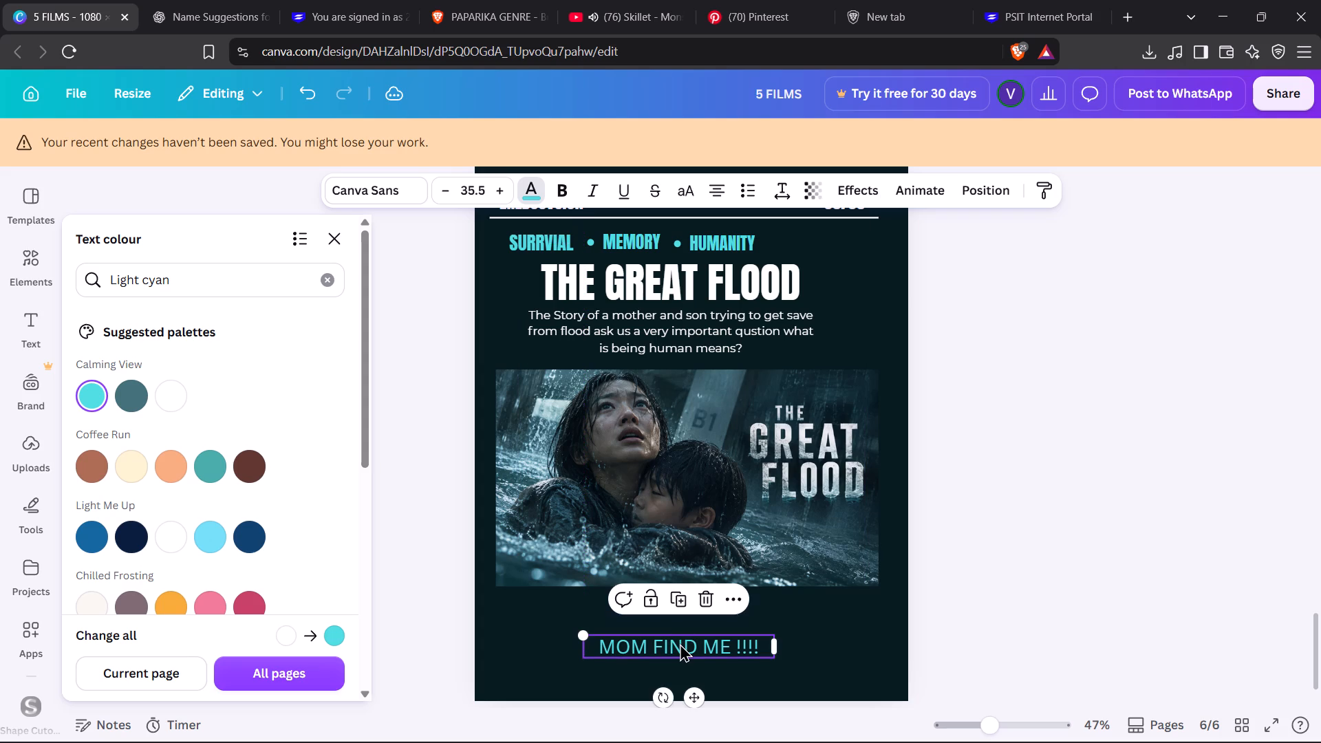
left_click_drag(680, 643, 684, 654)
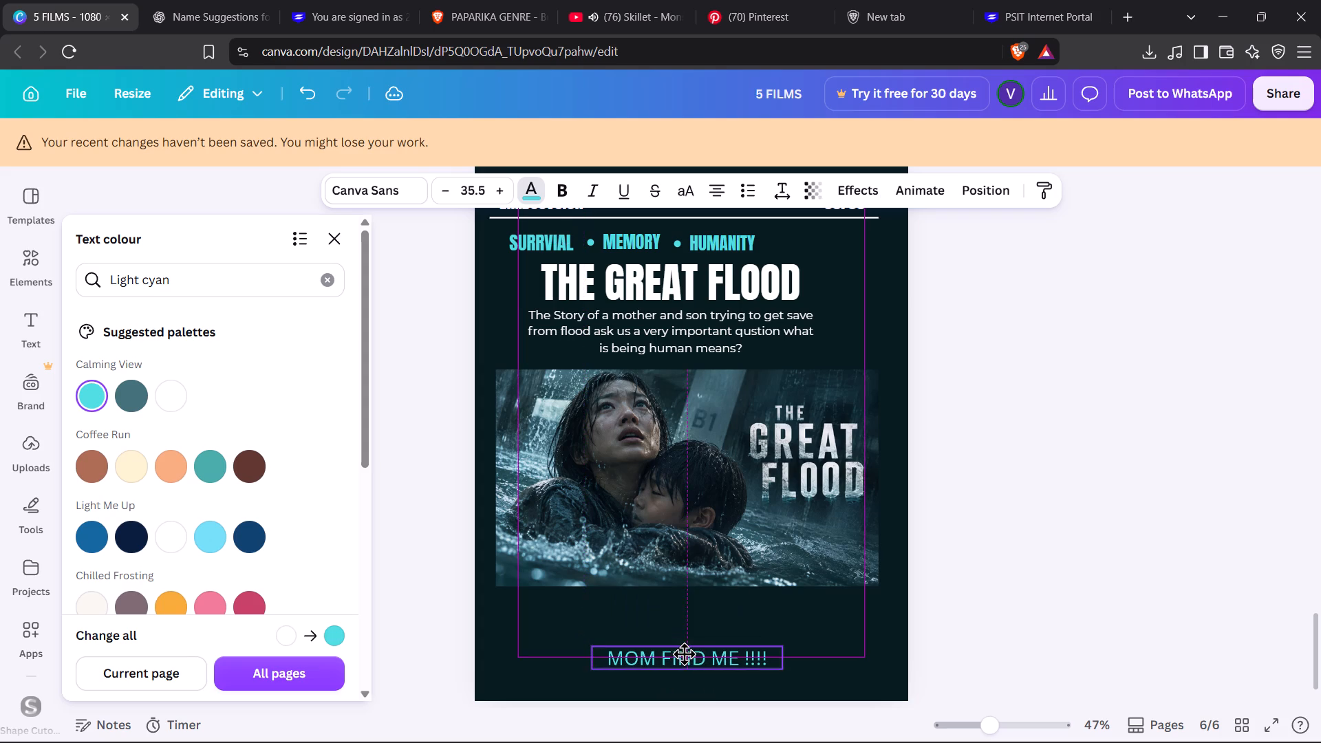
left_click_drag(684, 654, 678, 614)
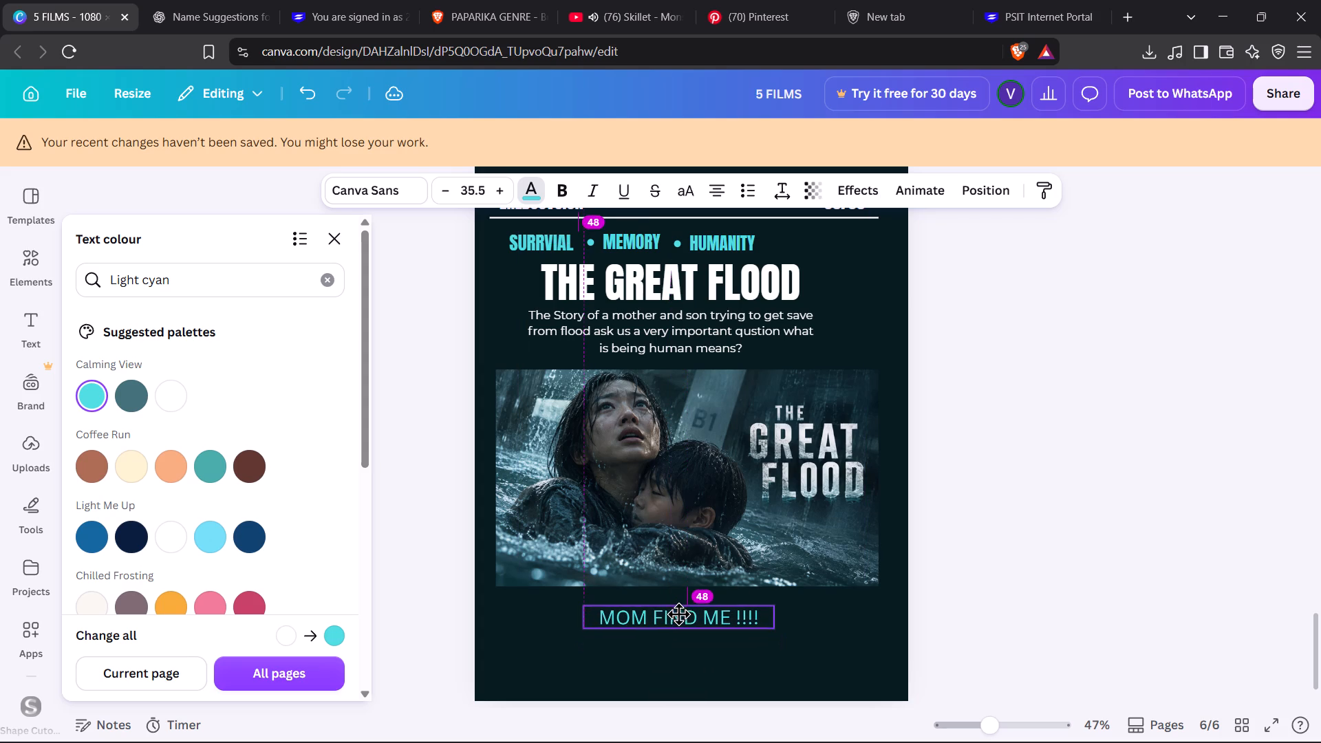
left_click_drag(678, 614, 679, 605)
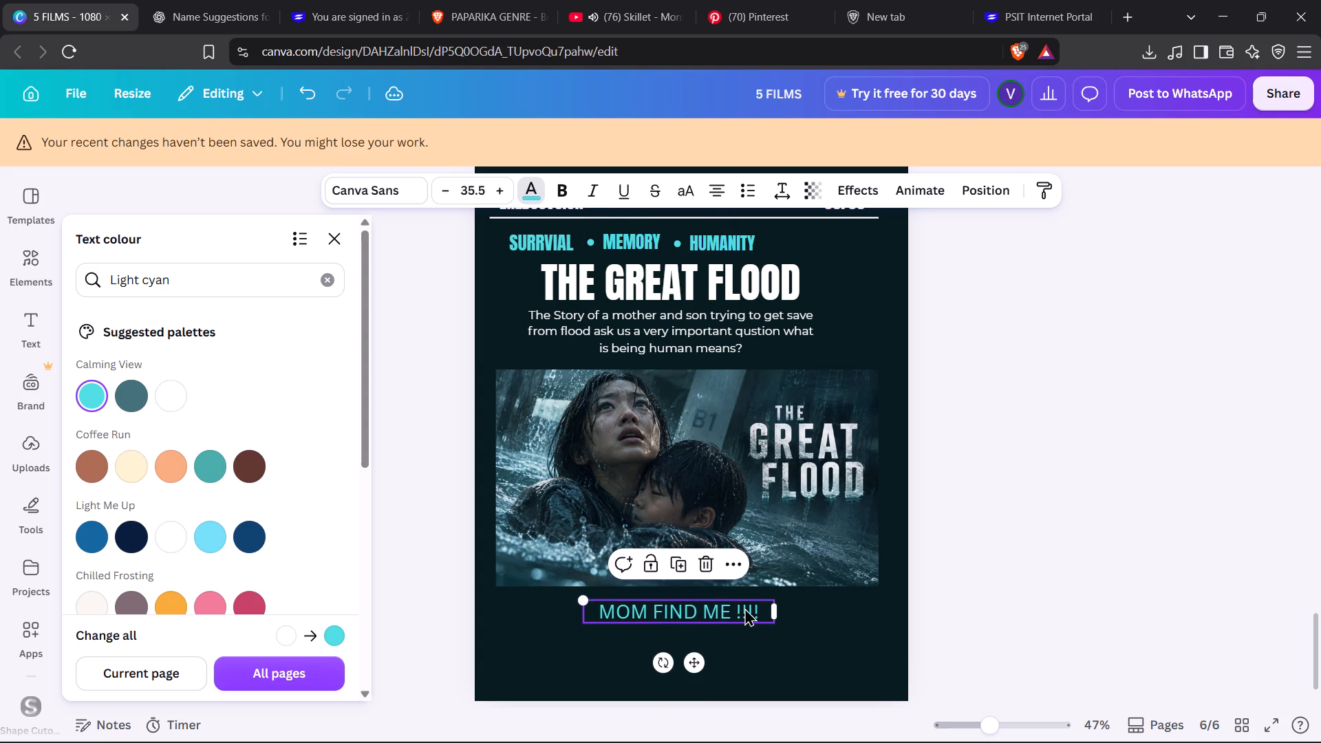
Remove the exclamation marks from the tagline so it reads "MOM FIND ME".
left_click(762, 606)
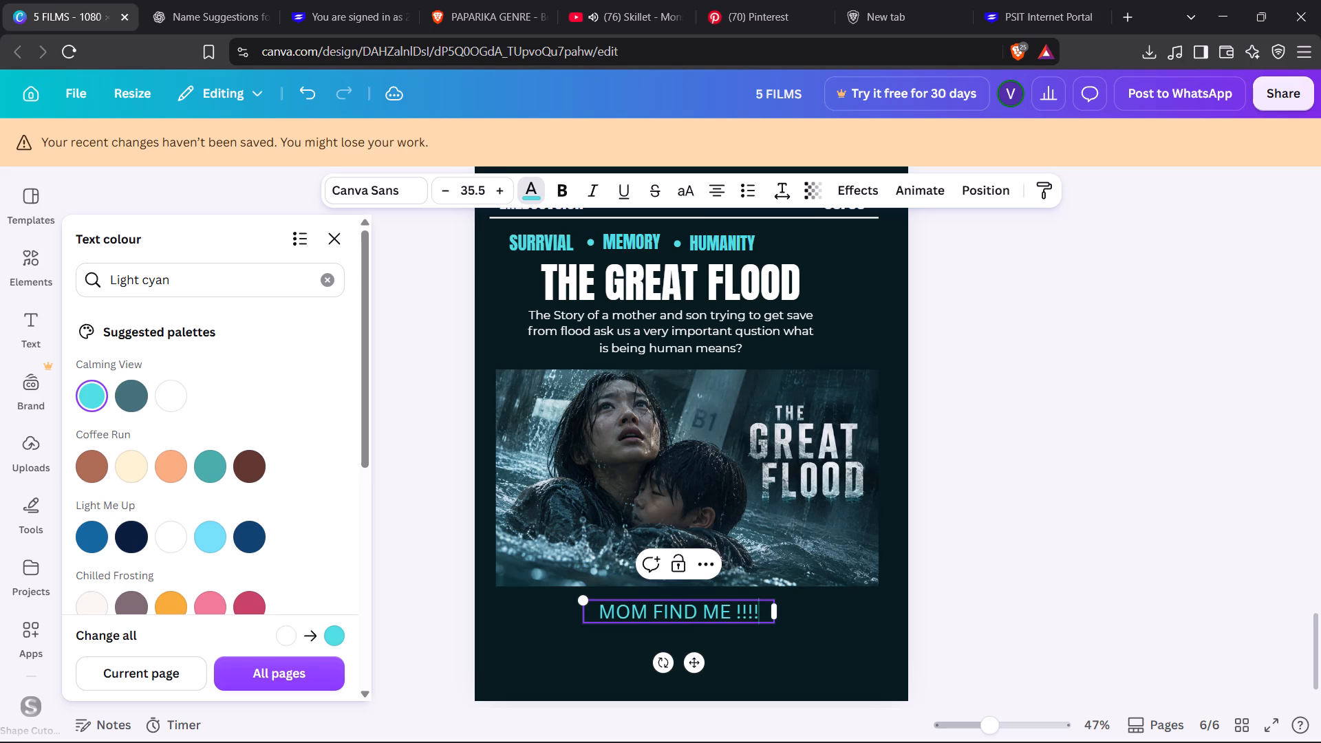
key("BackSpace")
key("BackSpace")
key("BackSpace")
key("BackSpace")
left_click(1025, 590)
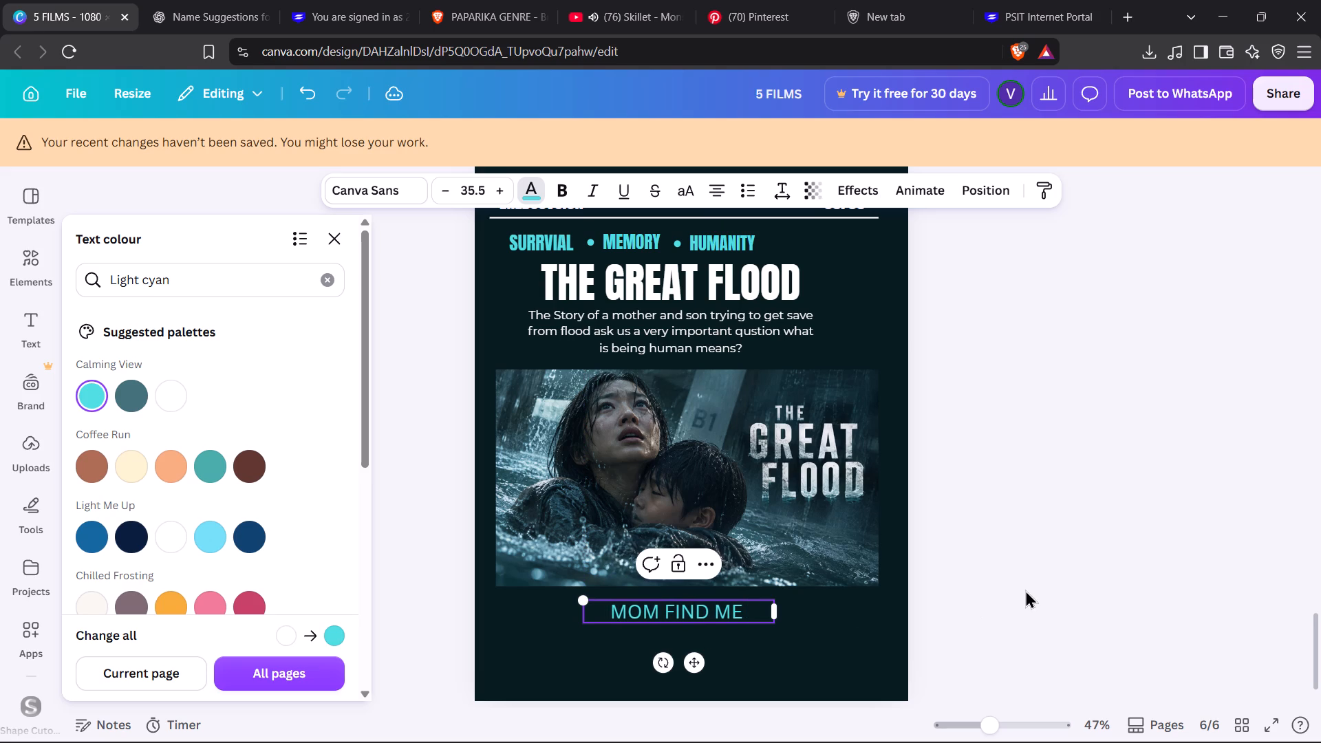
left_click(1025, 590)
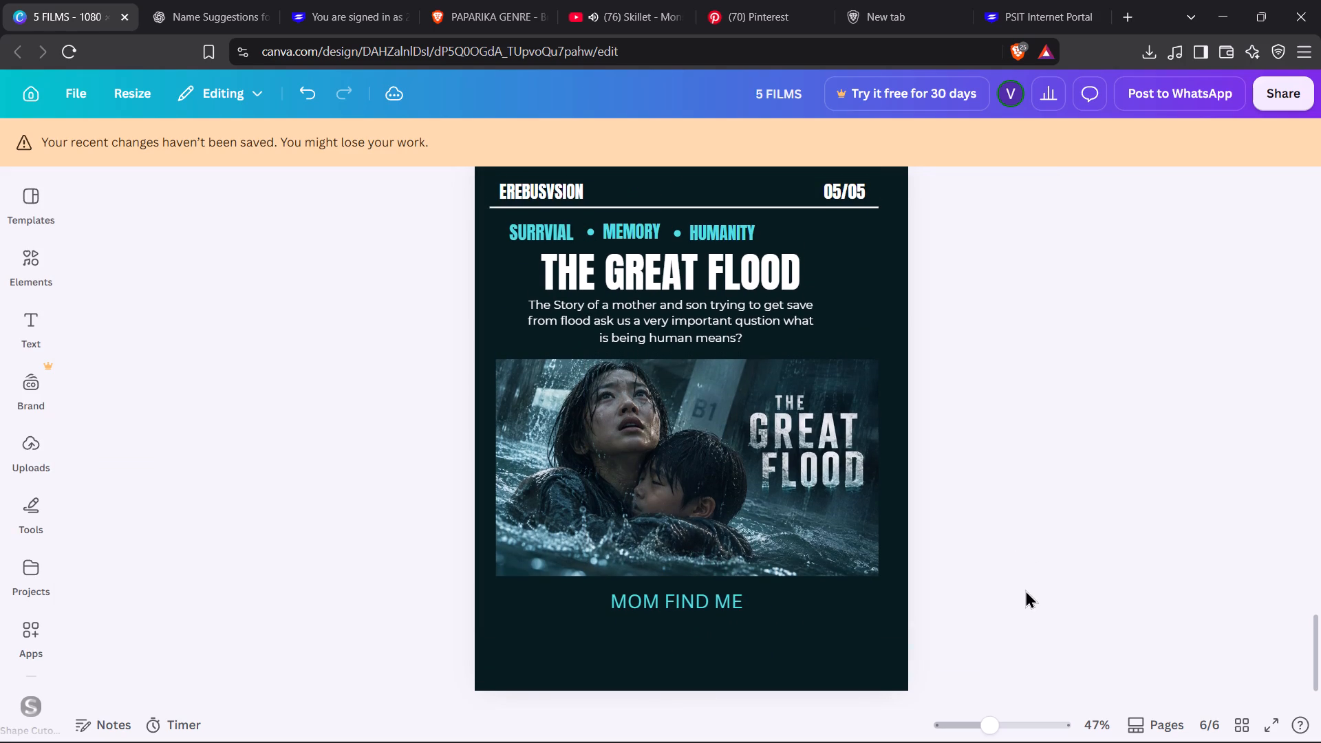
Replace the tagline below the film image with "MAMA I AM SCARED OF BEING ALONE" in capitals.
triple_click(660, 596)
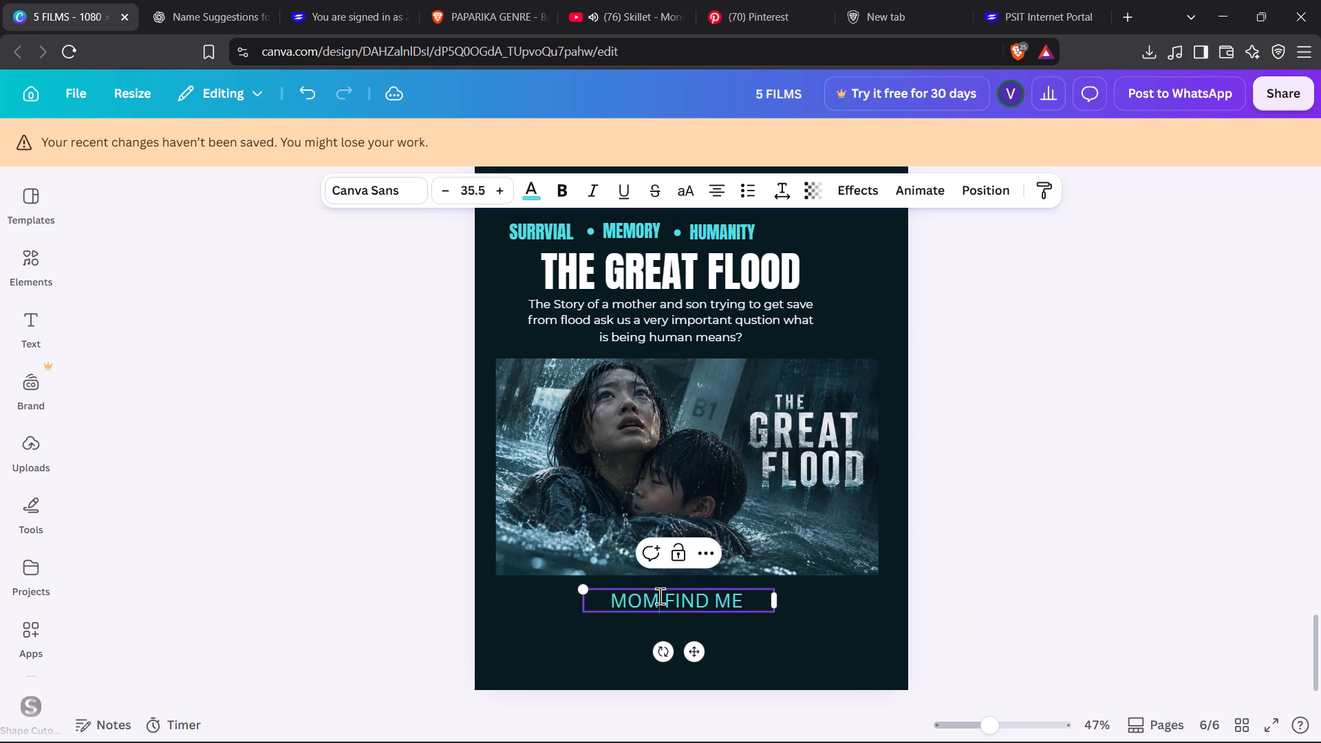
type("MAMA I AM AFRIAD")
key("space")
key("BackSpace")
key("BackSpace")
key("BackSpace")
key("BackSpace")
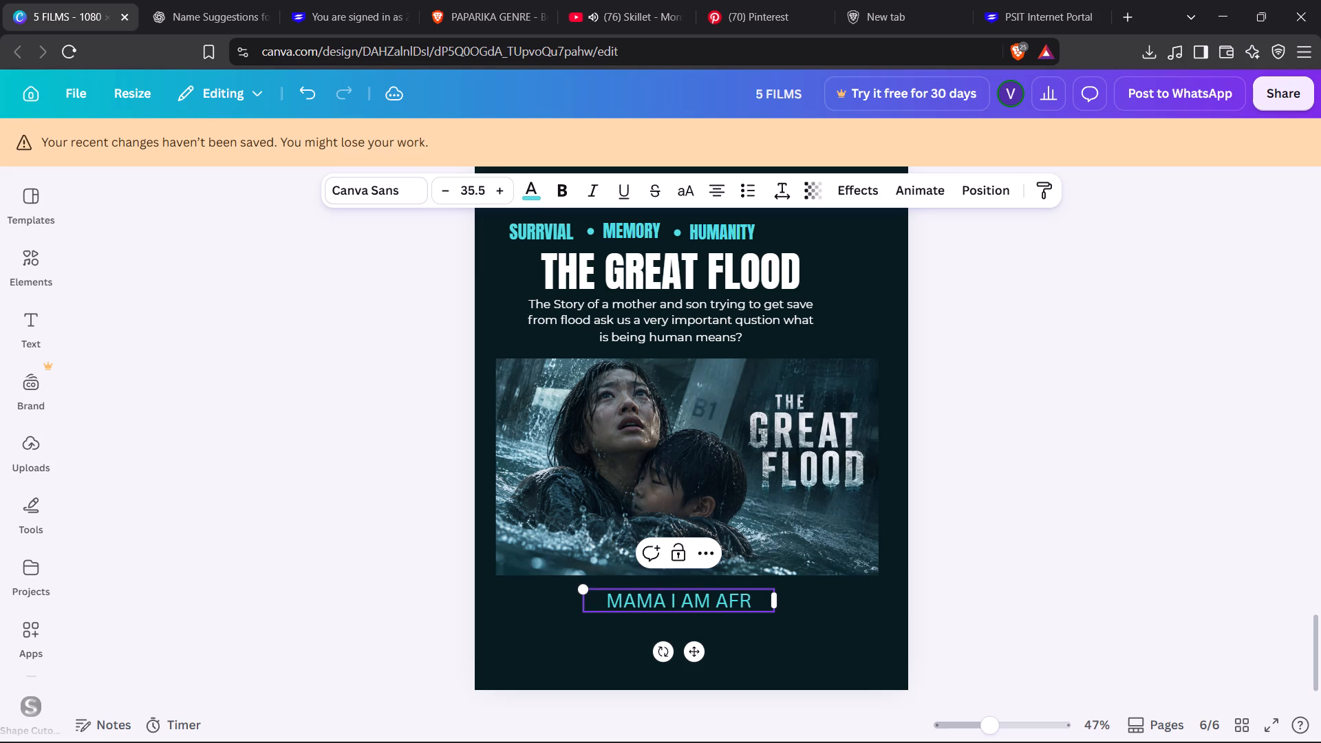
key("BackSpace")
key("BackSpace")
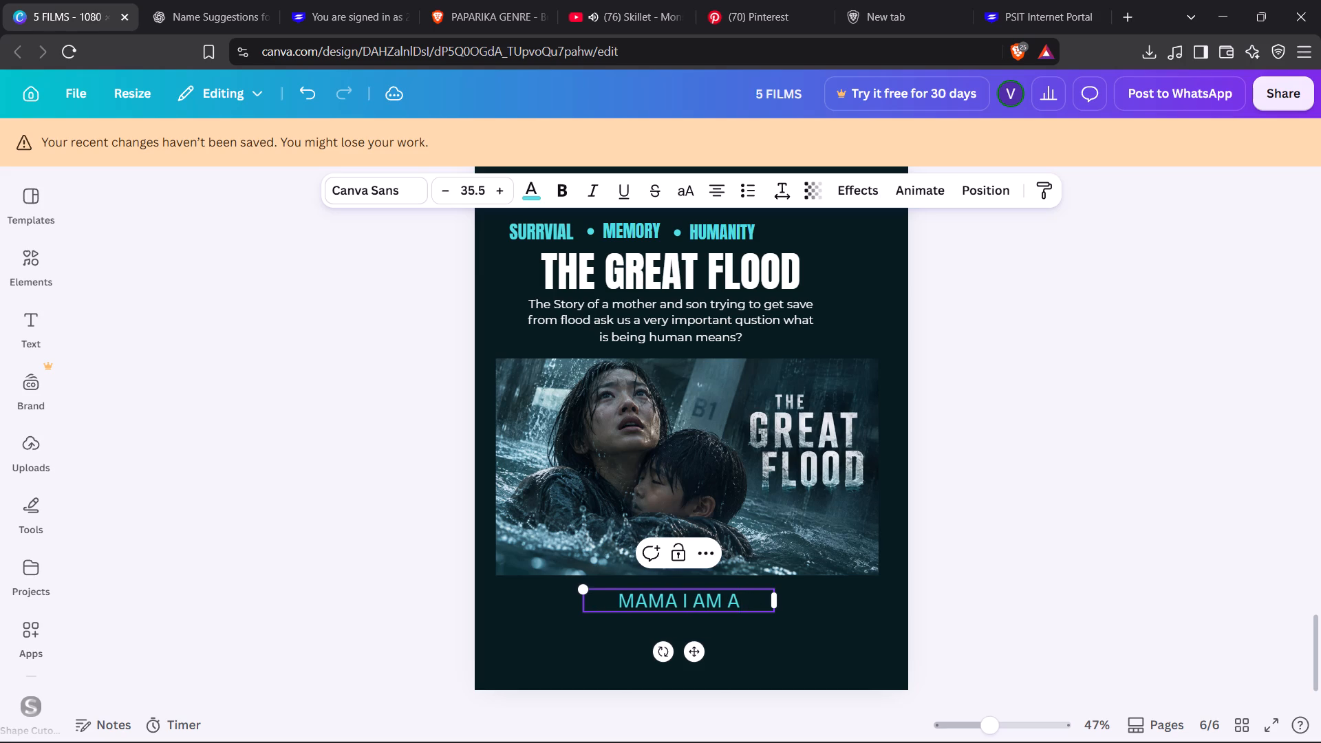
key("BackSpace")
type("SCARED OF")
key("space")
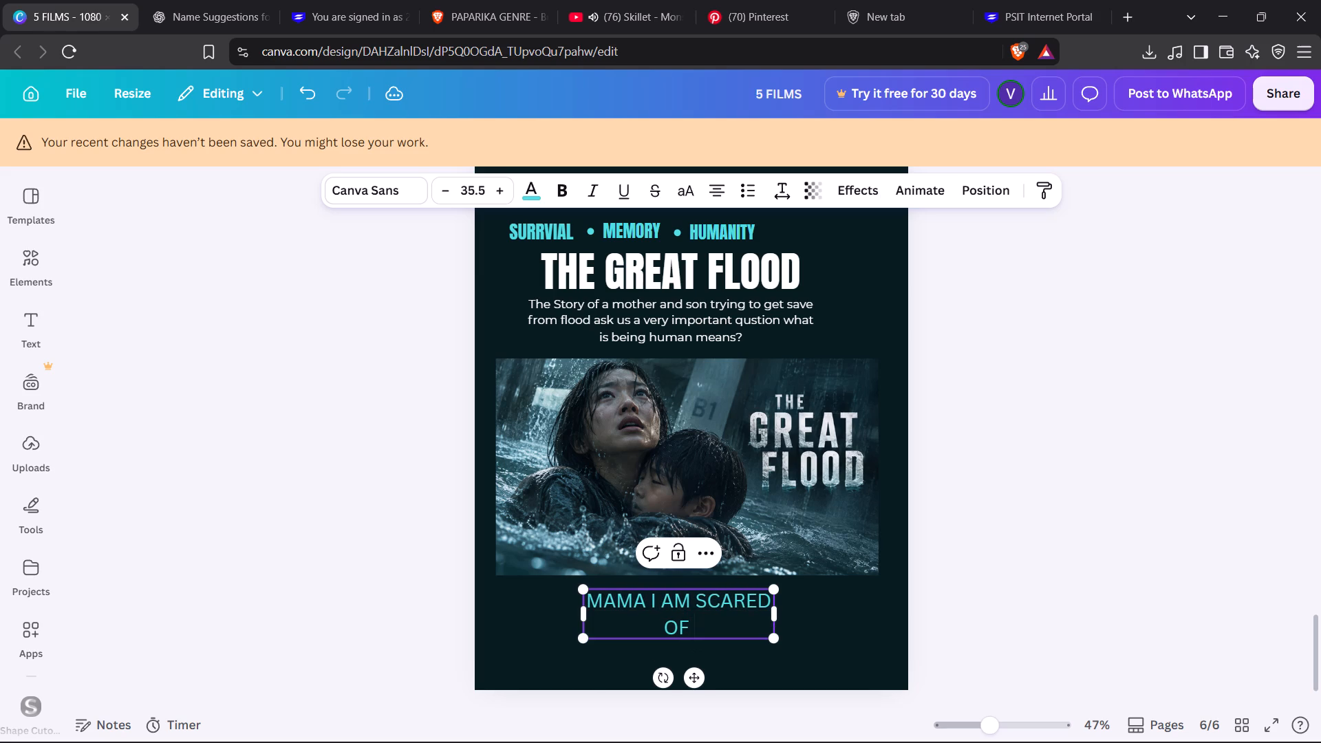
type("BEING ALONE")
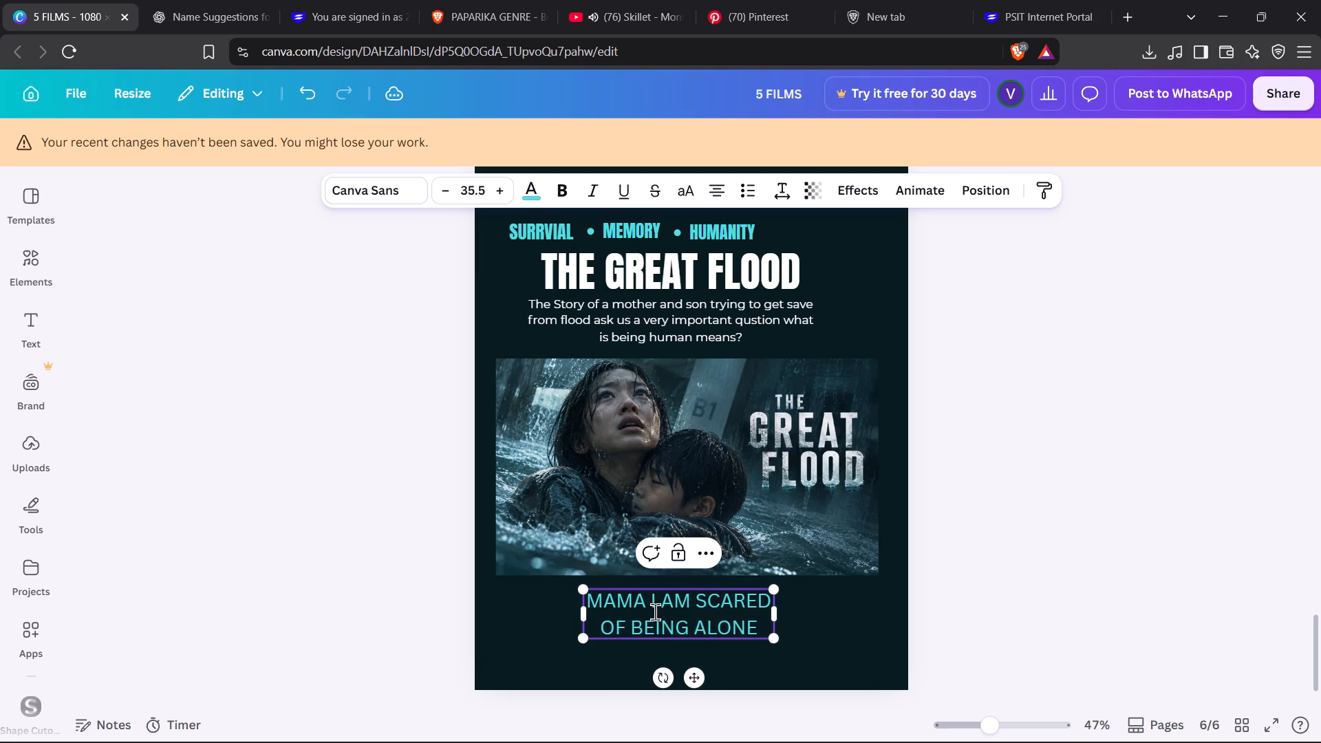
left_click_drag(586, 636, 596, 622)
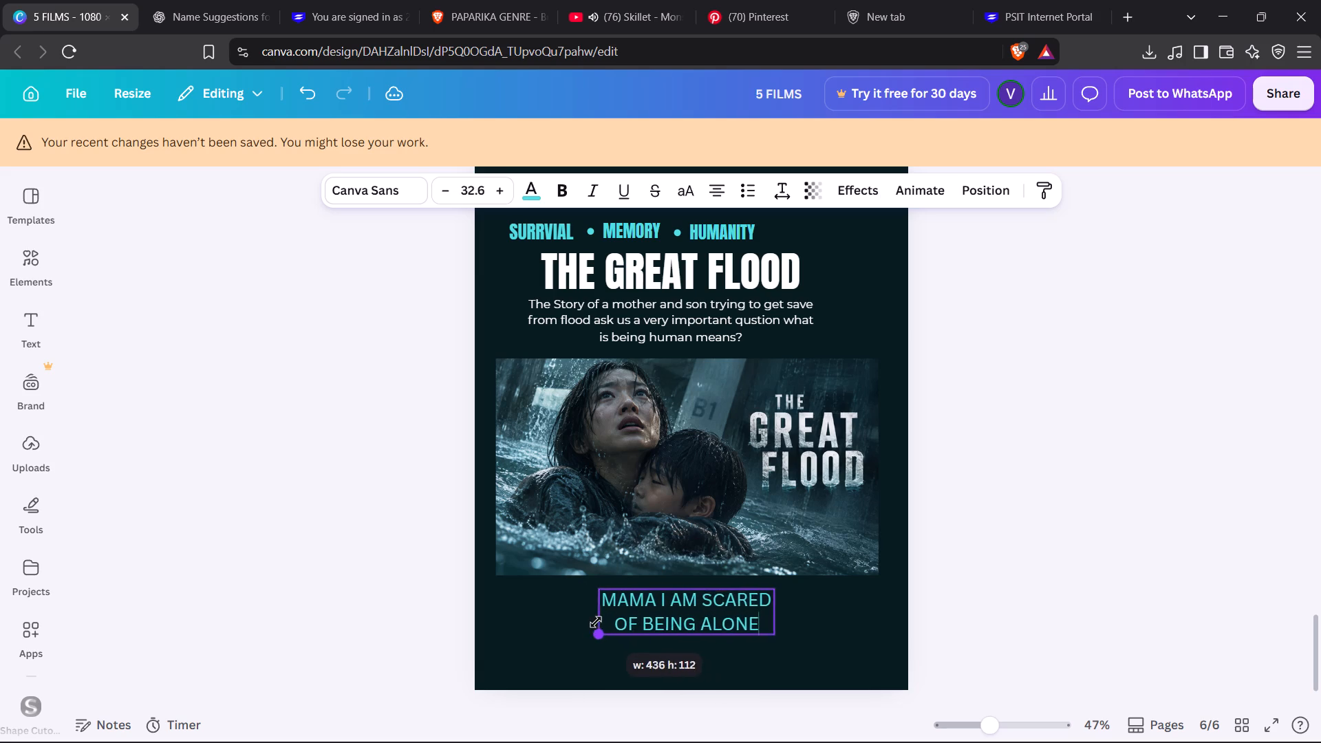
left_click_drag(596, 622, 589, 623)
left_click_drag(776, 618, 729, 619)
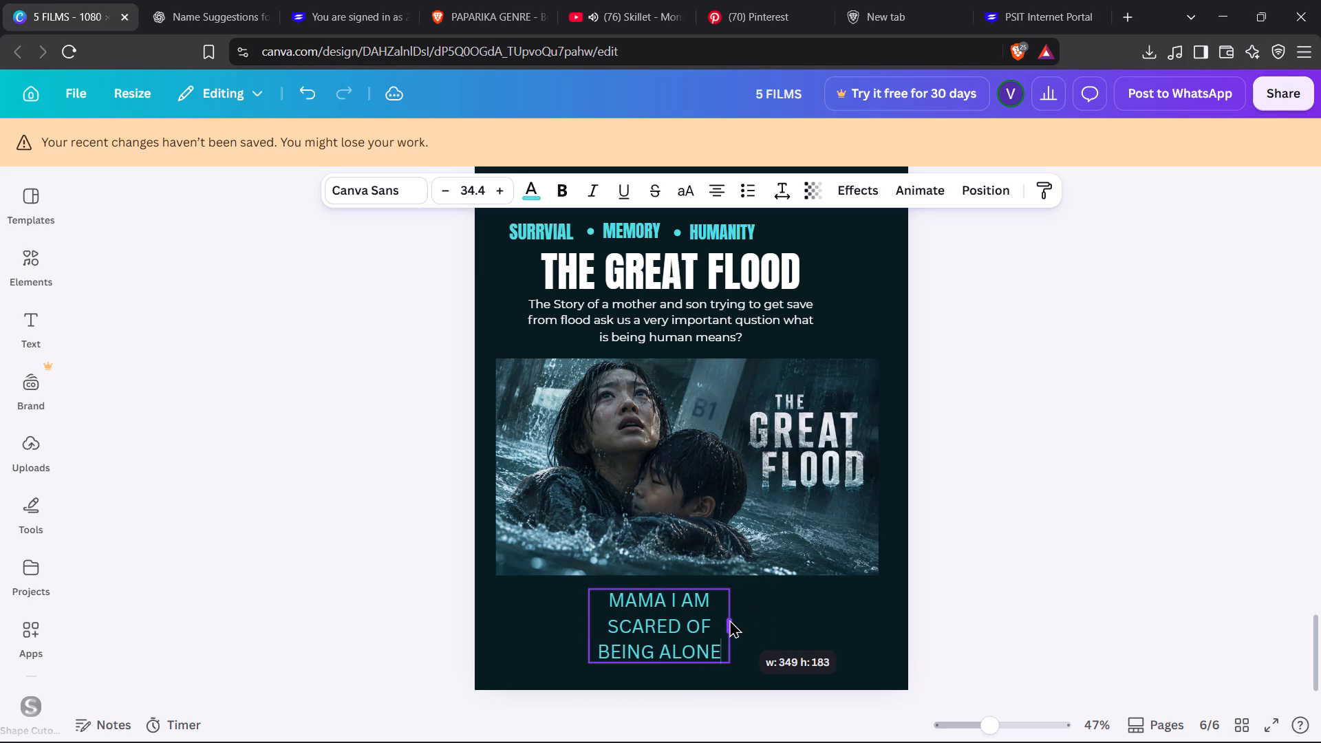
left_click_drag(729, 619, 786, 606)
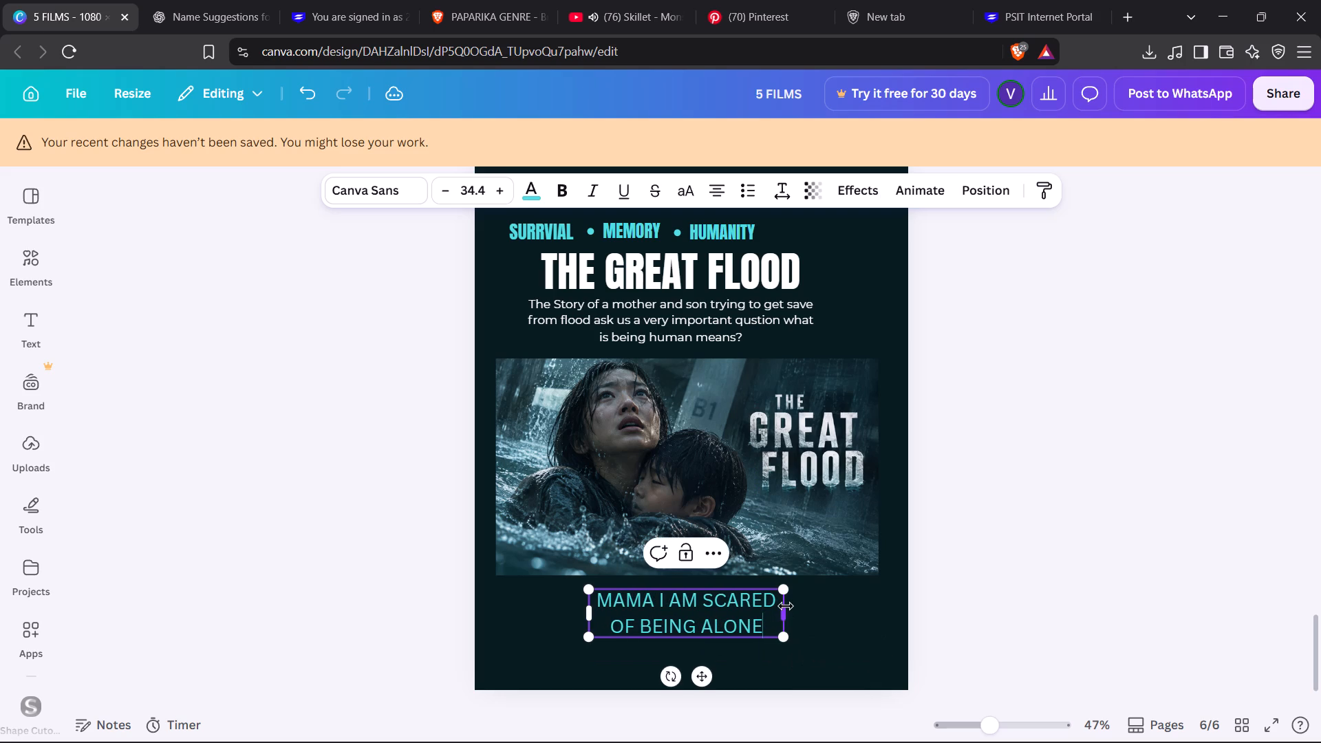
triple_click(446, 191)
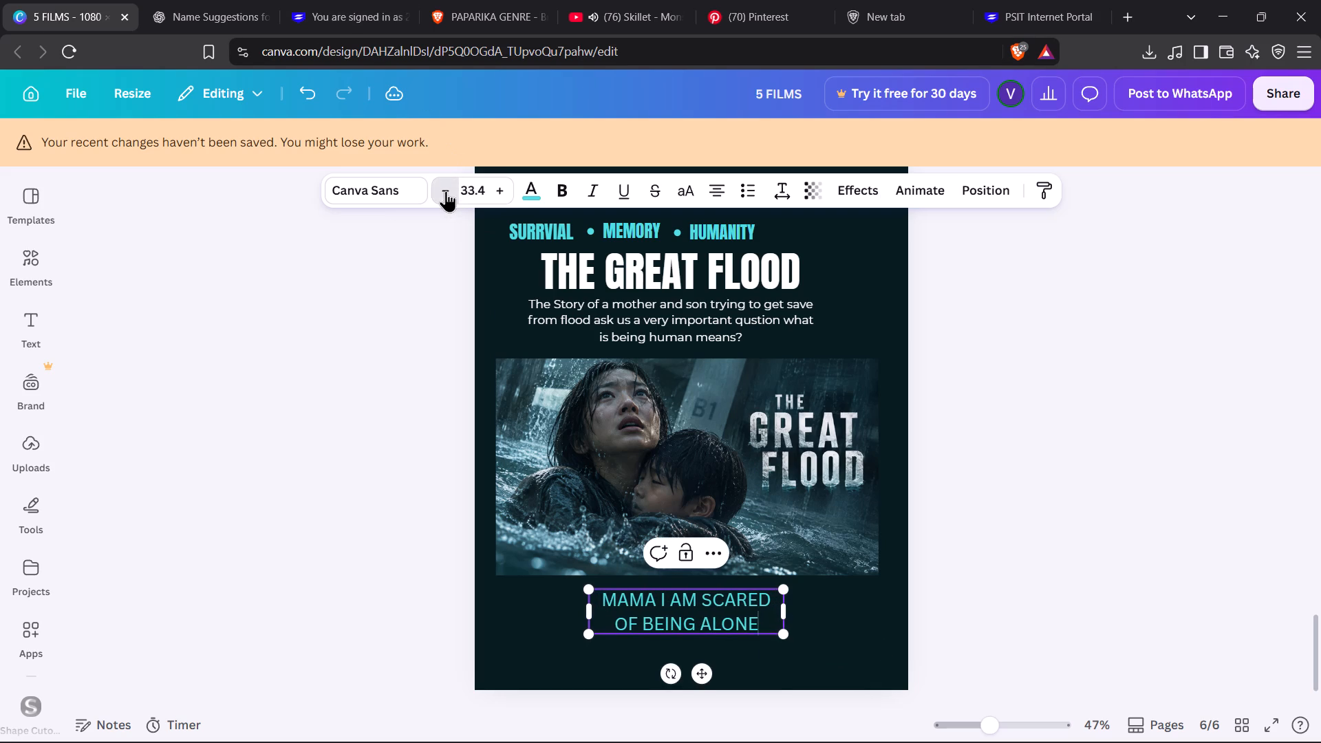
left_click(446, 191)
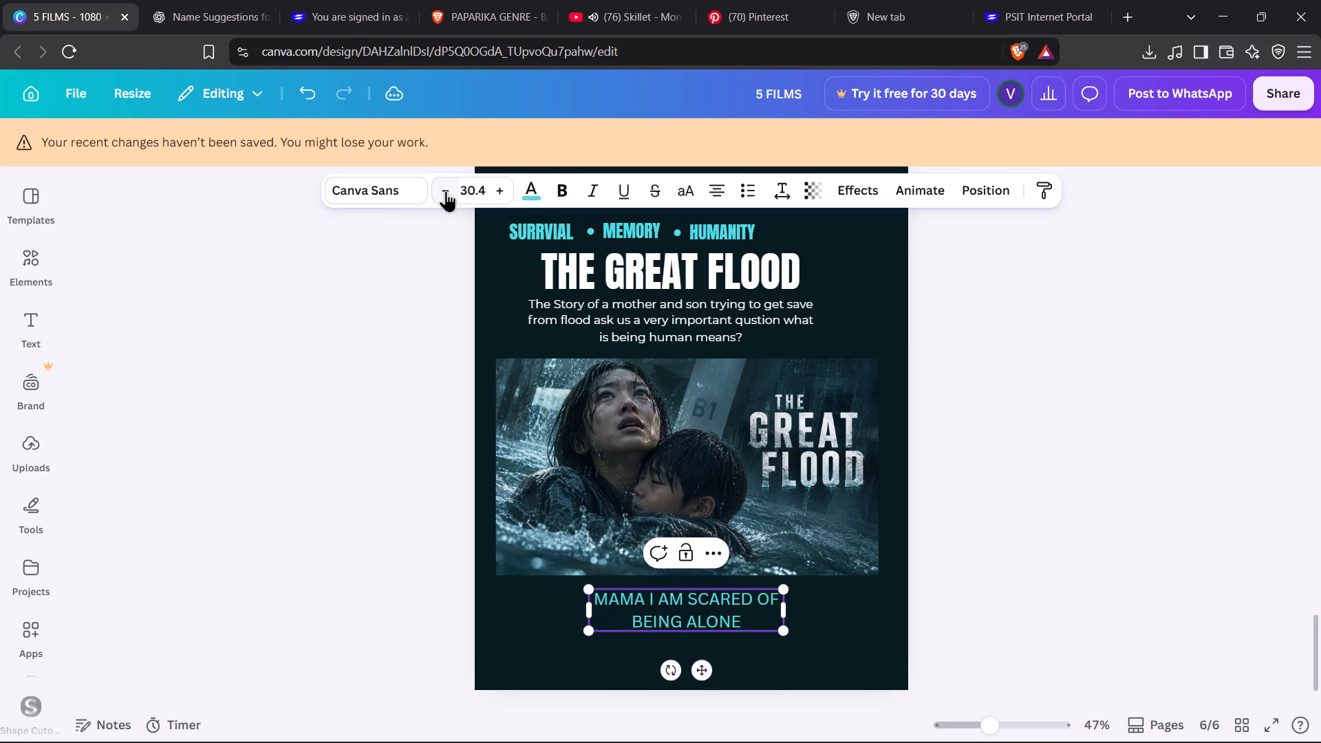
left_click(446, 191)
left_click(446, 191)
left_click(446, 191)
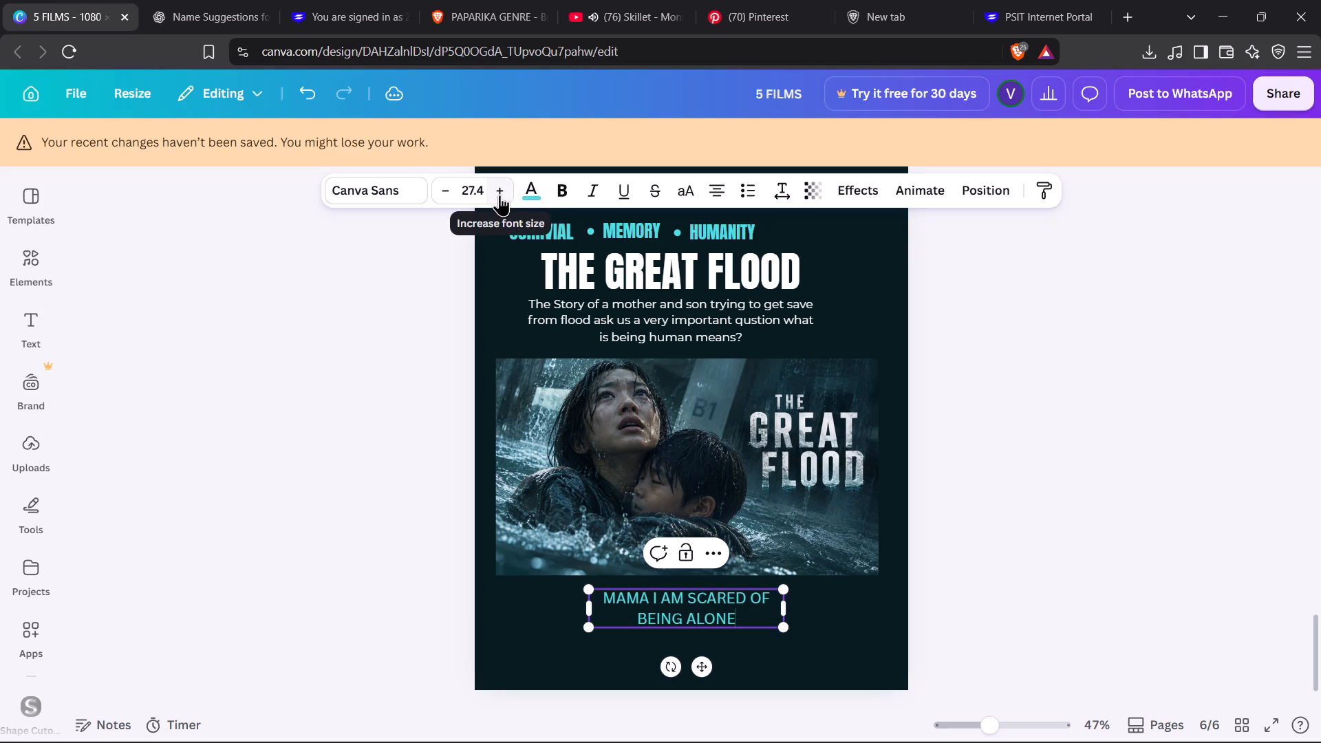
left_click(704, 664)
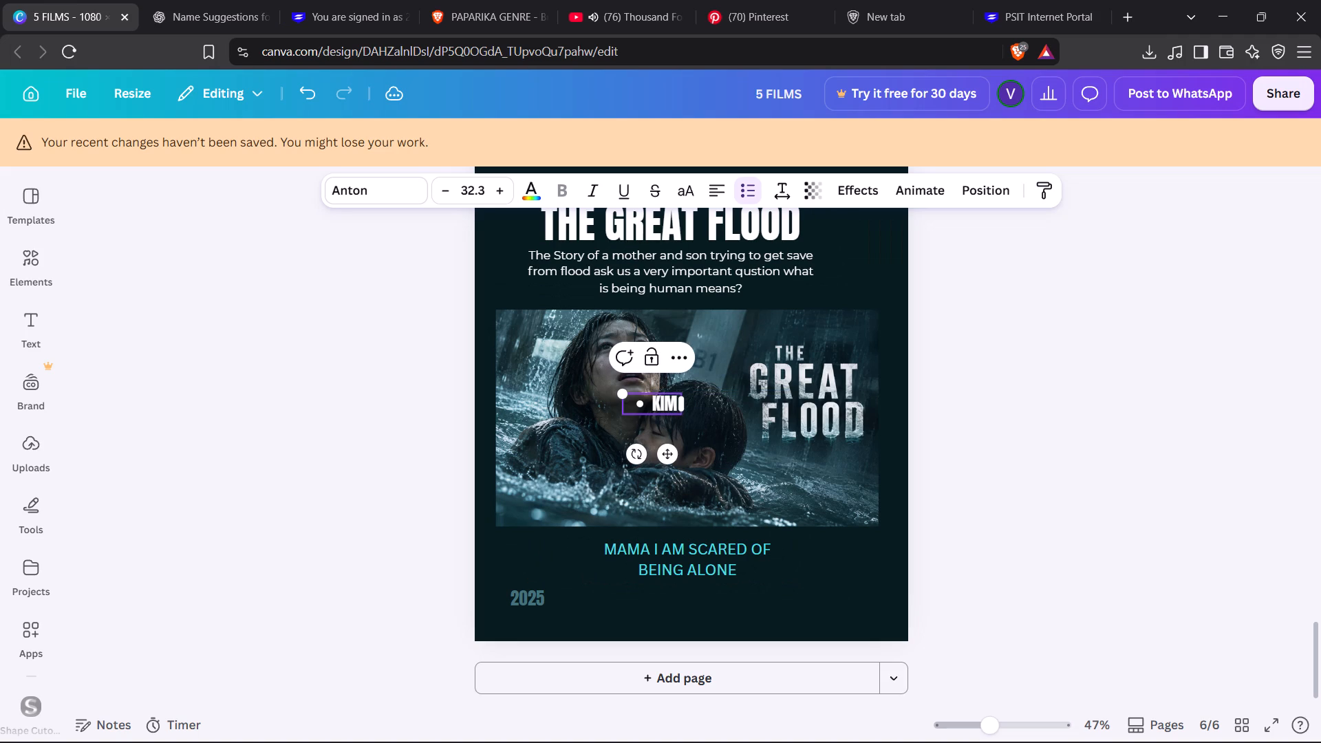
Complete the name in the bulleted text box over page 6's film still with "BYUN WOO", making it "KIM BYUN WOO".
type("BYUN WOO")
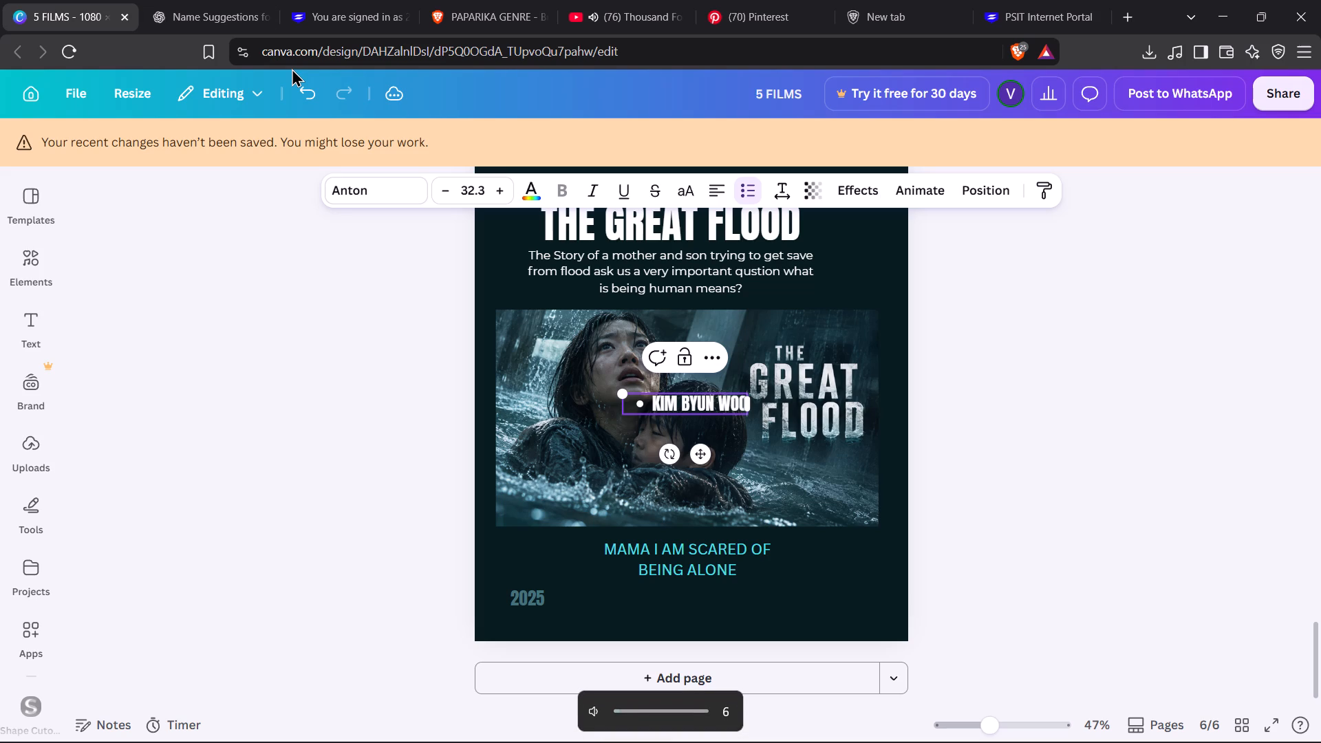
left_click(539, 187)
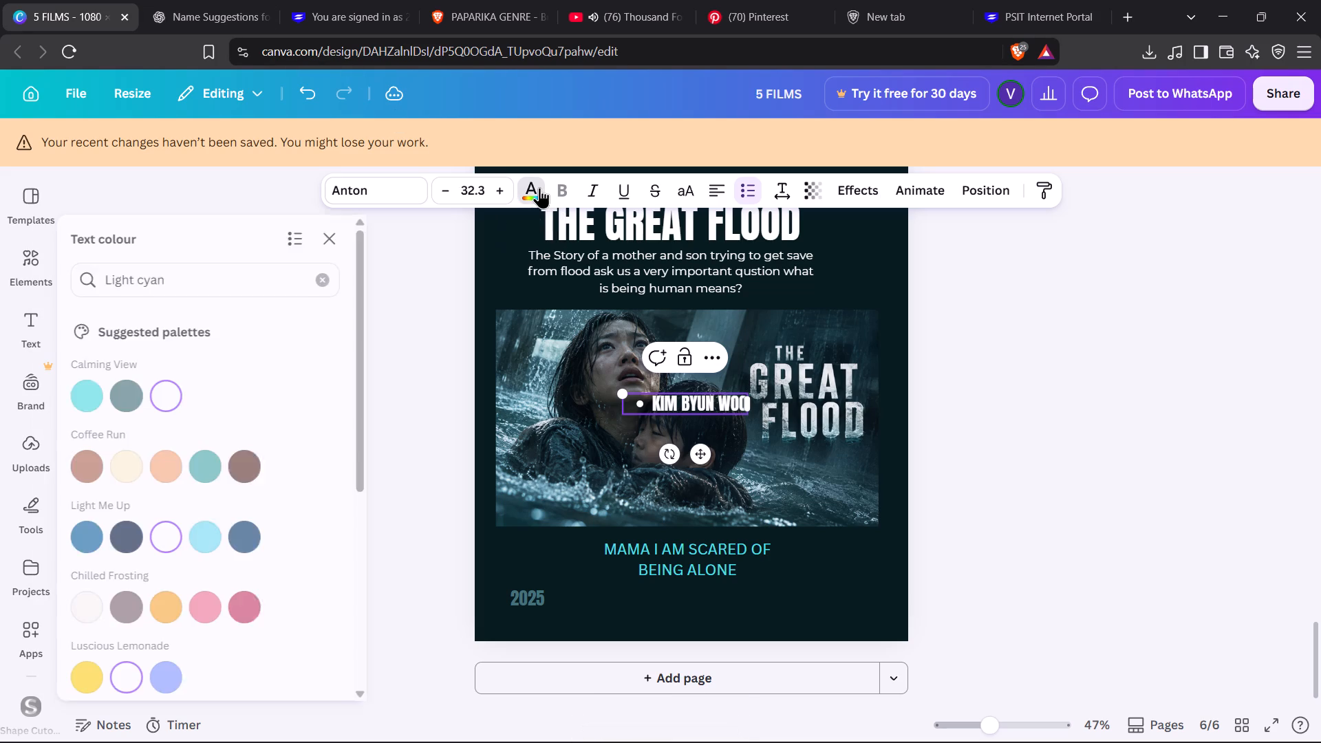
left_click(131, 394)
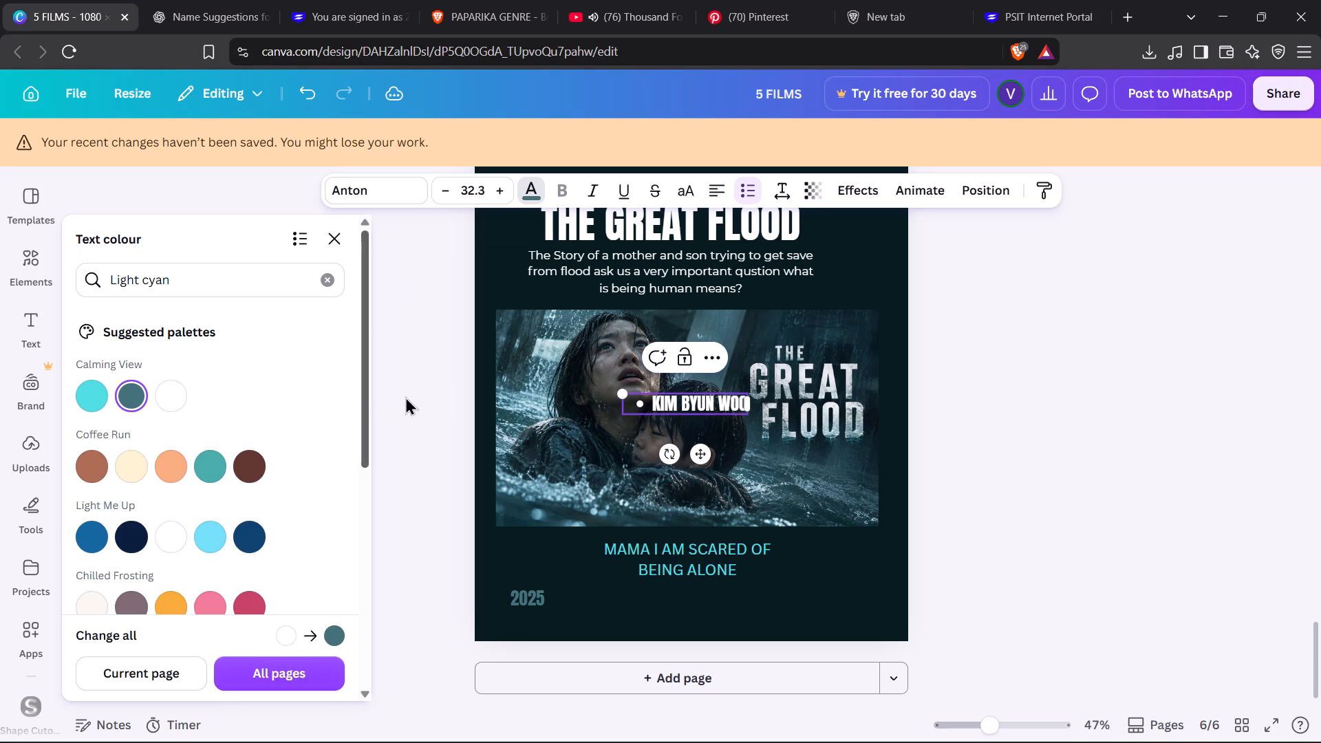
left_click_drag(701, 446, 711, 511)
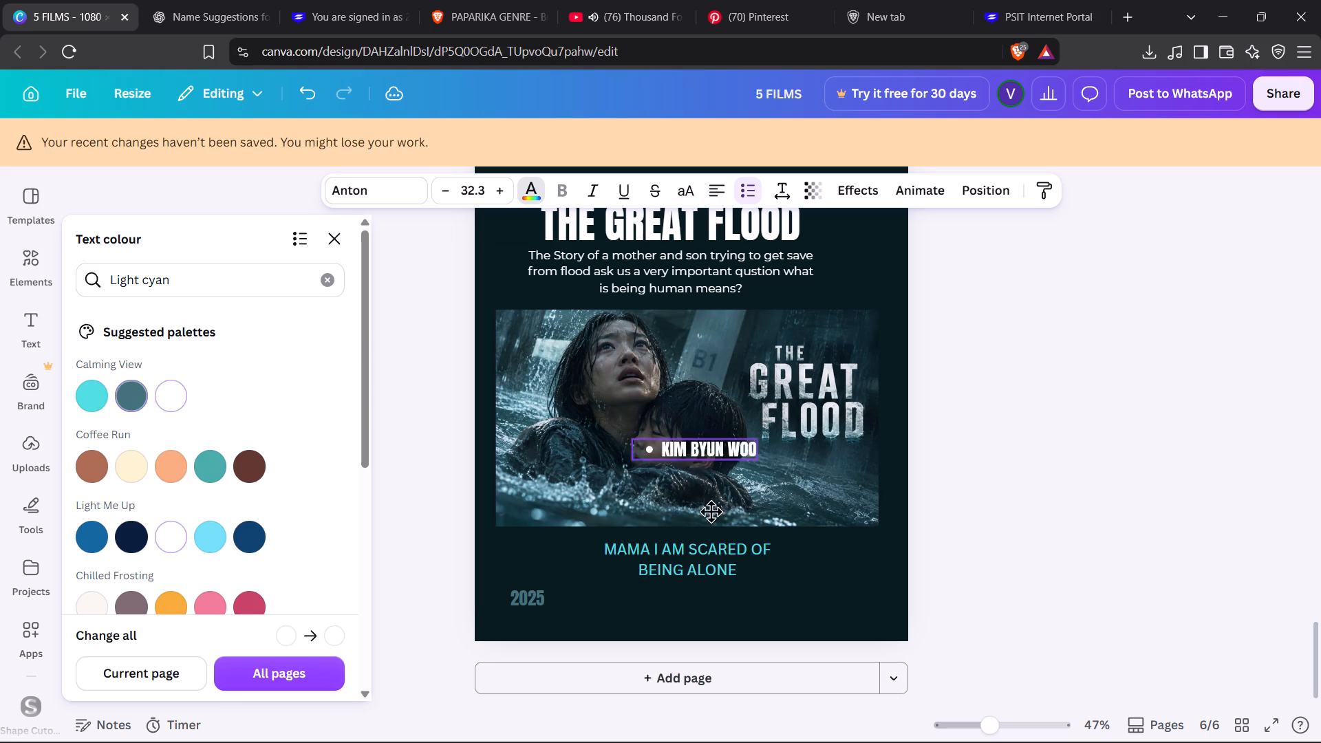
left_click_drag(711, 511, 643, 635)
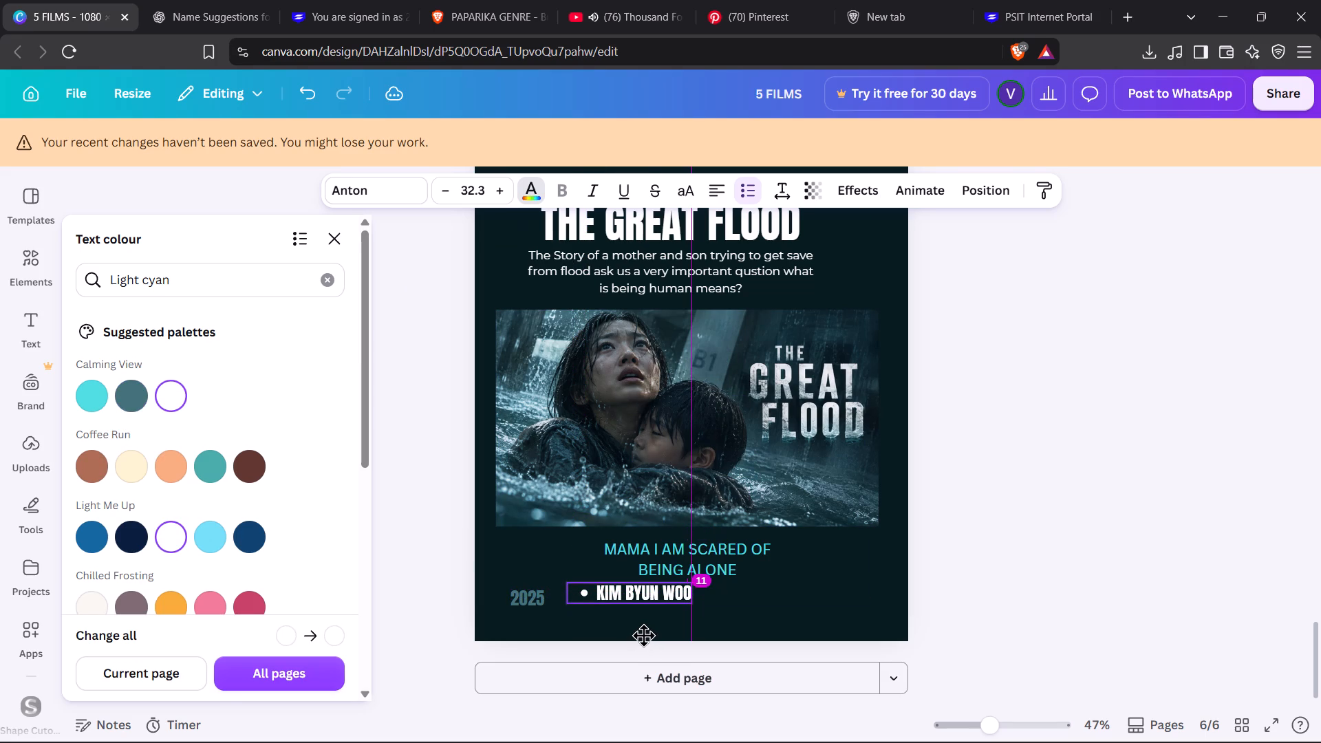
left_click_drag(643, 635, 647, 639)
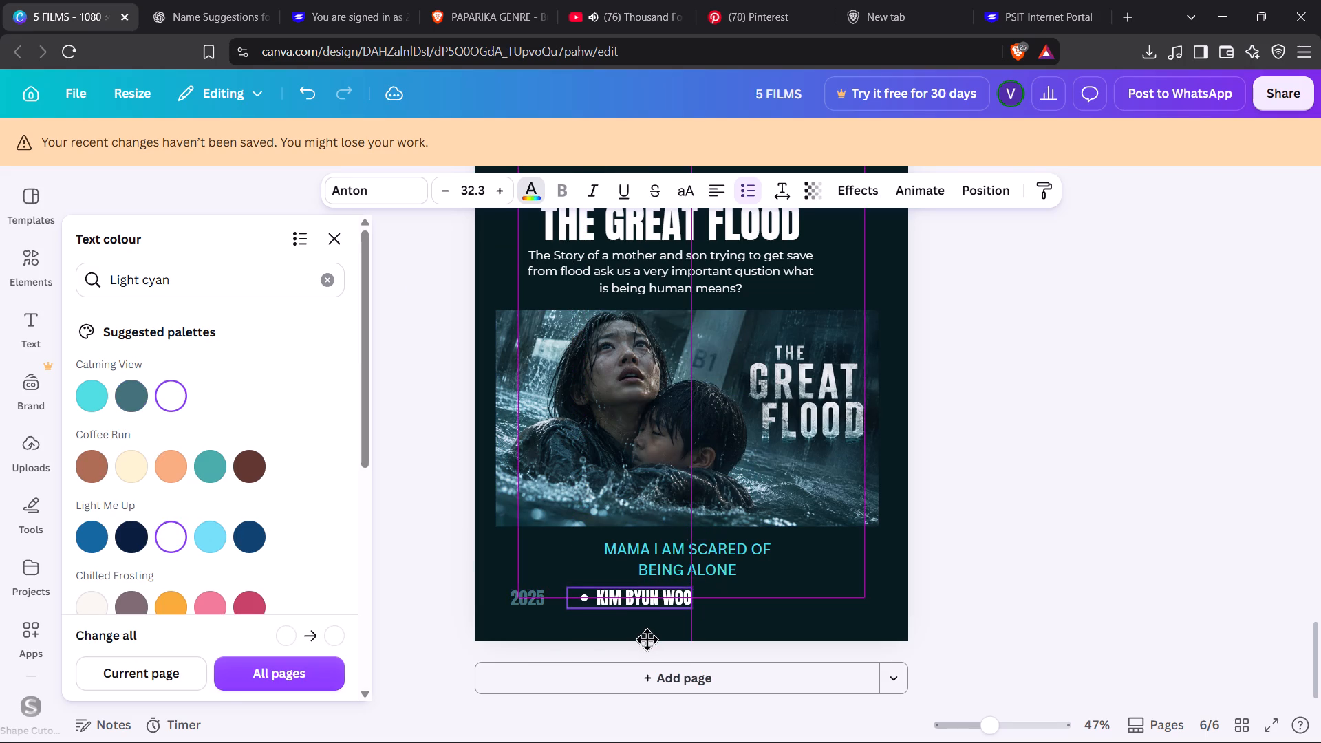
left_click_drag(647, 639, 638, 640)
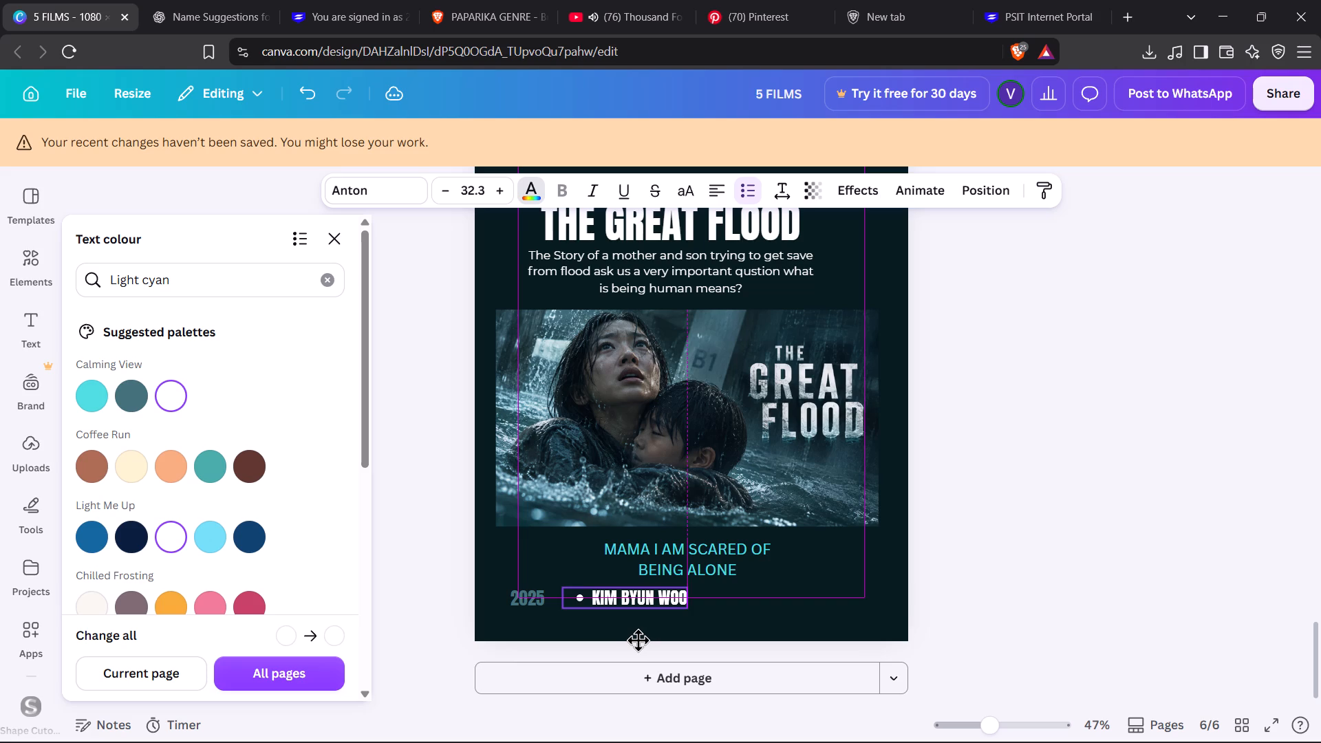
left_click_drag(638, 640, 641, 640)
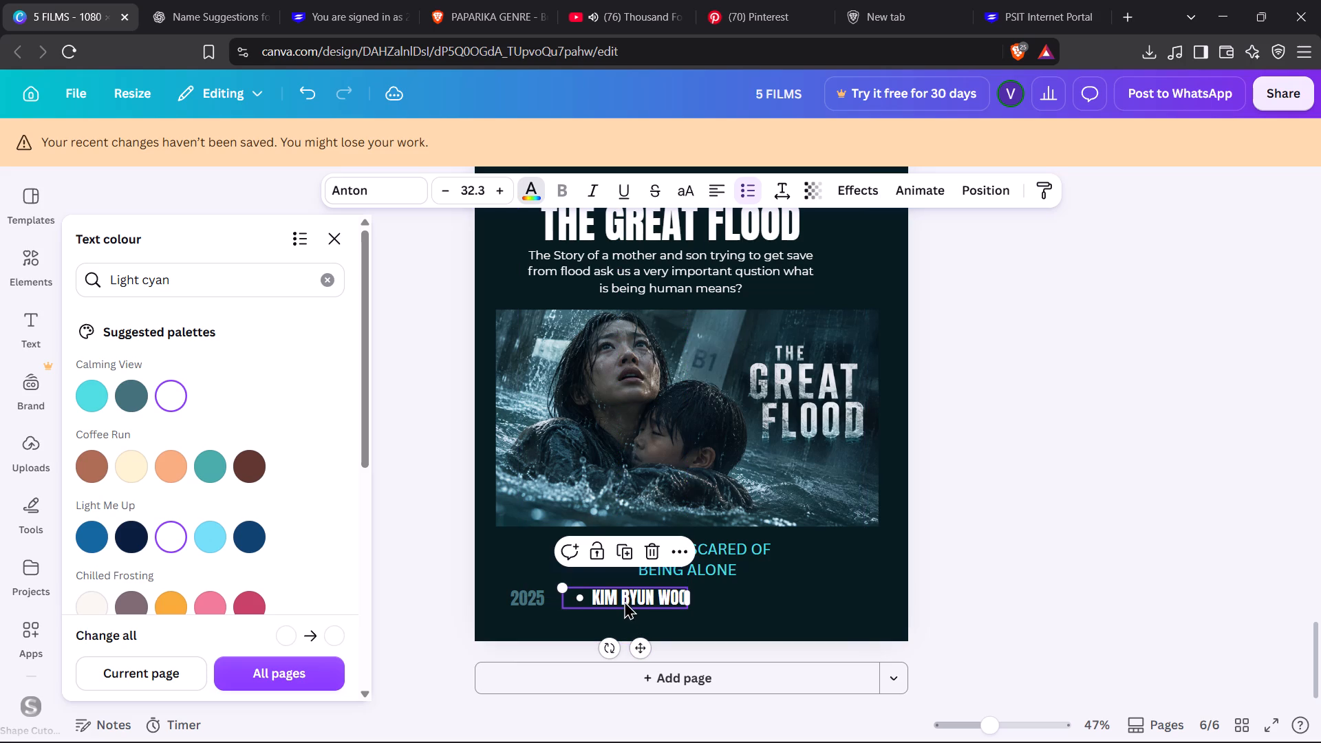
double_click(621, 602)
left_click(621, 602)
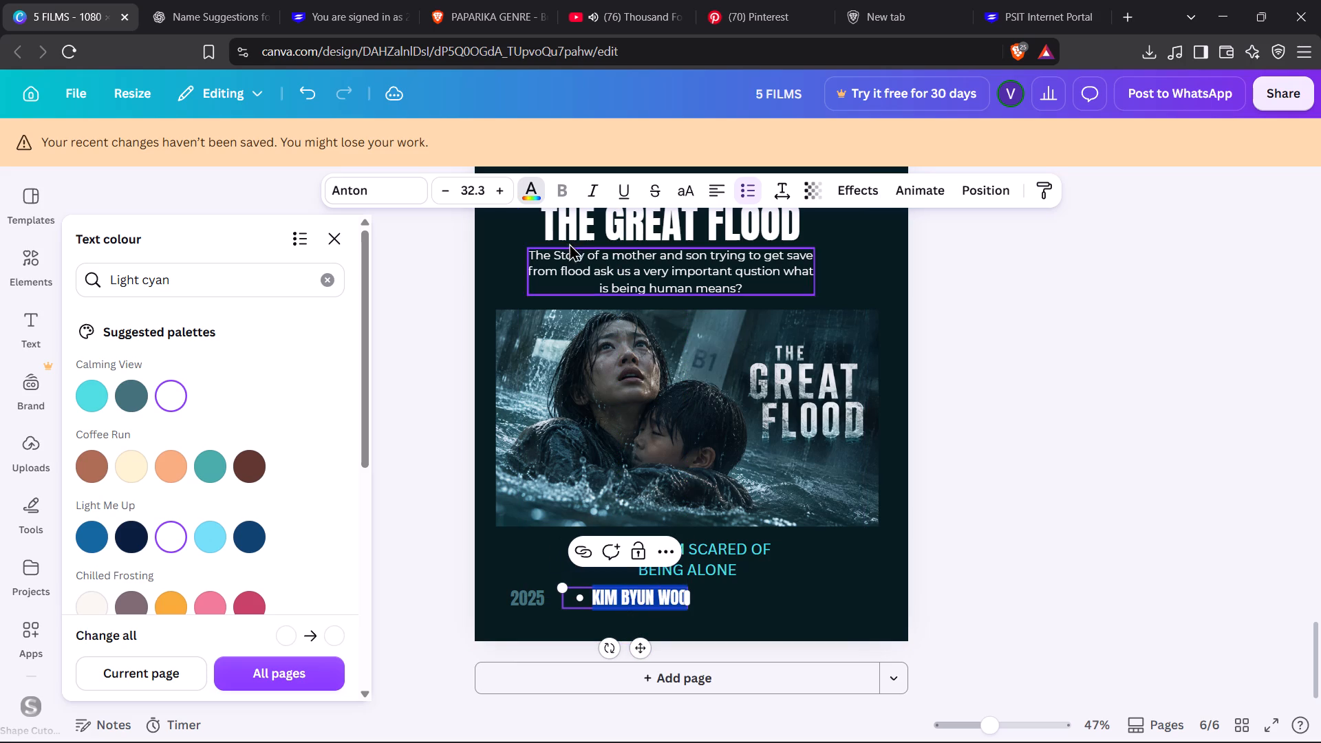
left_click(528, 198)
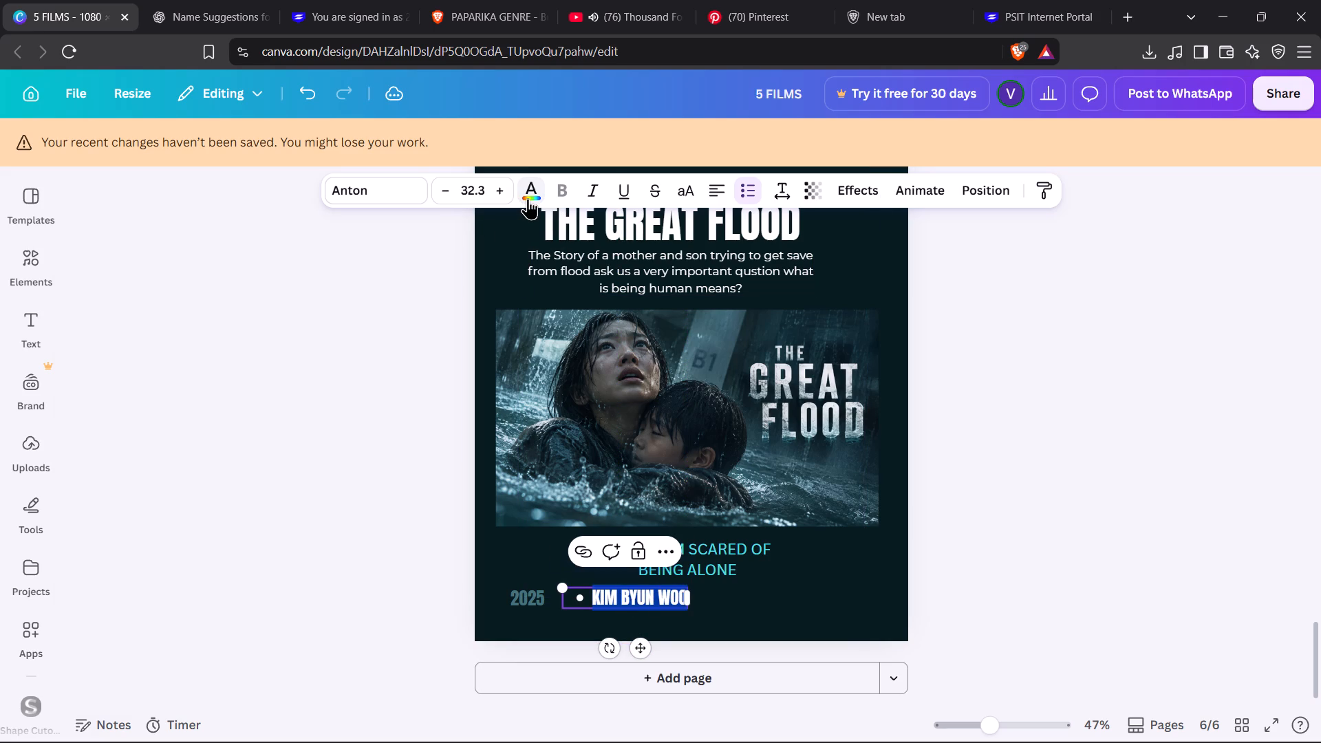
left_click(529, 197)
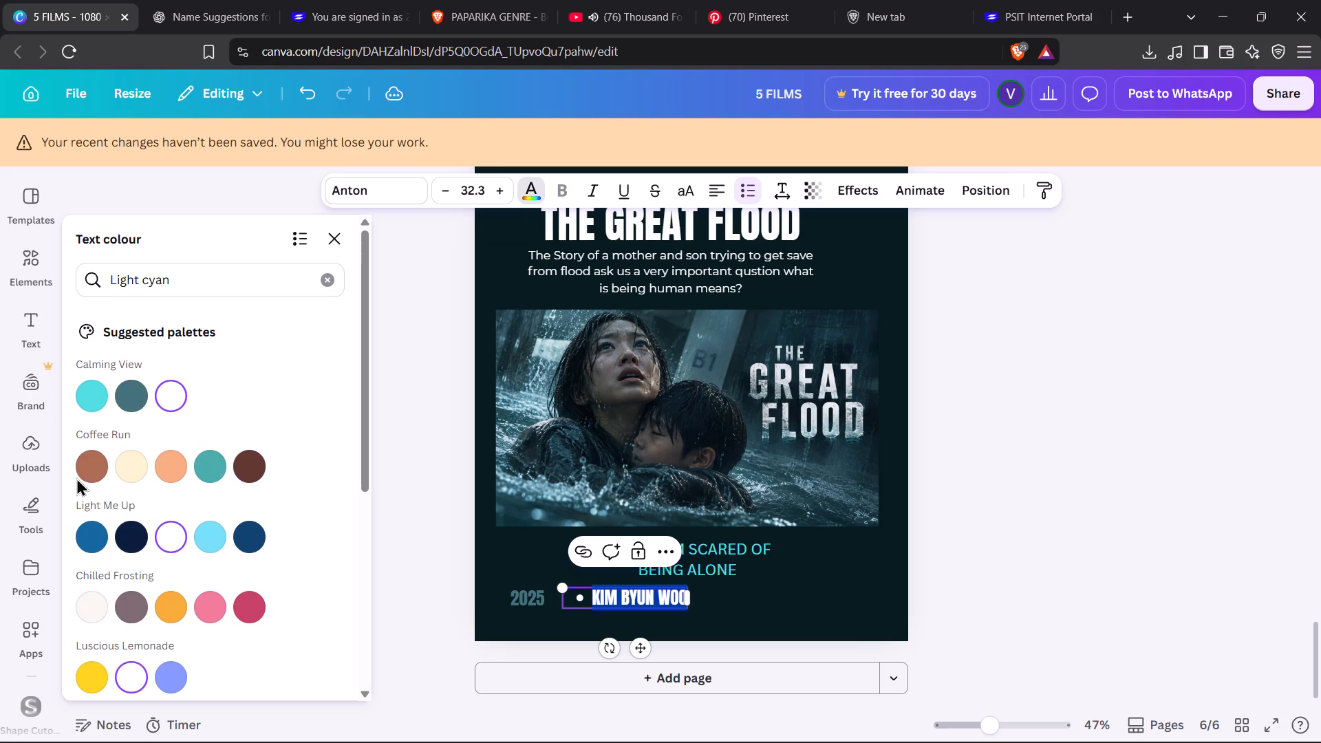
left_click(120, 392)
left_click(1007, 527)
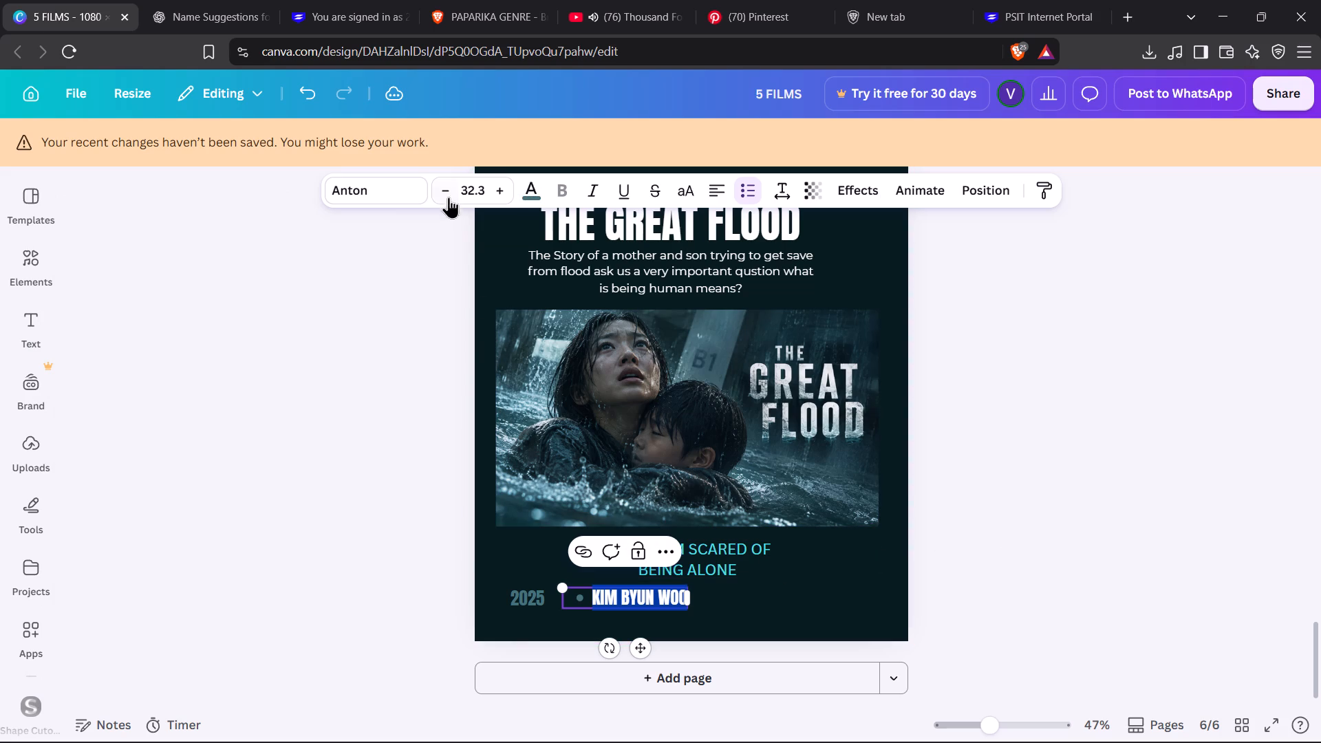
left_click(528, 602)
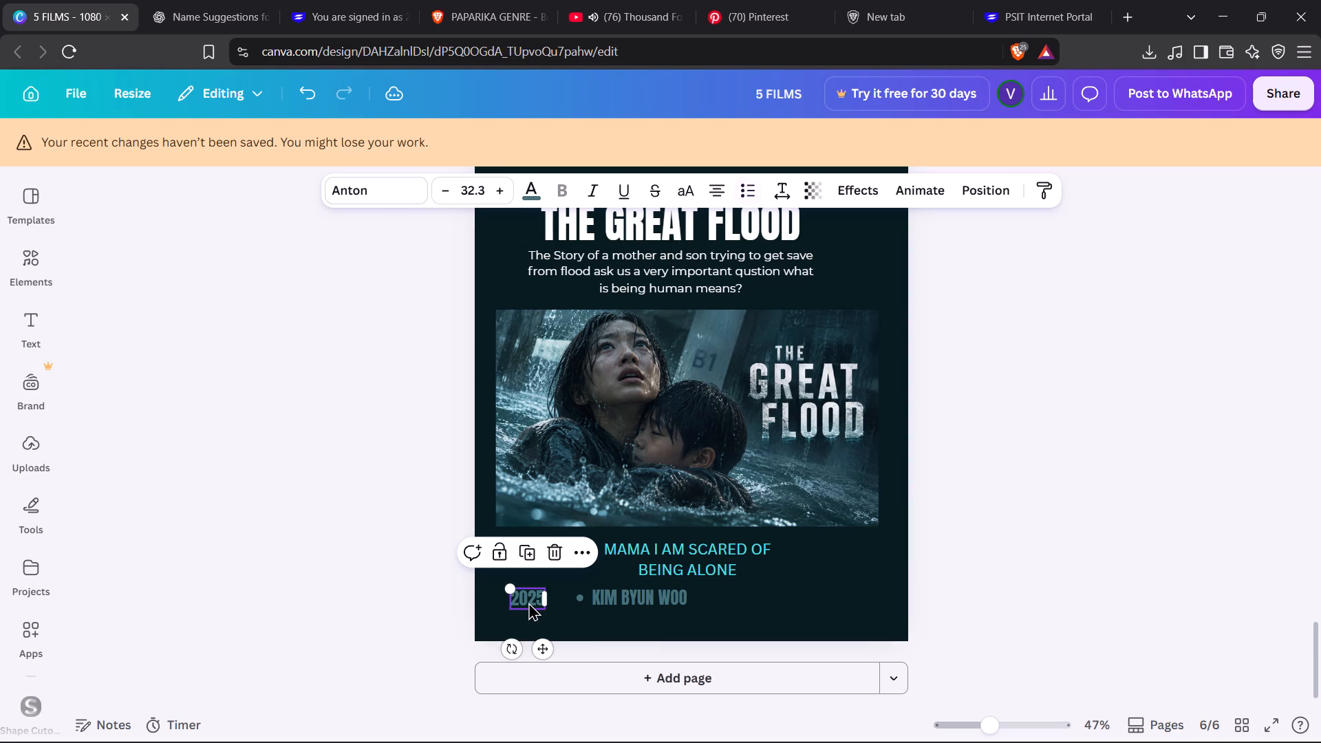
left_click(1091, 572)
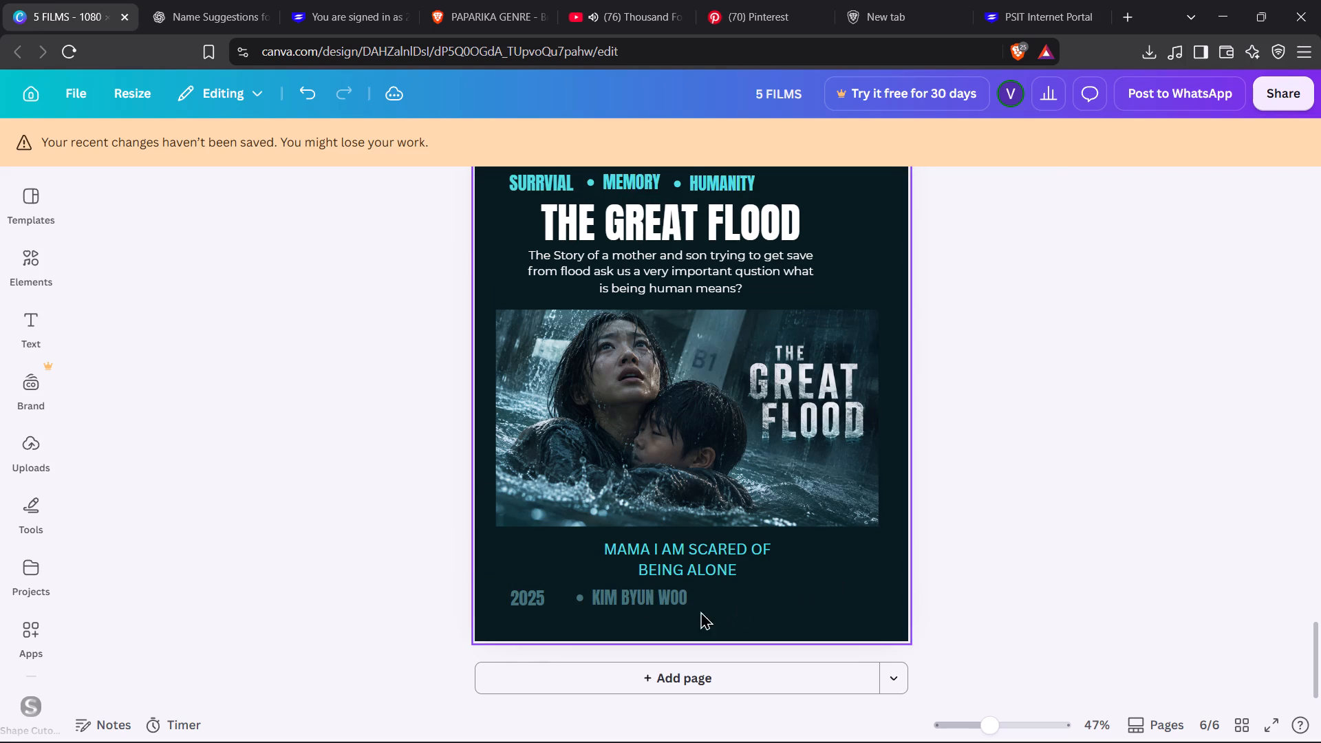
left_click_drag(649, 600, 636, 600)
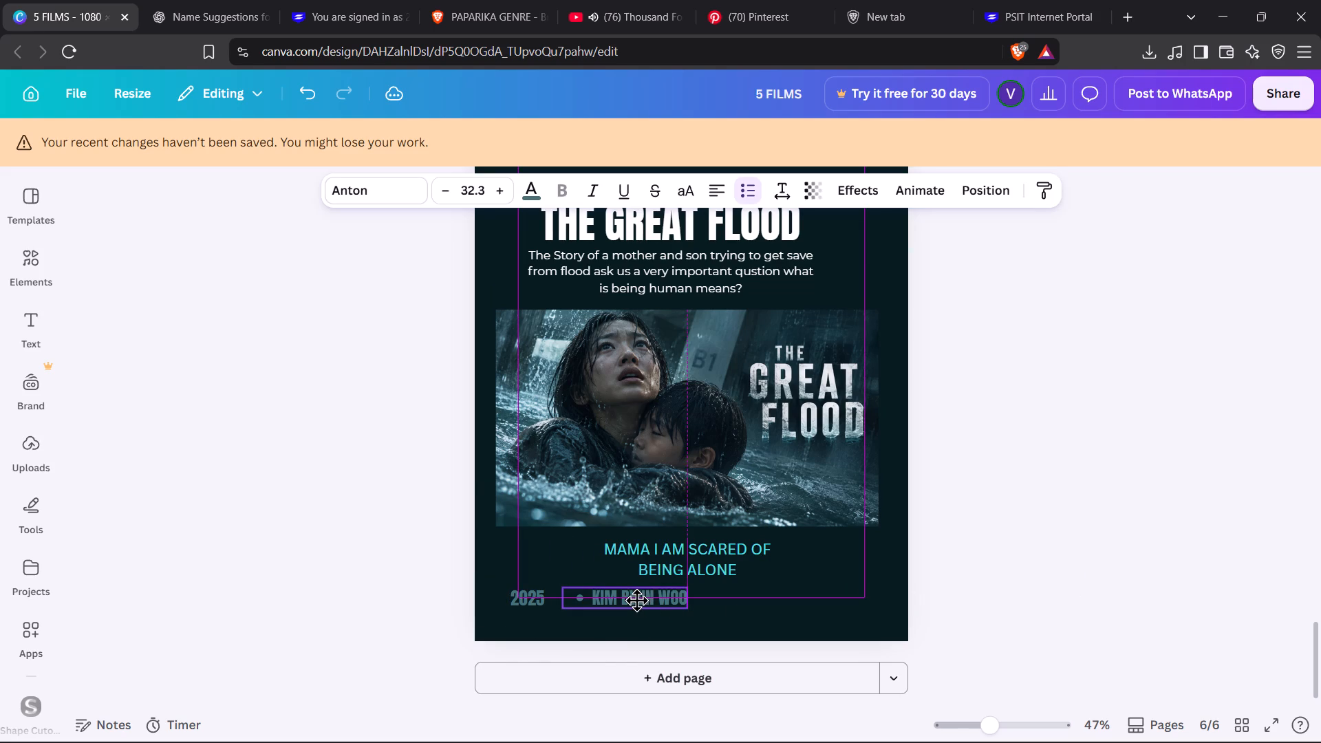
left_click_drag(636, 600, 635, 600)
left_click(999, 561)
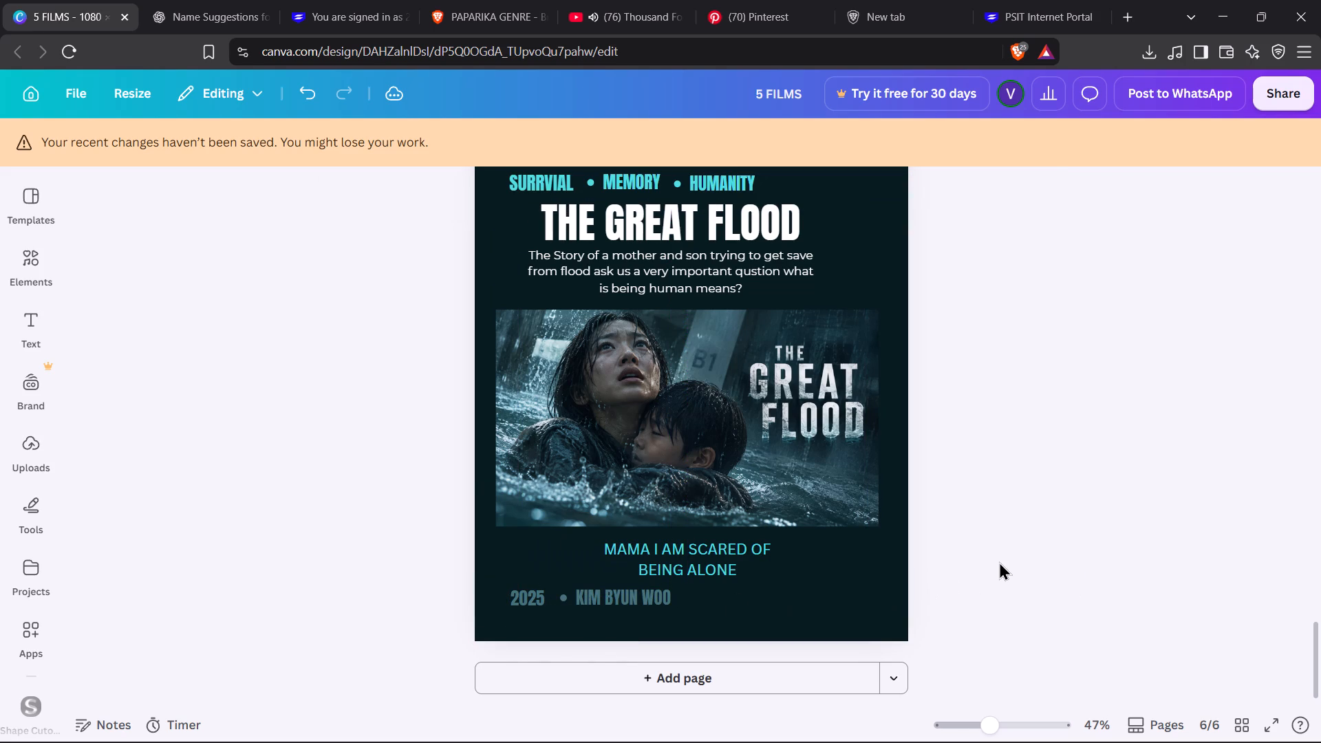
Nudge the "MAMA I AM SCARED OF BEING ALONE" tagline up to equal gaps of 29 from the film image and the footer.
scroll(999, 561, "up", 1)
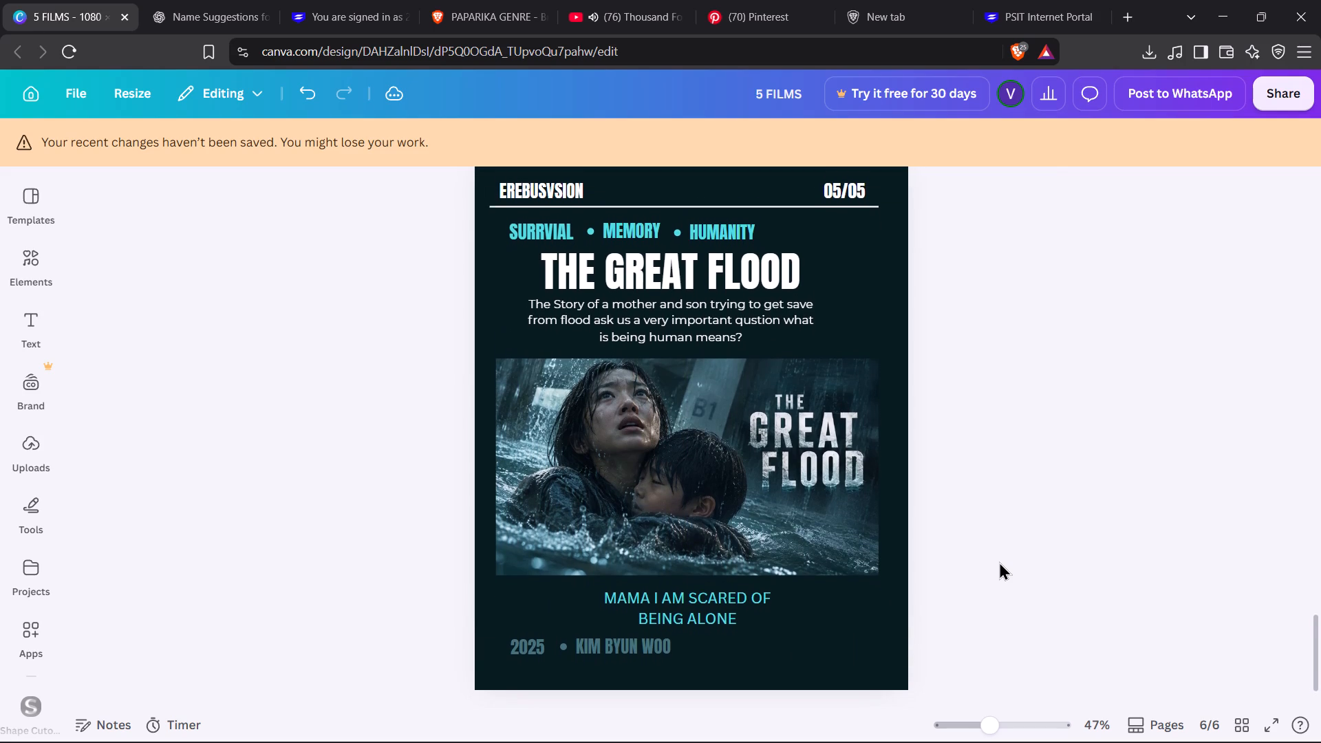
scroll(999, 561, "up", 1)
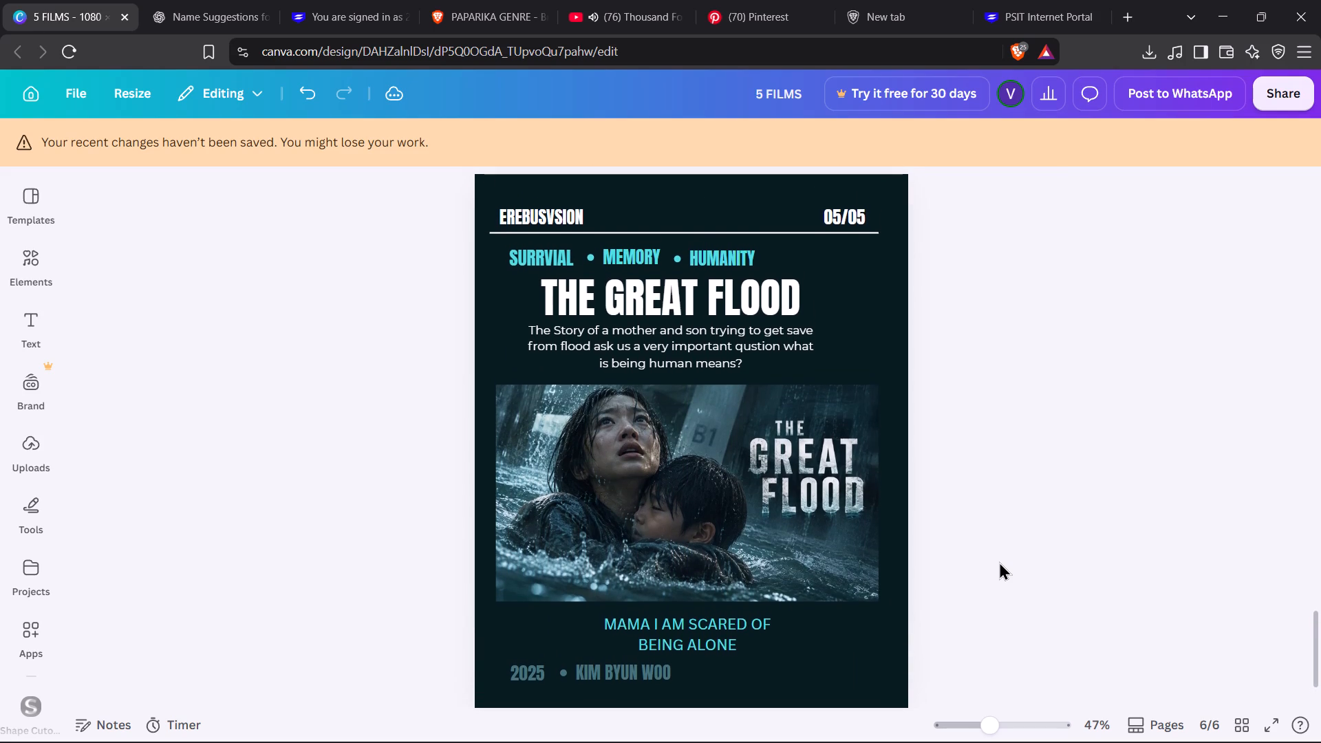
scroll(999, 561, "up", 1)
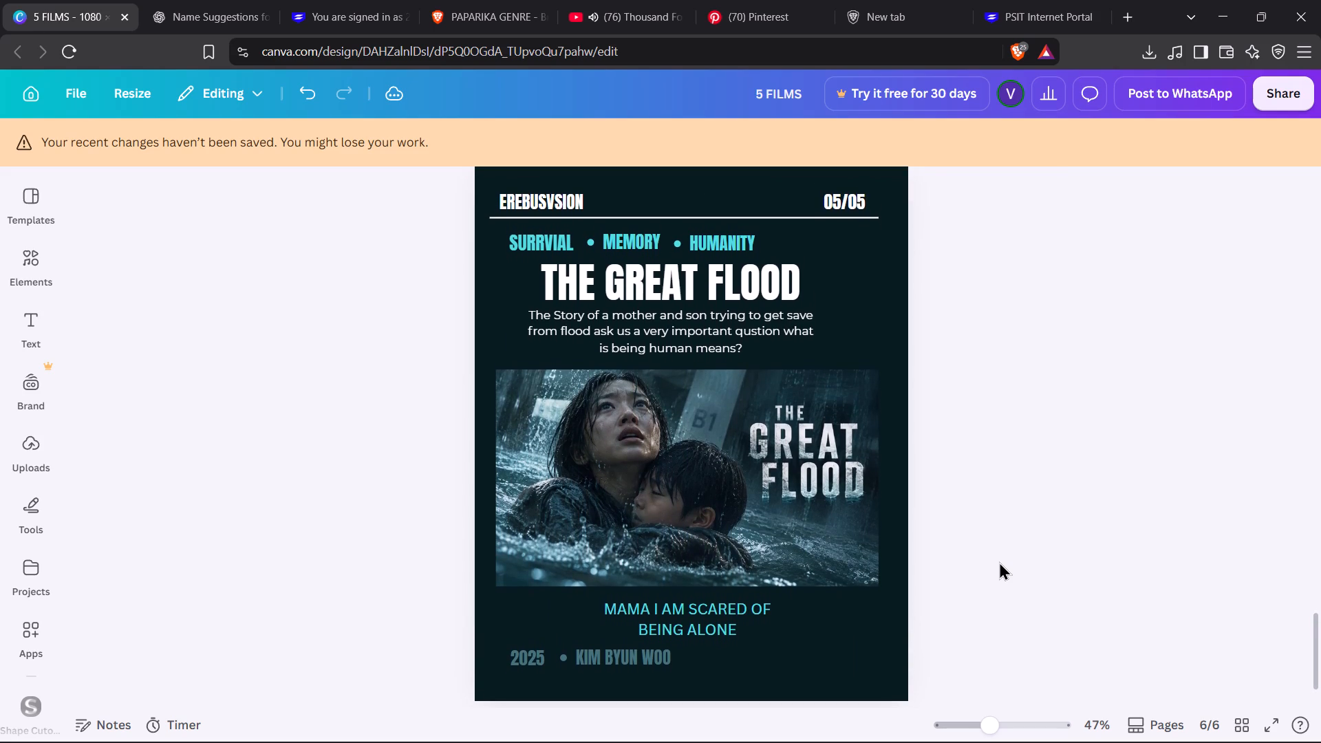
left_click(685, 615)
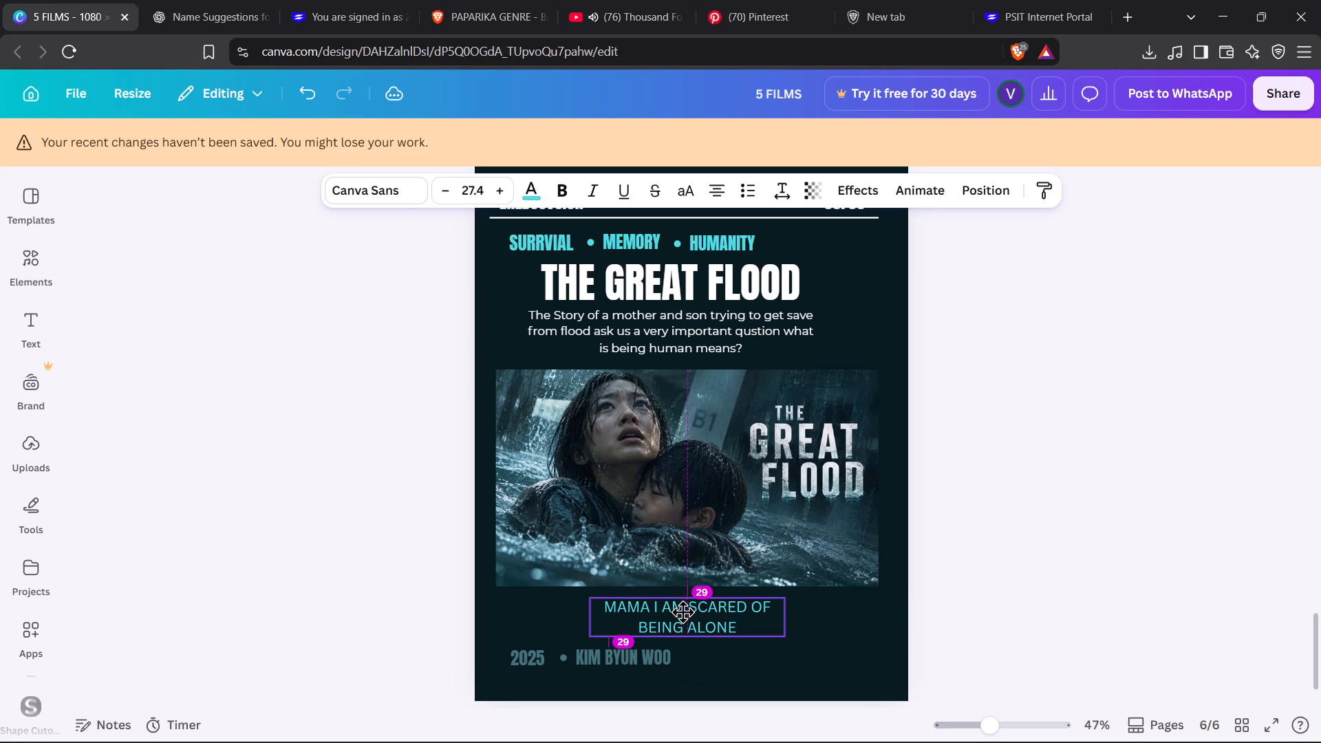
left_click(1066, 621)
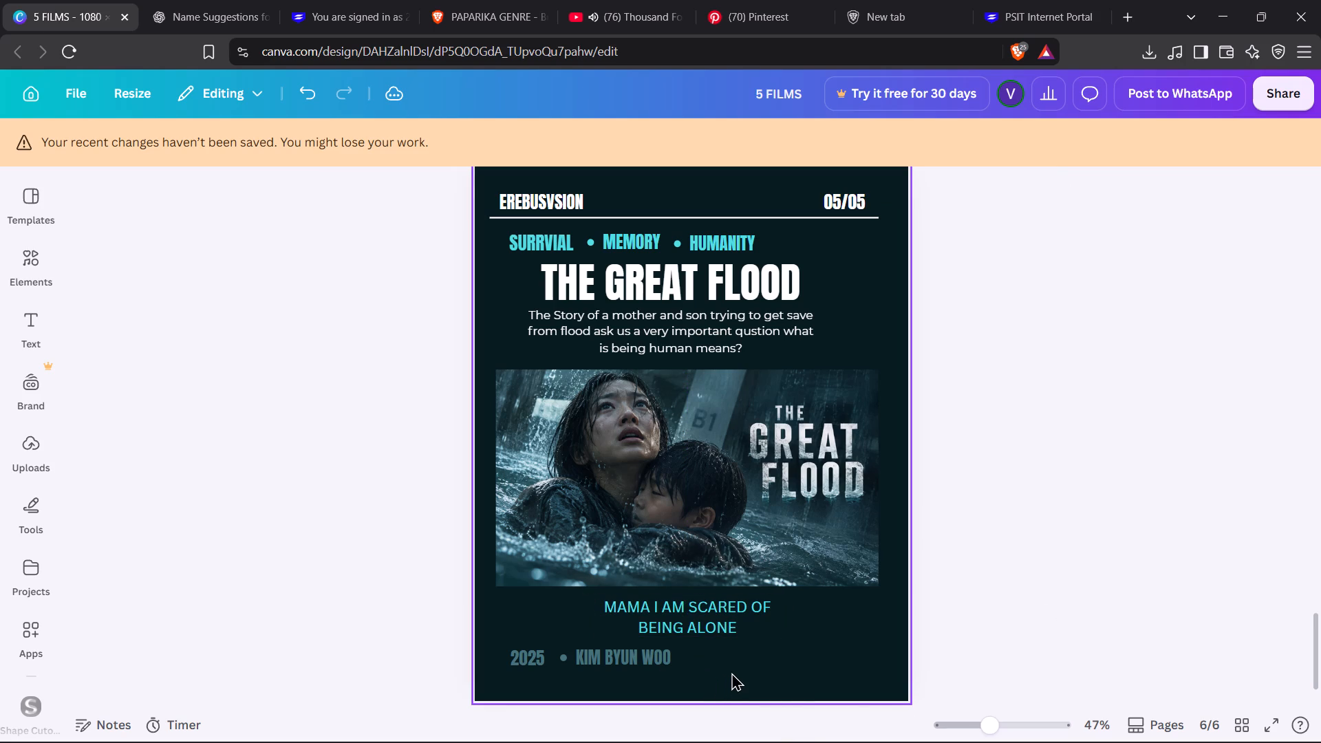
Add a new text box to page 6 and enter the genre "SCI-FIC THRILLER".
key("t")
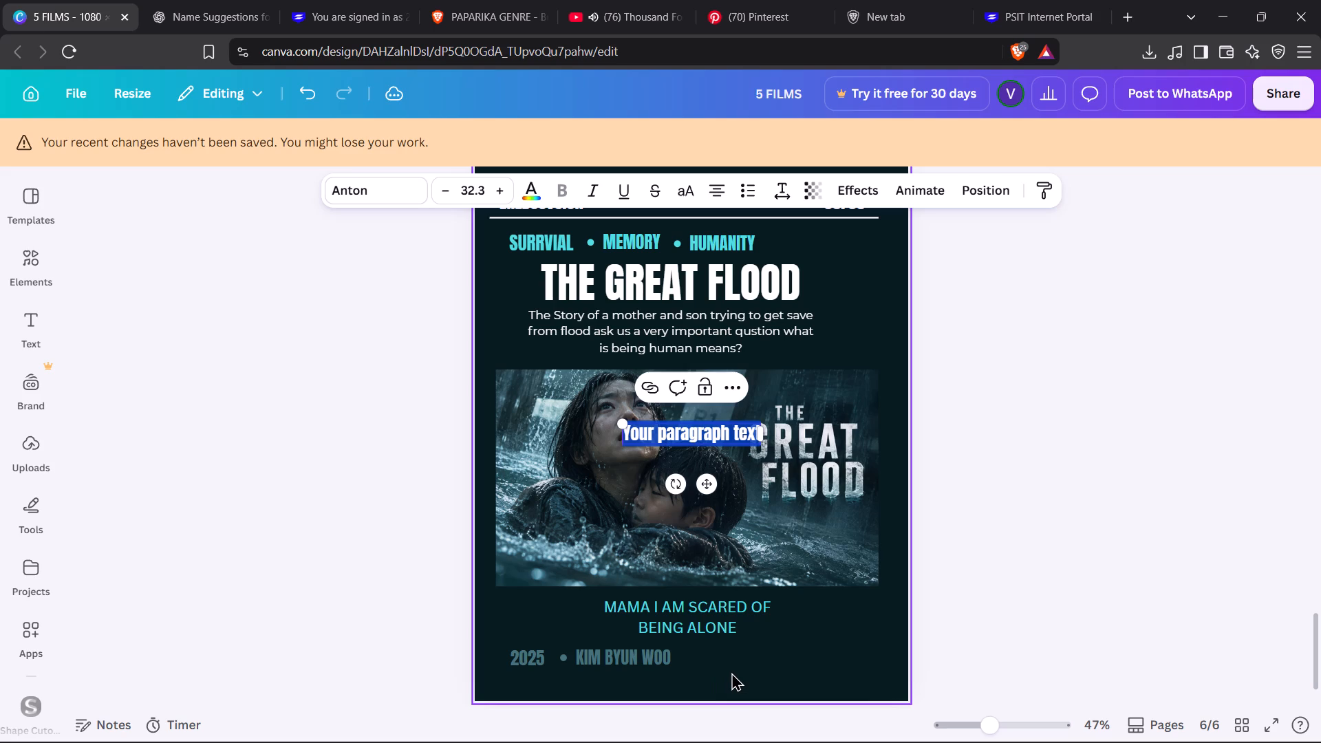
type("SC")
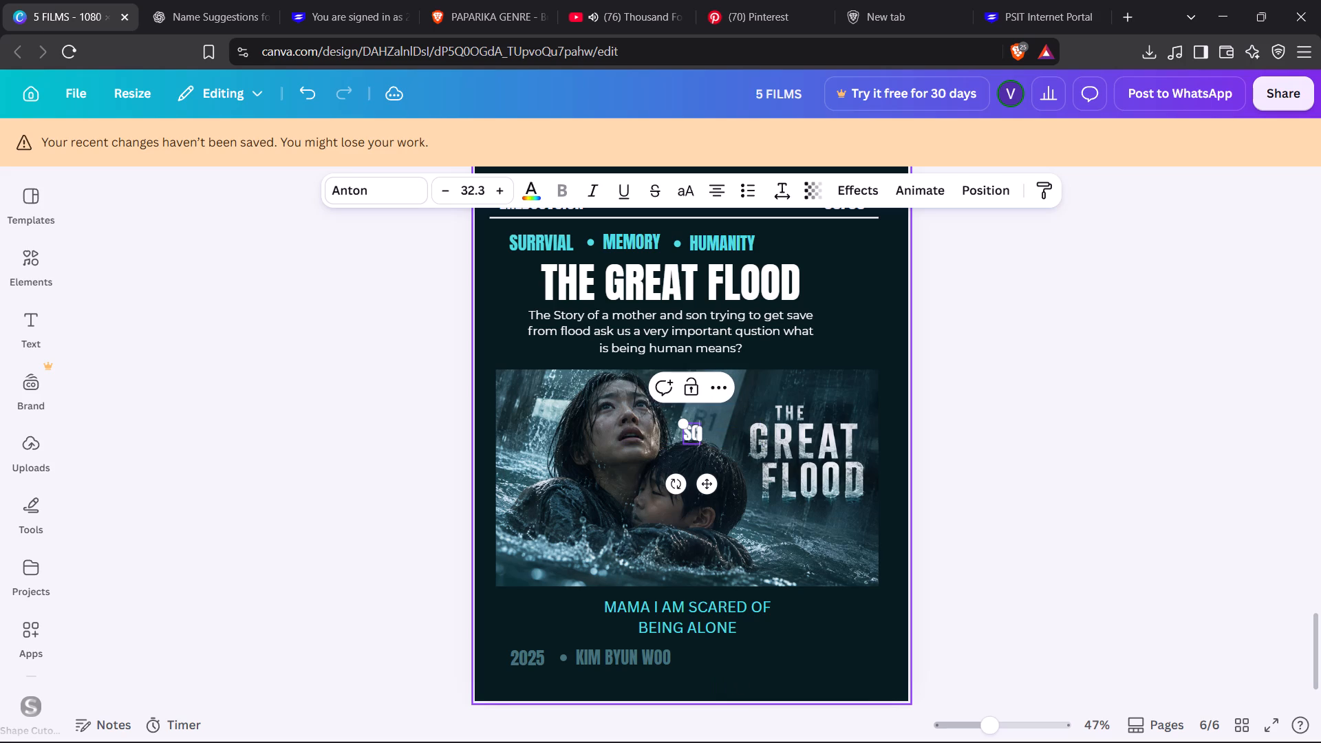
key("i")
type("-FIC")
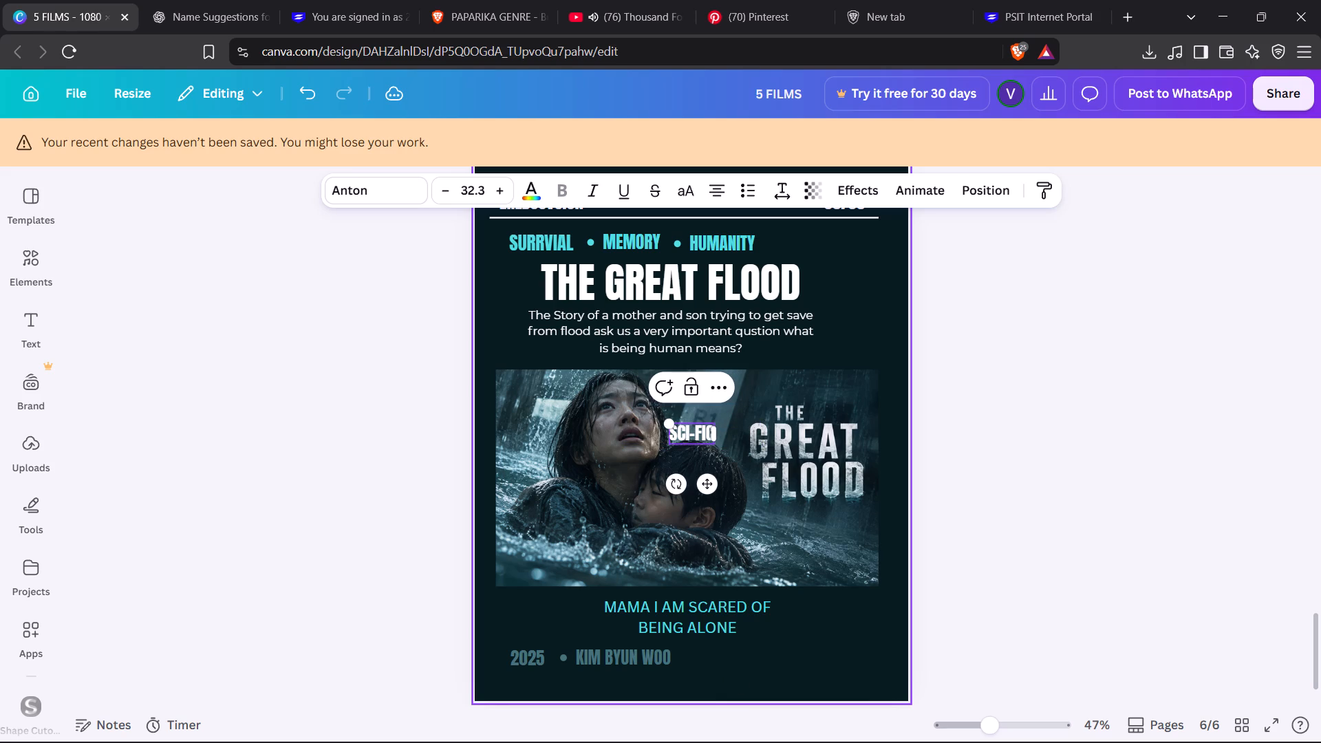
key("space")
type("THRILL")
type("ER")
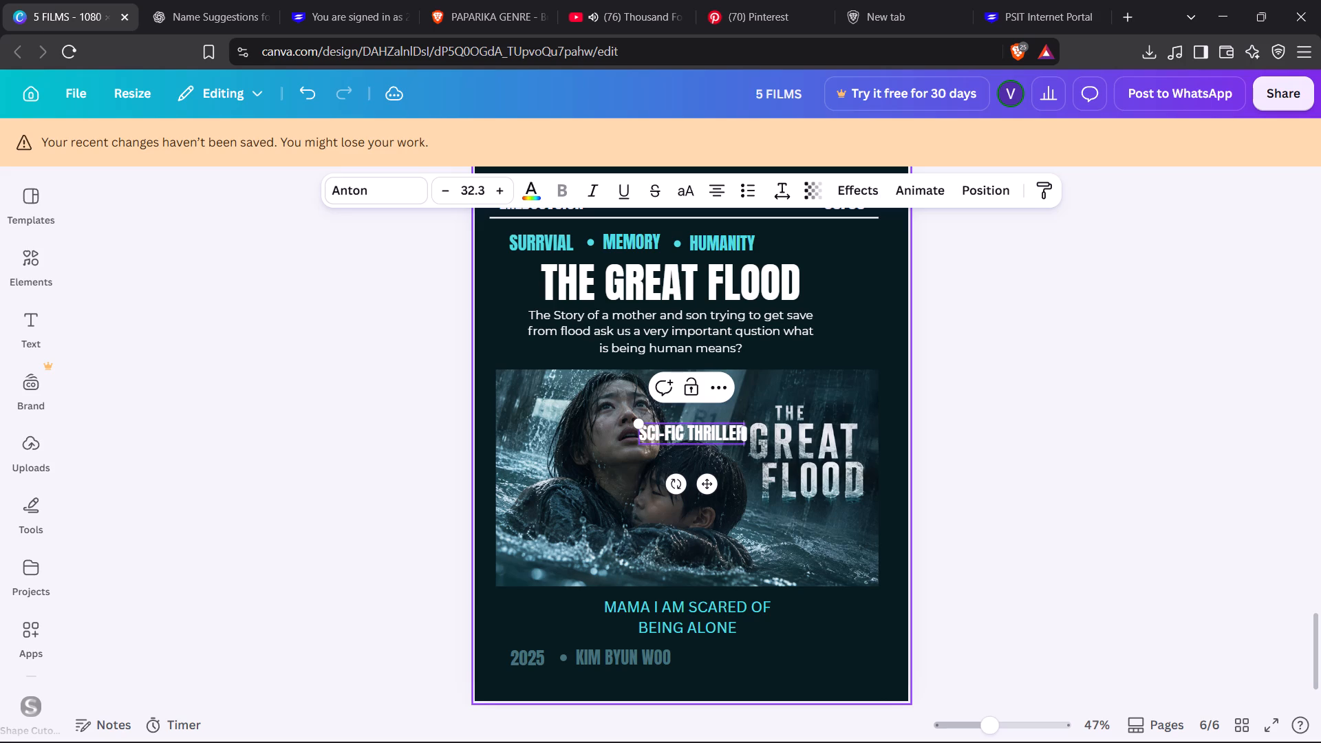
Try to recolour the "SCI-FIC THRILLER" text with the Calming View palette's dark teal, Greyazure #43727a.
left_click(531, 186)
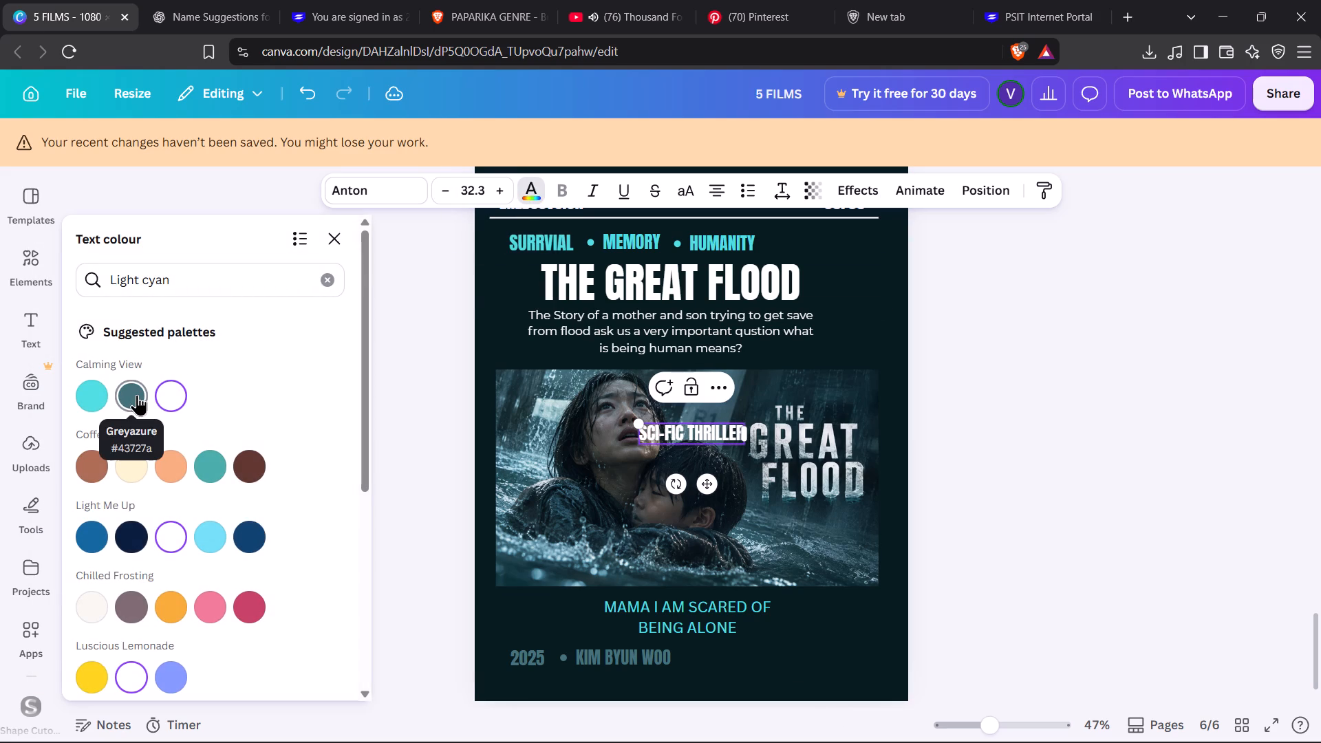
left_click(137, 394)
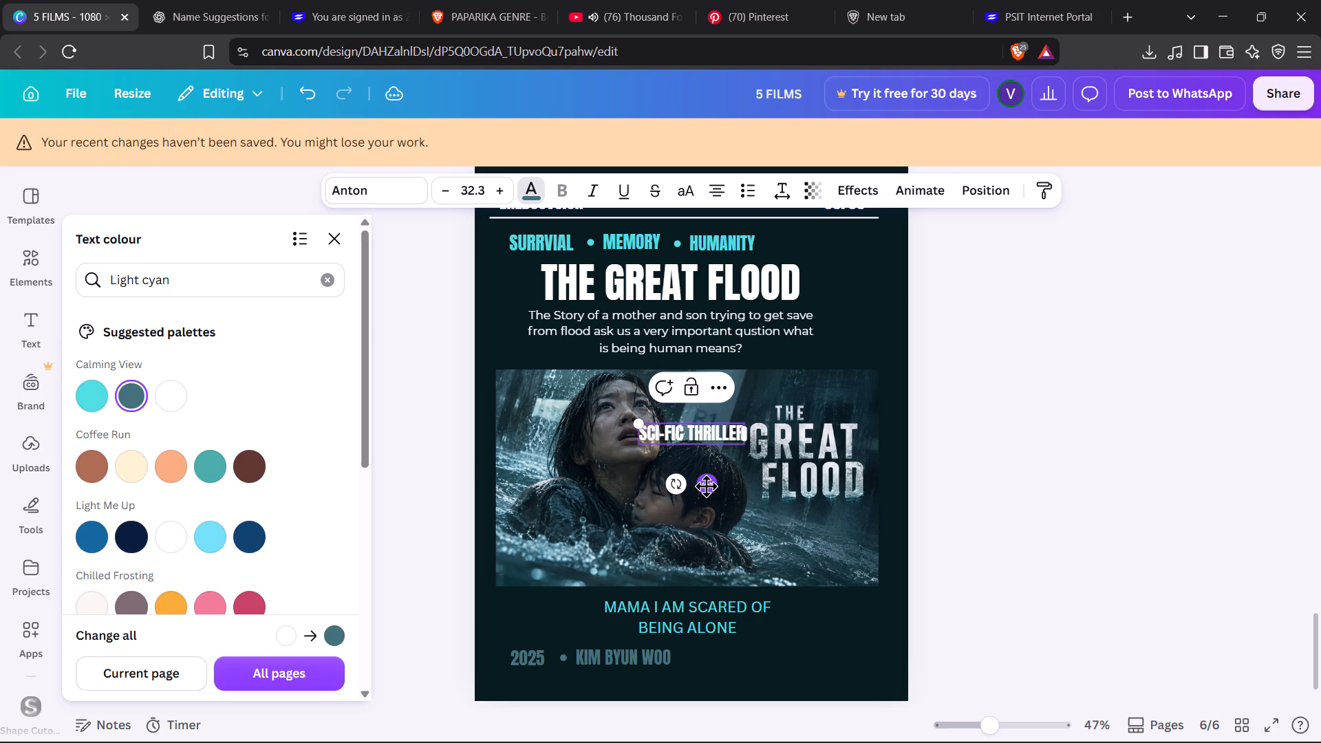
Move the "SCI-FIC THRILLER" text down into the footer, level with and just after "KIM BYUN WOO".
left_click_drag(706, 486, 748, 663)
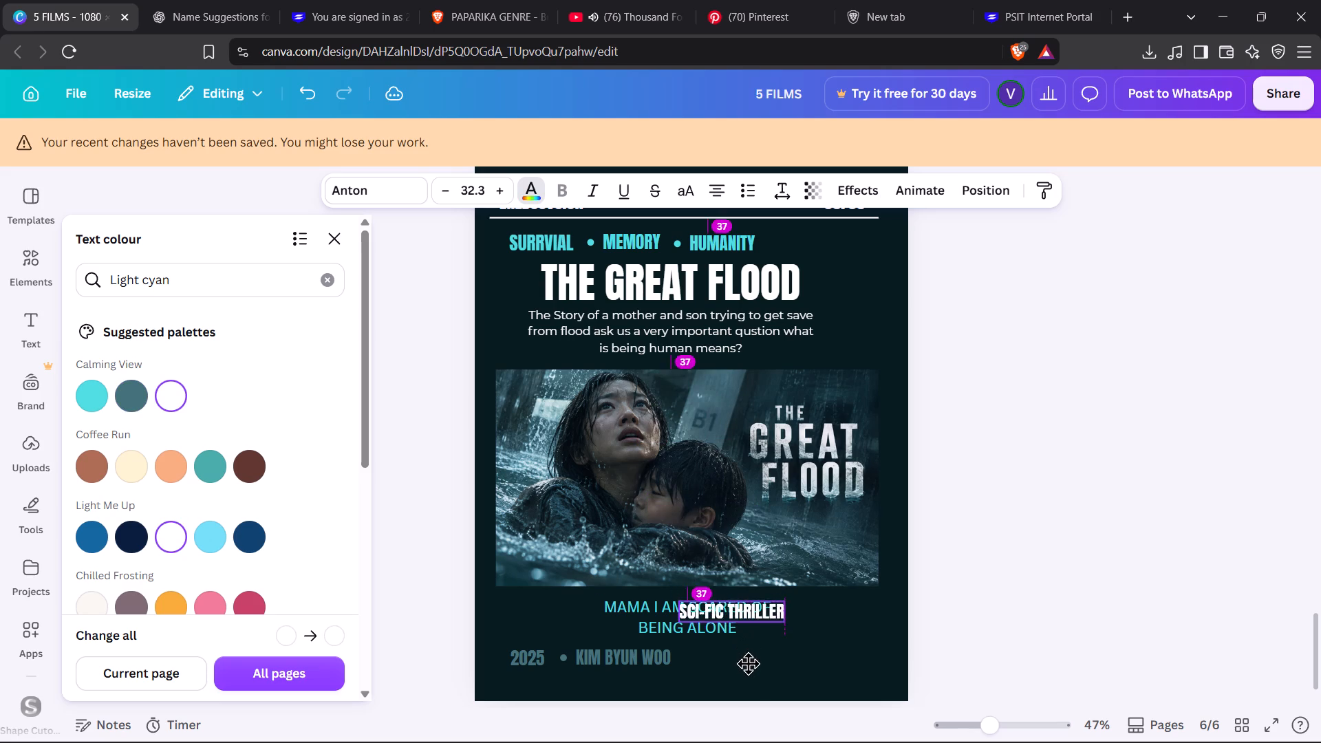
left_click_drag(748, 663, 752, 709)
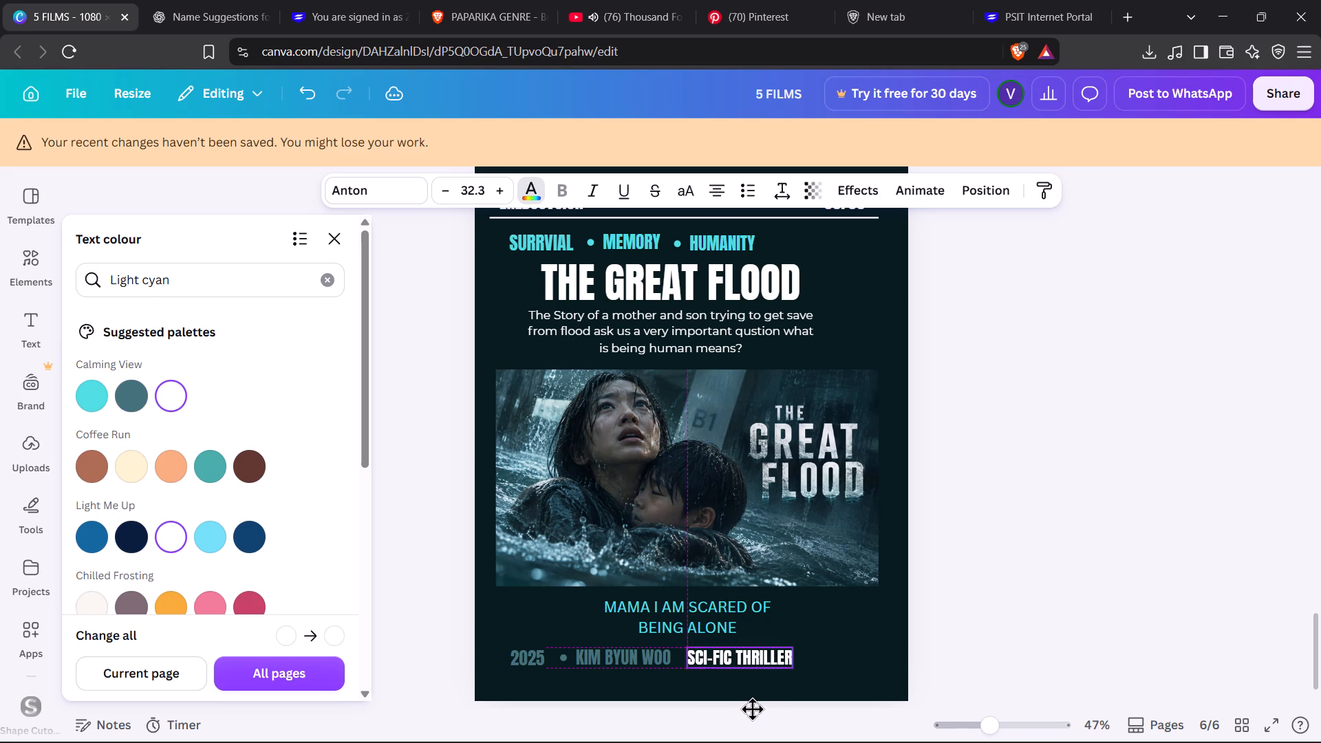
left_click_drag(752, 709, 749, 707)
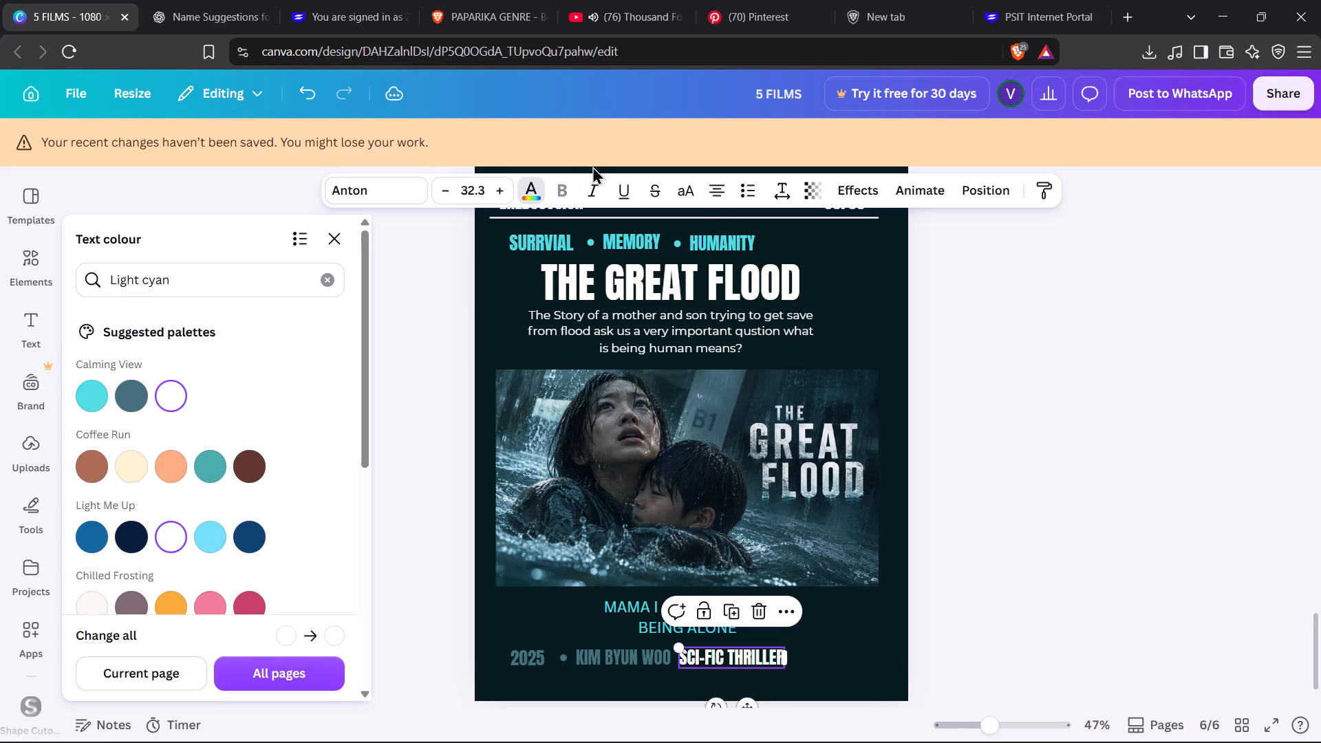
Turn the "SCI-FIC THRILLER" footer text into a bulleted item.
left_click(744, 191)
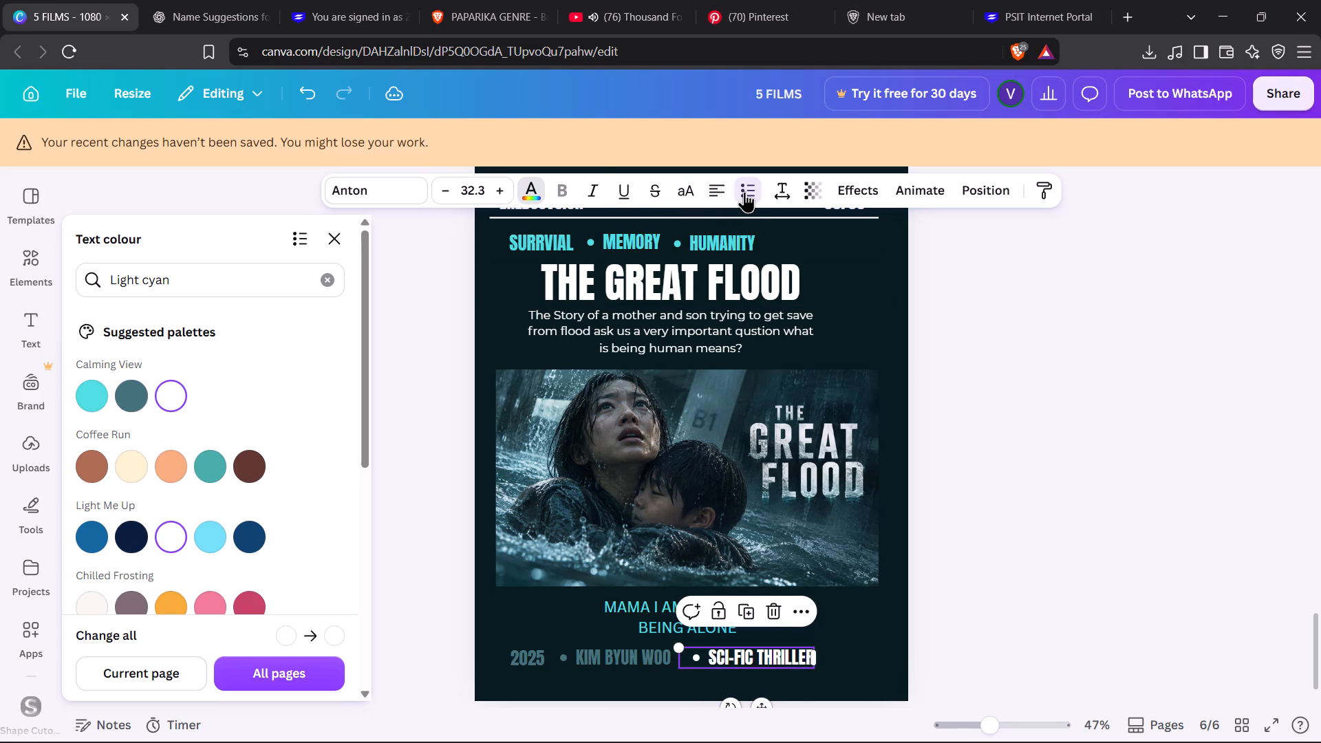
left_click(1046, 424)
left_click(1046, 424)
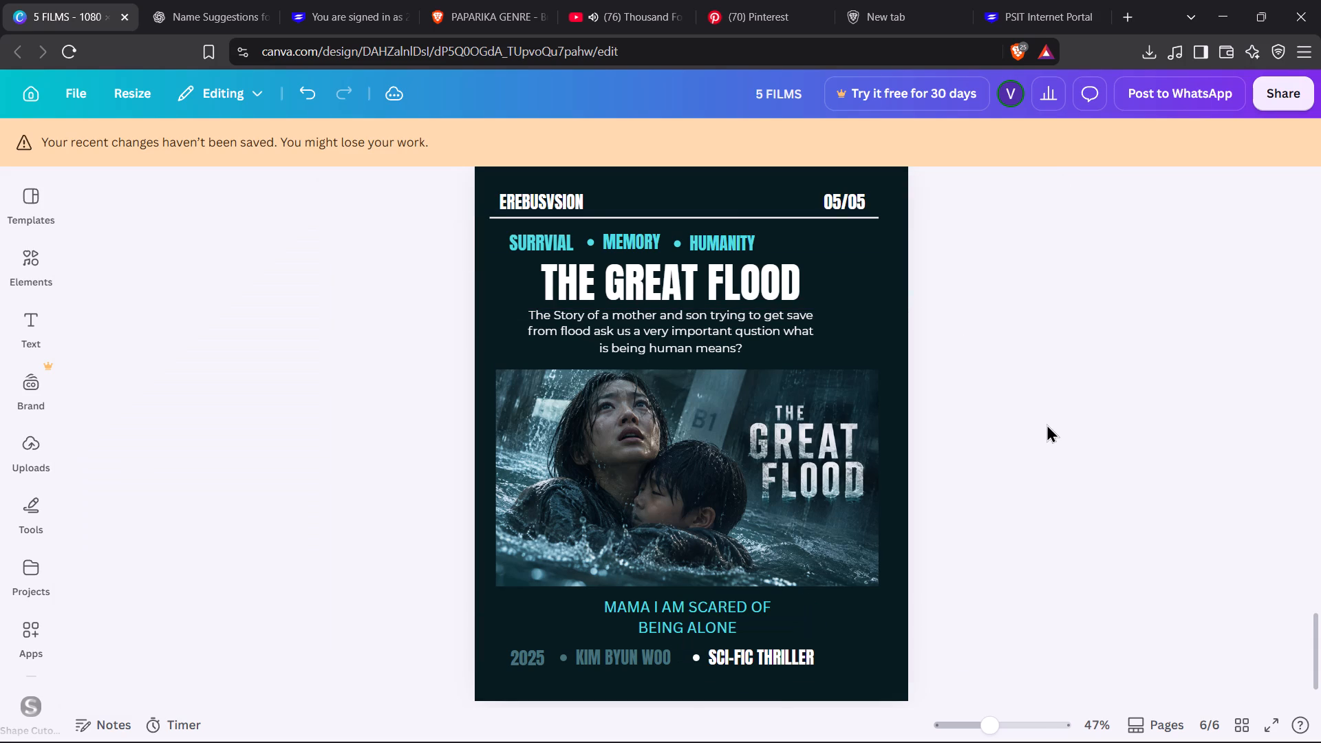
Recolour the "SCI-FIC THRILLER" footer text with the Calming View palette's dark teal.
left_click(759, 647)
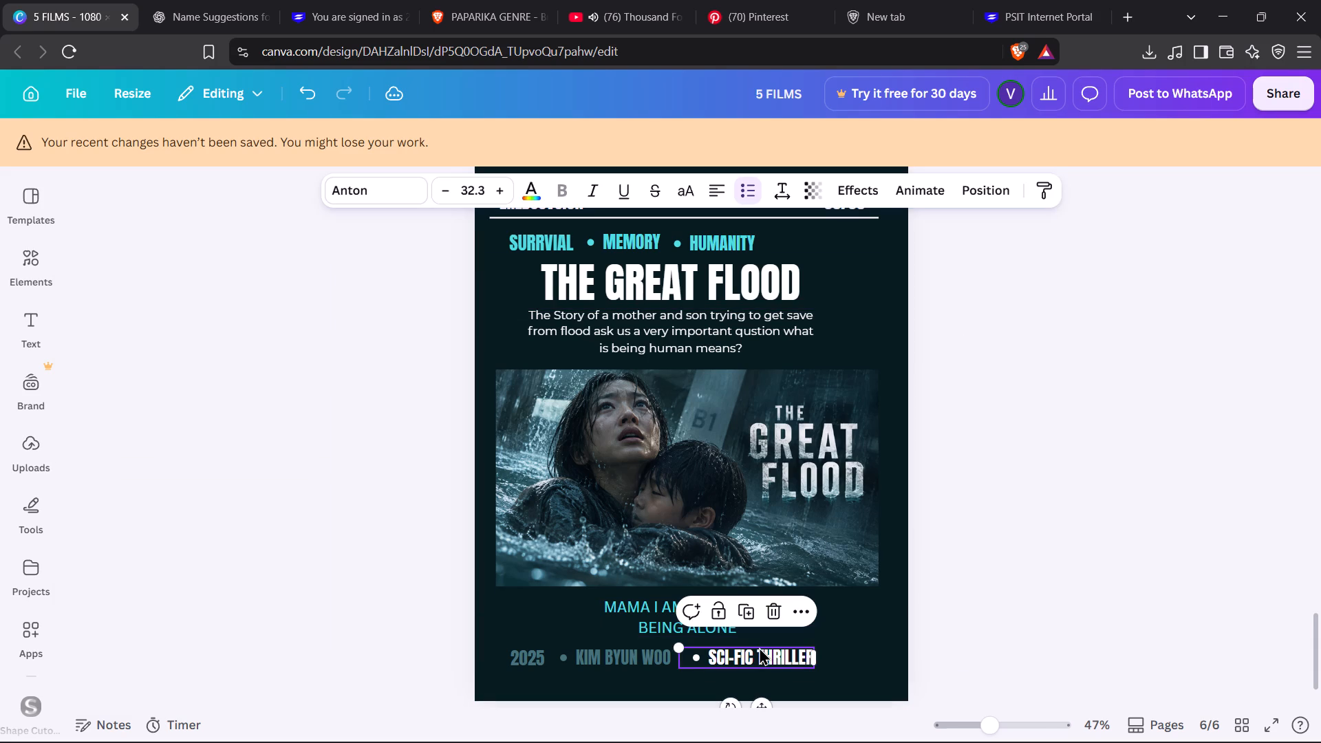
left_click(532, 199)
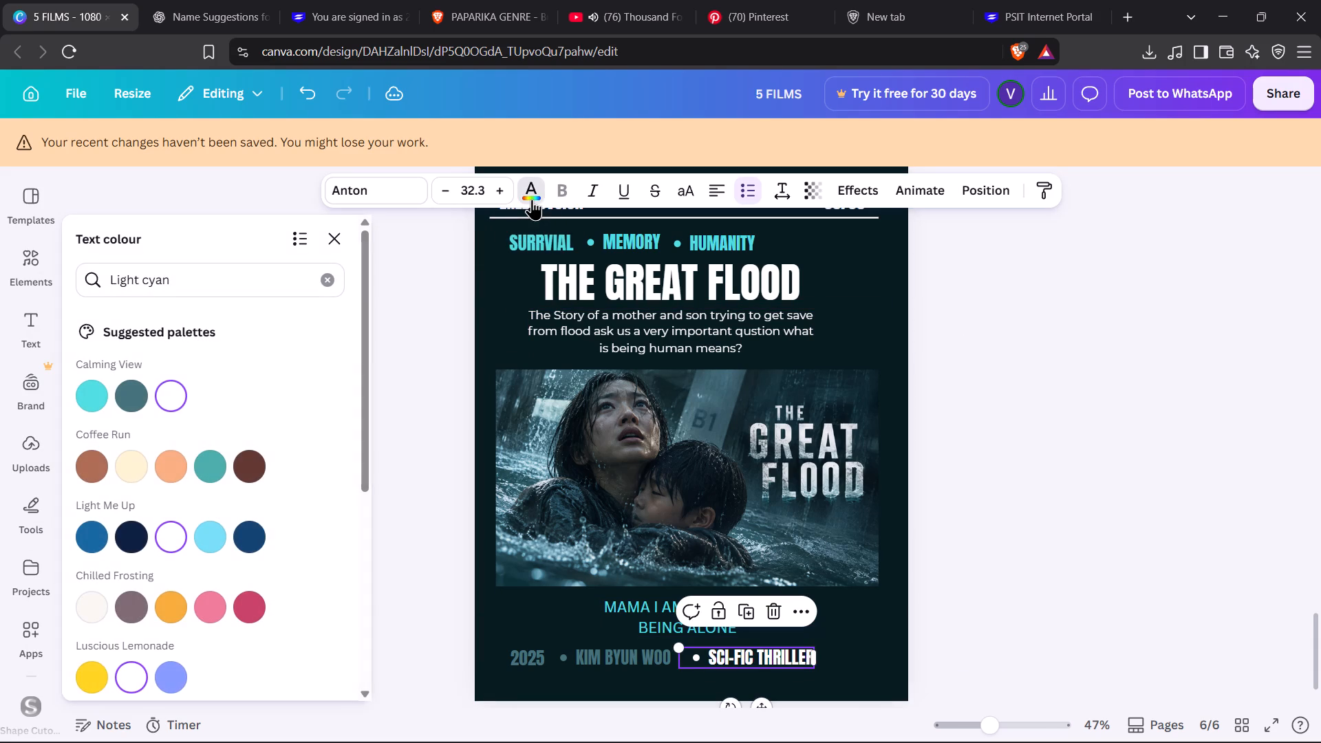
left_click(125, 397)
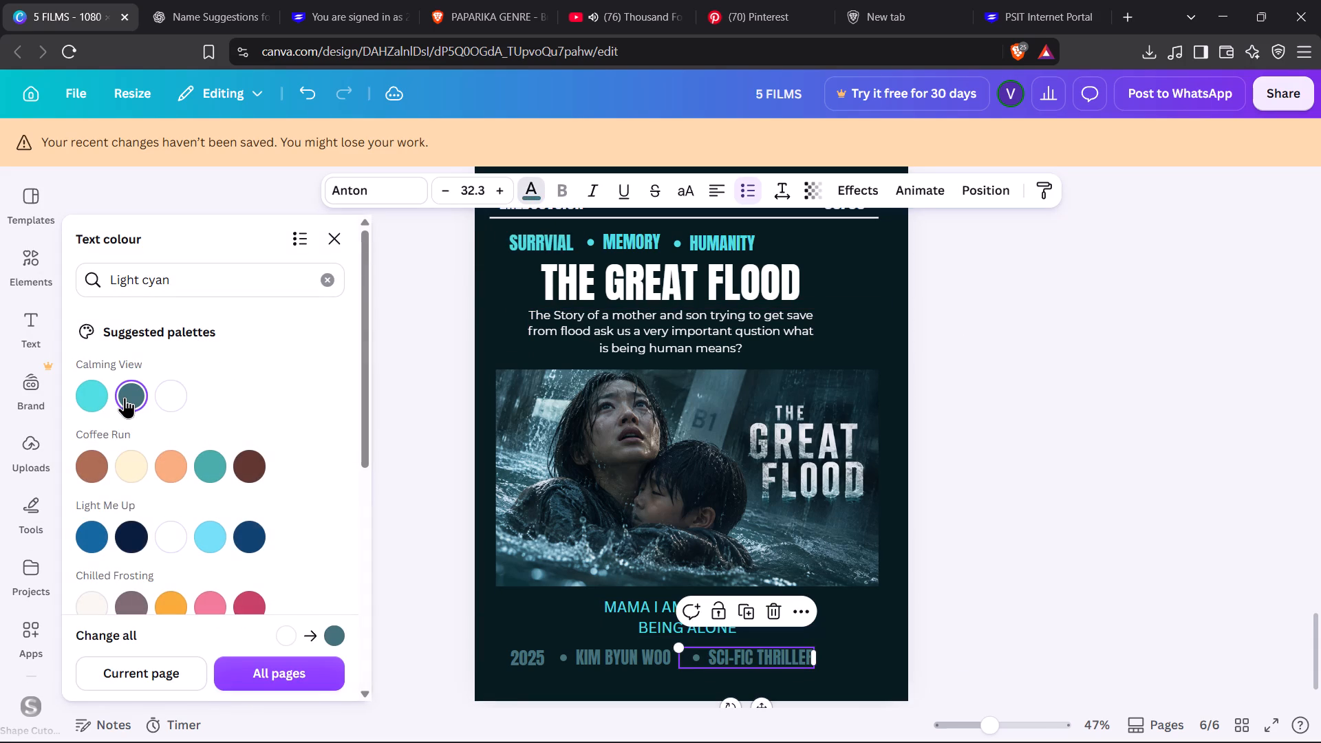
left_click(998, 431)
left_click(998, 431)
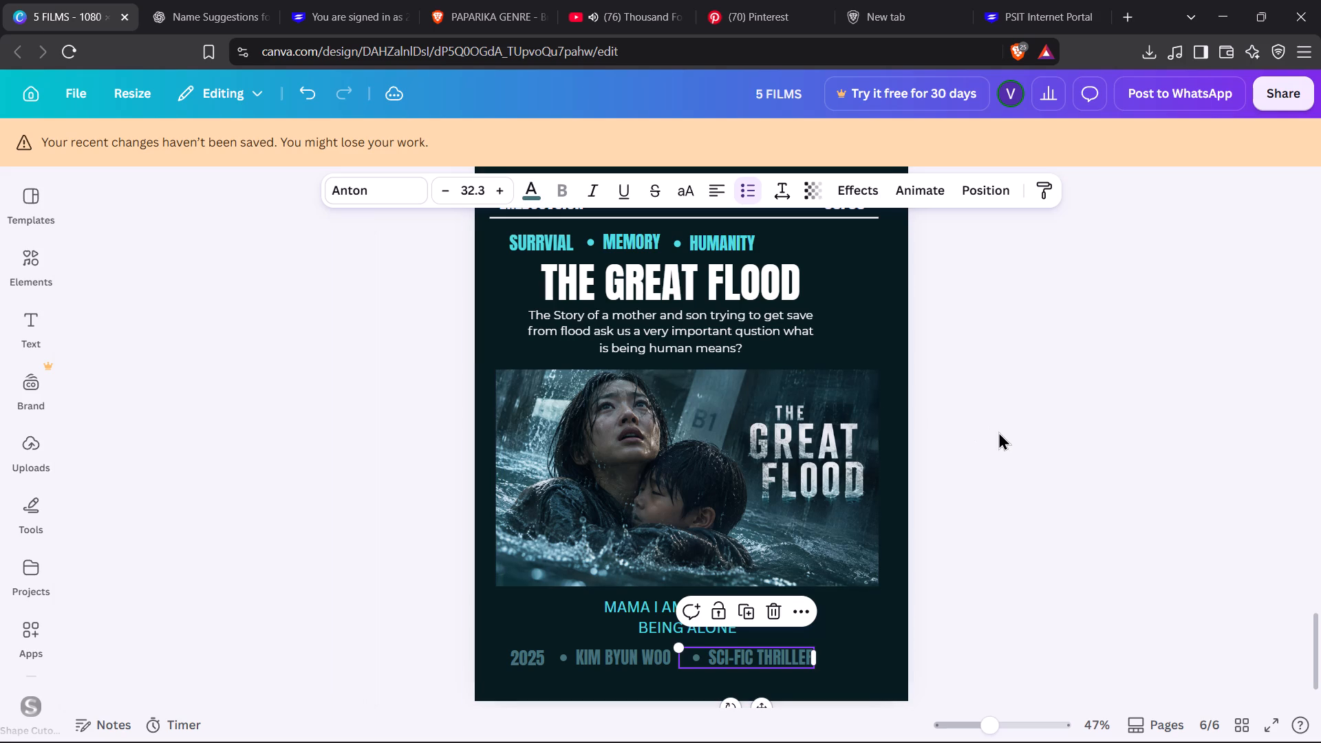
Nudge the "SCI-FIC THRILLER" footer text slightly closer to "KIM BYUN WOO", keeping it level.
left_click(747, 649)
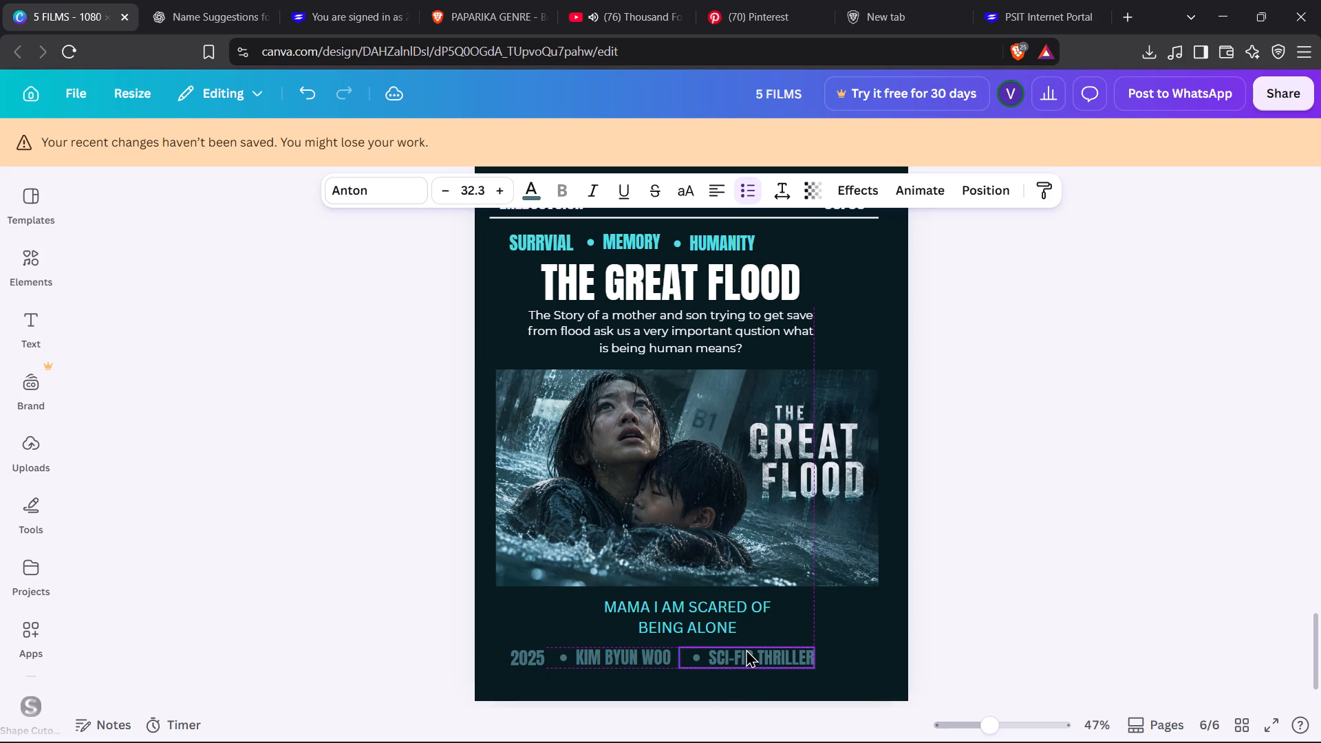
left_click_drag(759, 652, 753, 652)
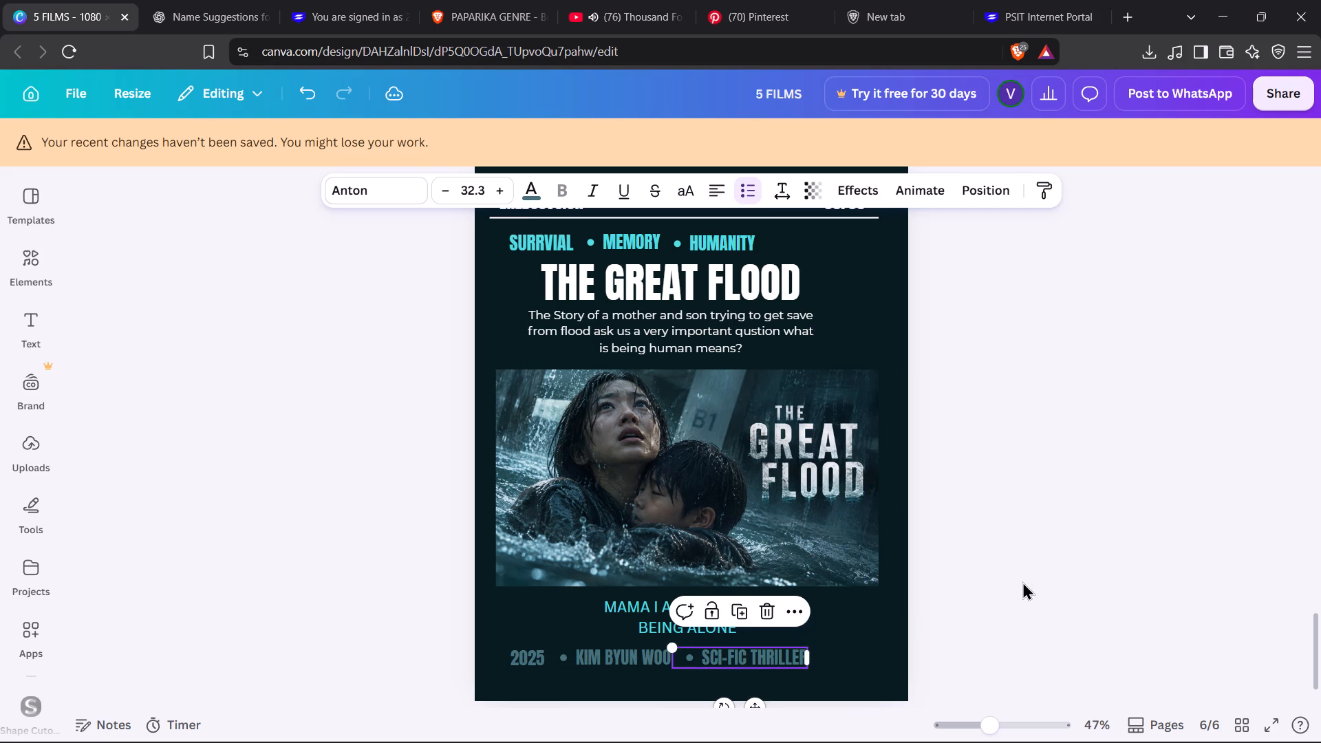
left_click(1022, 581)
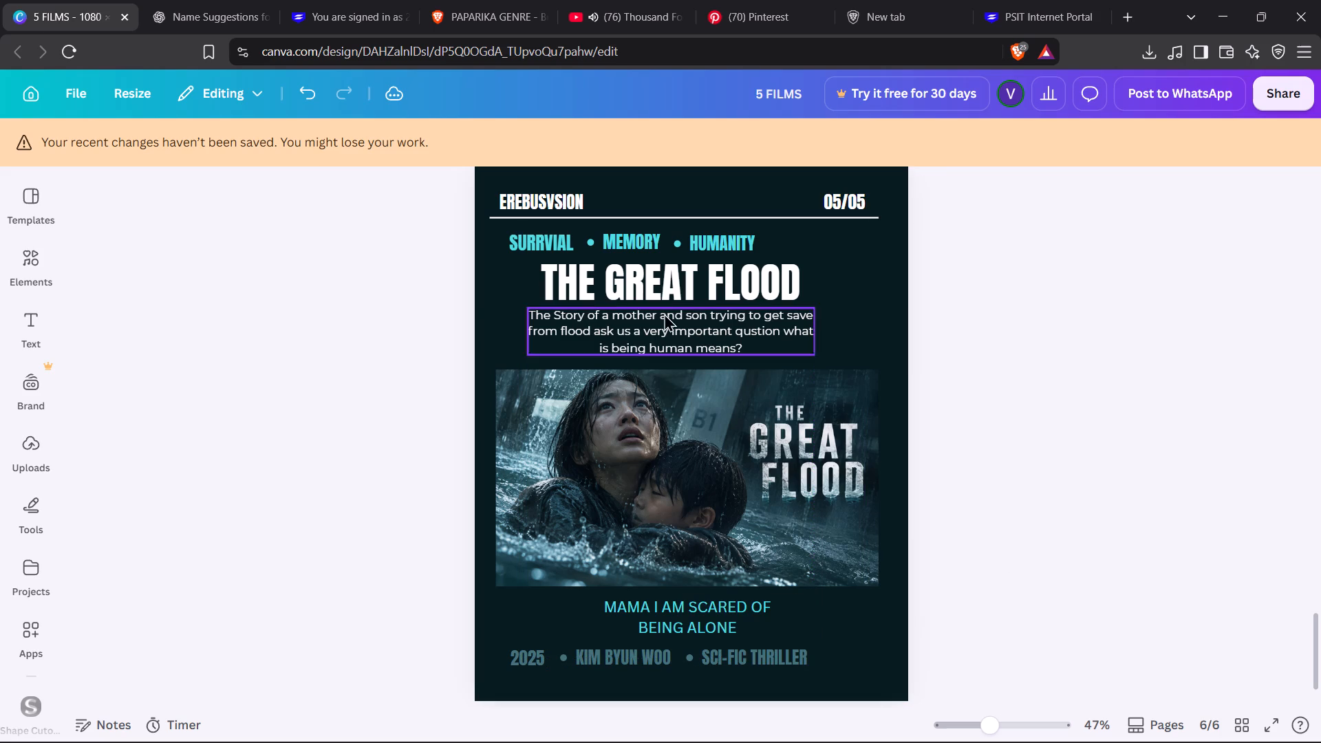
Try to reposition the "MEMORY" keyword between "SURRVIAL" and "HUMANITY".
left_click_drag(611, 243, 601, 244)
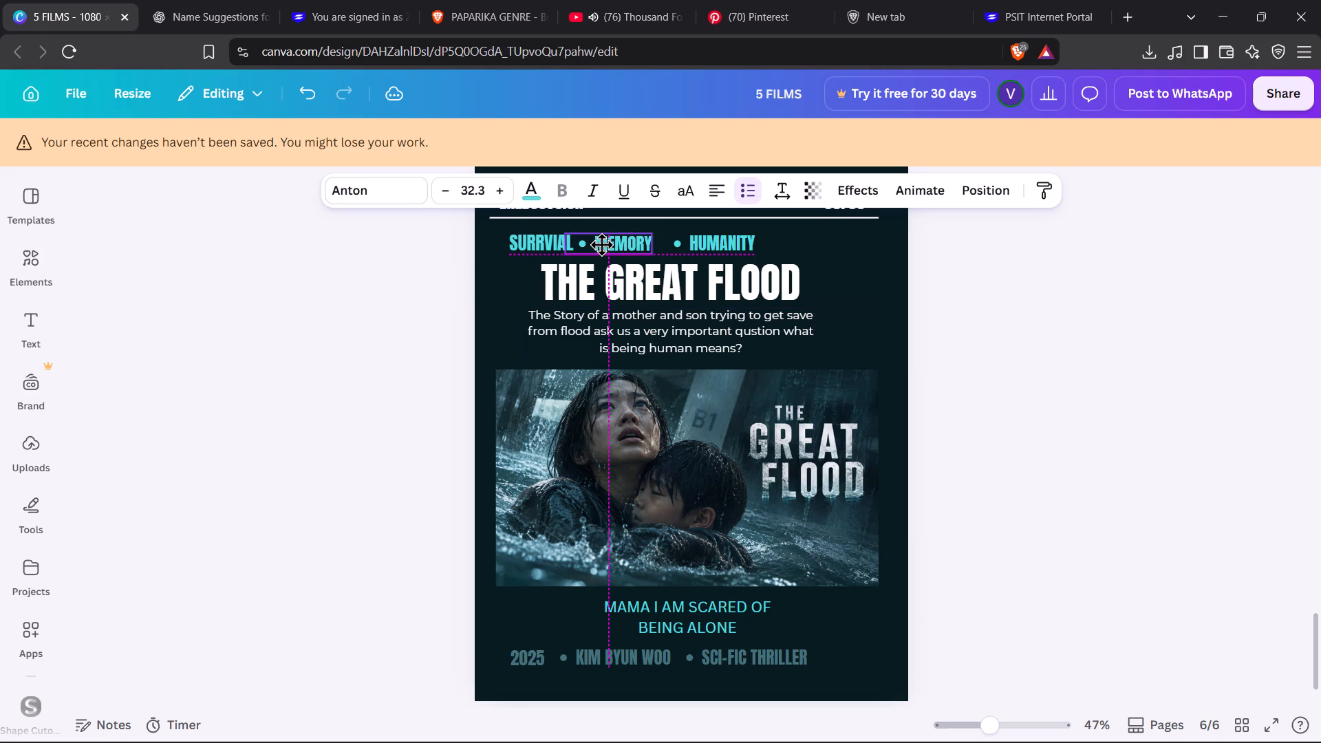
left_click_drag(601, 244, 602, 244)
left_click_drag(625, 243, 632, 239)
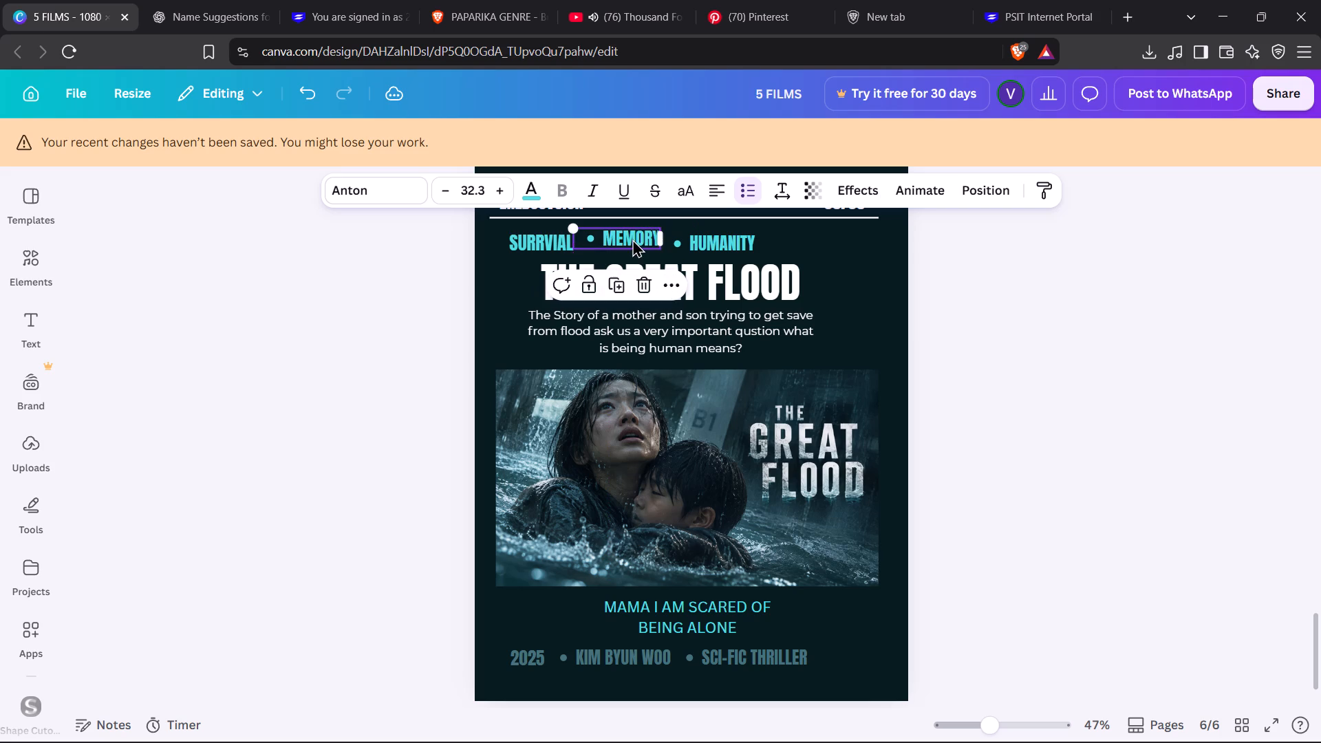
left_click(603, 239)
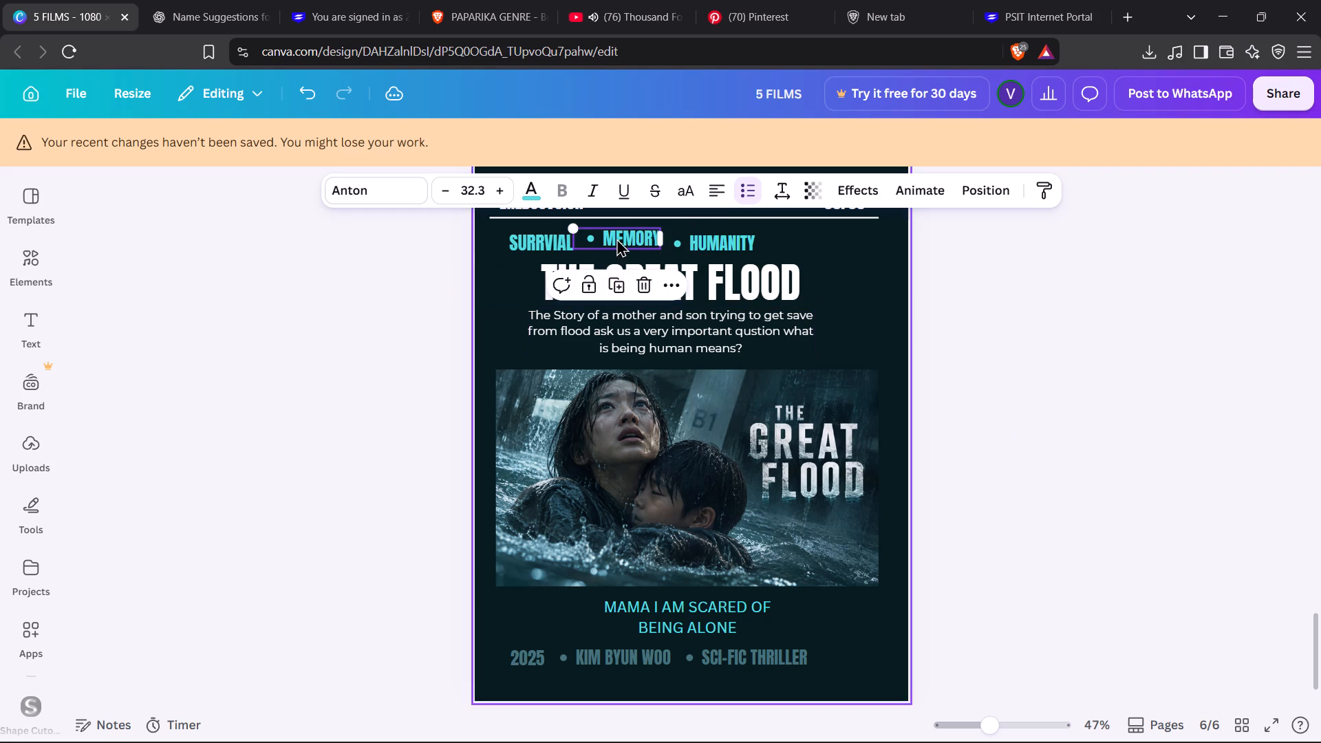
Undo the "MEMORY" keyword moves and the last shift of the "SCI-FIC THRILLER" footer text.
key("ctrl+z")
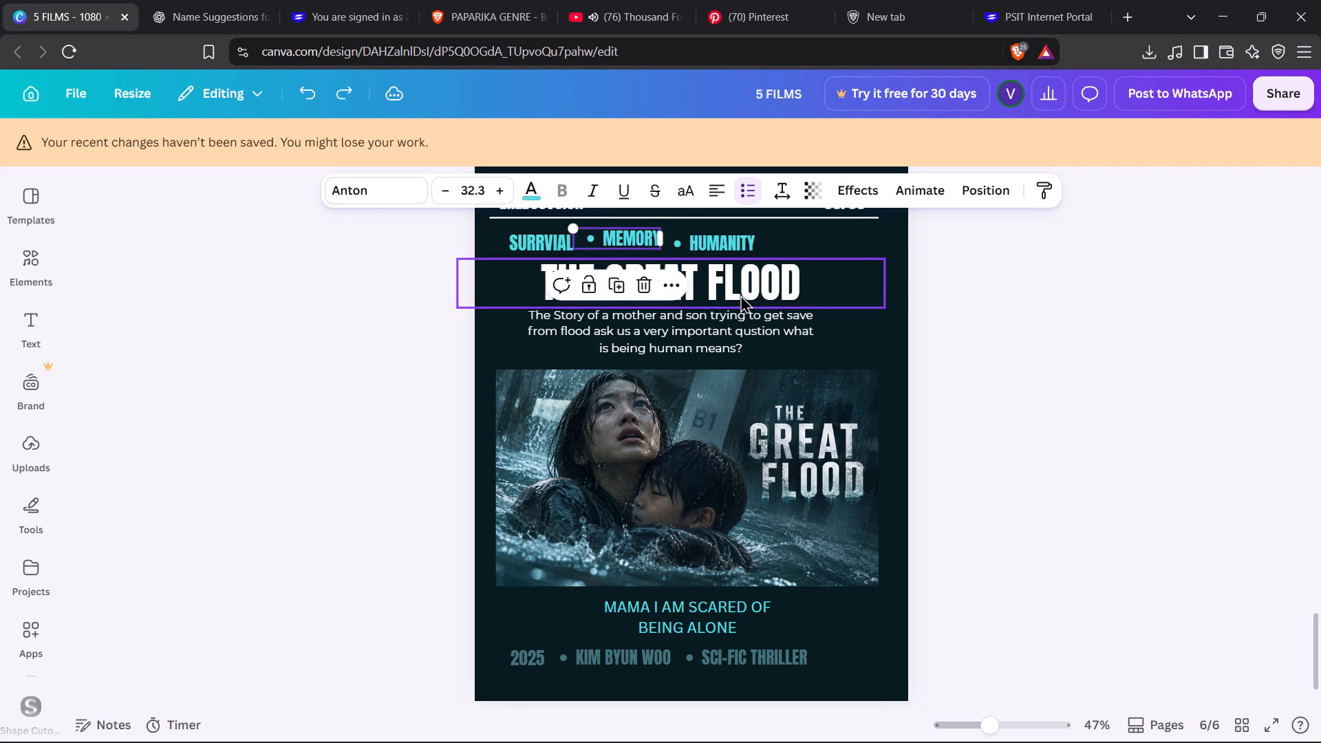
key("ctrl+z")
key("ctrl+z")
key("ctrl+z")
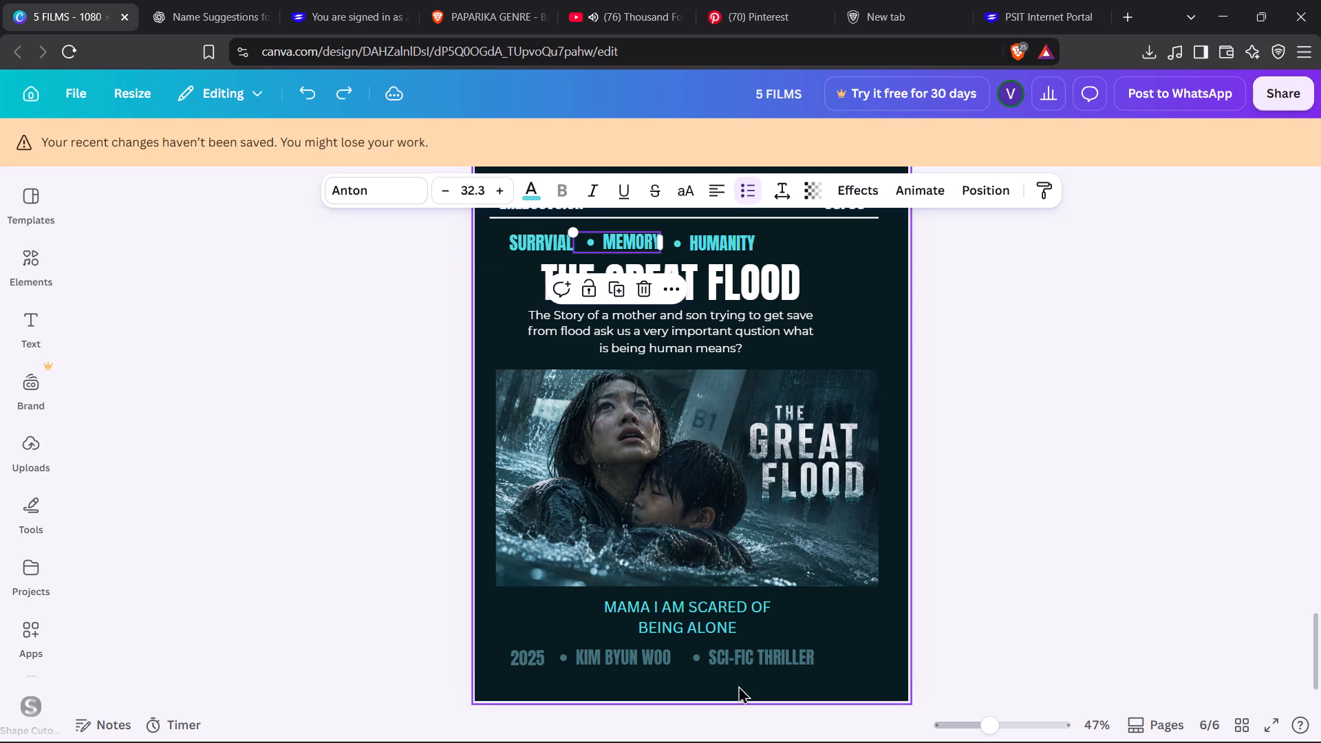
Shift the "SCI-FIC THRILLER" footer text slightly closer to "KIM BYUN WOO" on the same line.
left_click(736, 663)
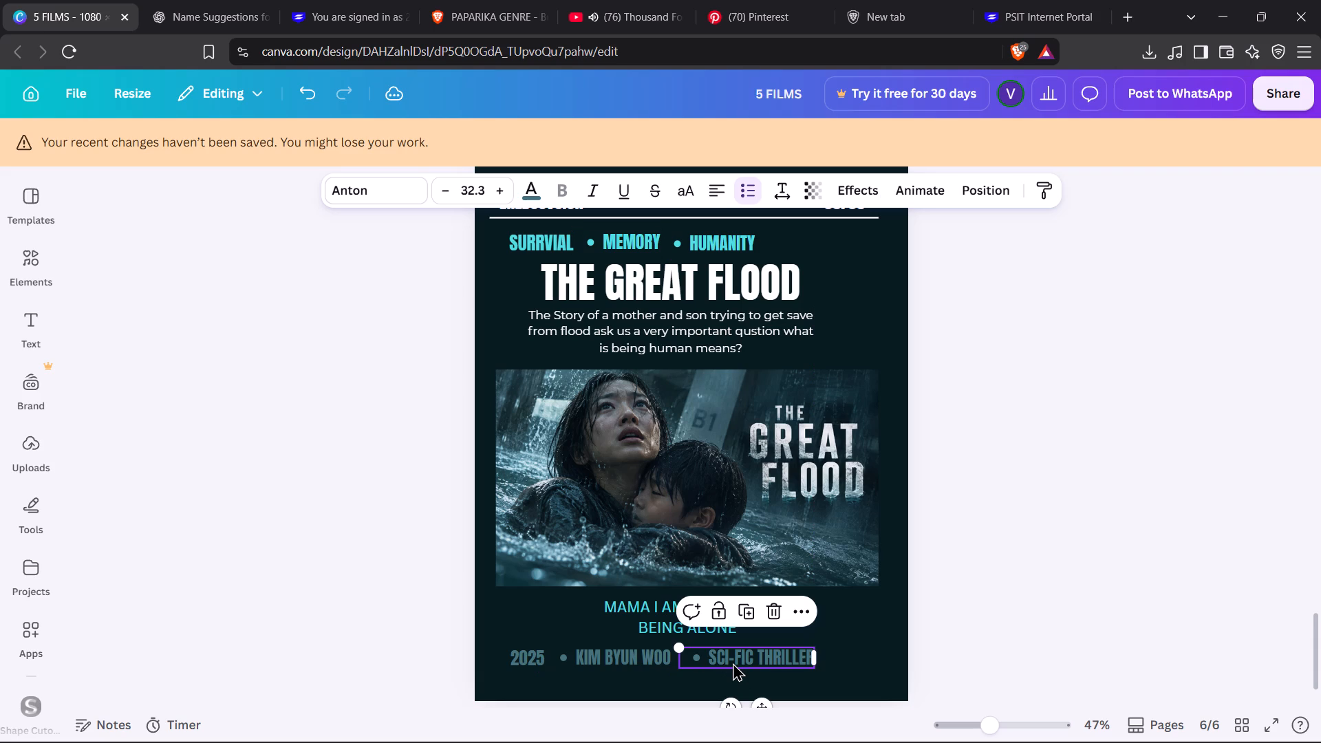
left_click(1070, 548)
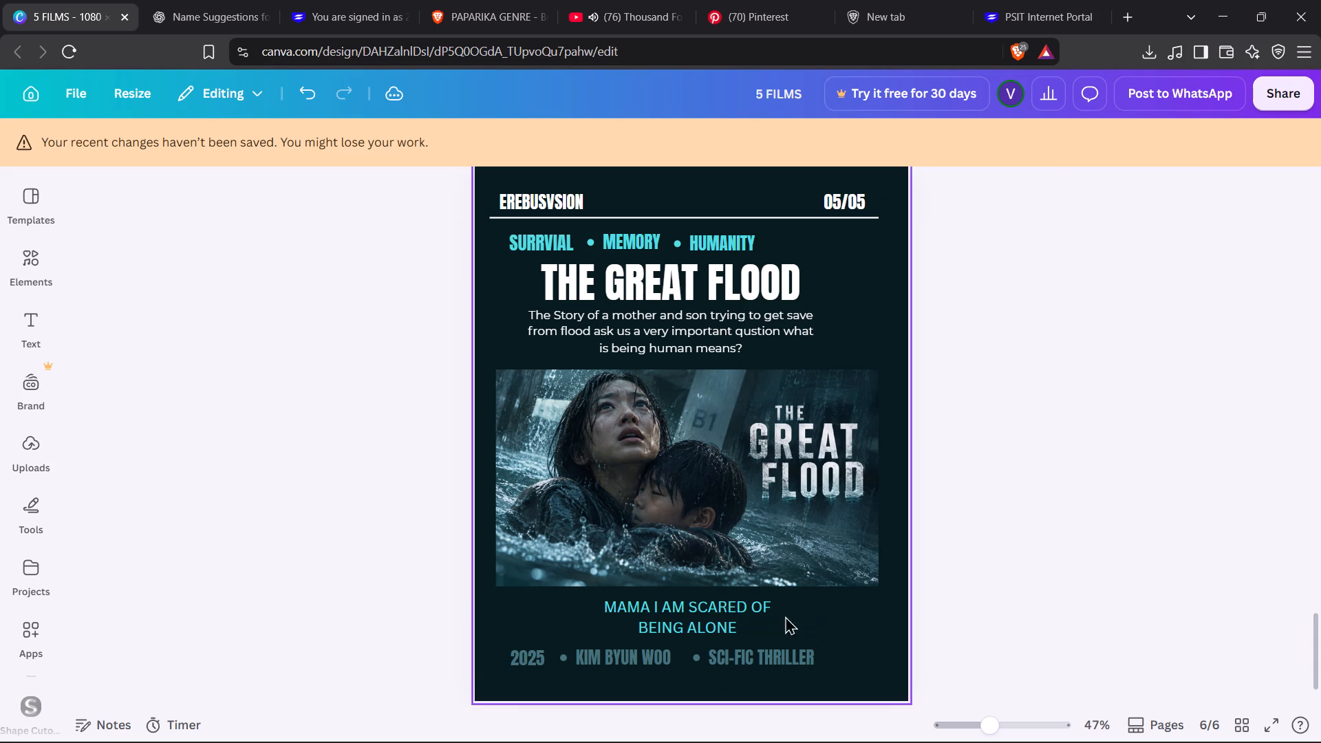
left_click_drag(775, 649, 769, 649)
left_click(1121, 550)
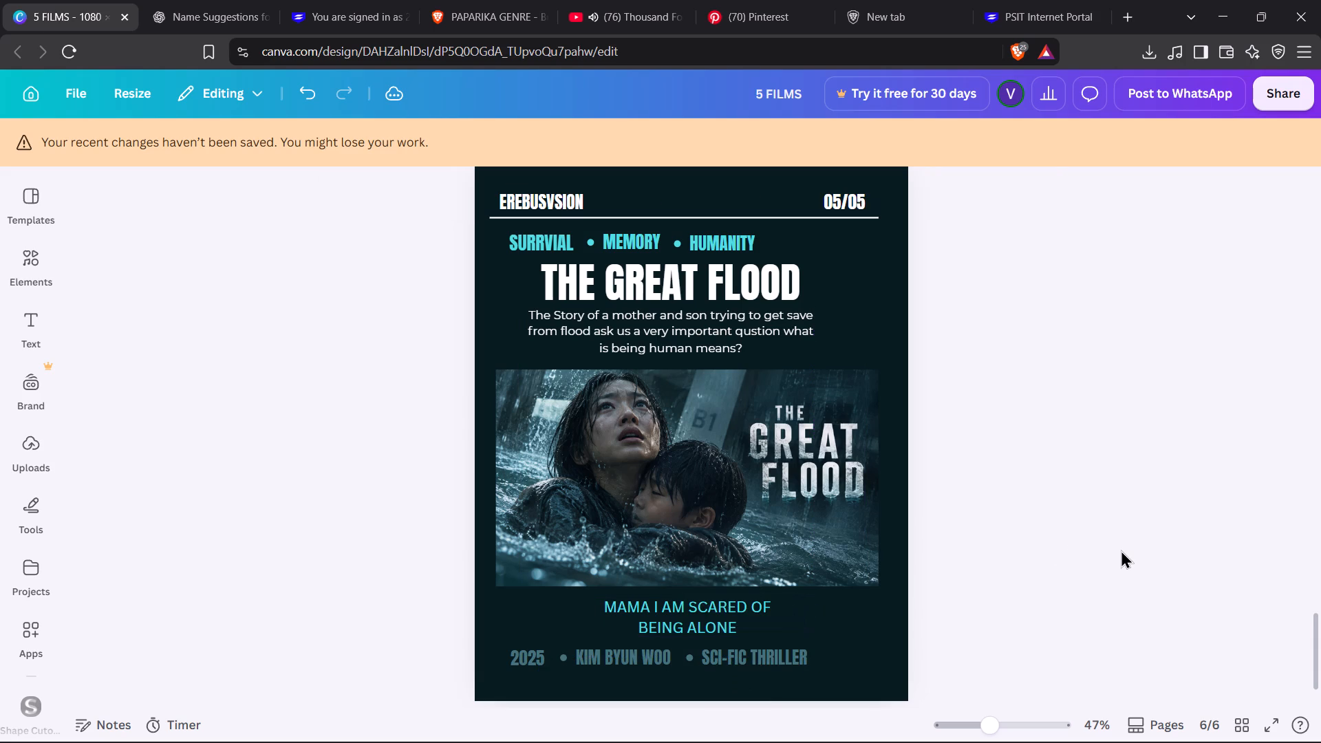
Capture a rectangular screenshot covering the Great Flood slide from its header to its footer.
key("shift+super+s")
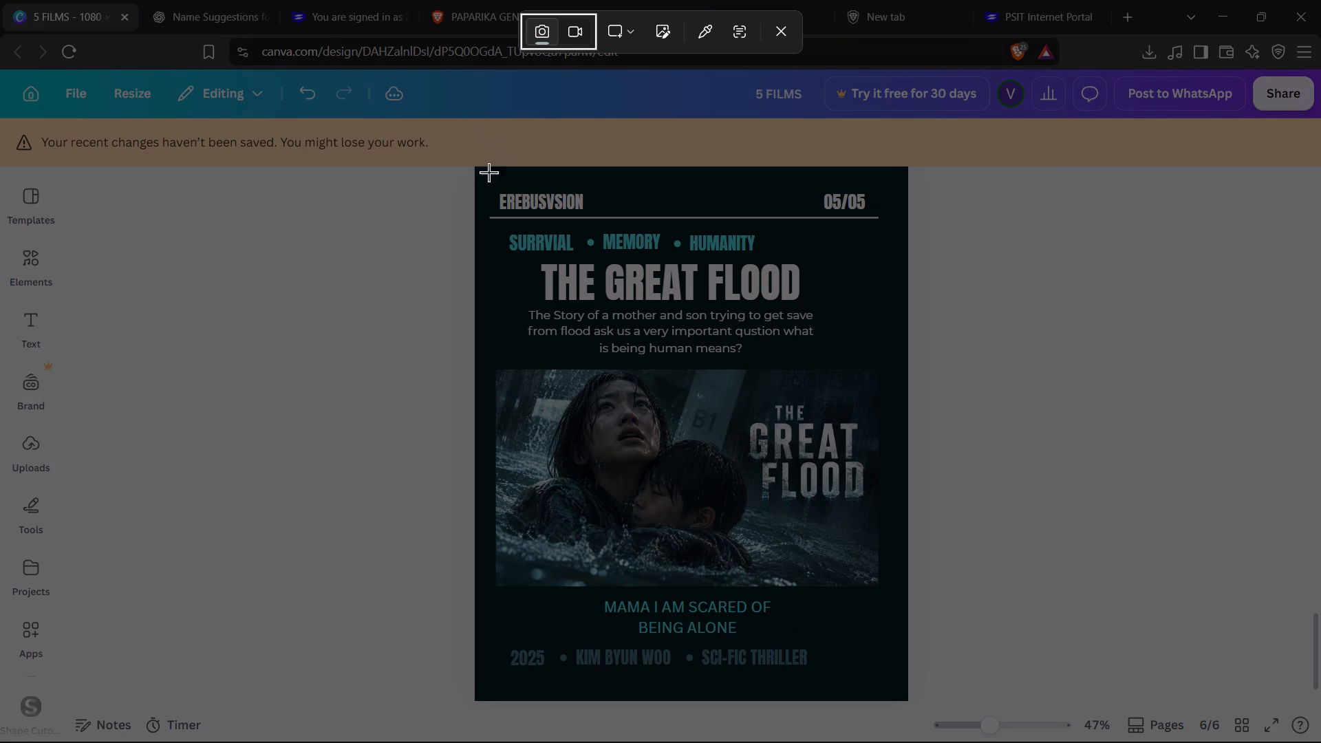
left_click_drag(482, 168, 833, 526)
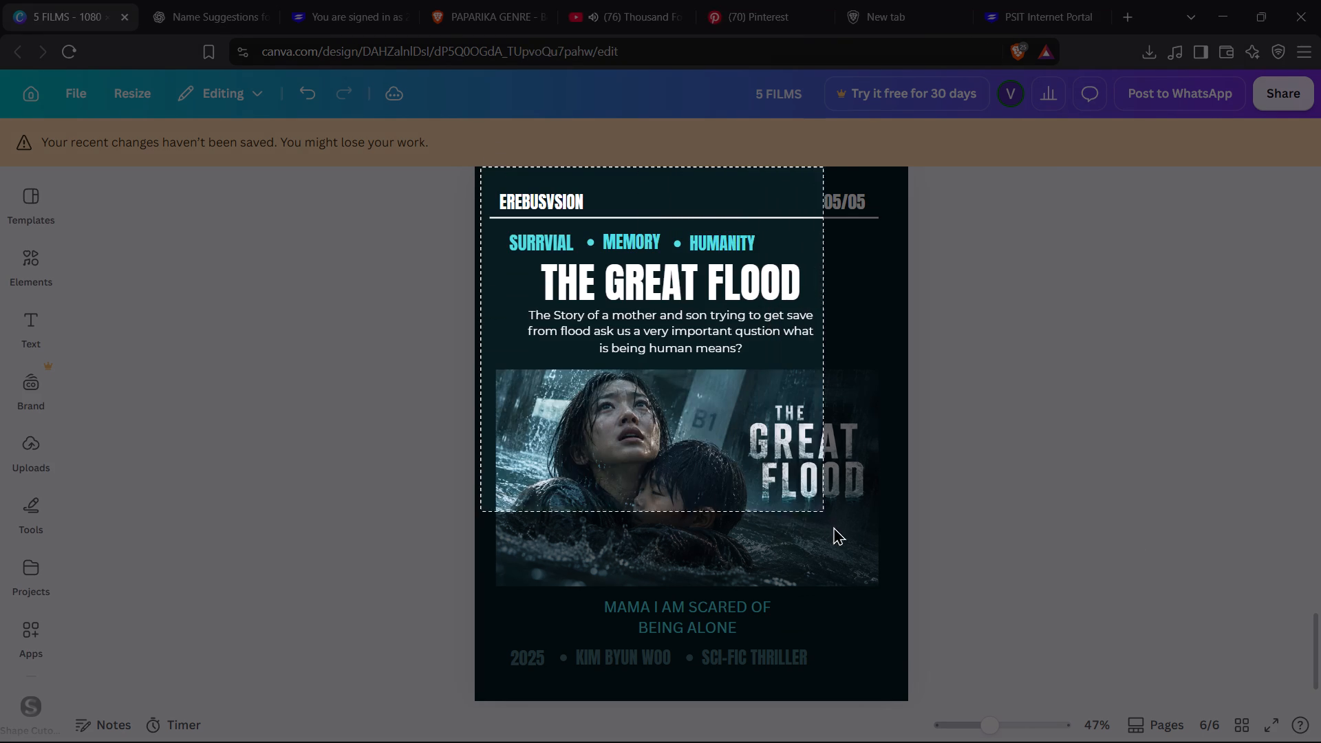
left_click_drag(833, 526, 905, 691)
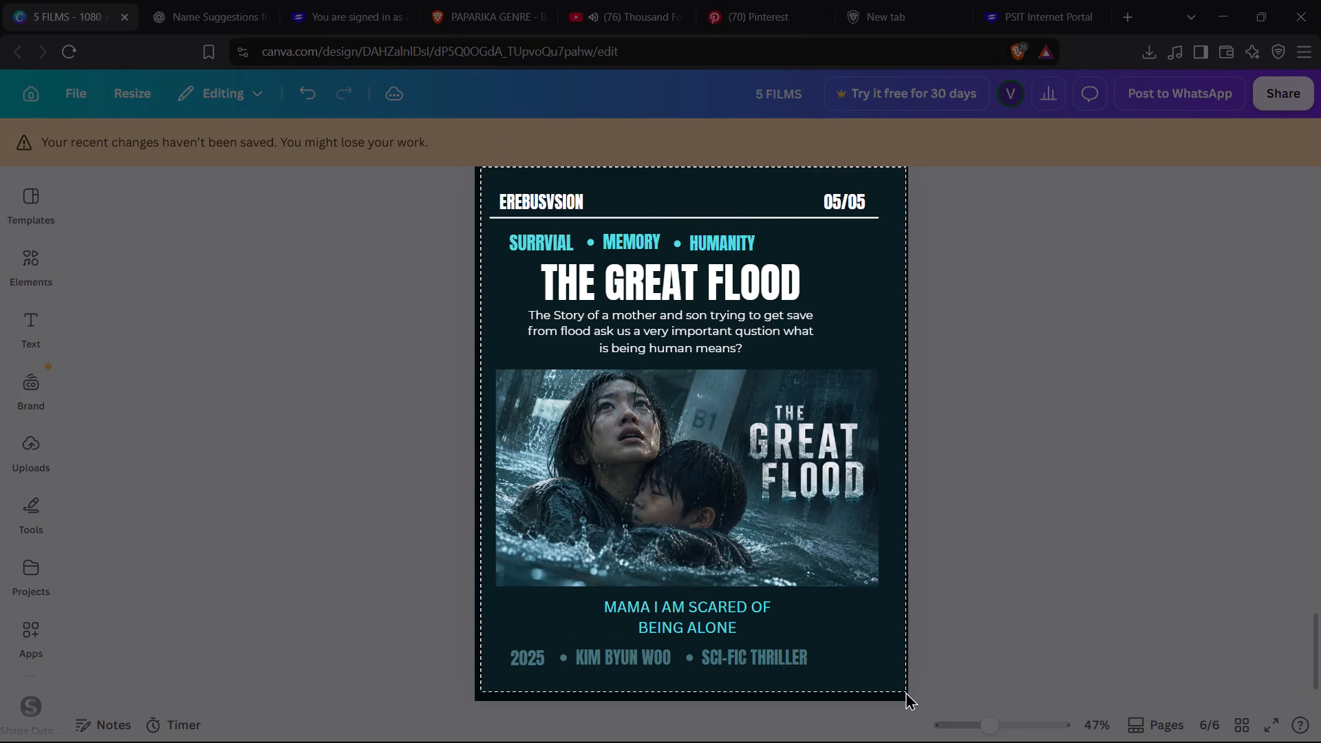
left_click_drag(905, 691, 899, 708)
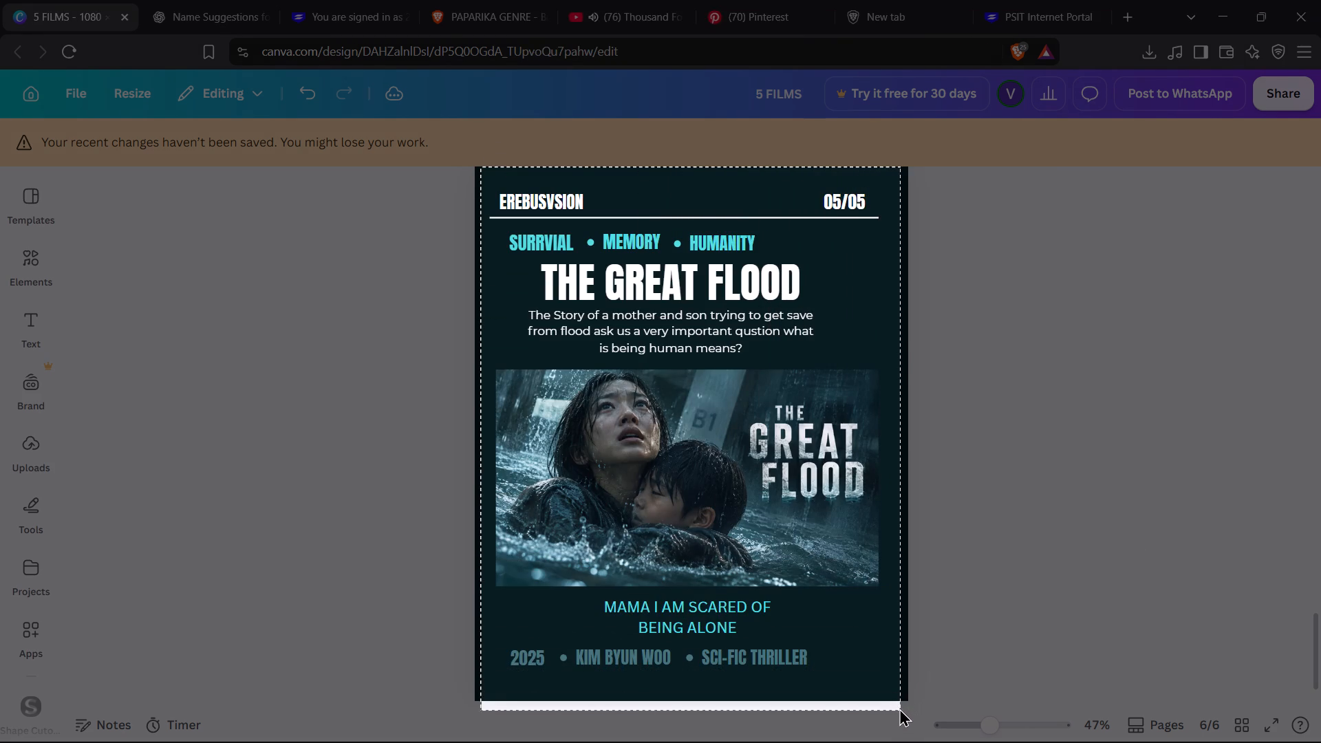
left_click_drag(899, 708, 893, 697)
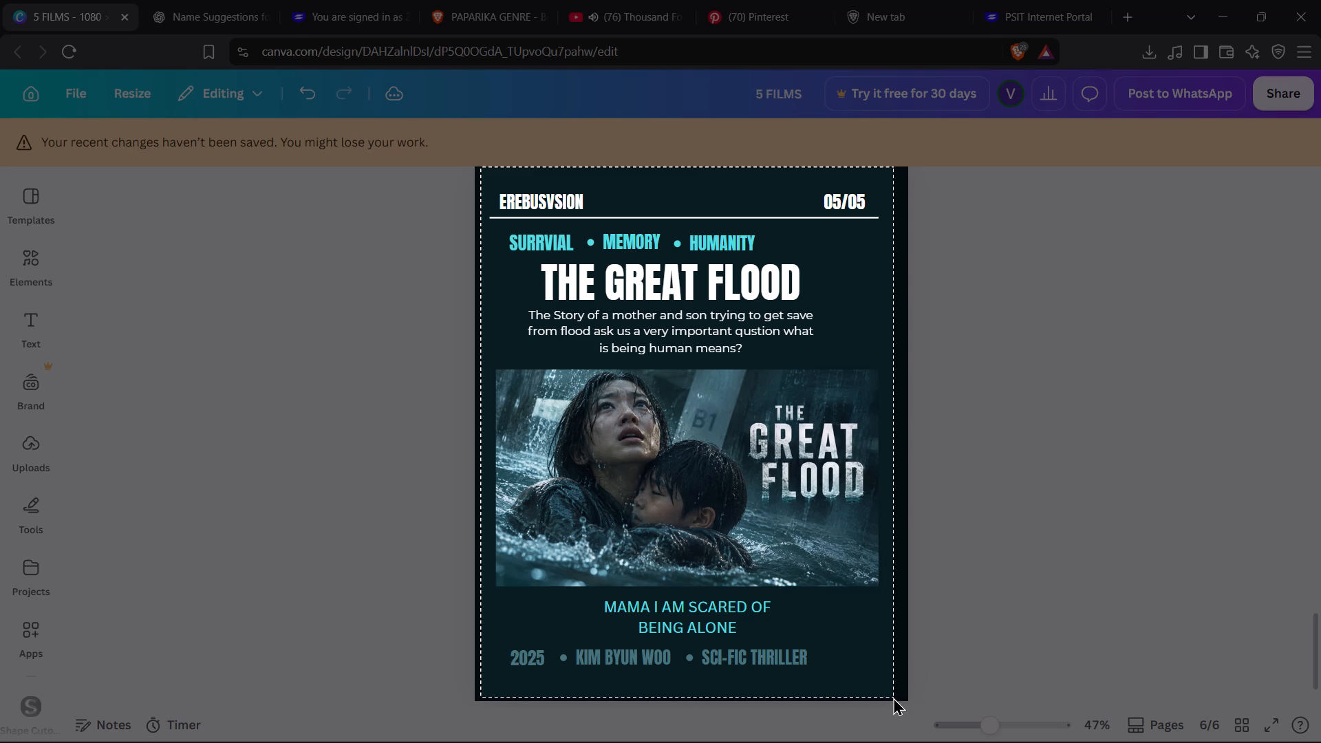
left_click_drag(893, 697, 902, 699)
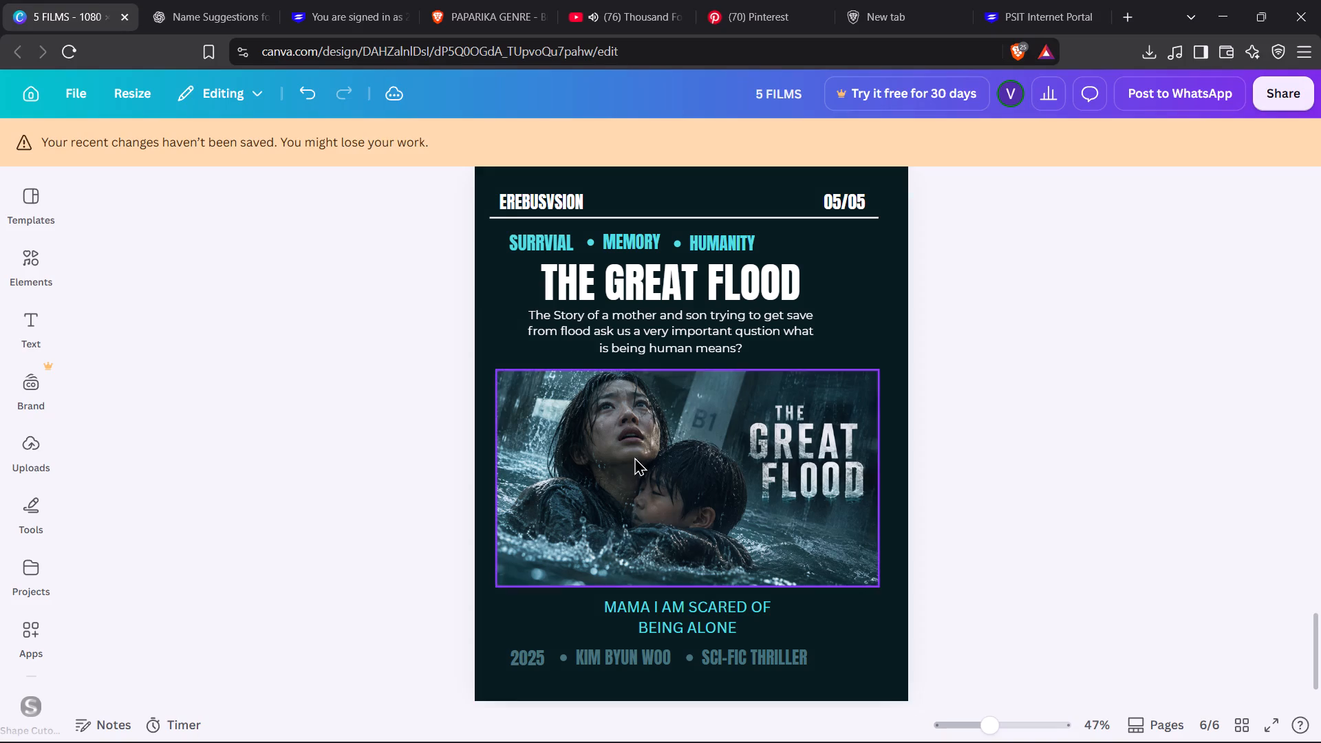
Set the "EREBUSVSION" header text on page 6 to Montserrat at size 26.3.
scroll(495, 202, "up", 5)
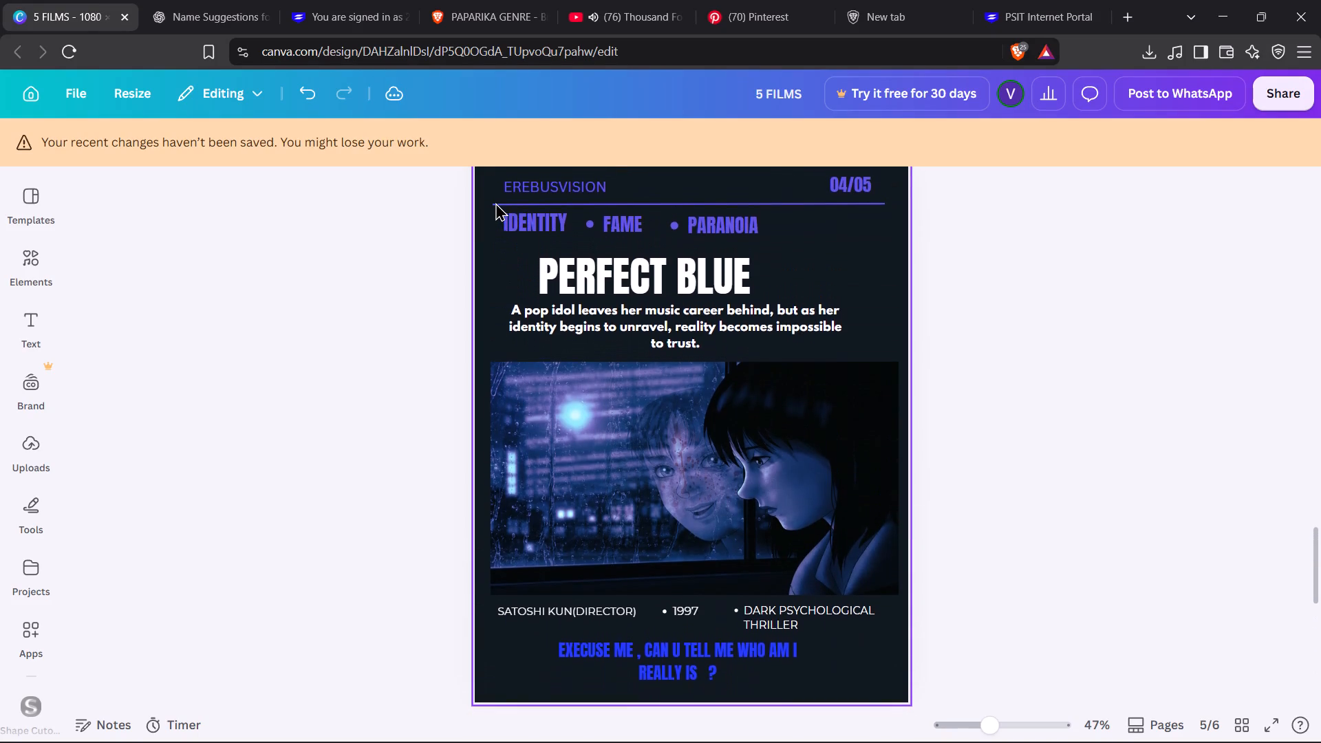
scroll(495, 202, "down", 2)
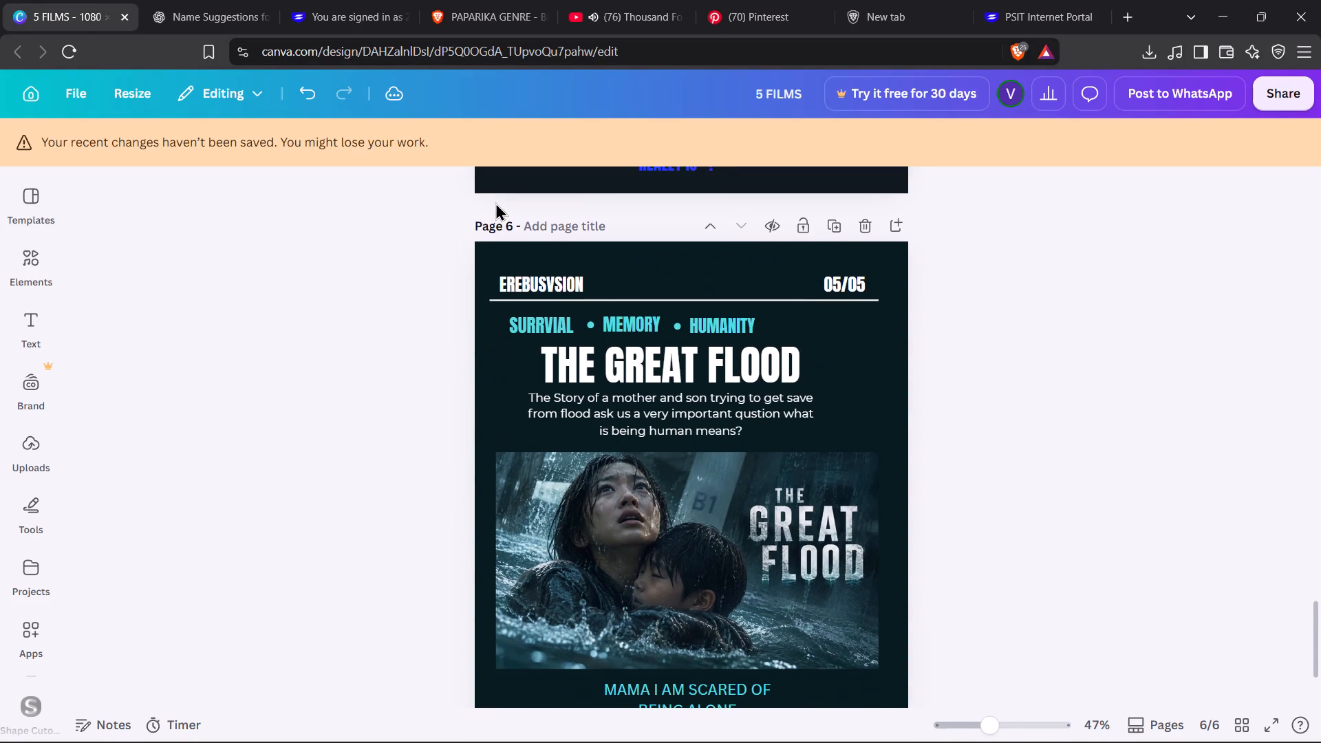
double_click(525, 279)
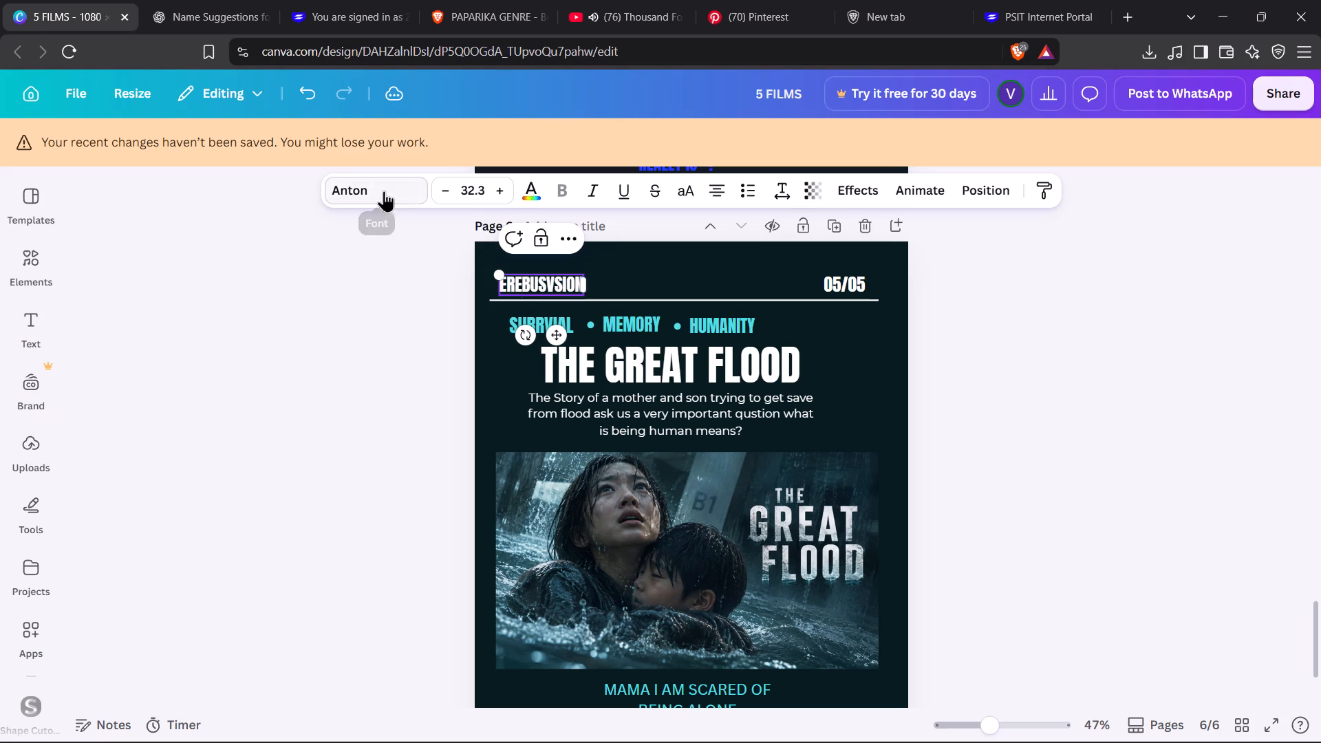
left_click(384, 191)
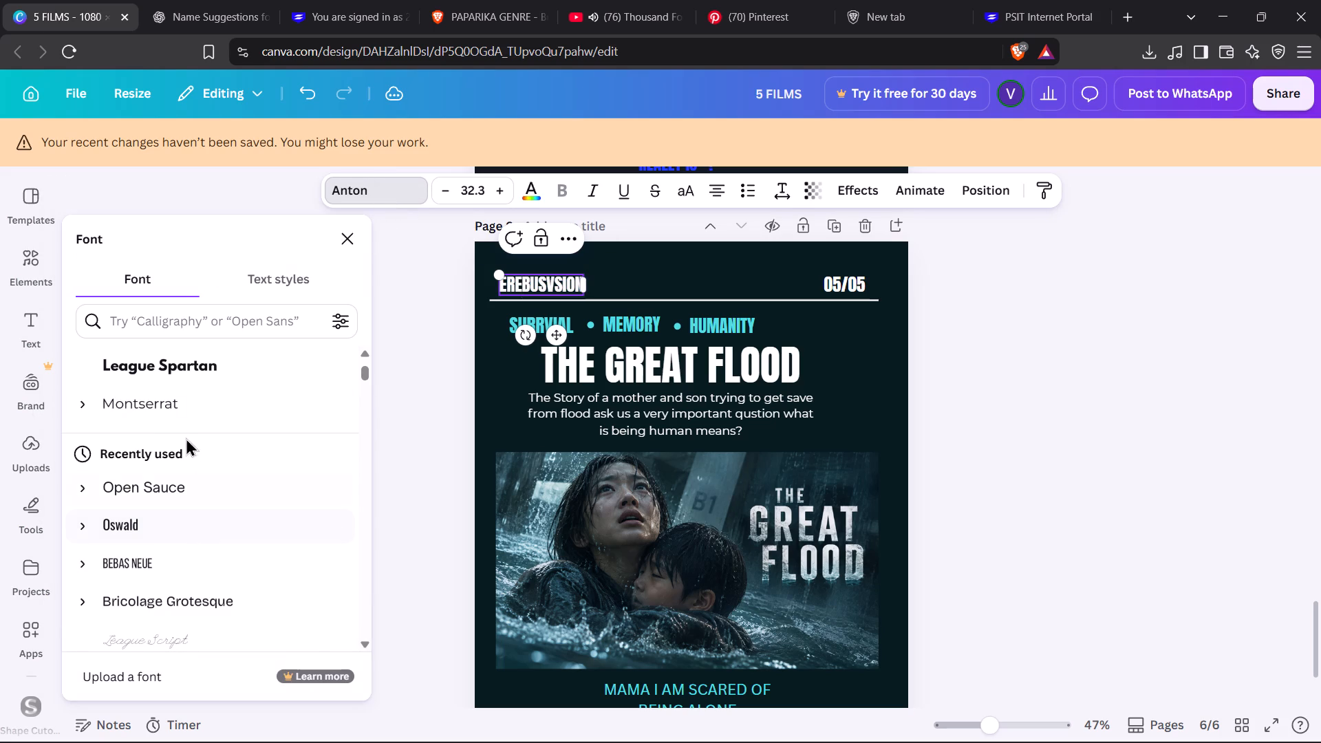
left_click(161, 398)
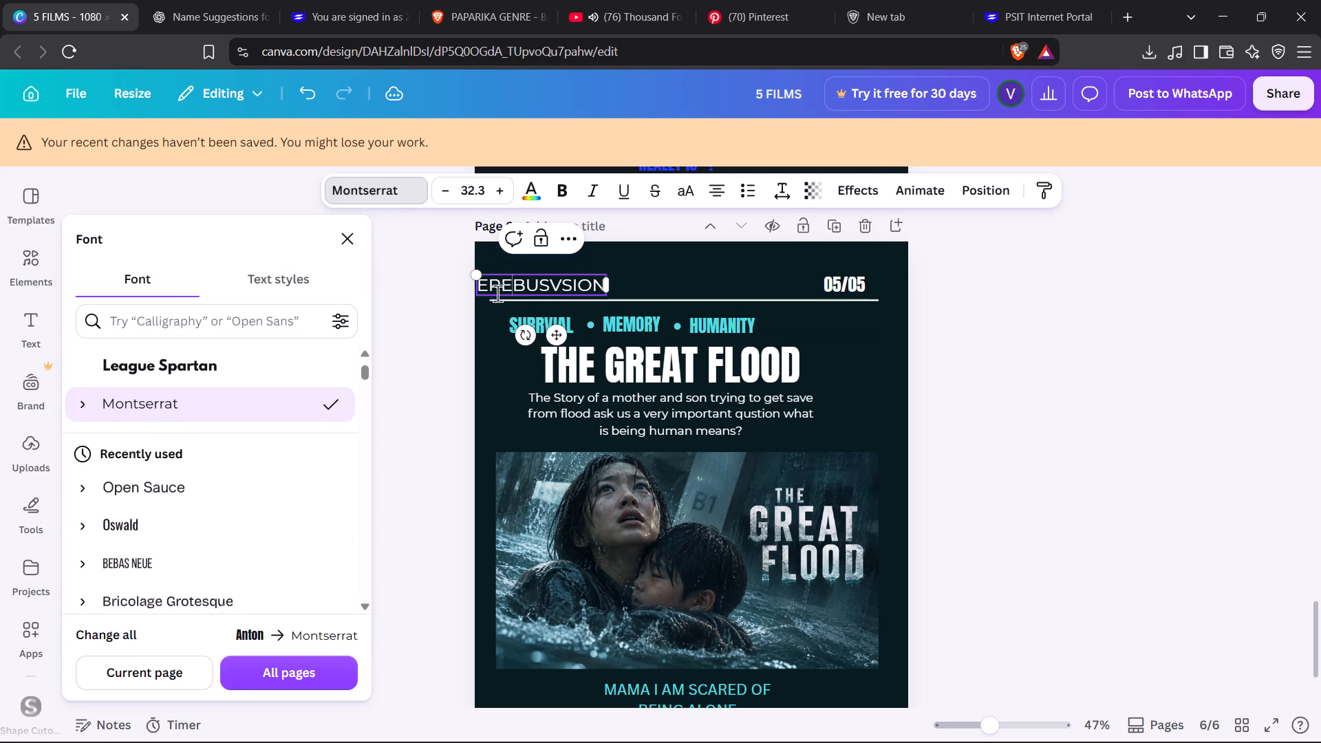
triple_click(453, 199)
left_click(453, 199)
left_click(453, 199)
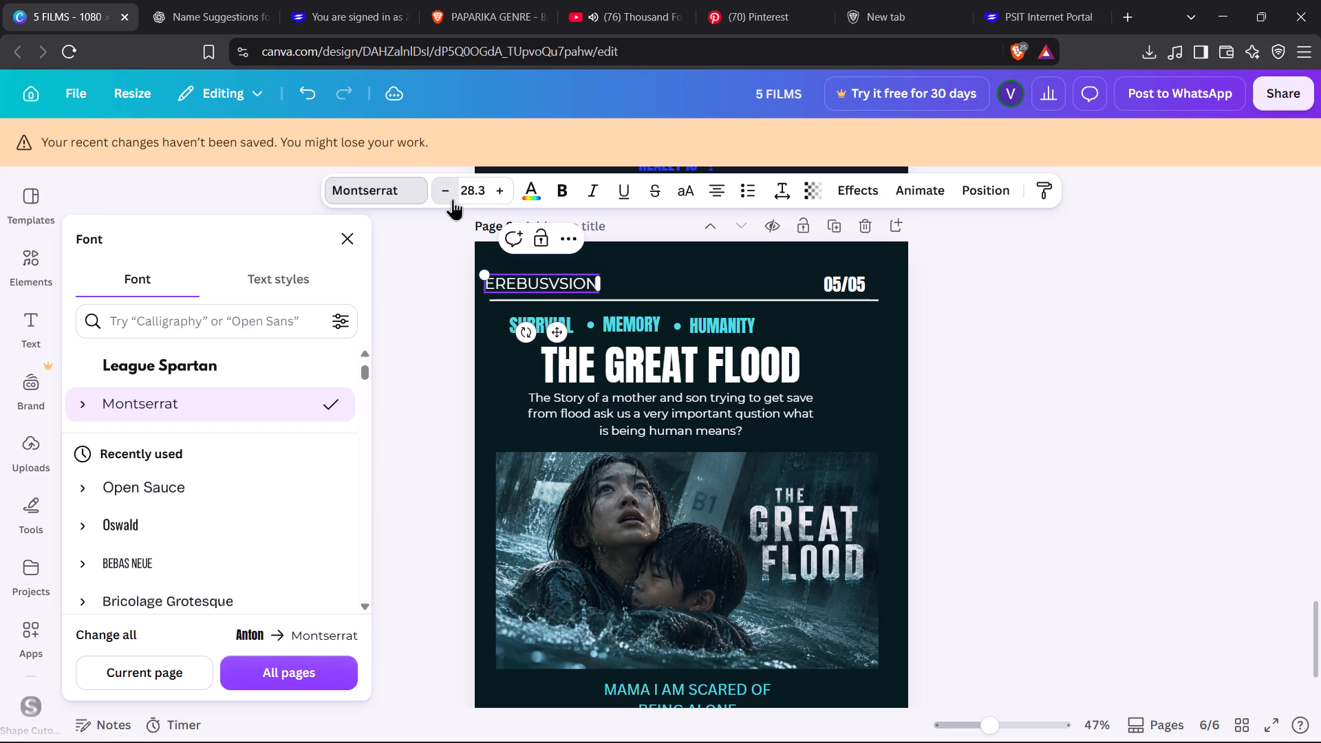
left_click(453, 199)
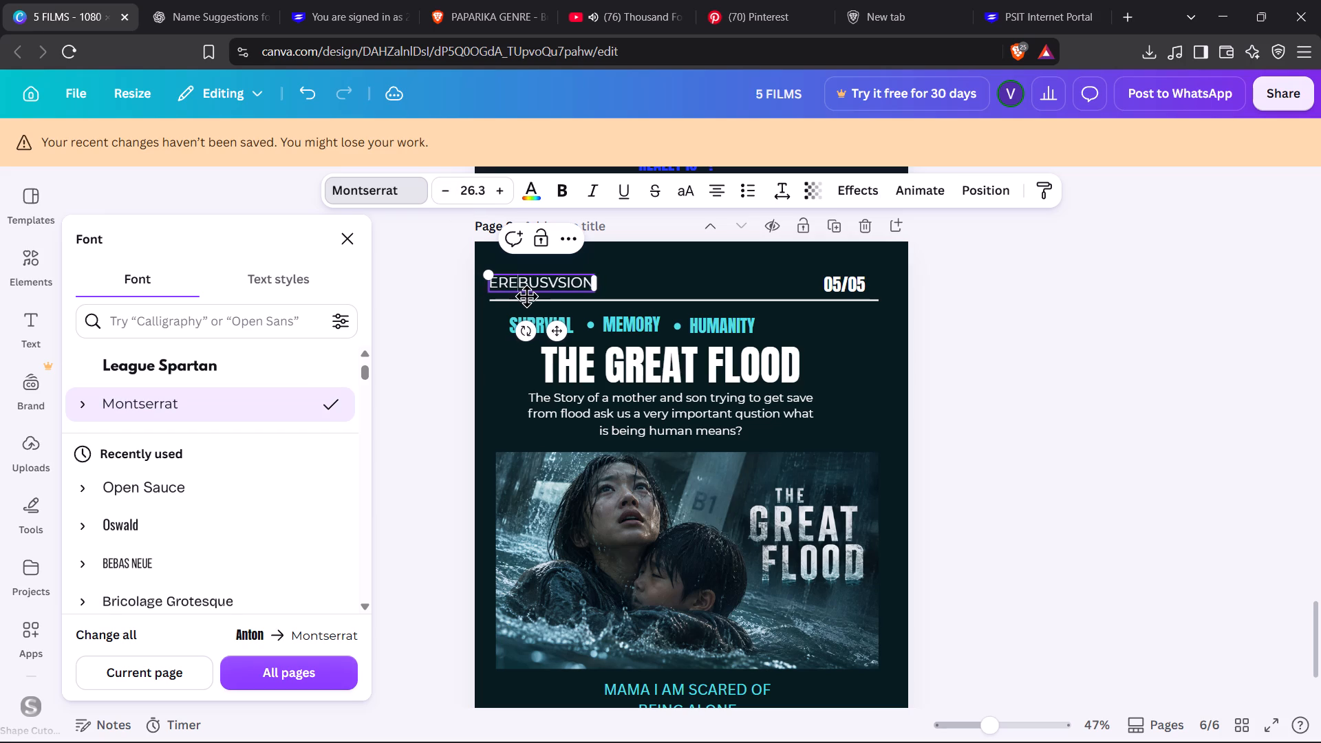
Move the "EREBUSVSION" header text slightly inward above the divider line, level with the "05/05" counter.
left_click_drag(526, 296, 537, 298)
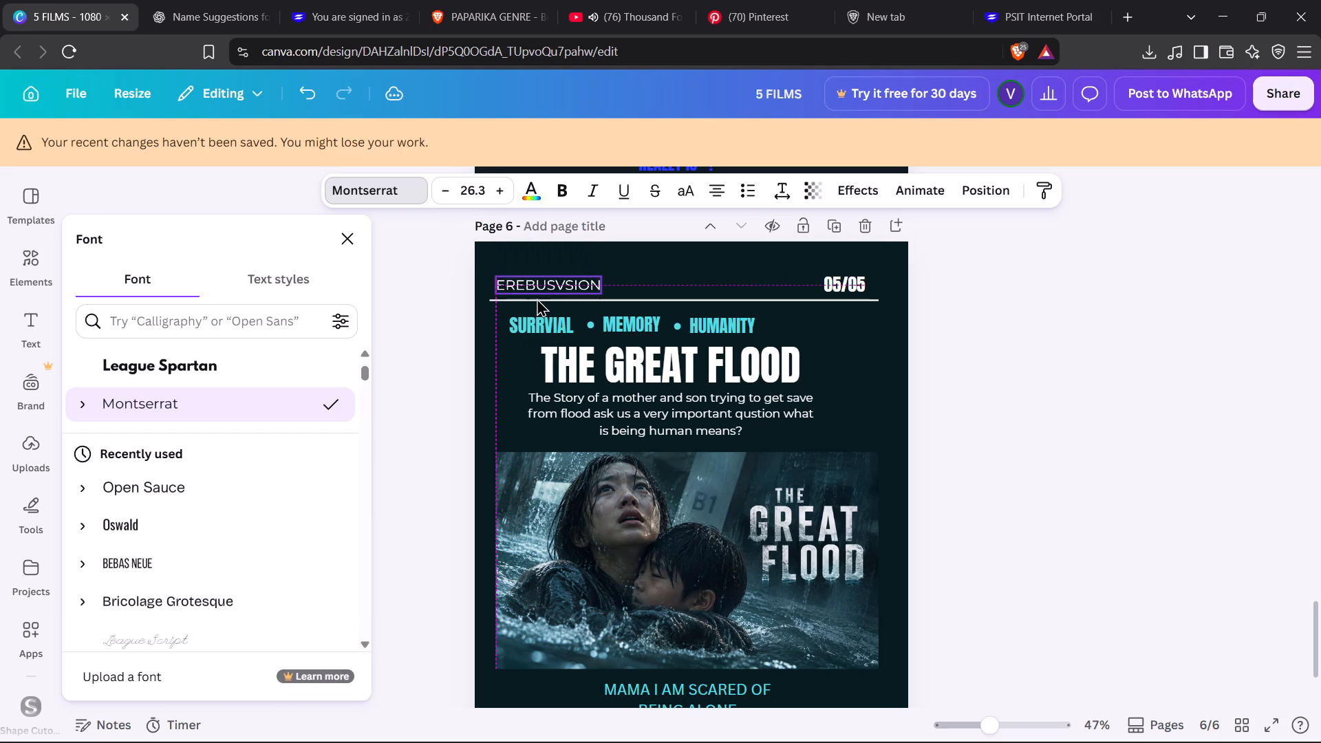
left_click_drag(537, 298, 539, 298)
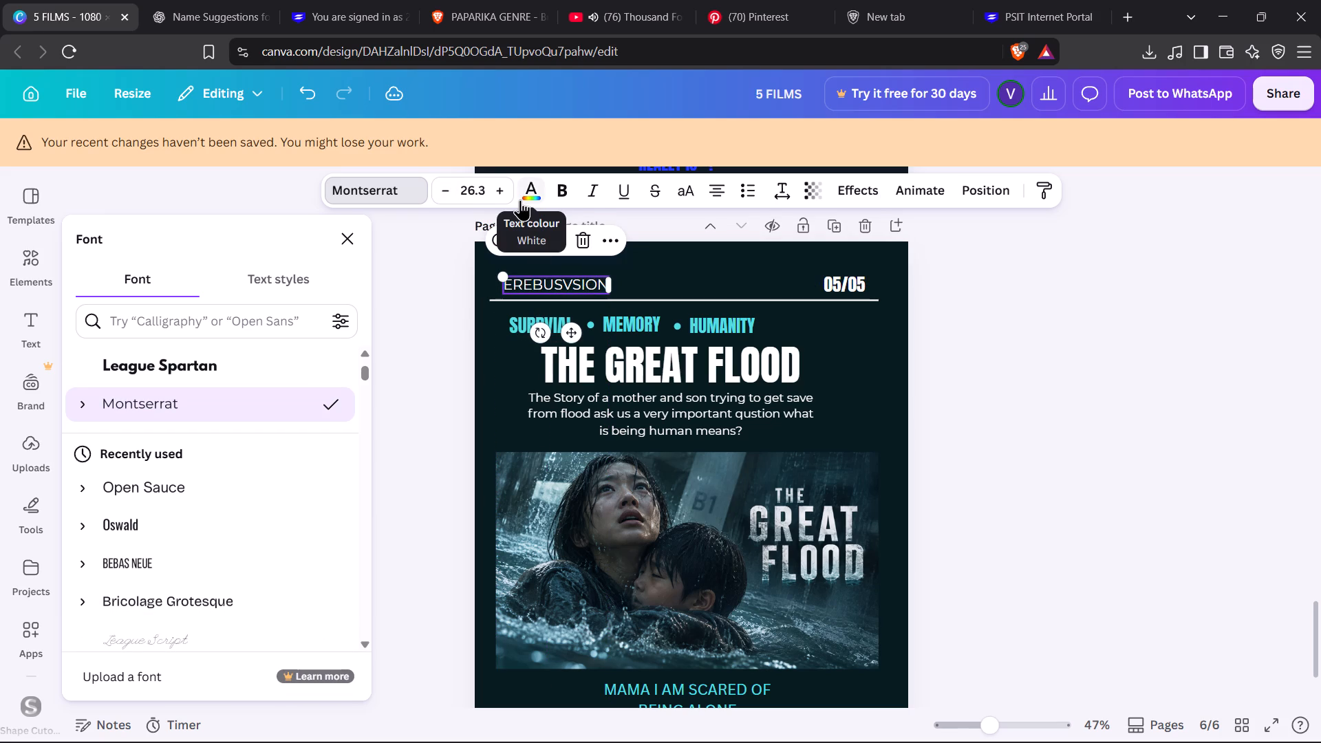
Apply the Calming View palette's White #ffffff to the "EREBUSVSION" header text.
left_click(520, 200)
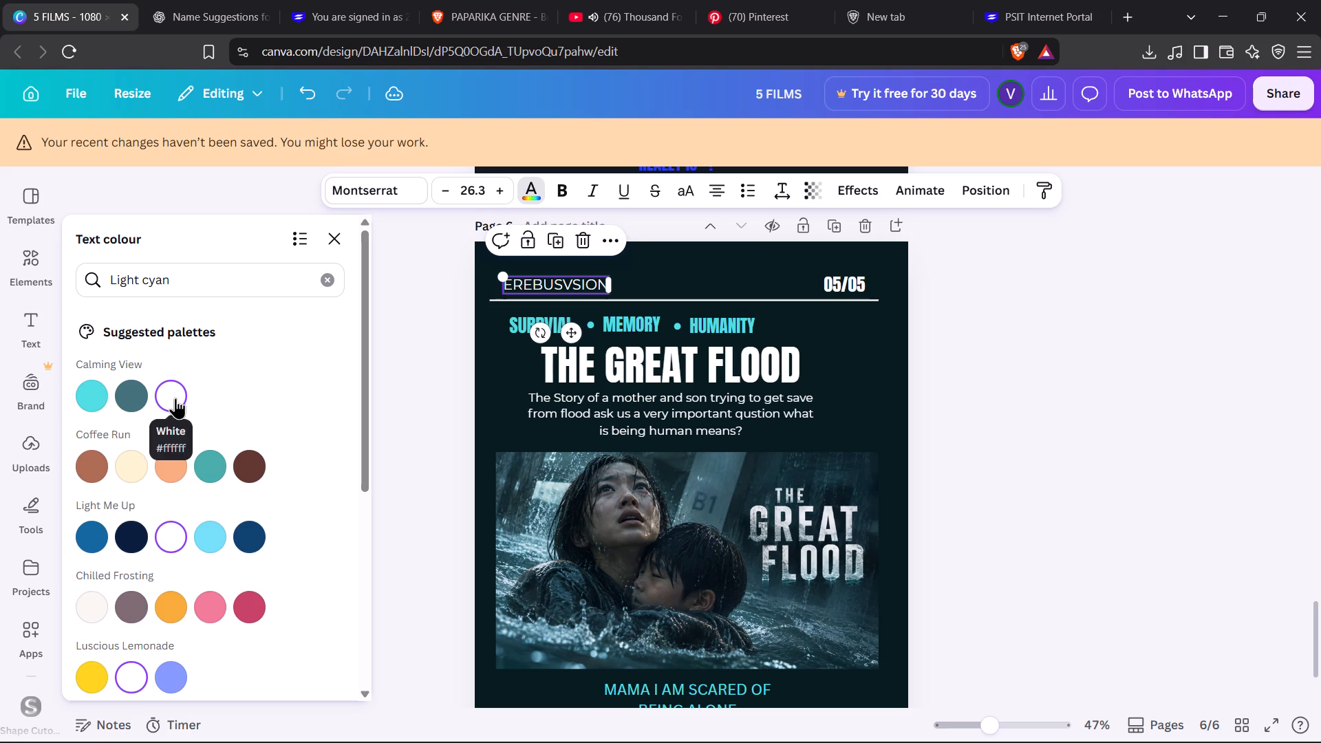
left_click(175, 398)
left_click(171, 392)
left_click(1056, 405)
left_click(1056, 405)
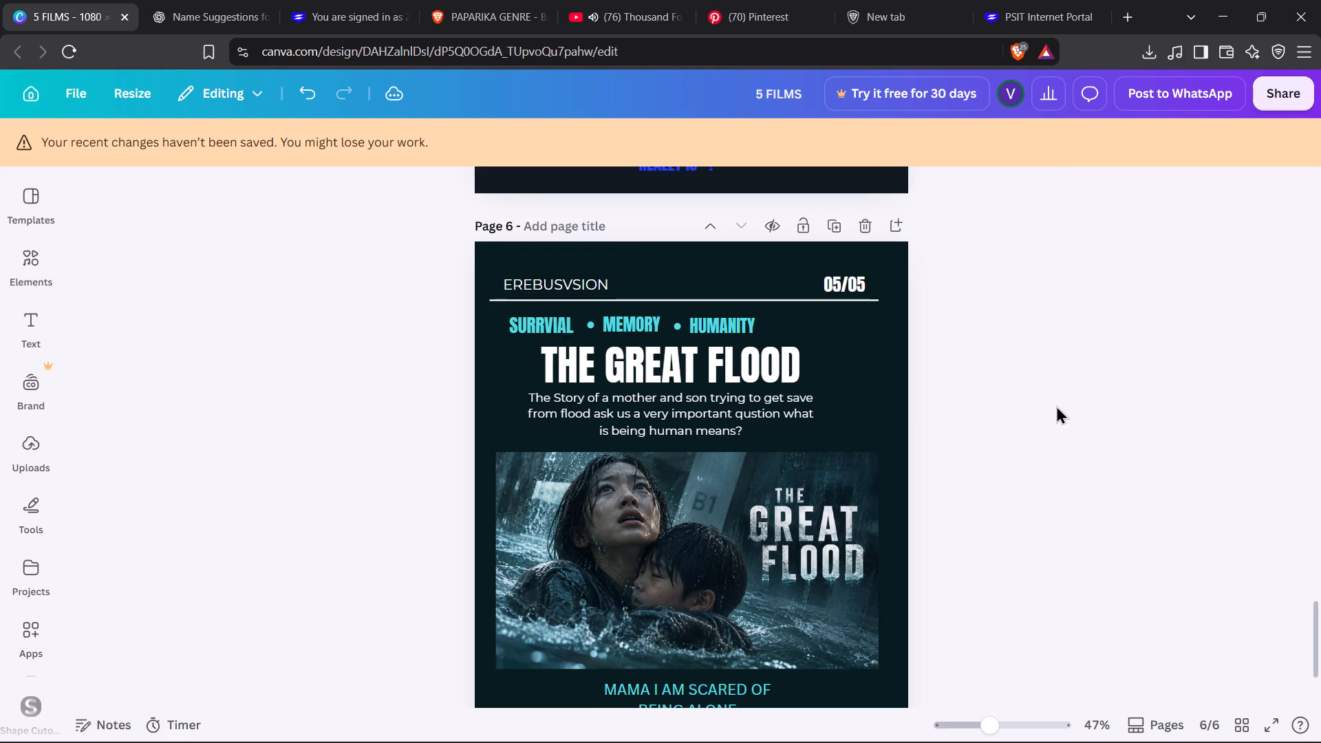
Set the "05/05" counter in the page 6 header to the Montserrat font.
left_click(853, 286)
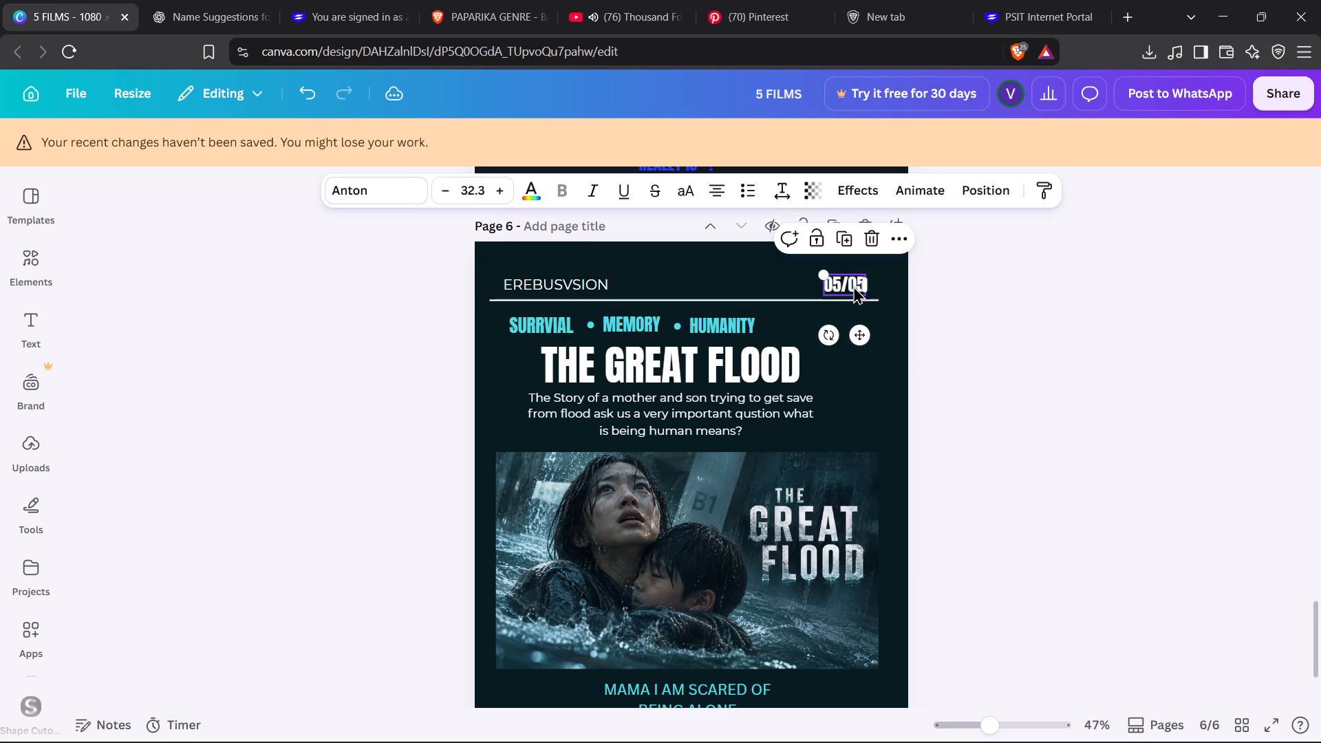
left_click(377, 189)
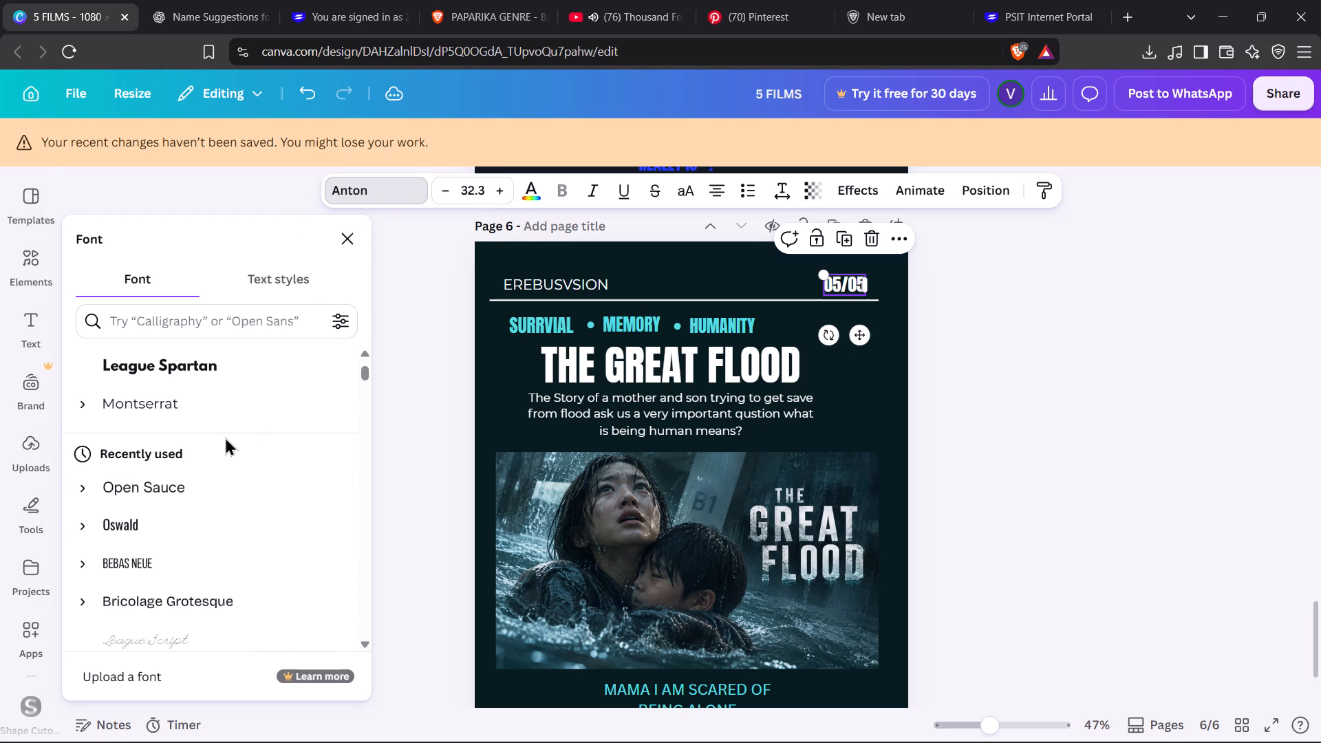
Apply the Montserrat font to the "05/05" counter in the page 6 header.
left_click(148, 407)
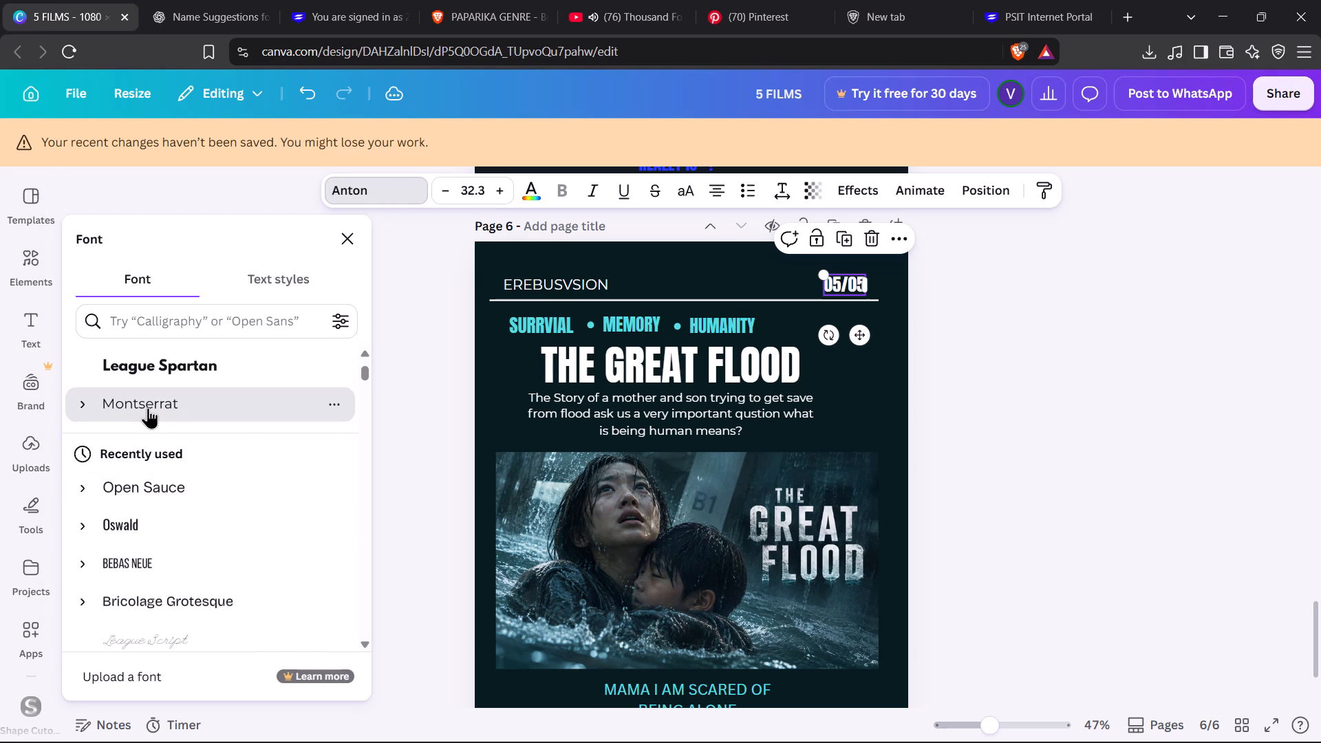
left_click(1195, 424)
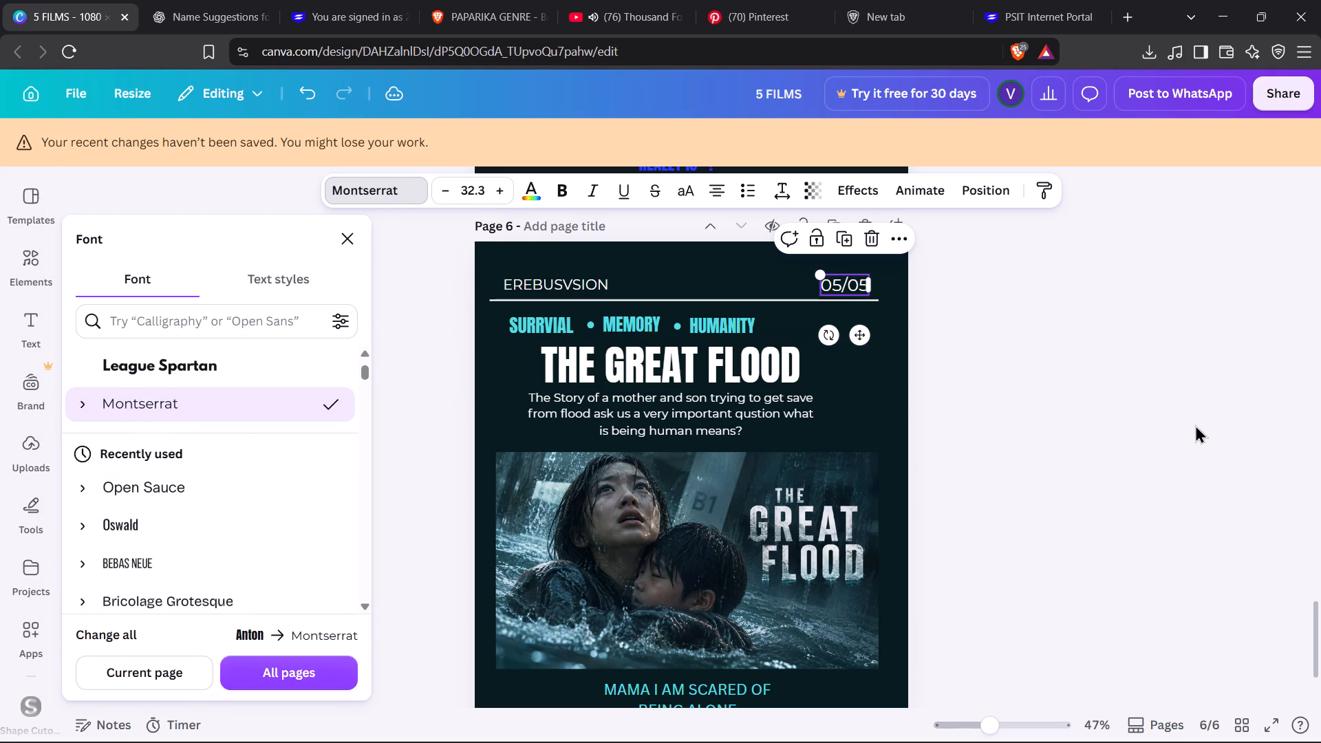
left_click(1195, 424)
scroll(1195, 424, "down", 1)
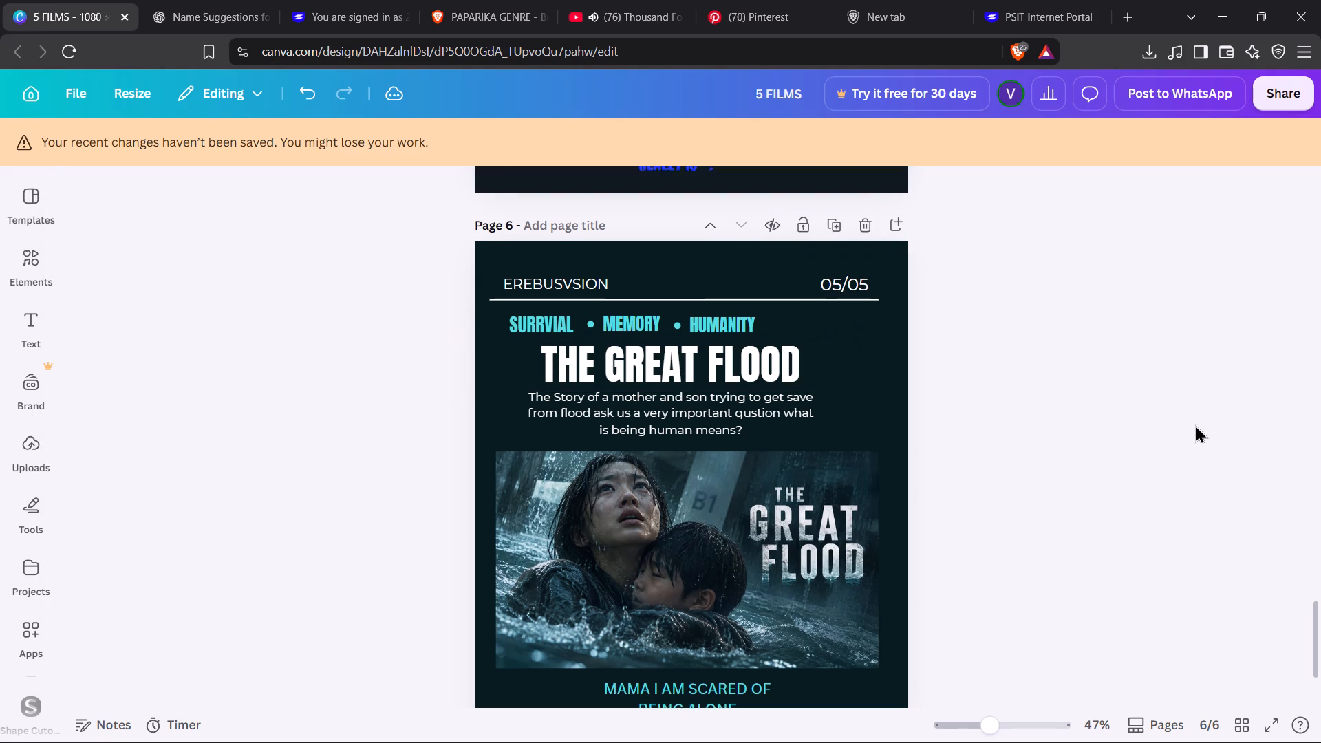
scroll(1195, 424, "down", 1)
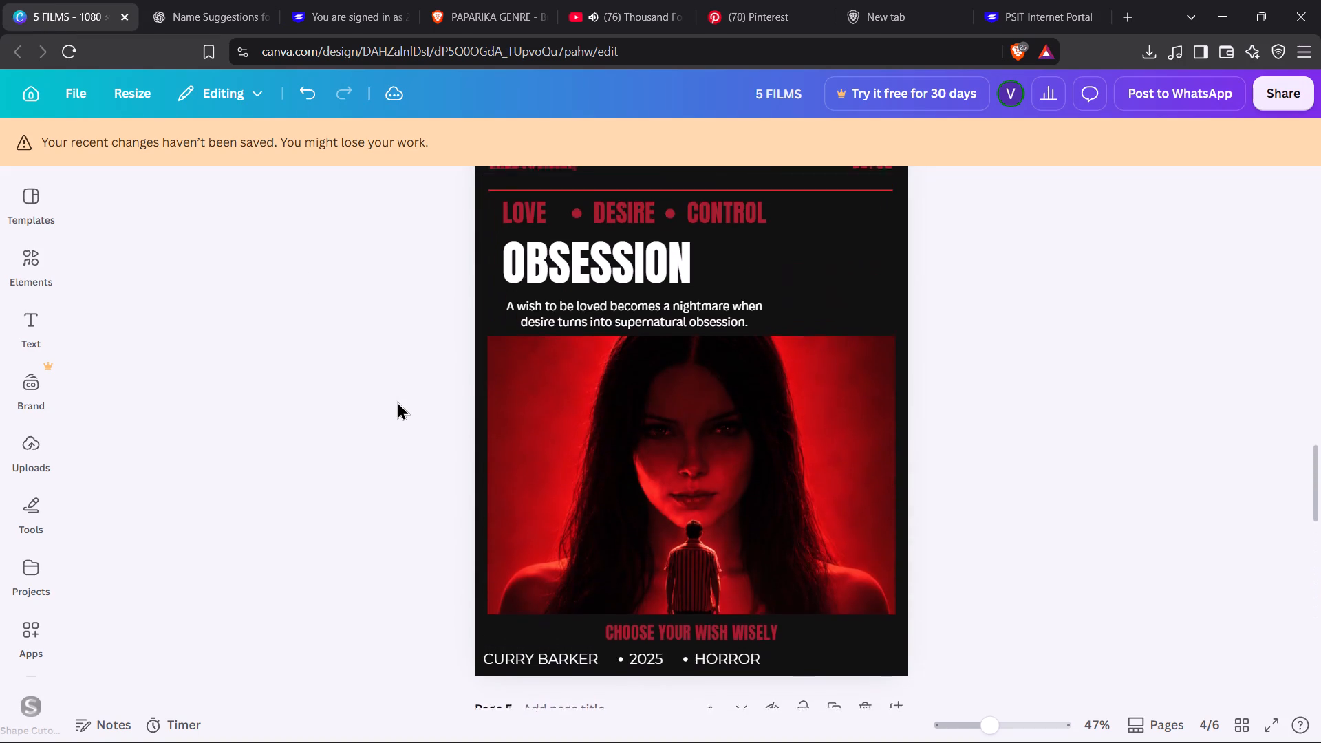
scroll(397, 401, "up", 6)
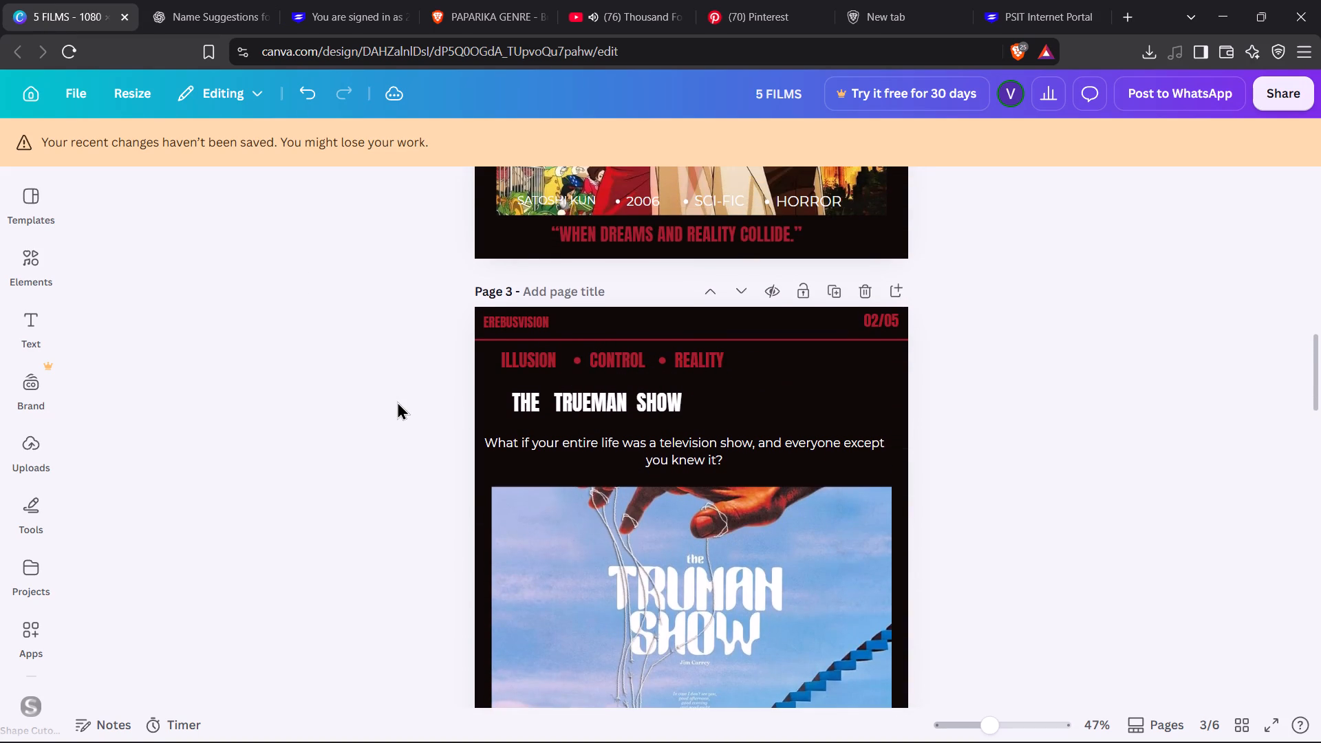
scroll(397, 401, "down", 6)
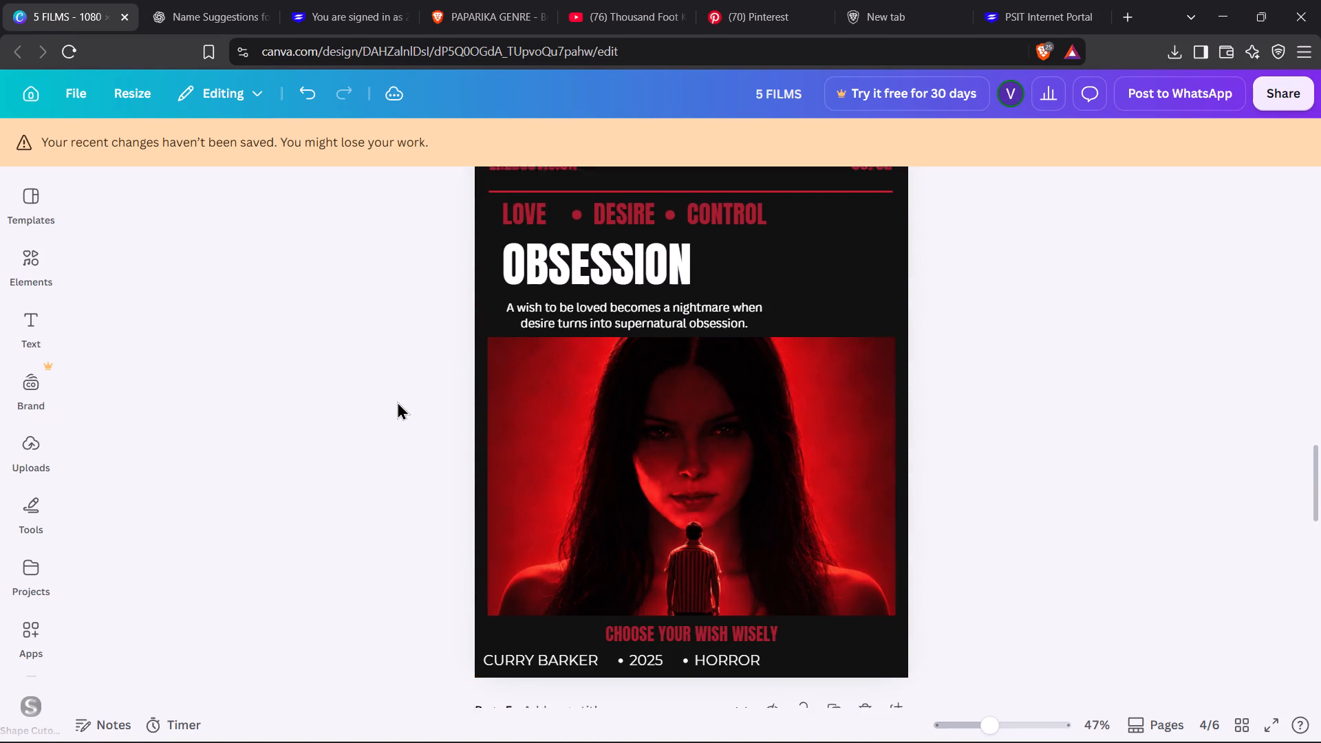
scroll(397, 401, "down", 9)
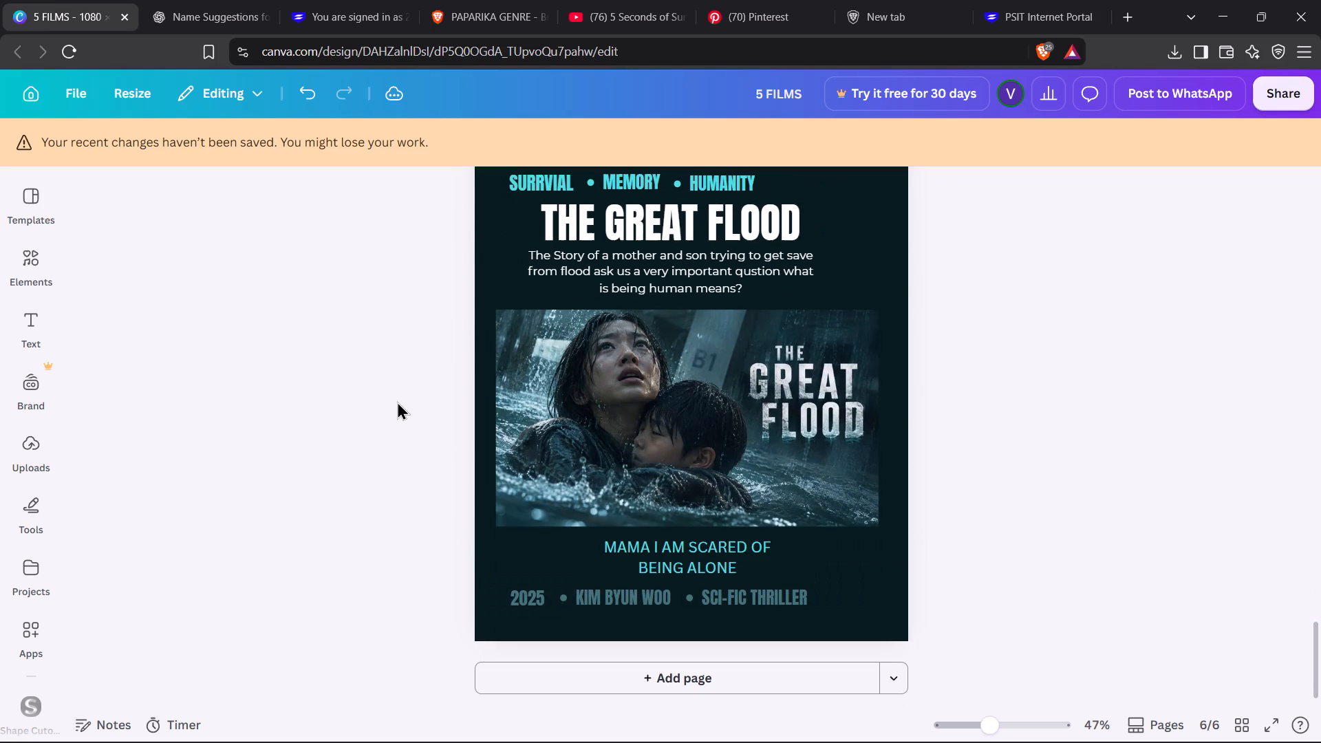
scroll(397, 401, "up", 3)
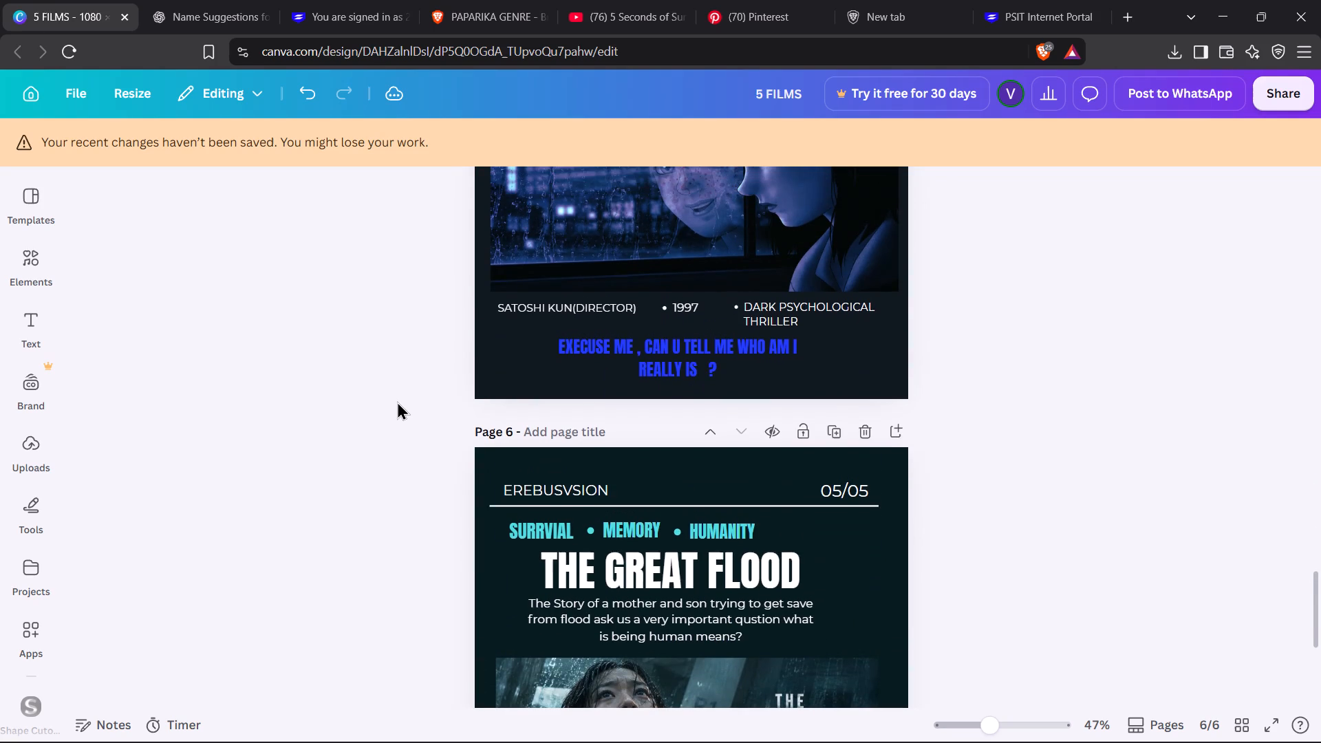
scroll(397, 401, "up", 4)
scroll(397, 401, "down", 1)
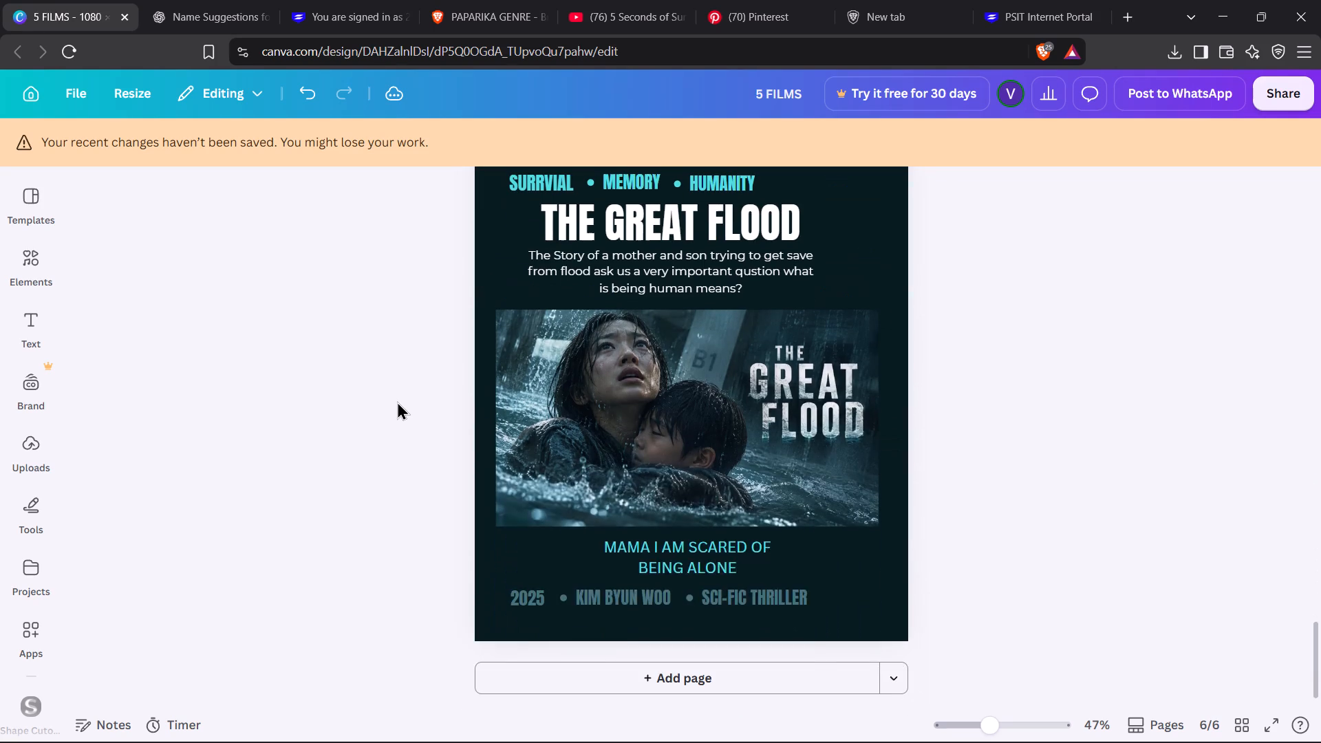
scroll(397, 401, "up", 5)
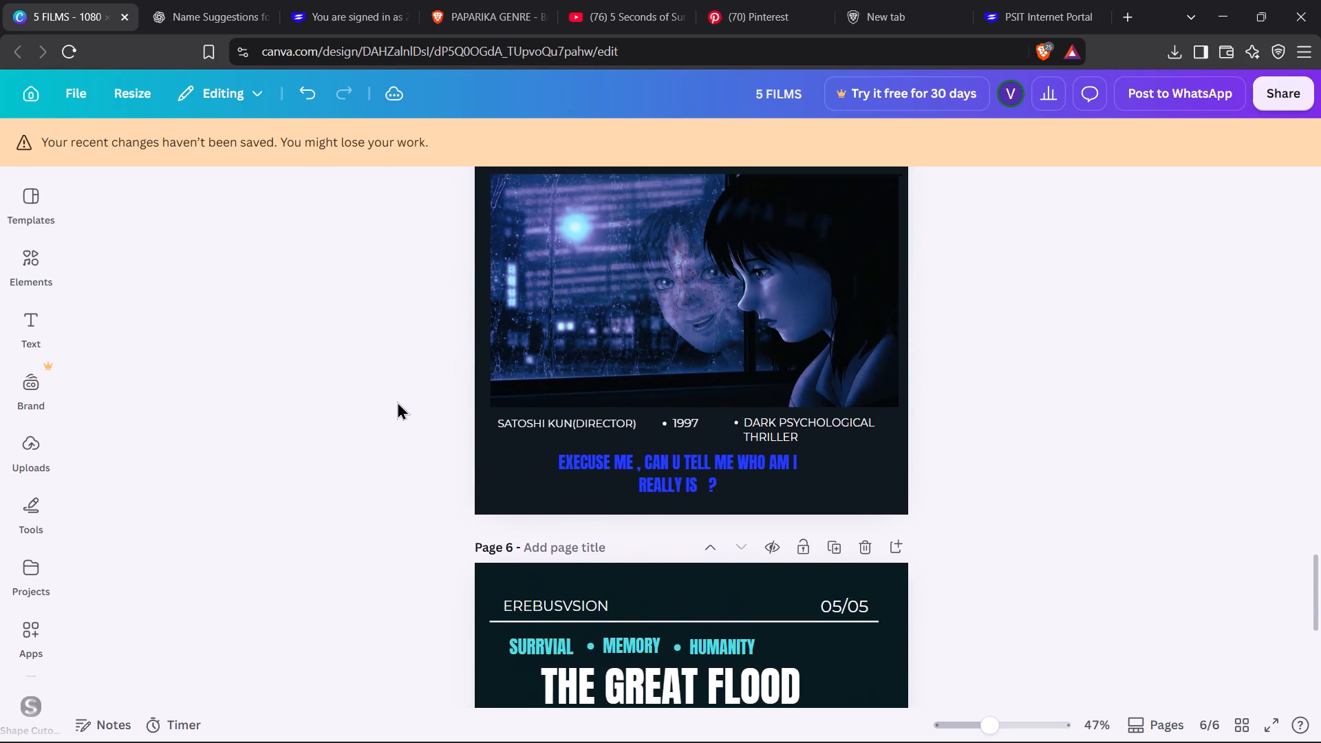
scroll(397, 401, "up", 1)
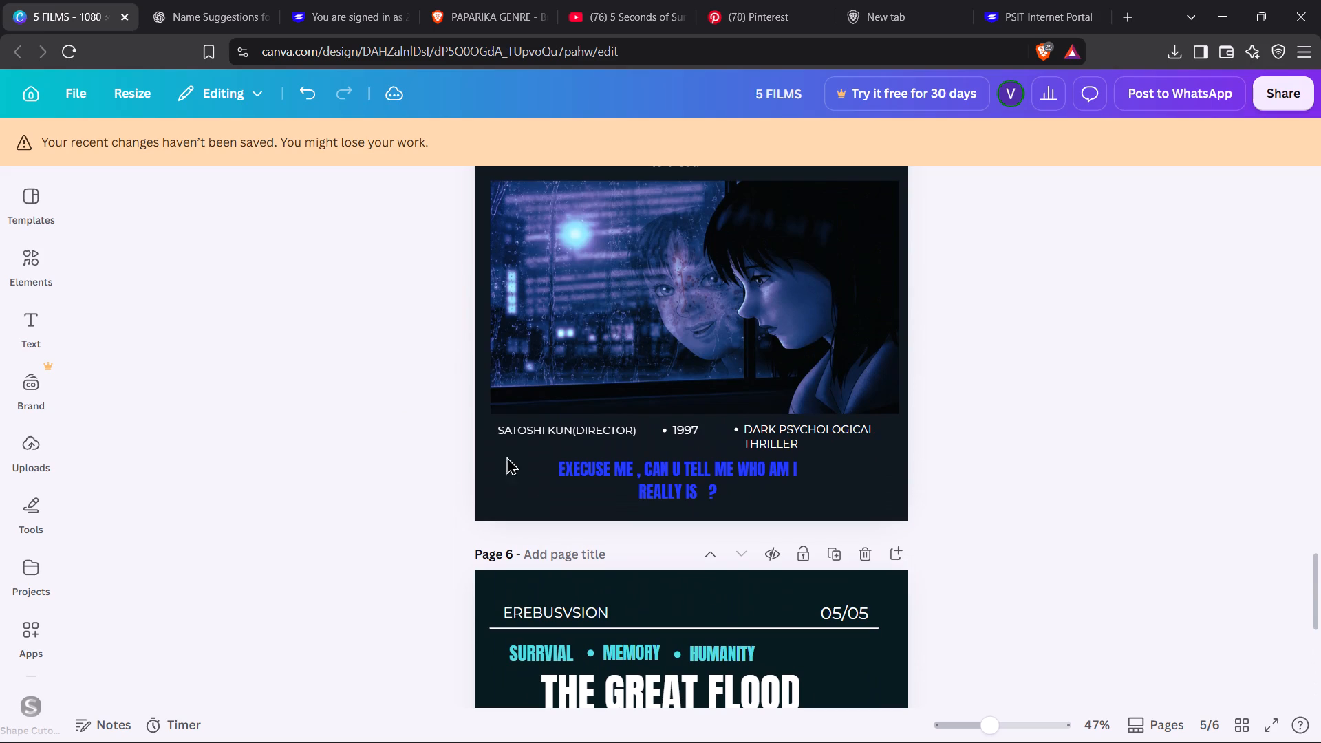
scroll(627, 285, "up", 3)
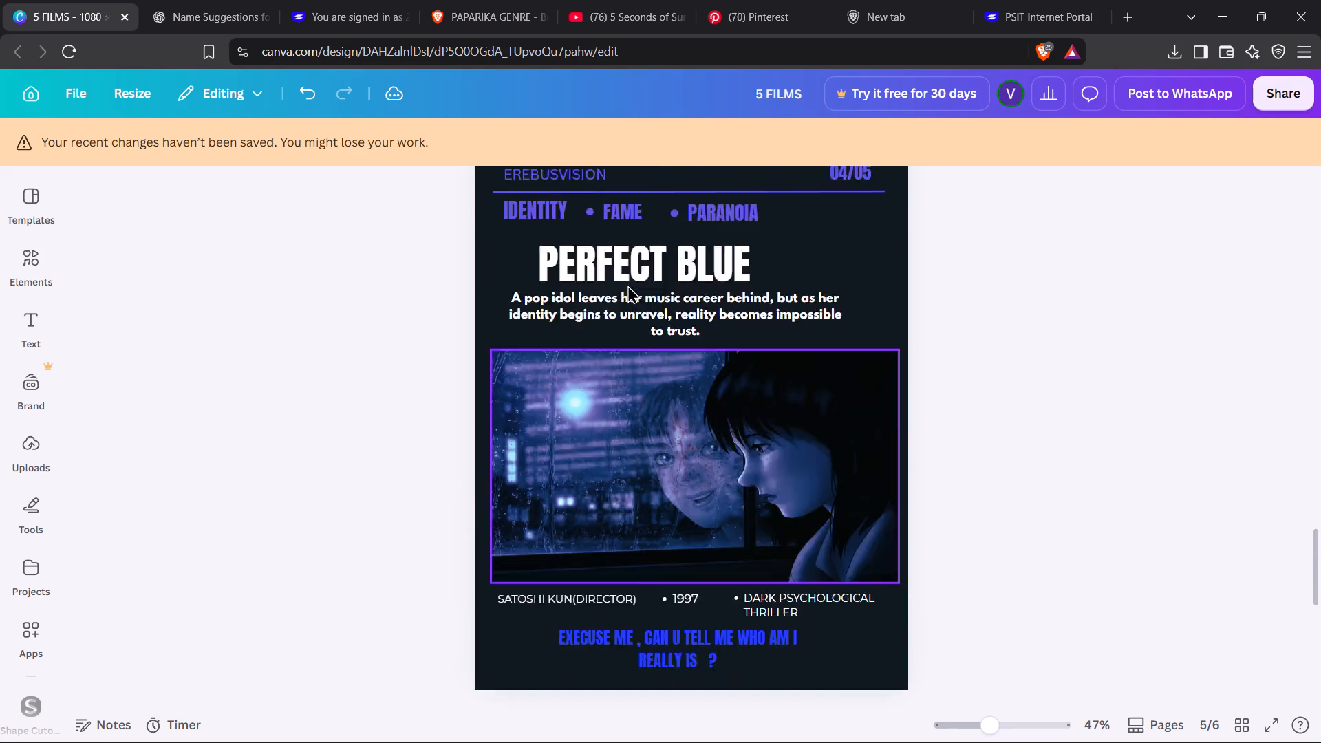
scroll(627, 285, "up", 1)
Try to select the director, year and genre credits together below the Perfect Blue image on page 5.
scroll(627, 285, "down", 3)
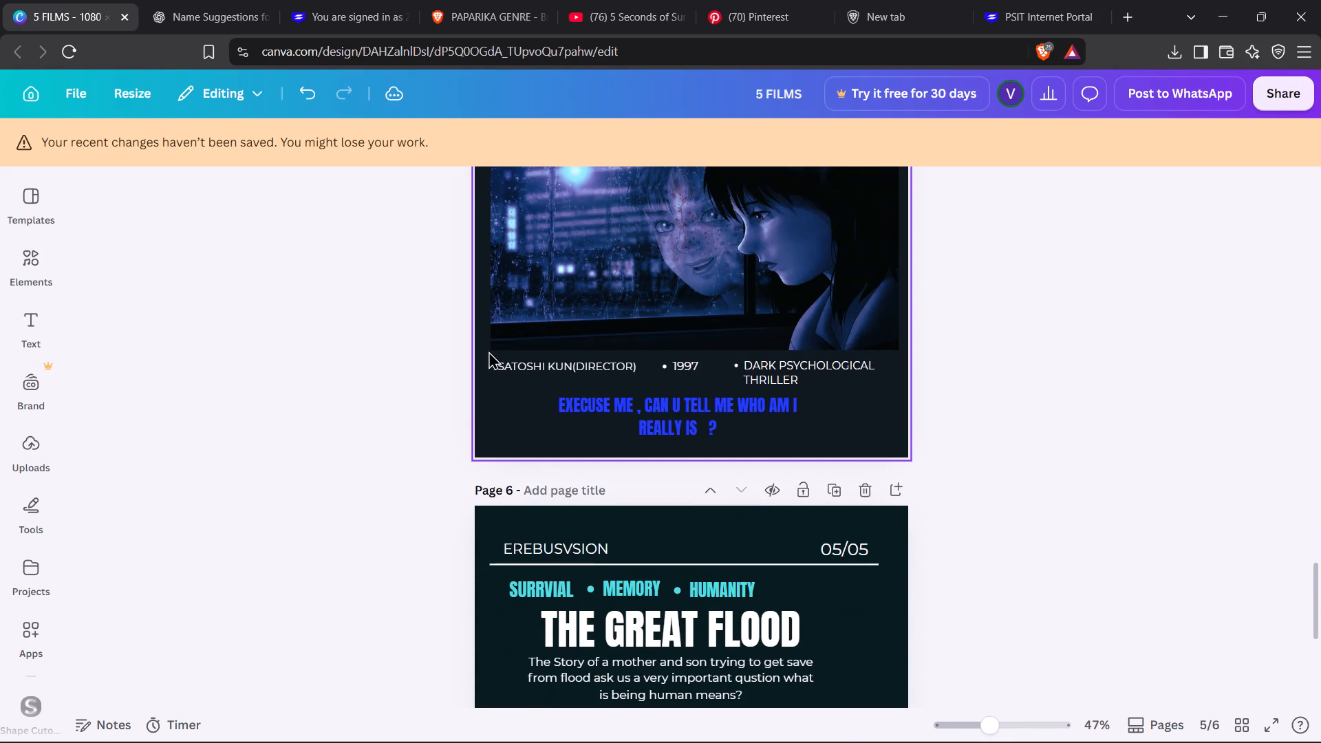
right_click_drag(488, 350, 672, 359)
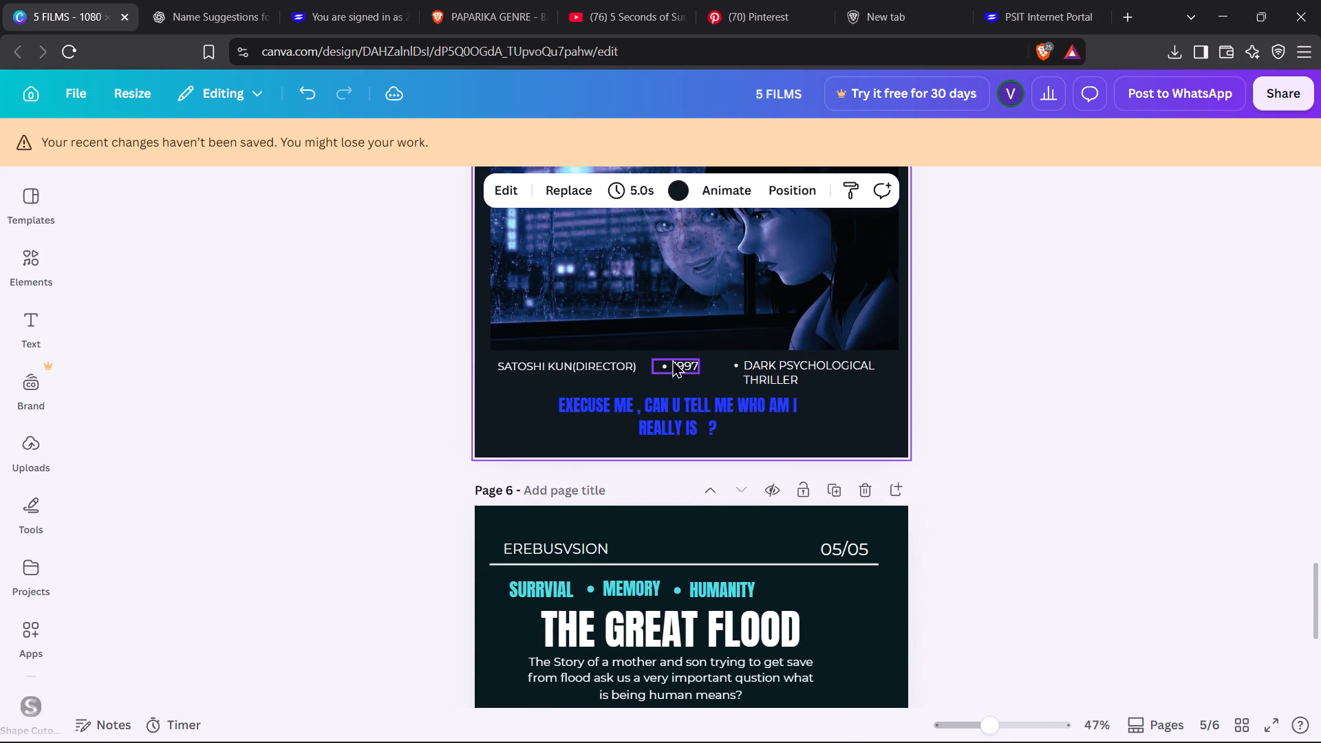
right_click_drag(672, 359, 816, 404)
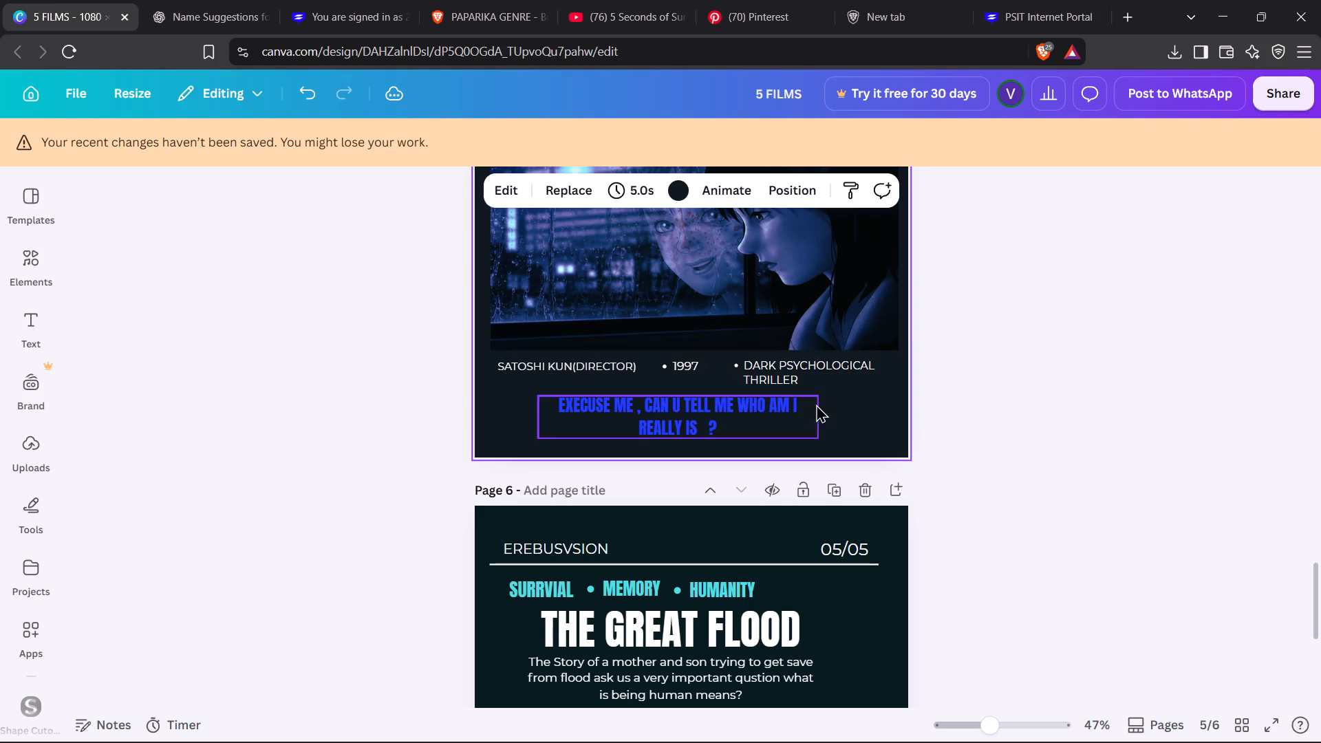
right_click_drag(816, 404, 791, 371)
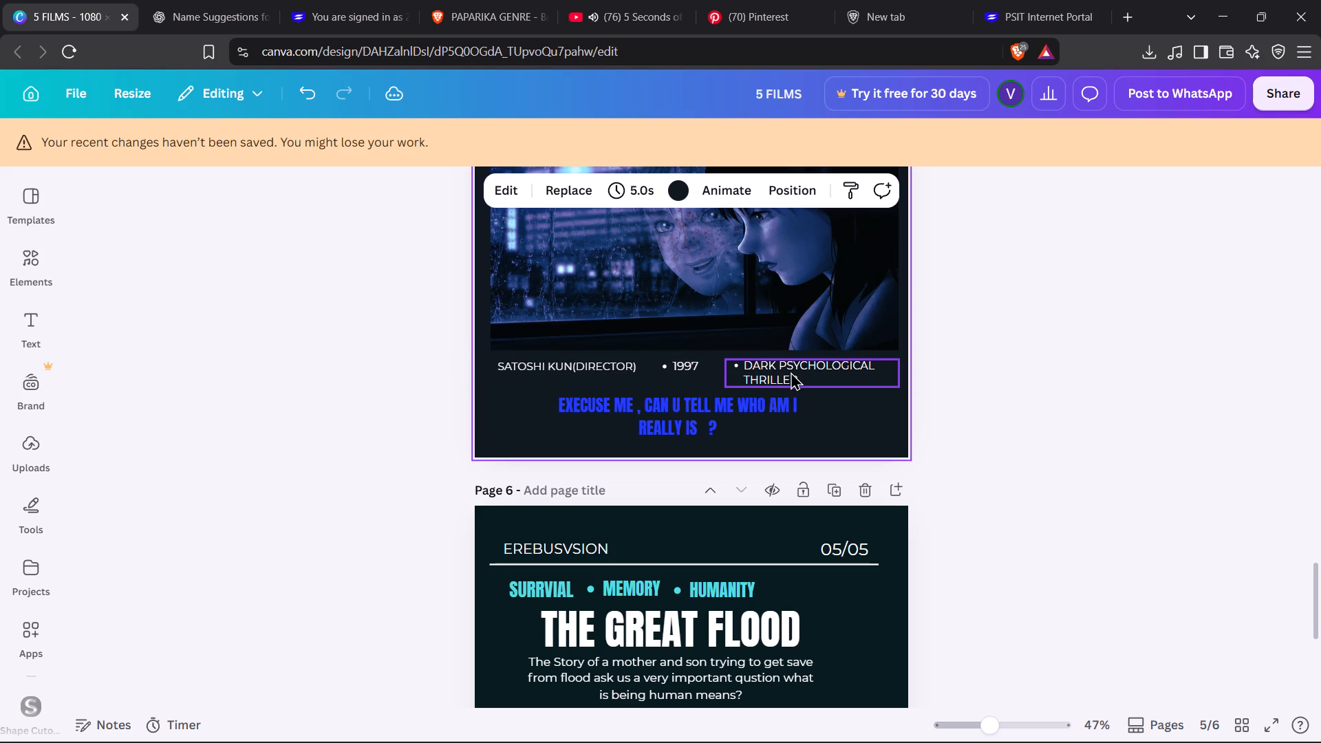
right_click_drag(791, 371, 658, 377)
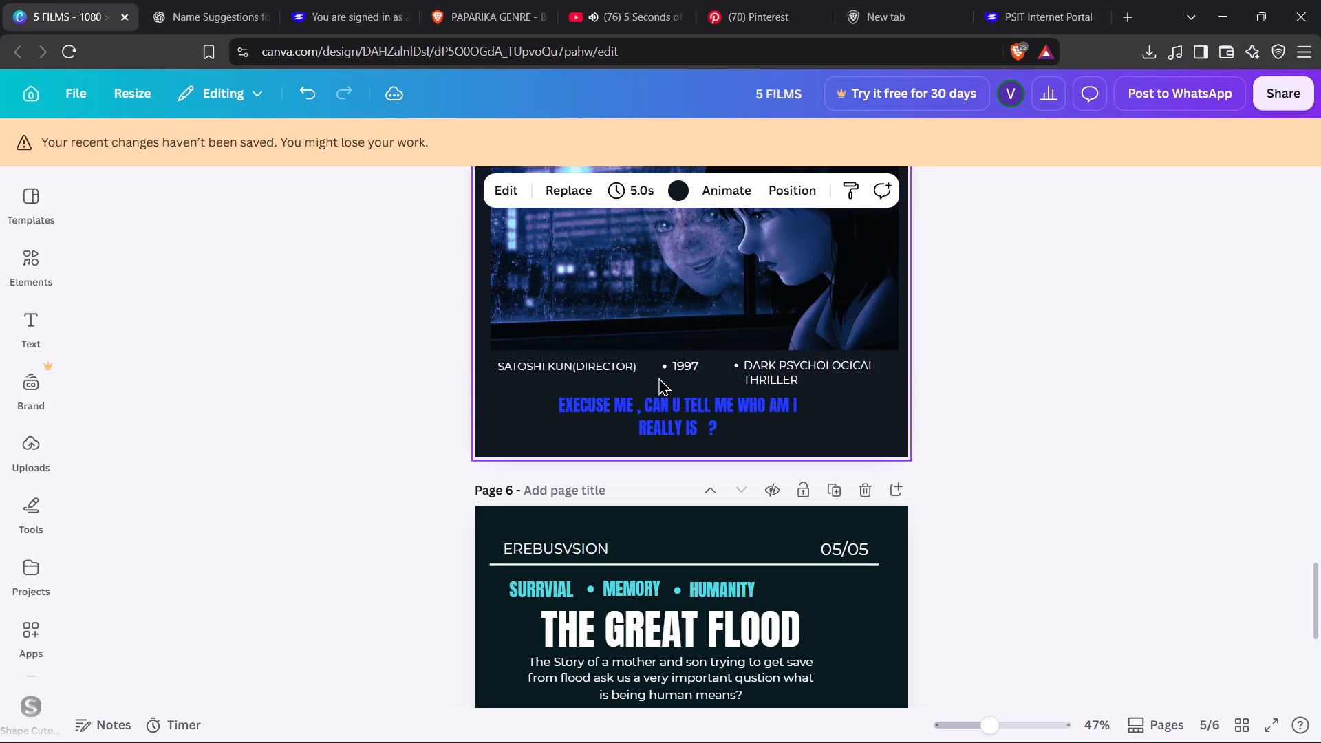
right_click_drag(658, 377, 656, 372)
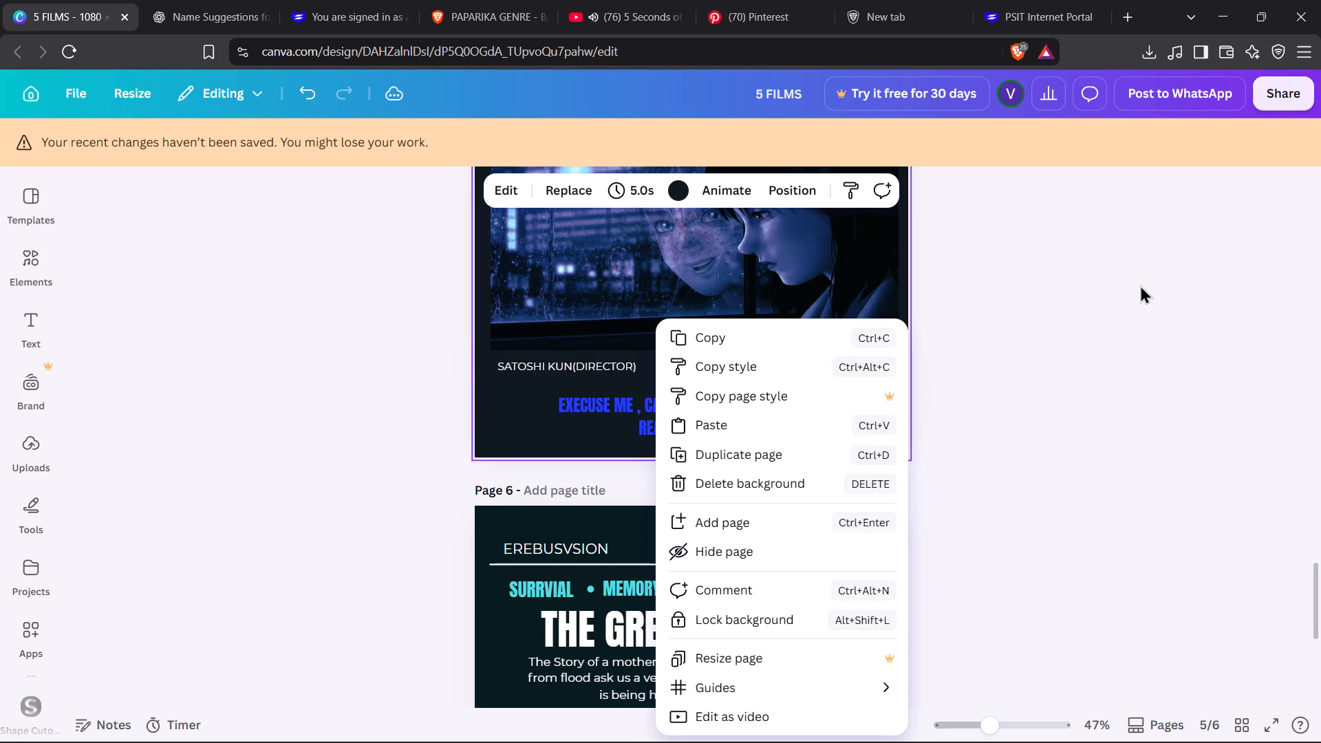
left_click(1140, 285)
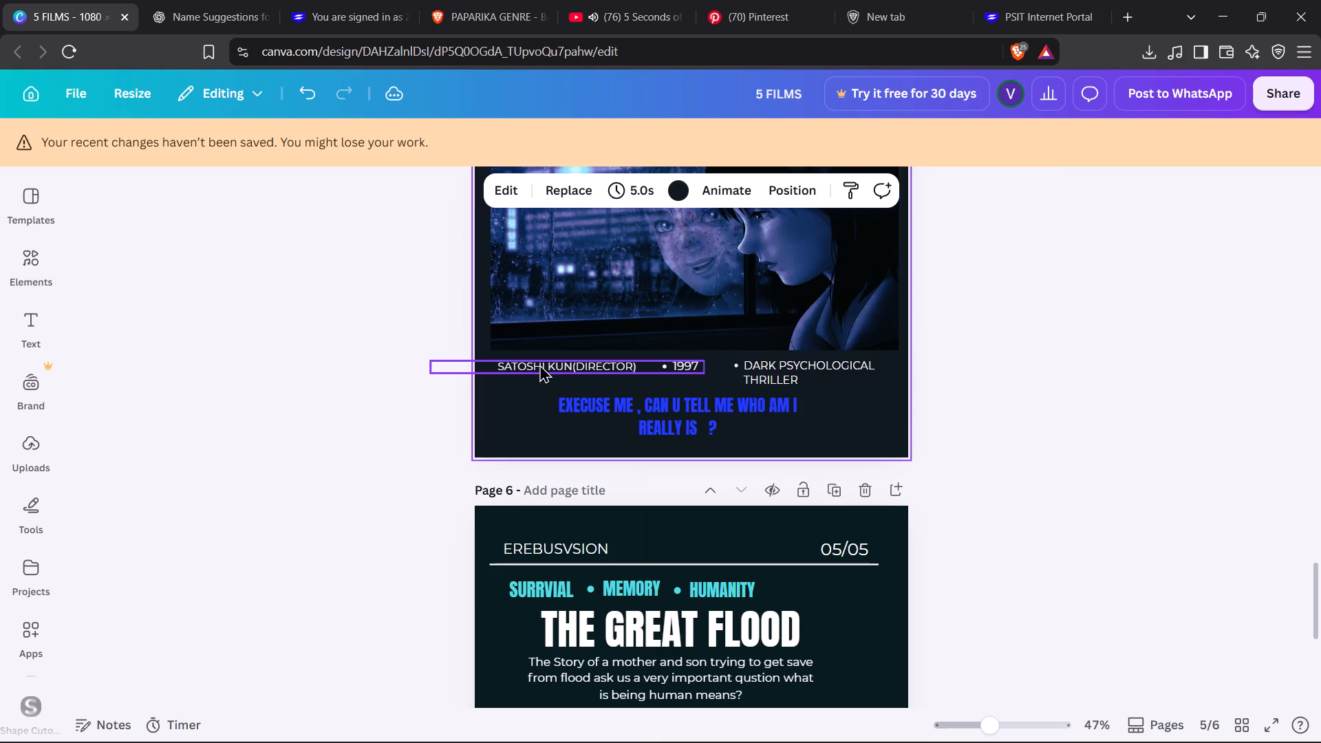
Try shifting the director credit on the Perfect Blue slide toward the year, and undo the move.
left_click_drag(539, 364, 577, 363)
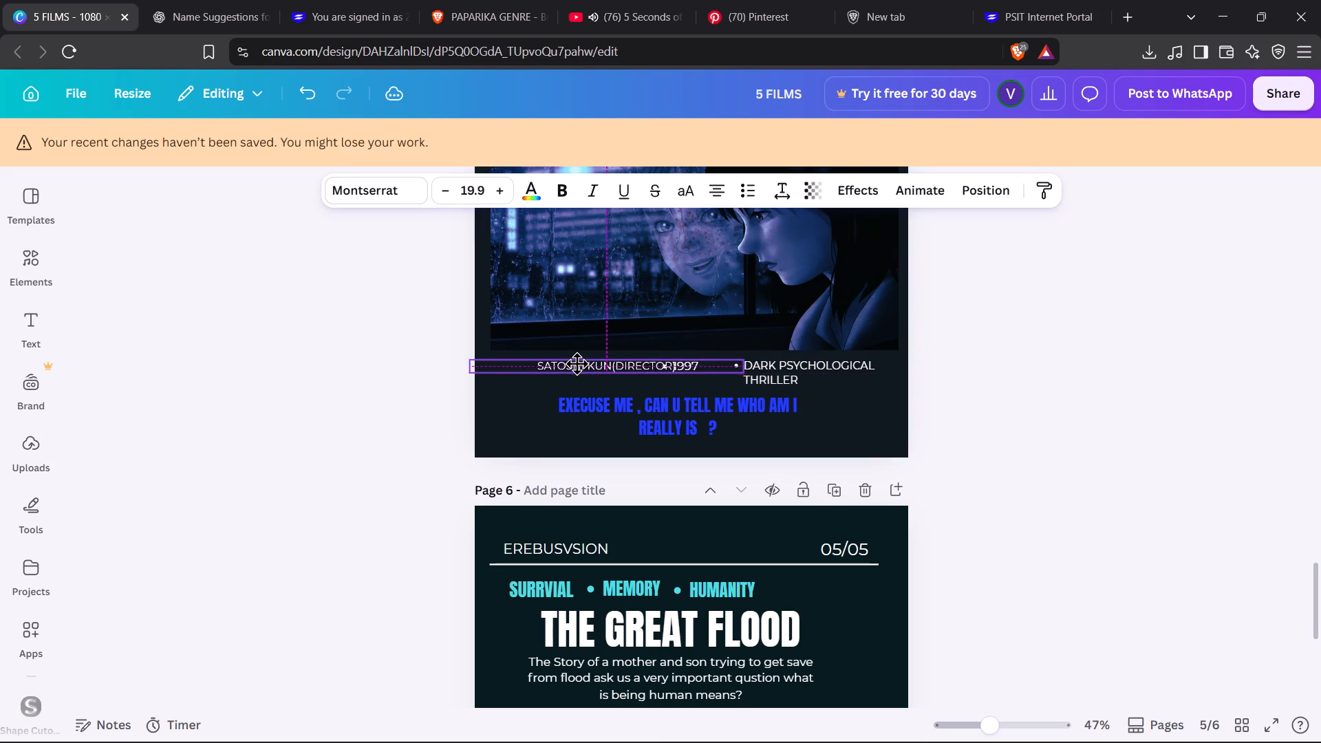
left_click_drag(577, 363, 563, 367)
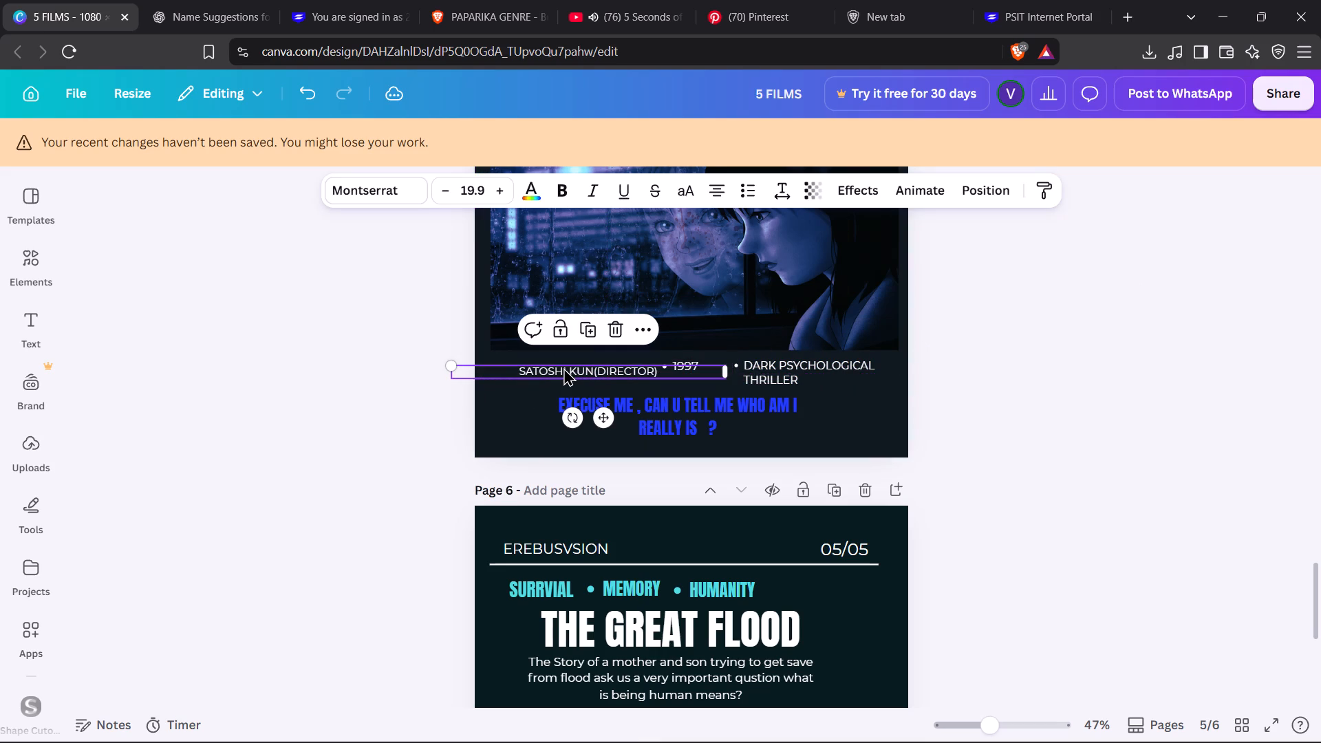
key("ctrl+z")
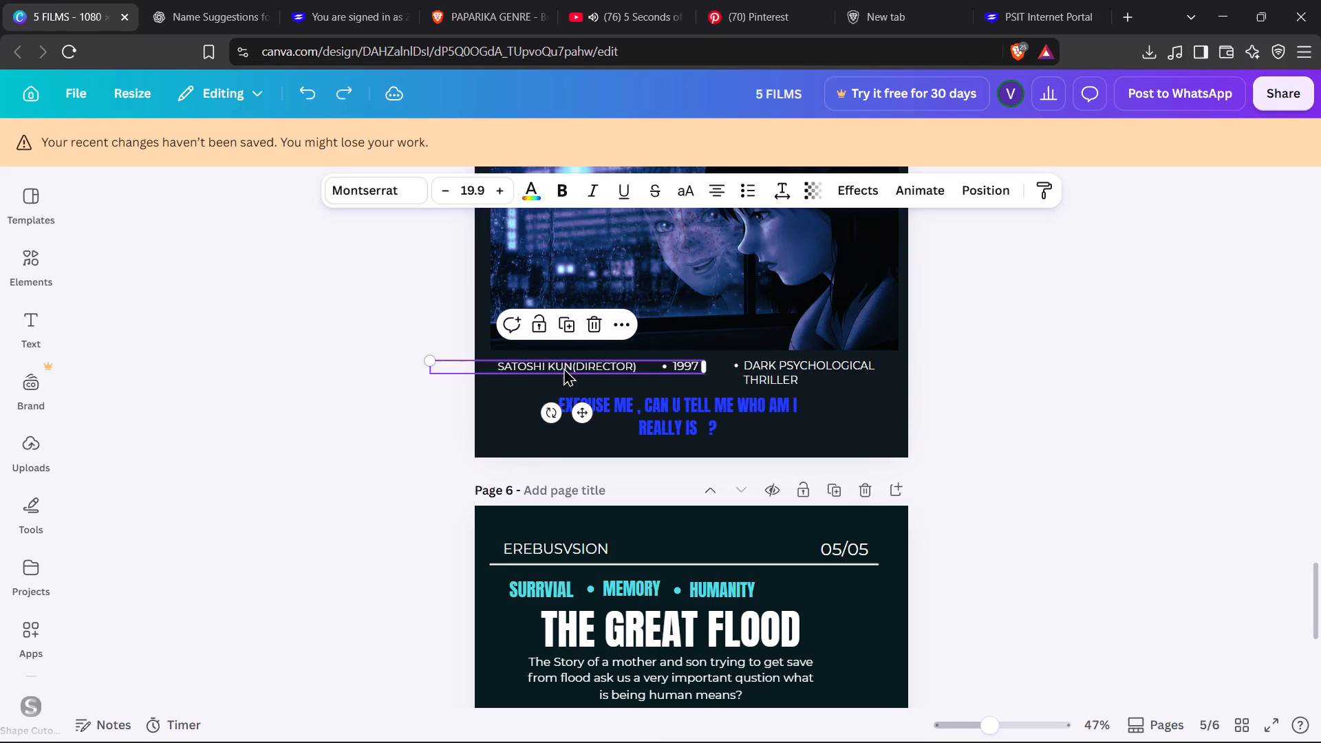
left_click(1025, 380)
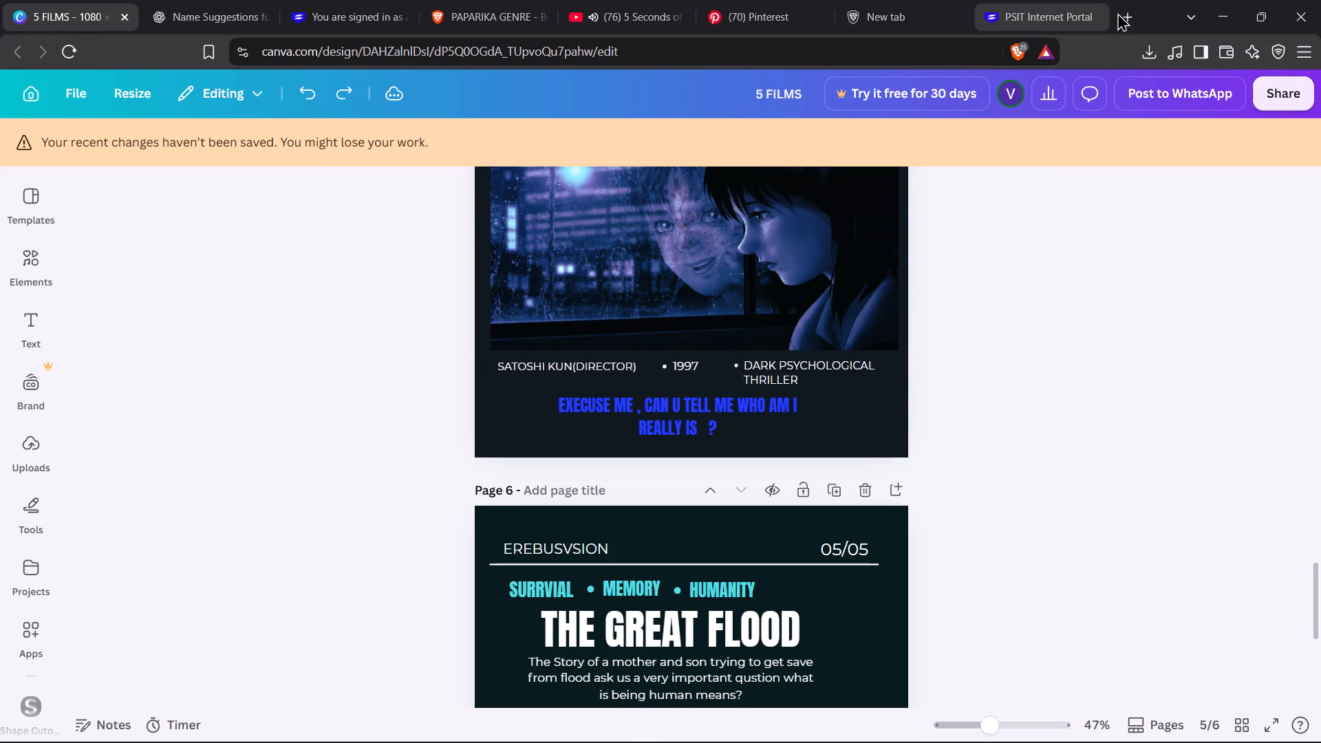
Search the web in a new Brave tab for "HOW TO SELECT ALL ITEMS IN THE CANVA" and look through the results.
left_click(1128, 17)
type("HOW TO SELECT")
key("space")
type("ALL ITEMS IN")
key("space")
type("THE CANVA")
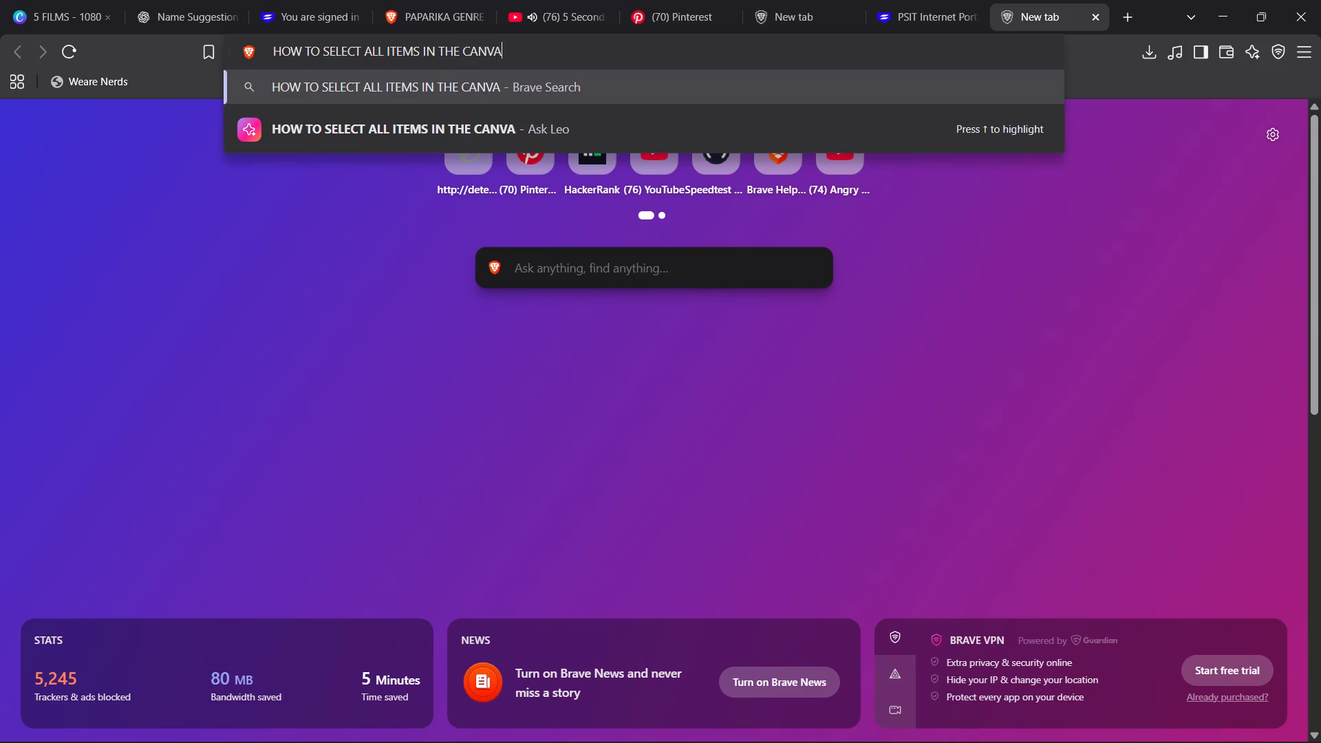
key("space")
key("Return")
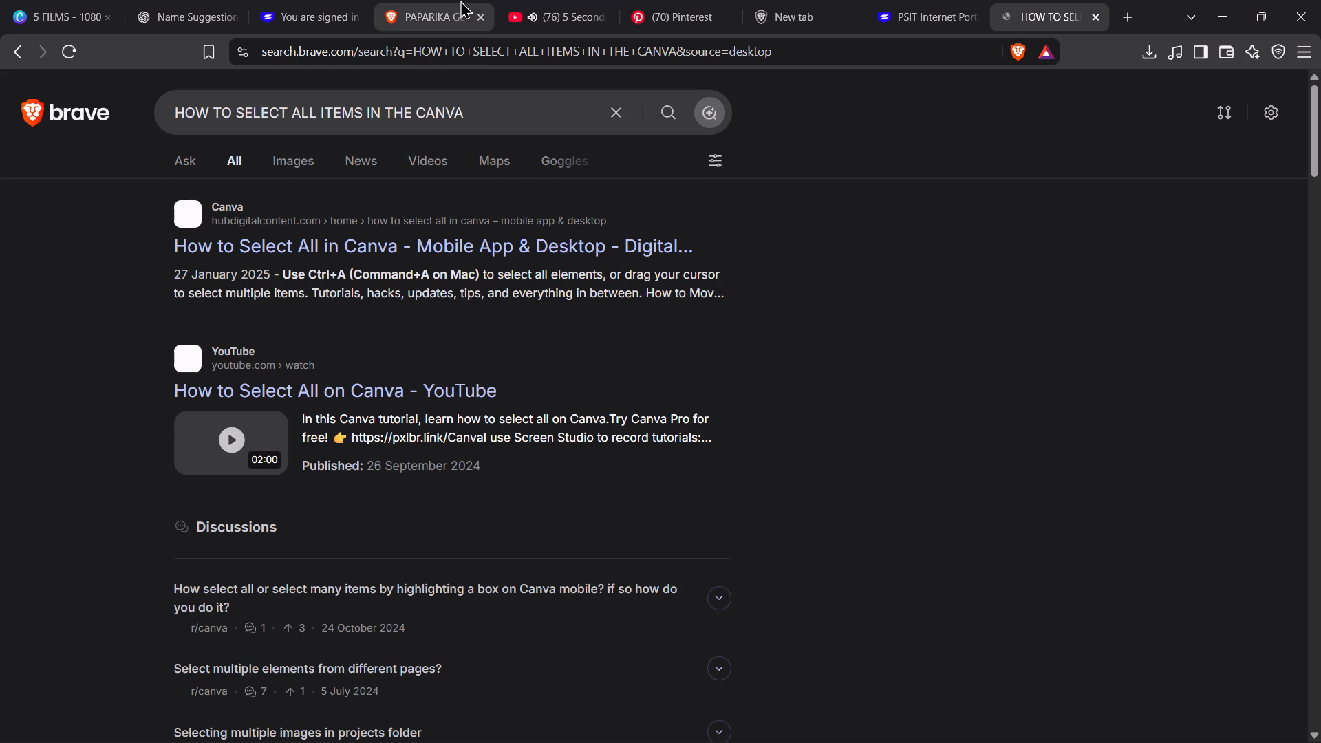
scroll(367, 283, "down", 5)
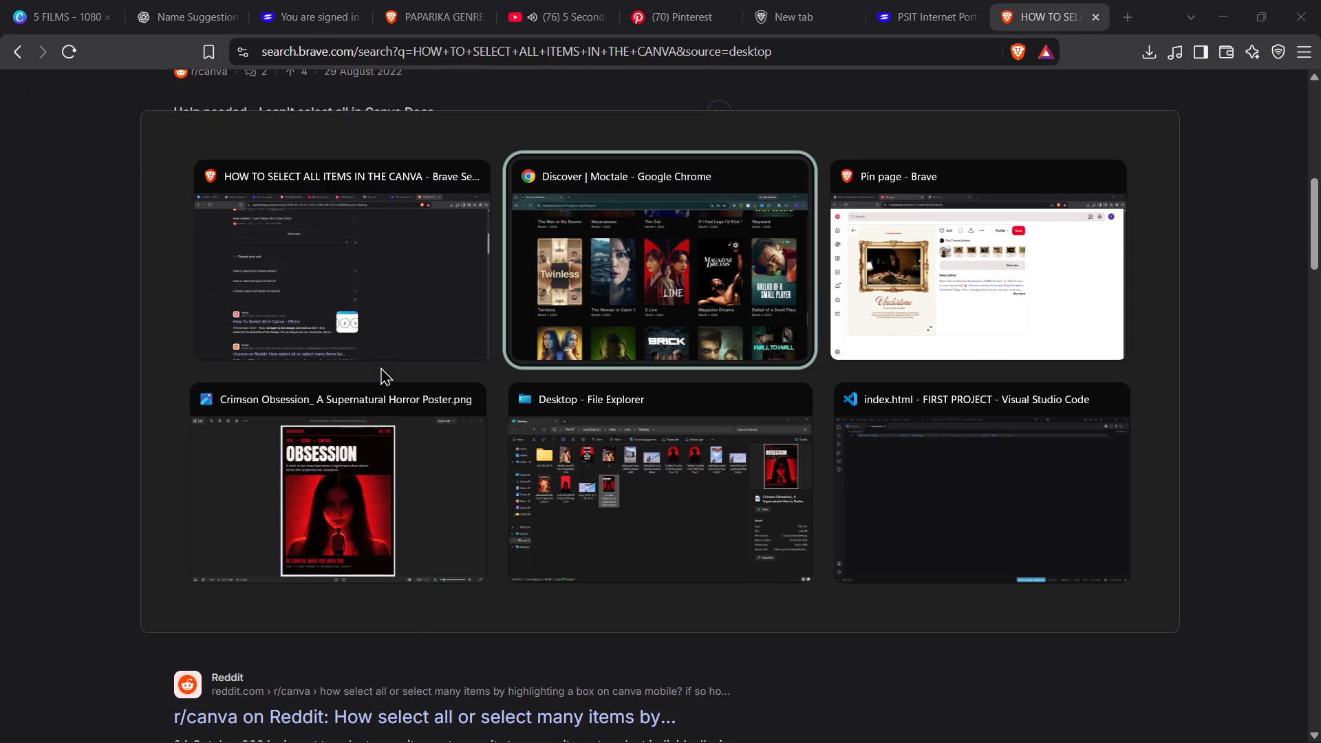
Switch to Google Chrome and replace the Moctale page with a new blank tab.
left_click(264, 10)
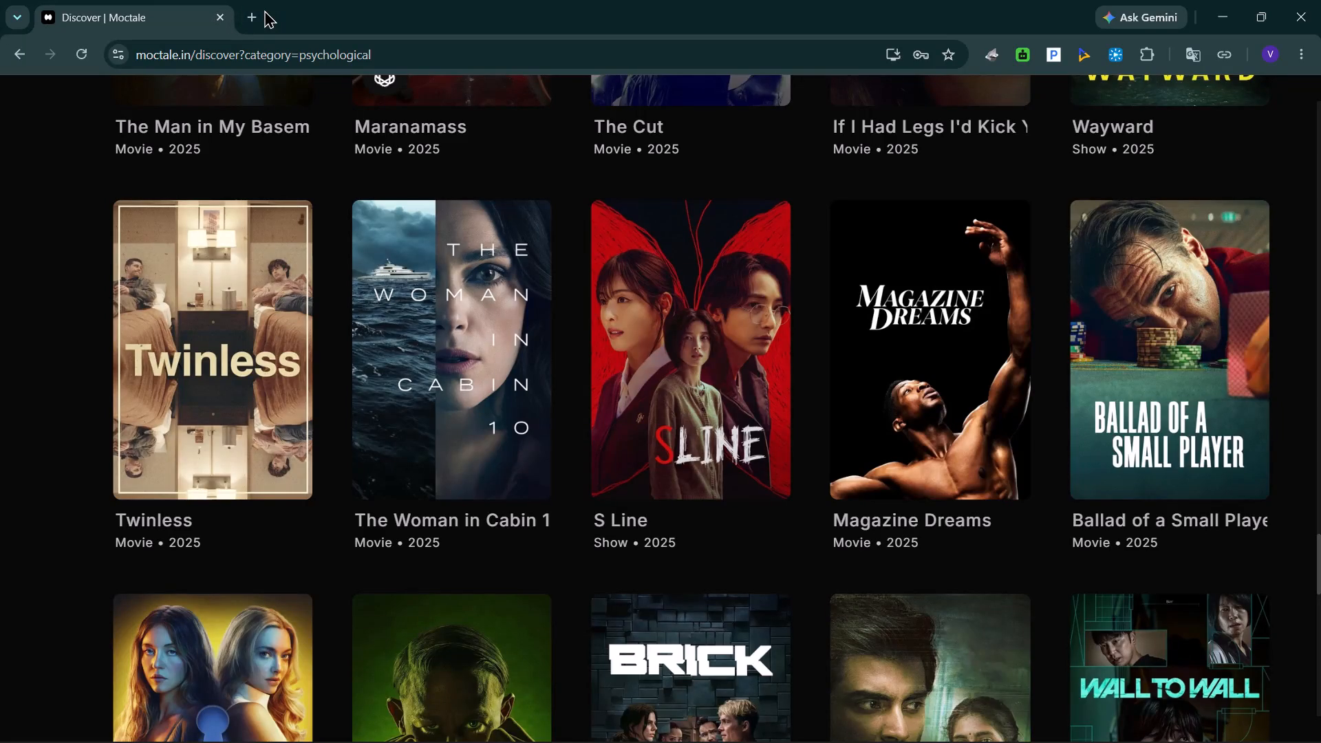
left_click(250, 14)
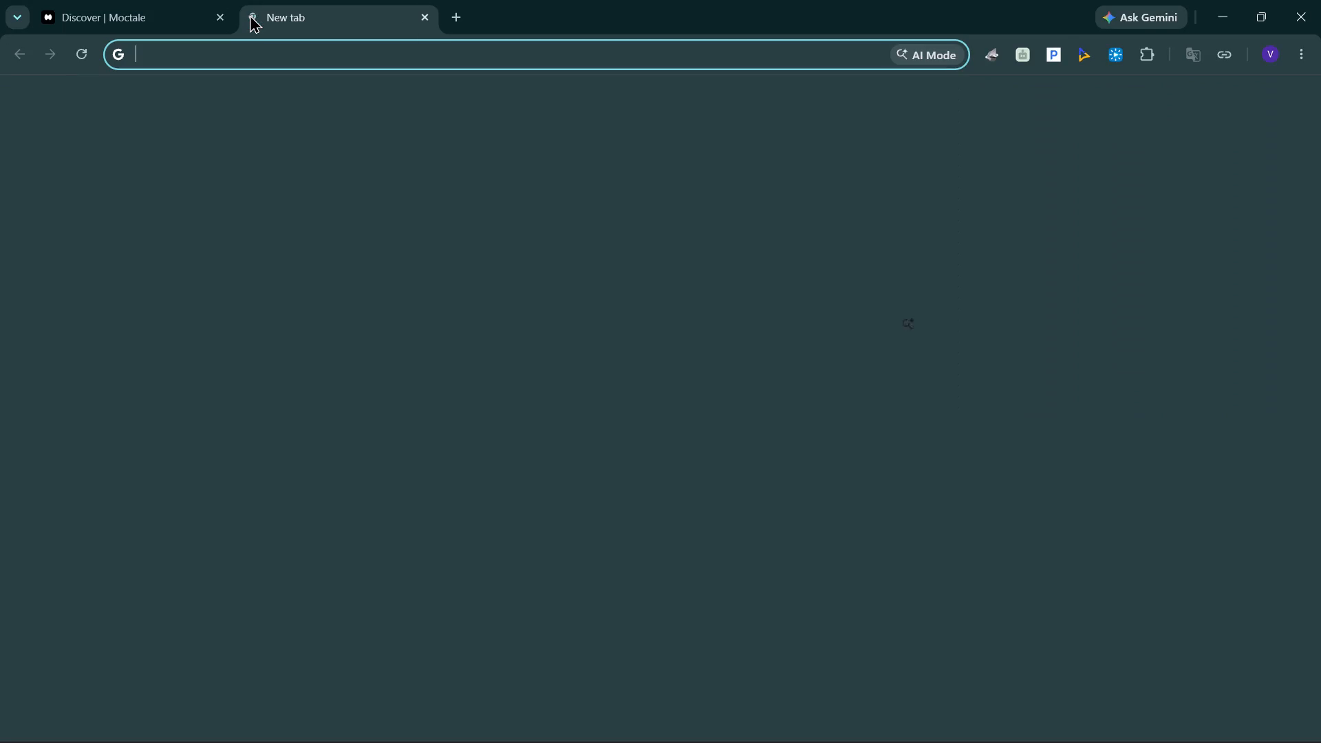
left_click(225, 23)
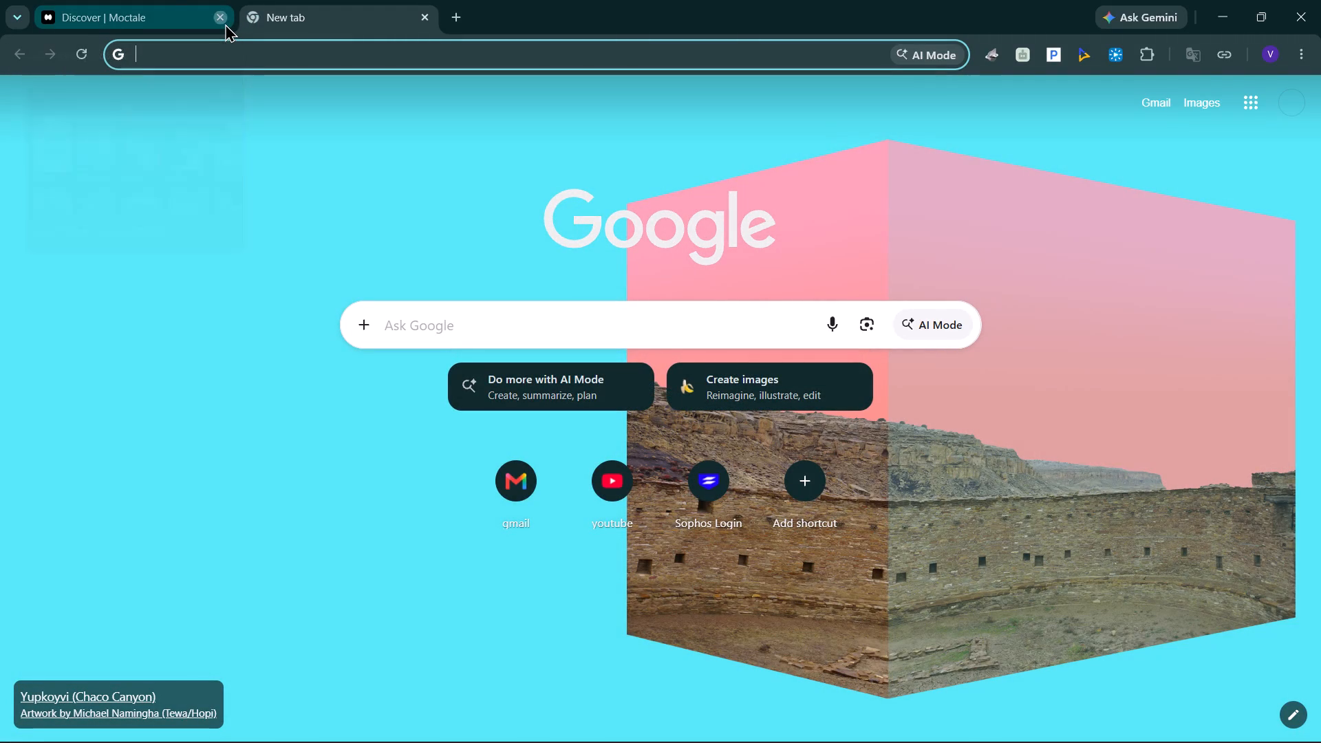
Search Google for "HOW TO SELECT ALL TEXT IN CANVA".
type("HOW TO SELECT ALL ITEMS")
key("space")
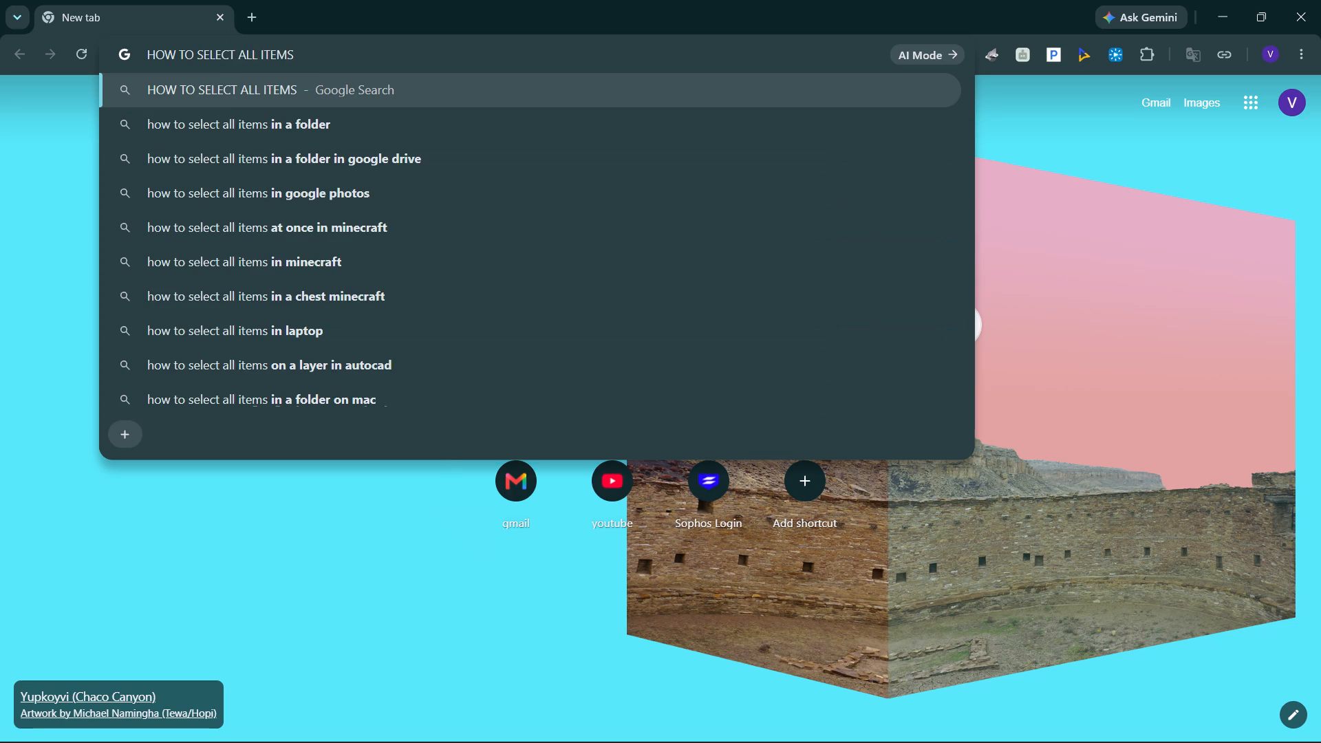
type("IN CANVA")
key("space")
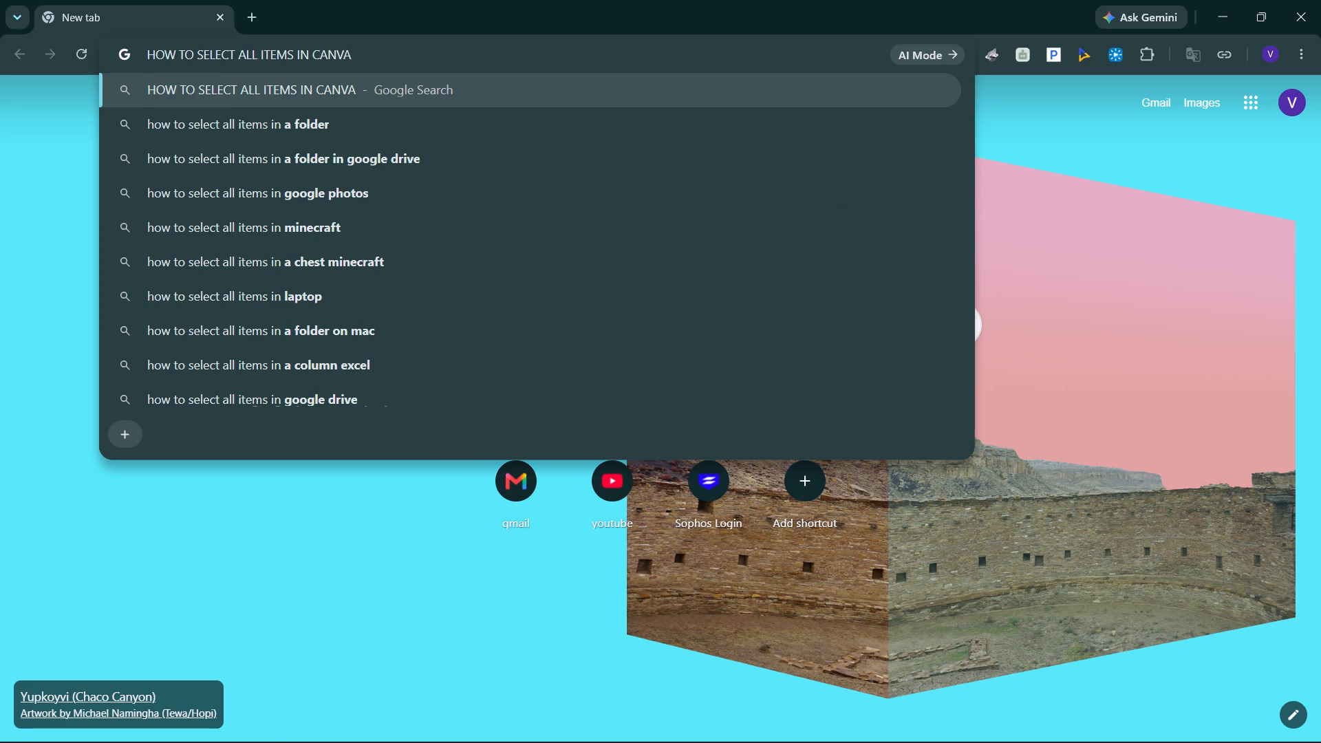
key("Left")
key("Left")
key("Left")
key("Left")
key("Left")
key("Left")
key("Left")
key("Left")
key("Left")
key("Left")
key("Left")
key("Left")
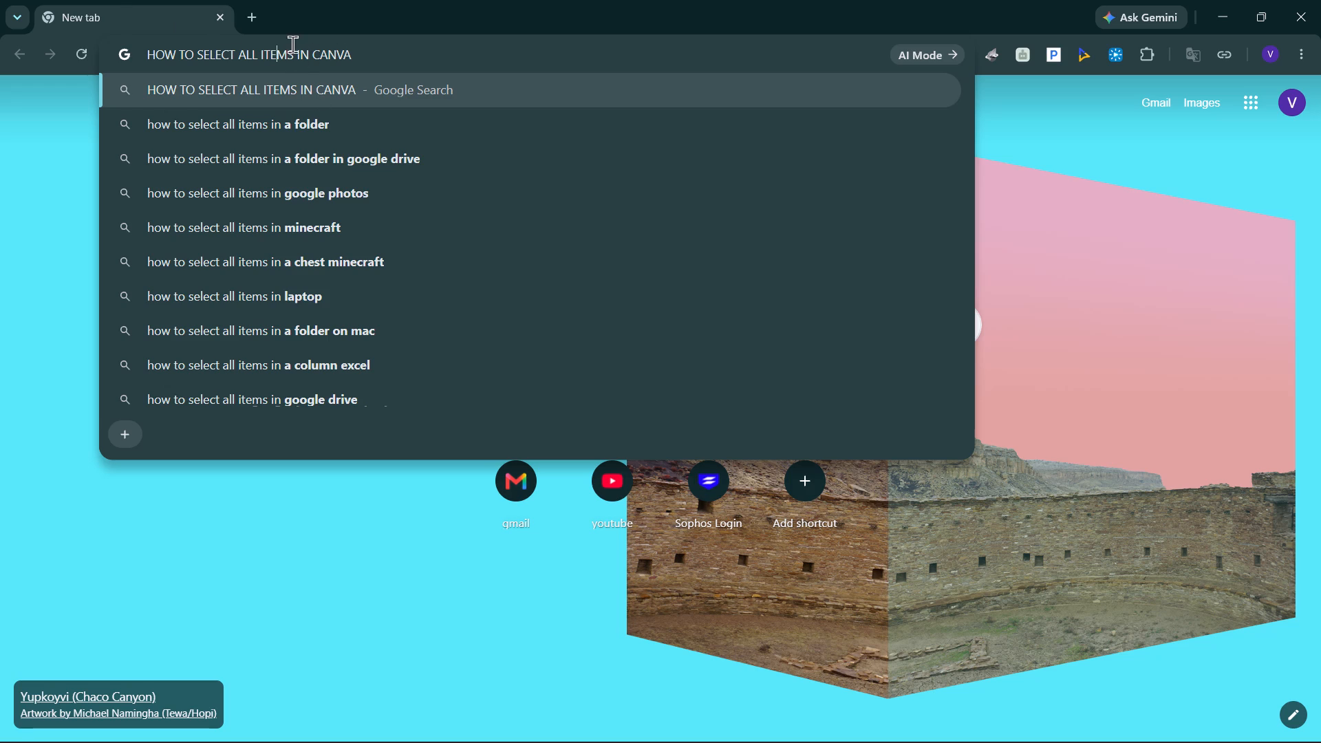
double_click(287, 56)
type("TEXT")
key("Return")
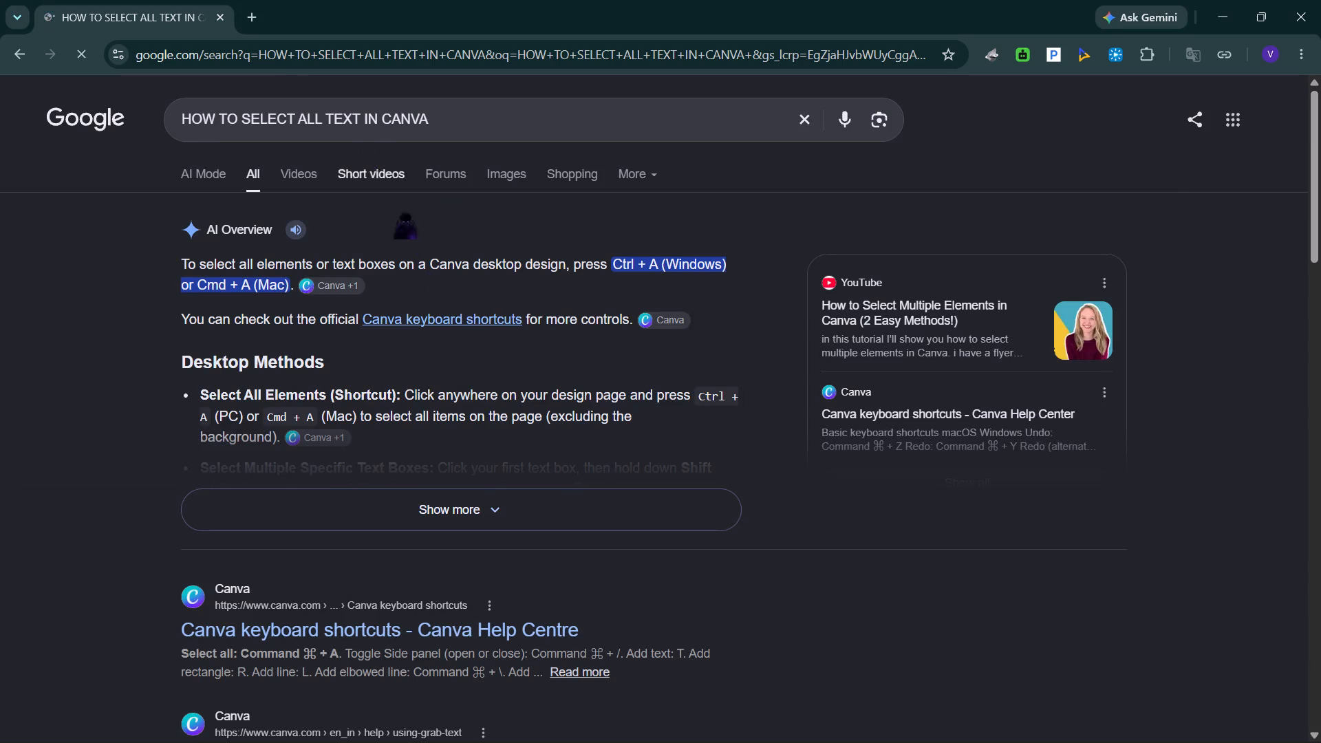
Expand the AI Overview and read the desktop methods for selecting multiple text boxes in Canva.
left_click(402, 499)
scroll(402, 499, "down", 1)
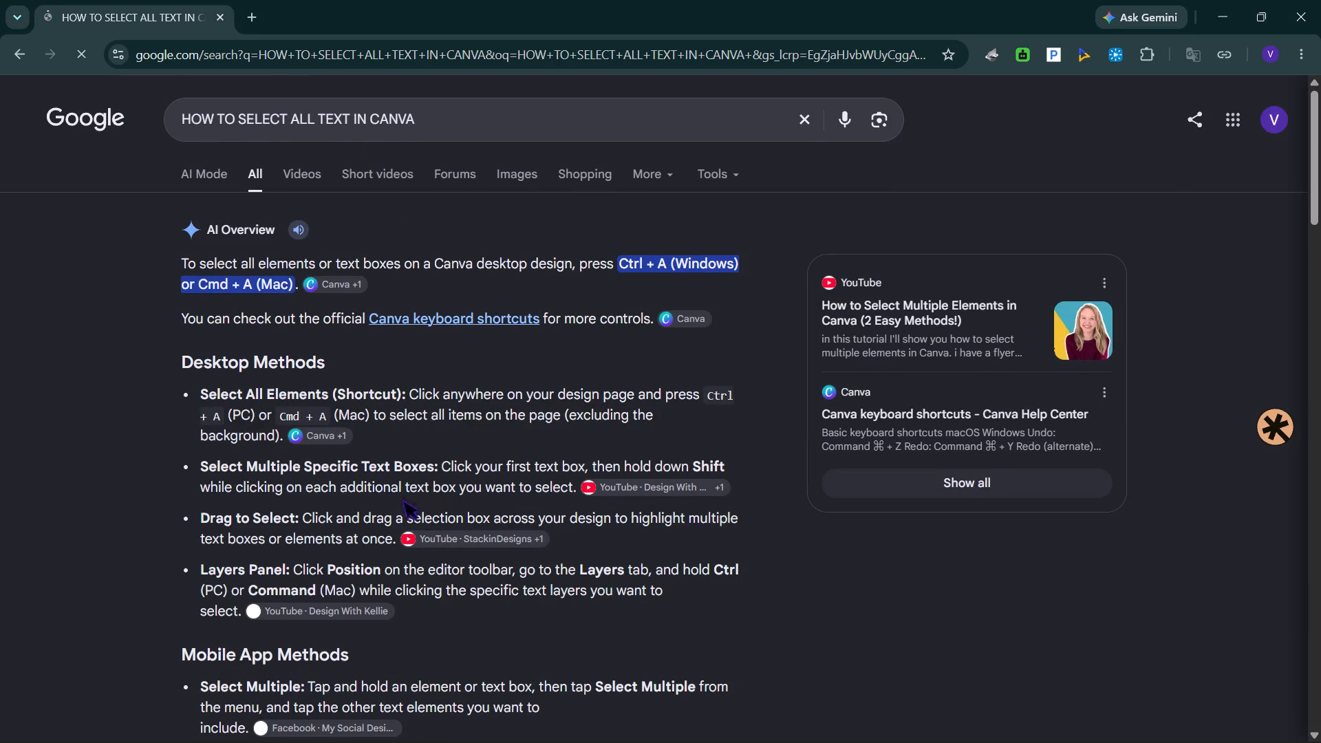
scroll(402, 499, "down", 1)
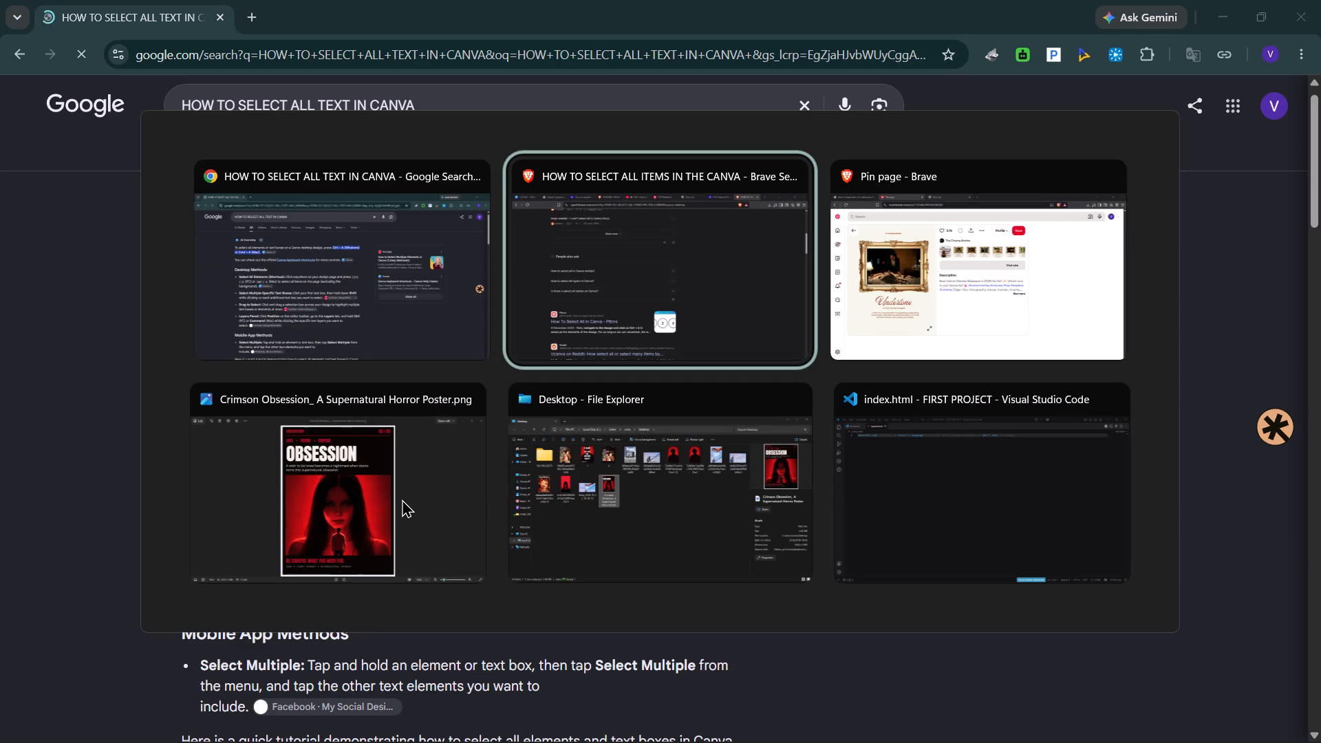
Return to the Canva design in Brave, select page 5's director, 1997 and genre texts together, and move them below the blue quote.
left_click(35, 10)
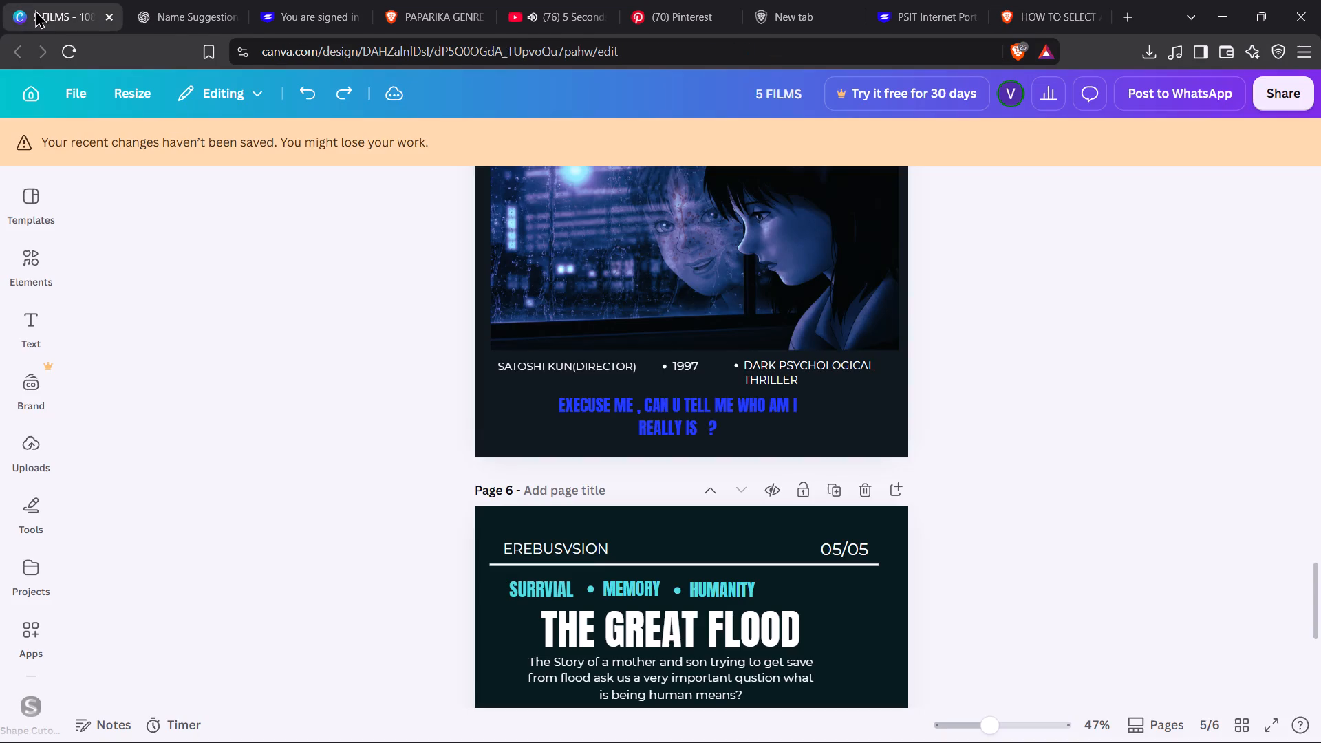
right_click_drag(596, 371, 749, 360)
left_click(694, 366)
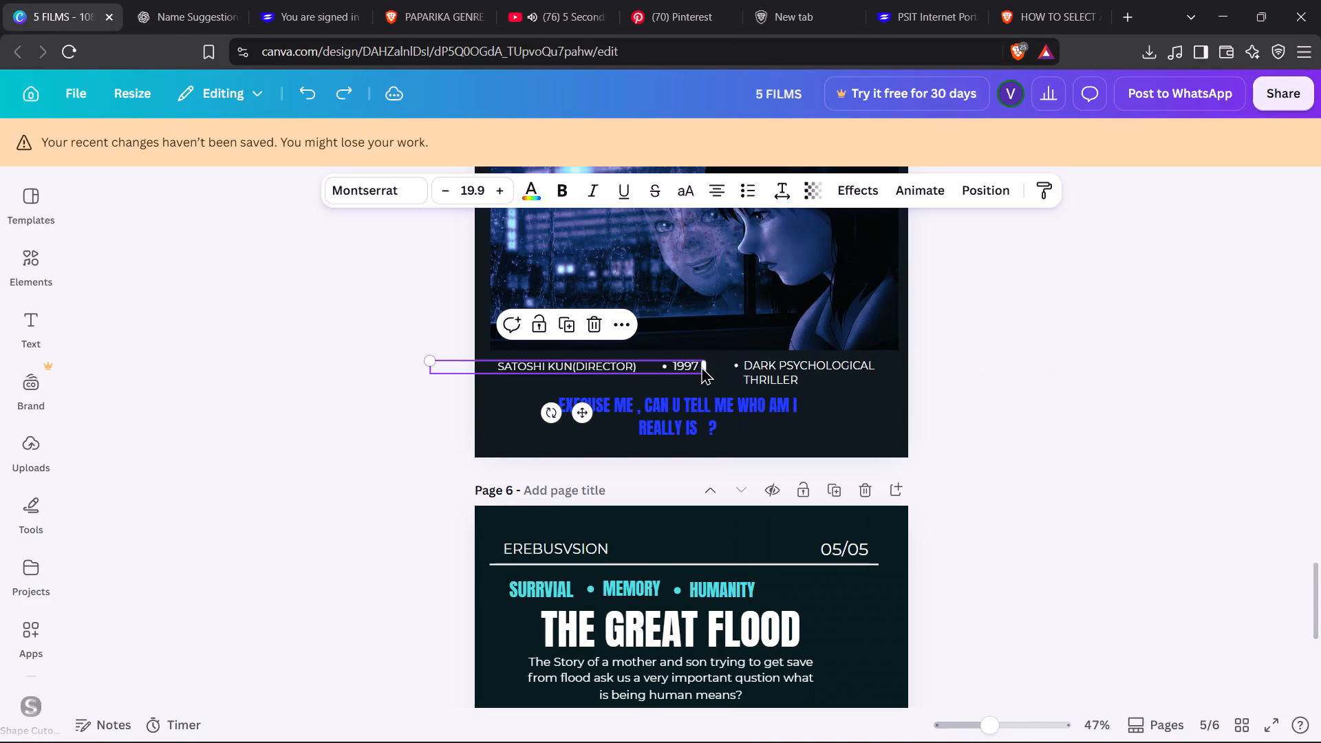
right_click(700, 365)
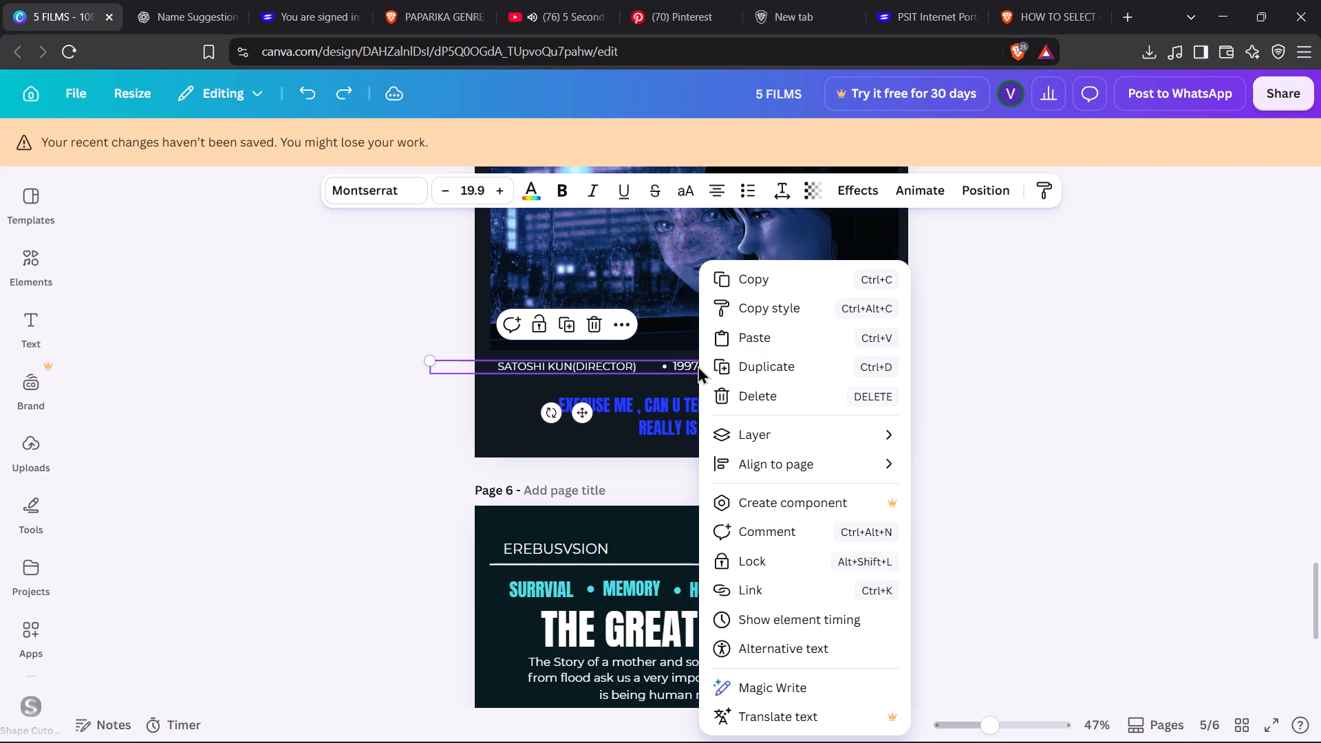
left_click(678, 363)
right_click(678, 363)
left_click(678, 363)
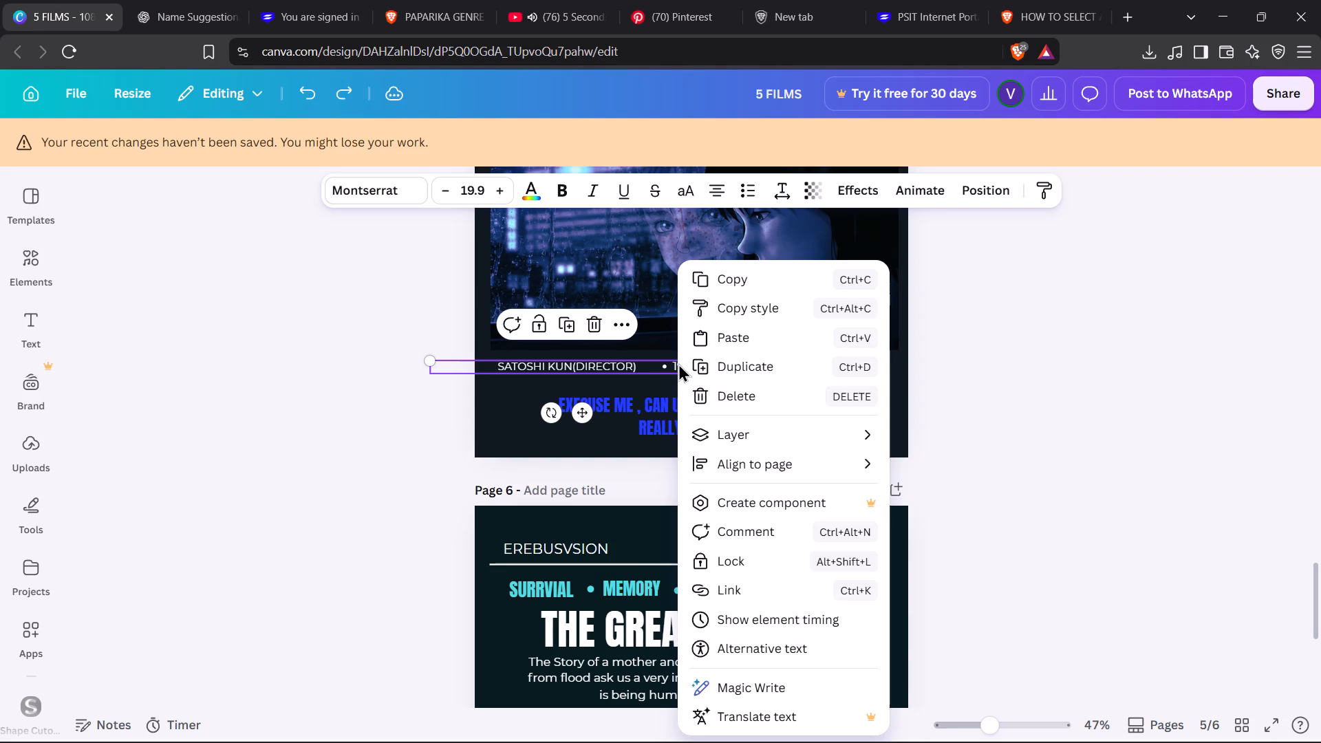
left_click(659, 363)
left_click(659, 363)
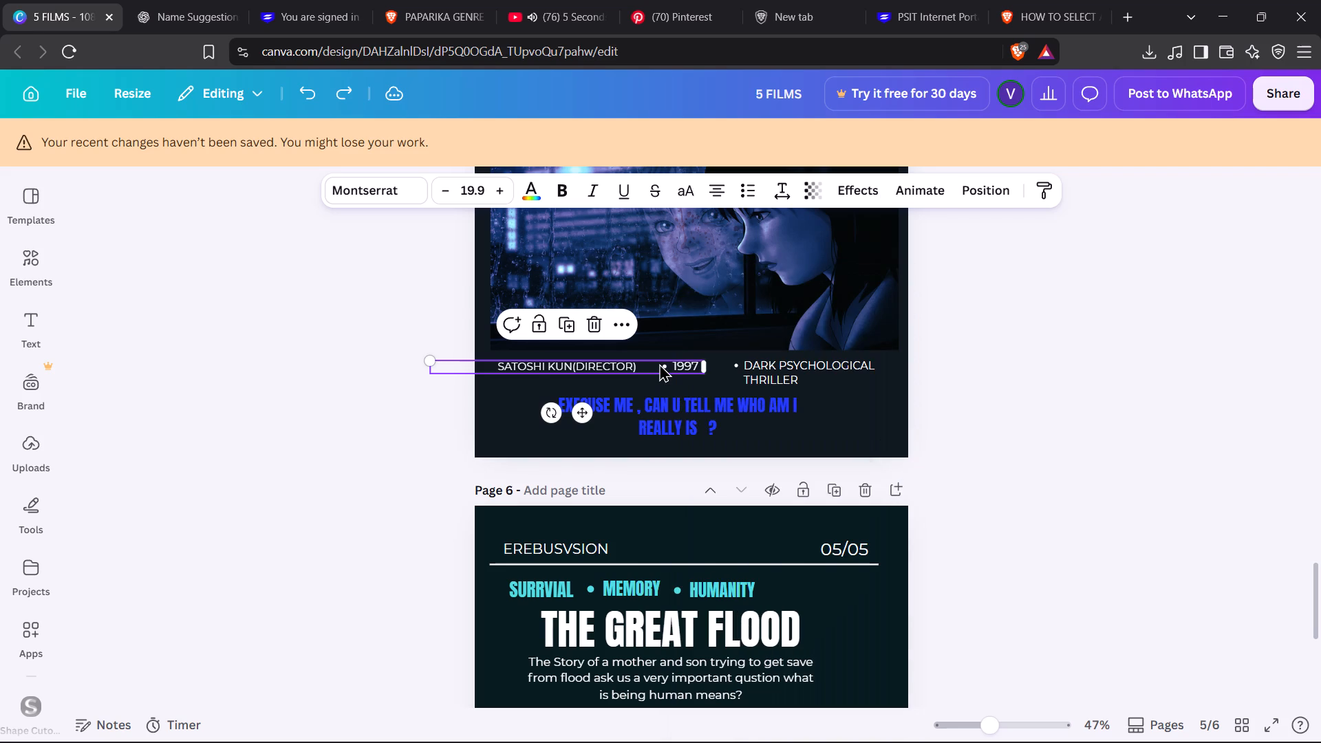
left_click(757, 369, "shift")
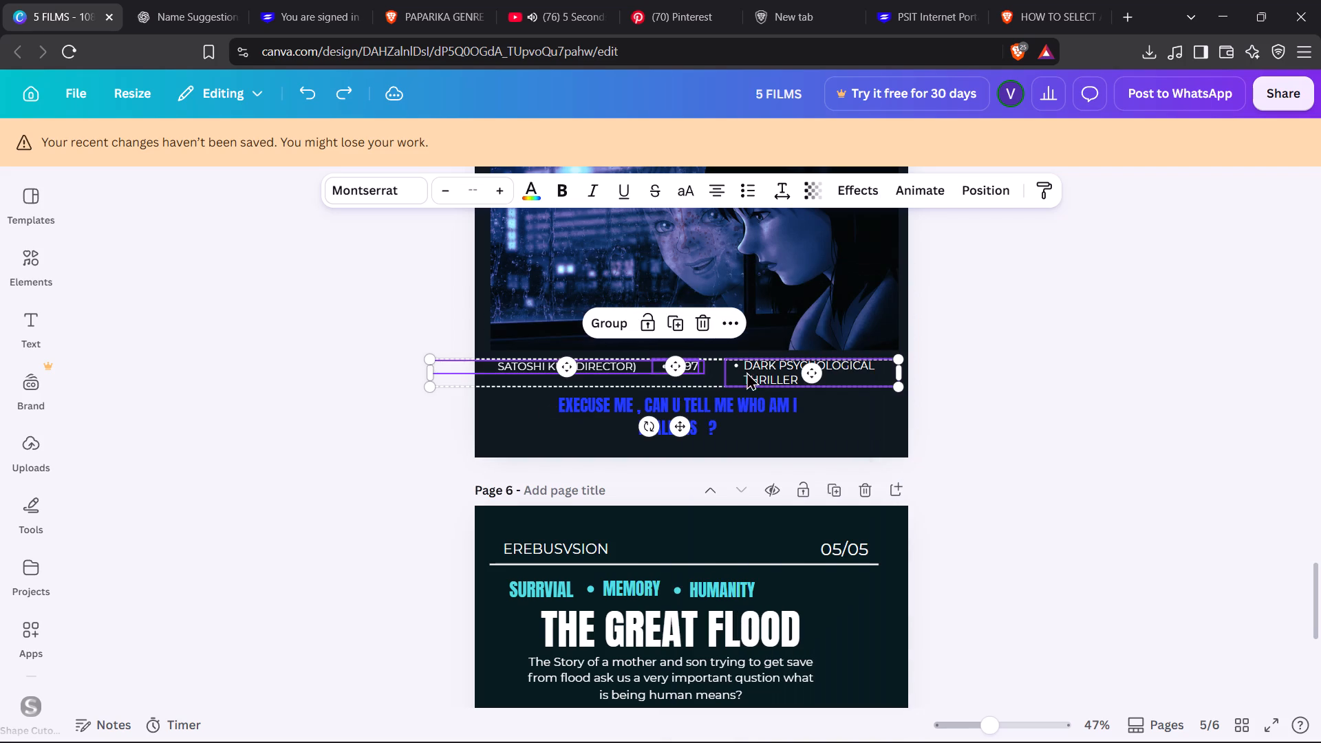
left_click_drag(716, 360, 727, 400)
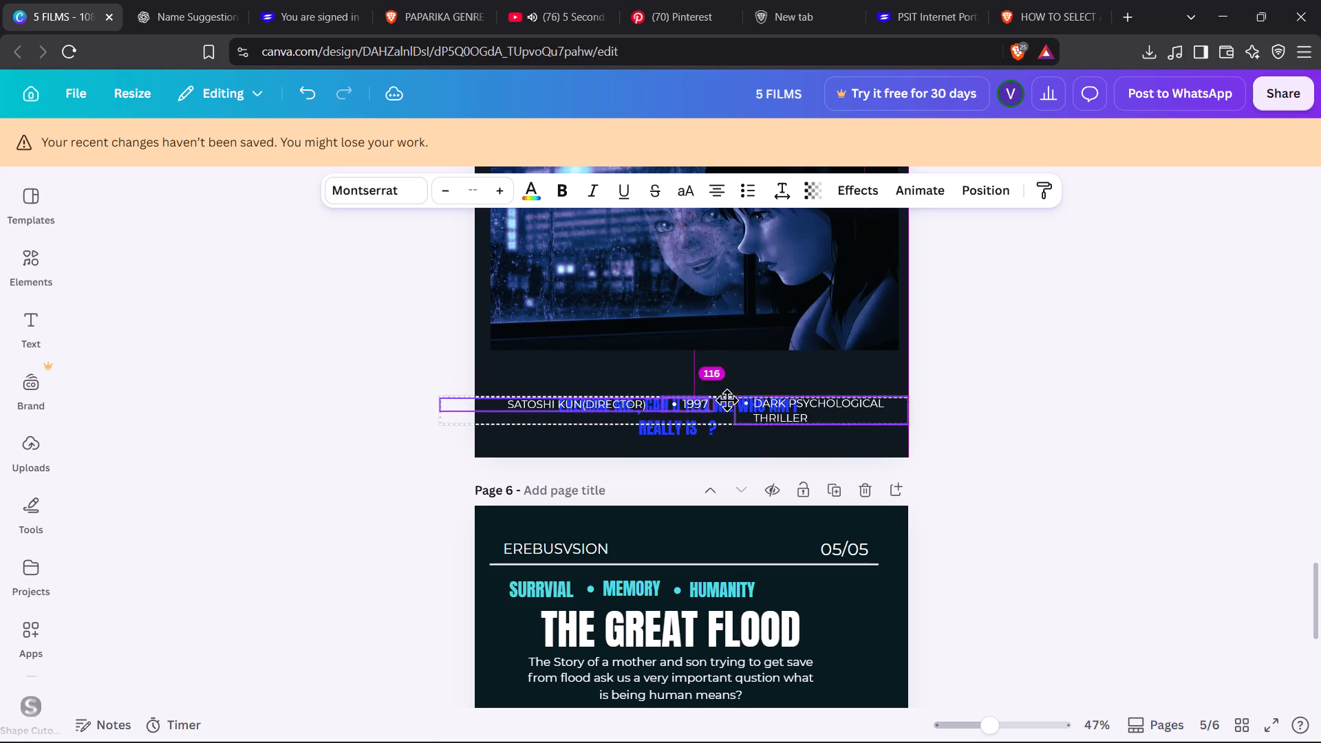
left_click_drag(727, 400, 724, 413)
Move the blue quote on page 5 up so it sits directly beneath the image, above the footer texts.
right_click_drag(724, 398, 724, 381)
left_click(711, 400)
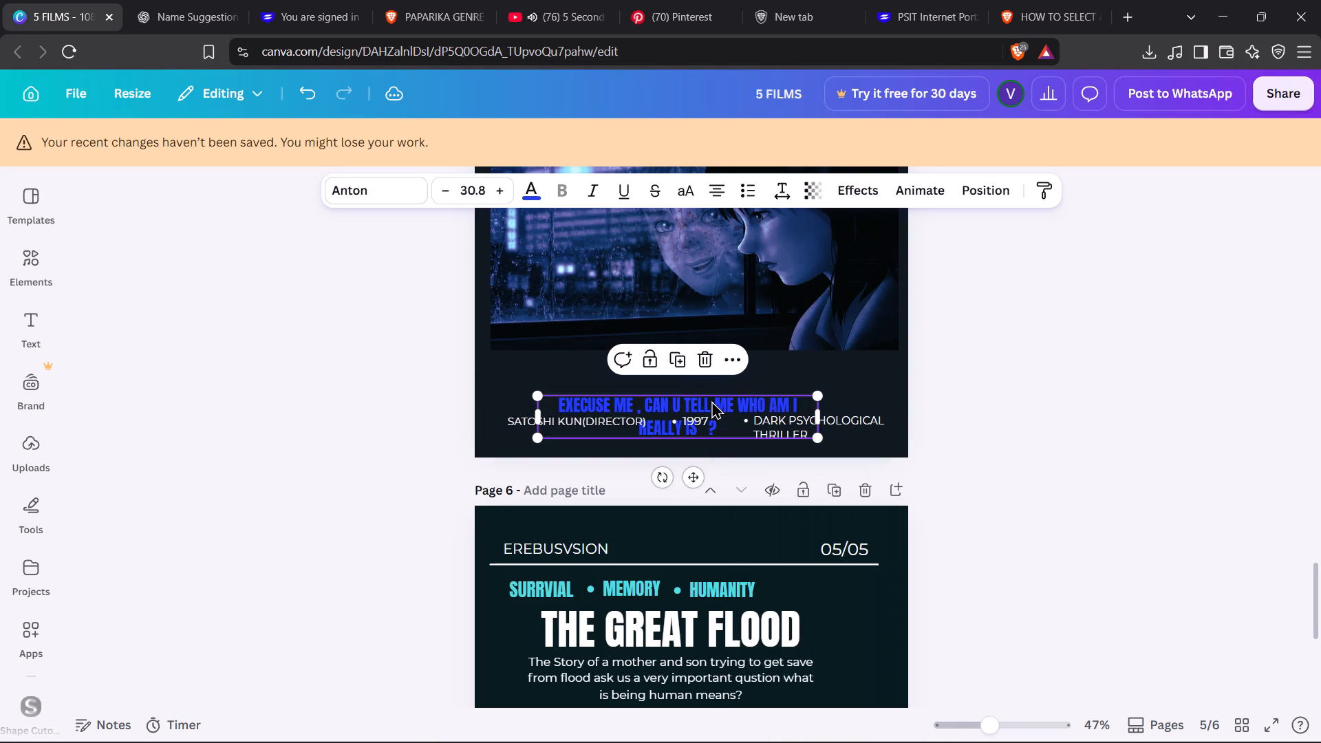
Move the blue quote on page 5 up into the gap between the image and the director, year and genre texts.
left_click_drag(711, 400, 711, 371)
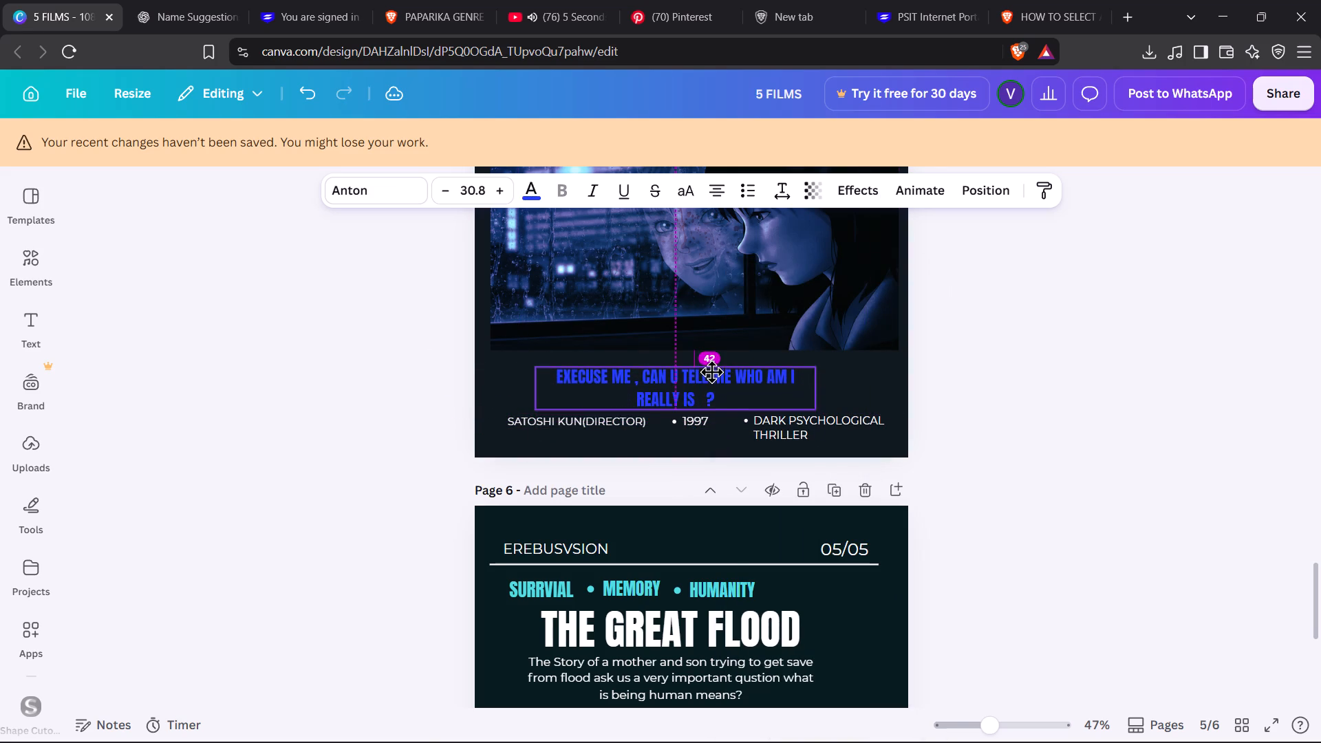
left_click_drag(711, 371, 709, 367)
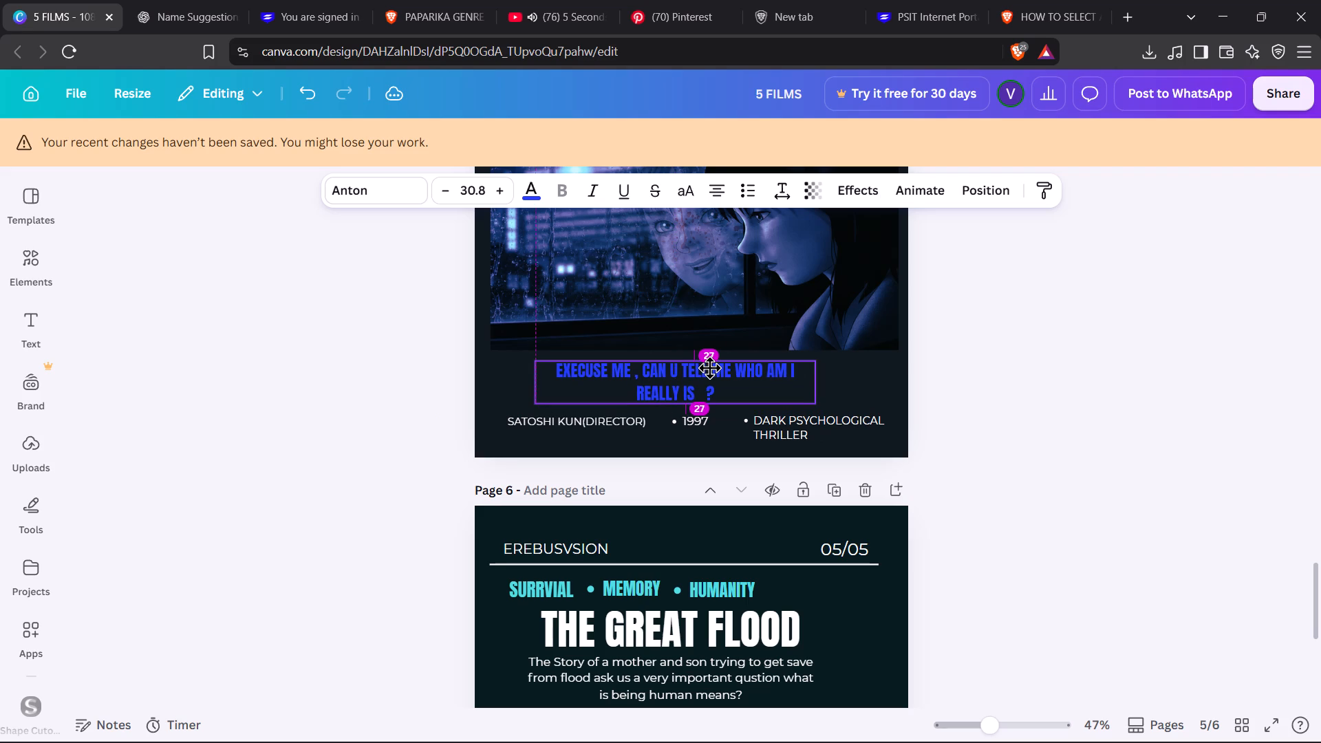
left_click_drag(709, 367, 709, 365)
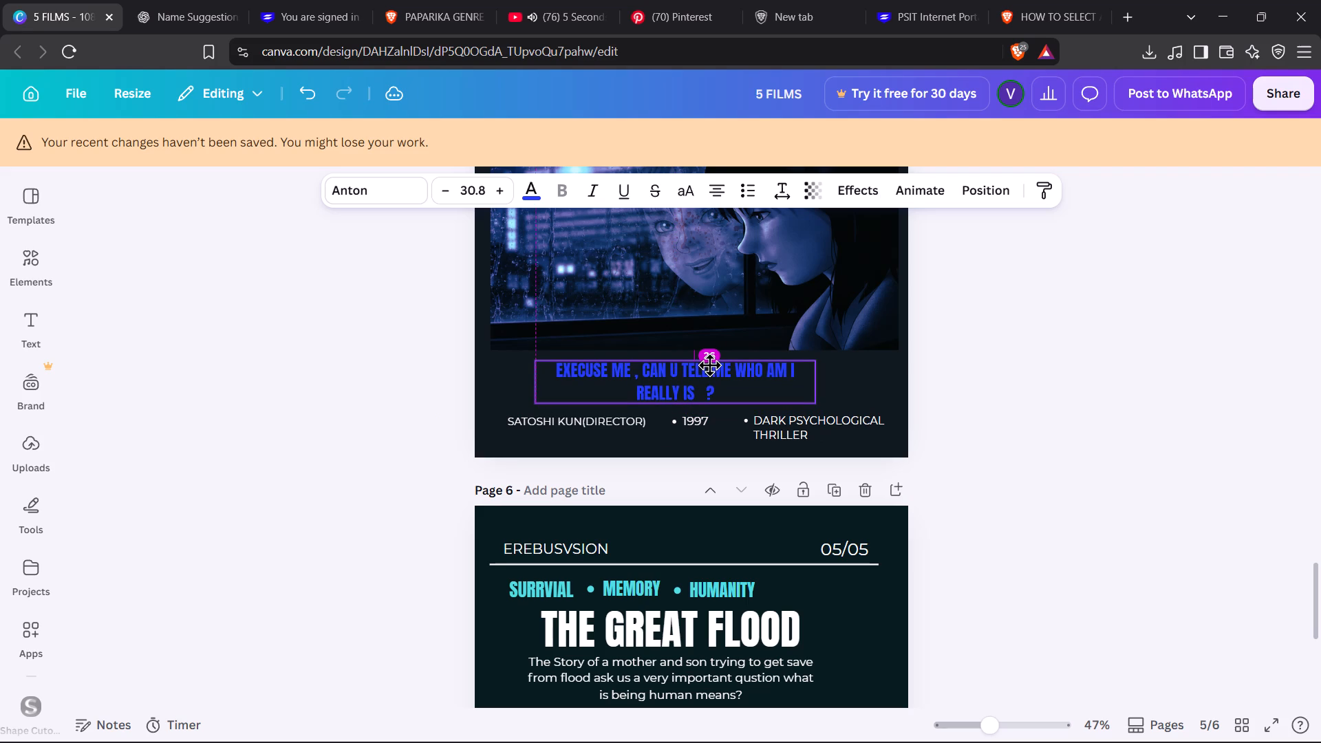
left_click_drag(709, 365, 711, 364)
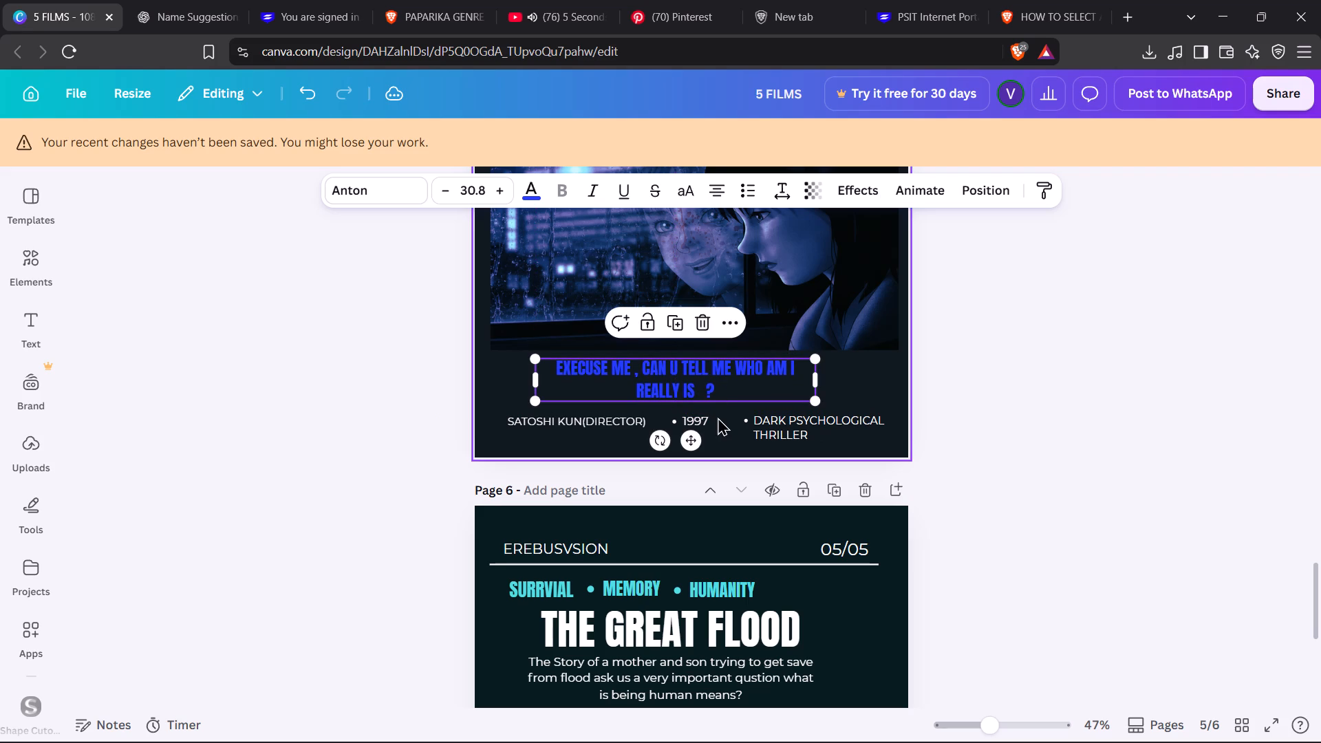
left_click(722, 424)
left_click(698, 418)
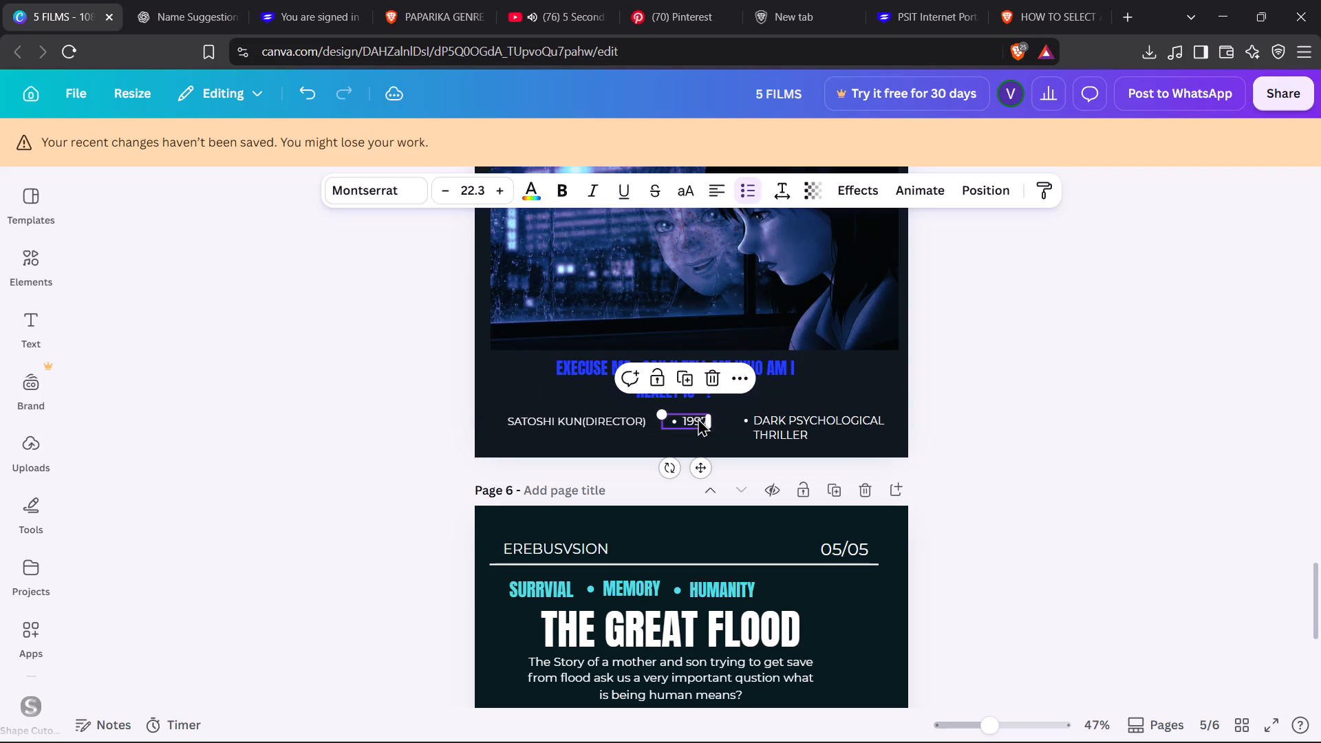
left_click(1010, 399)
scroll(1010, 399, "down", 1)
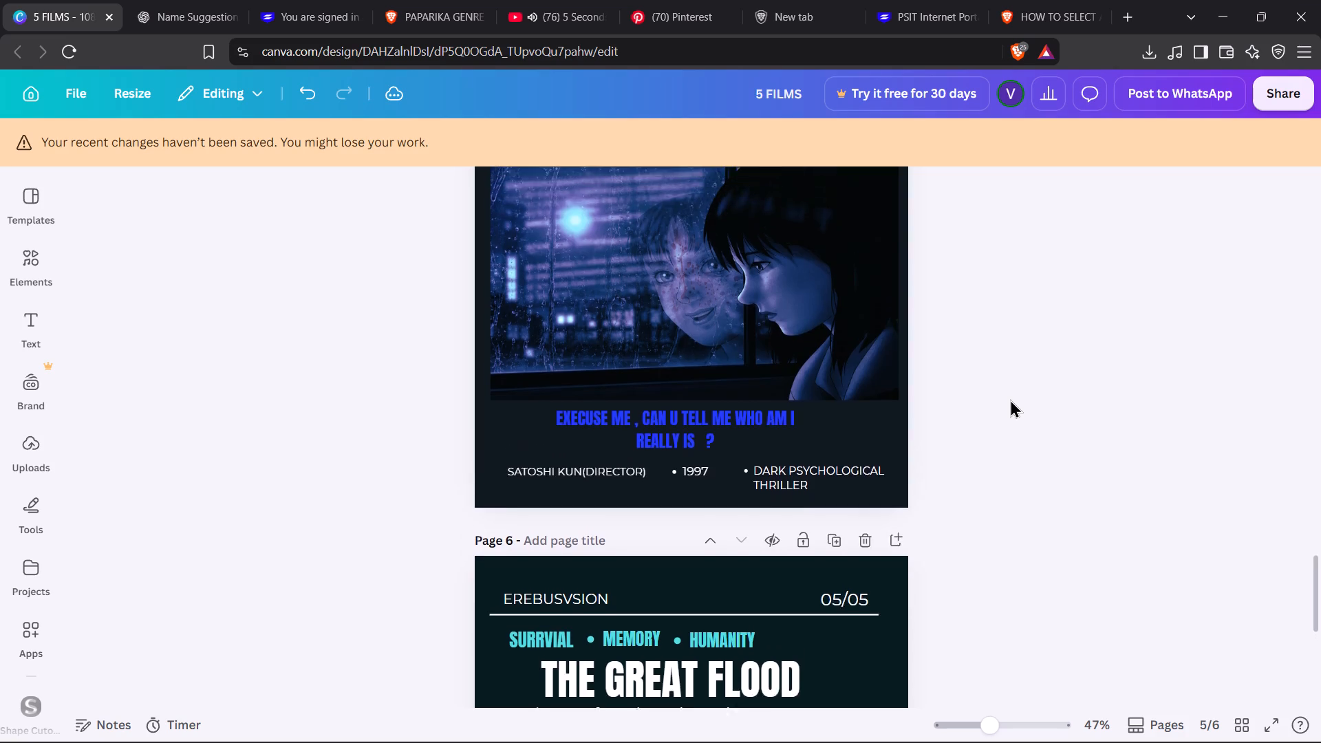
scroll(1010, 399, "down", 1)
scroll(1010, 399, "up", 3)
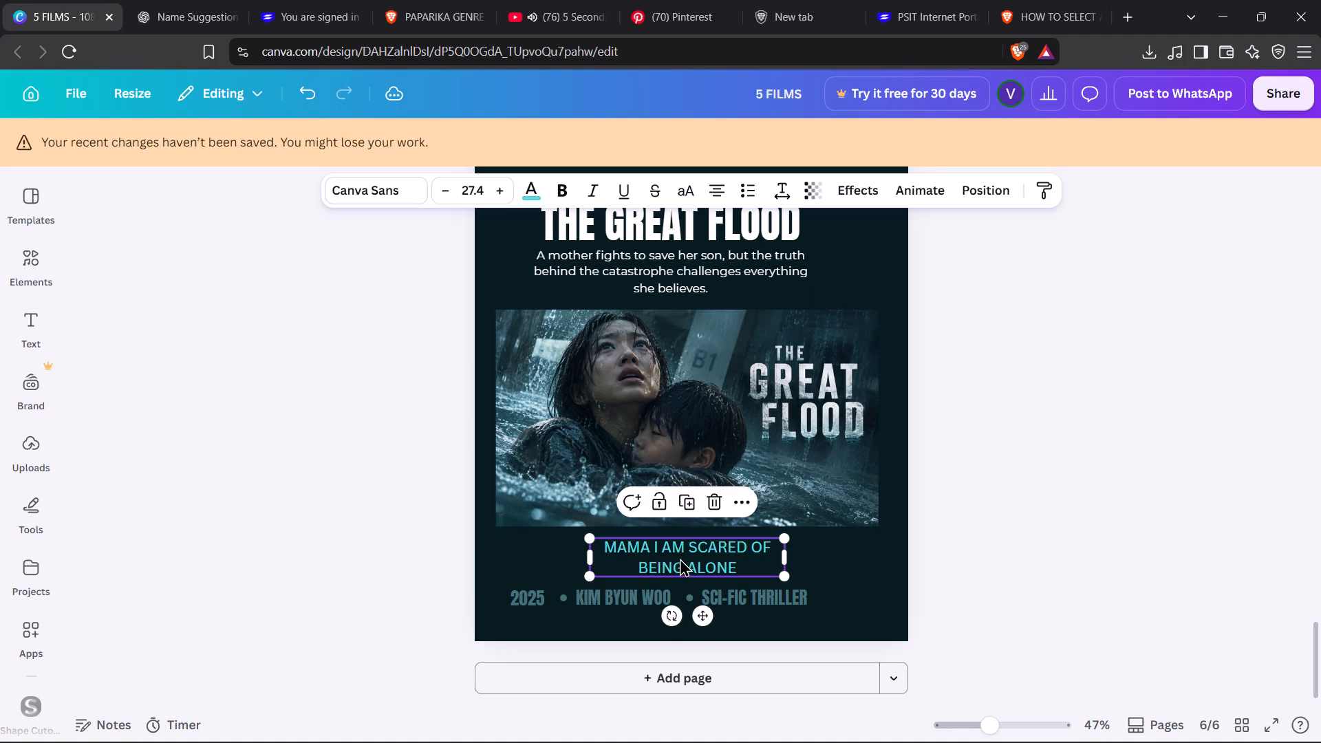
double_click(680, 558)
key("ctrl+v")
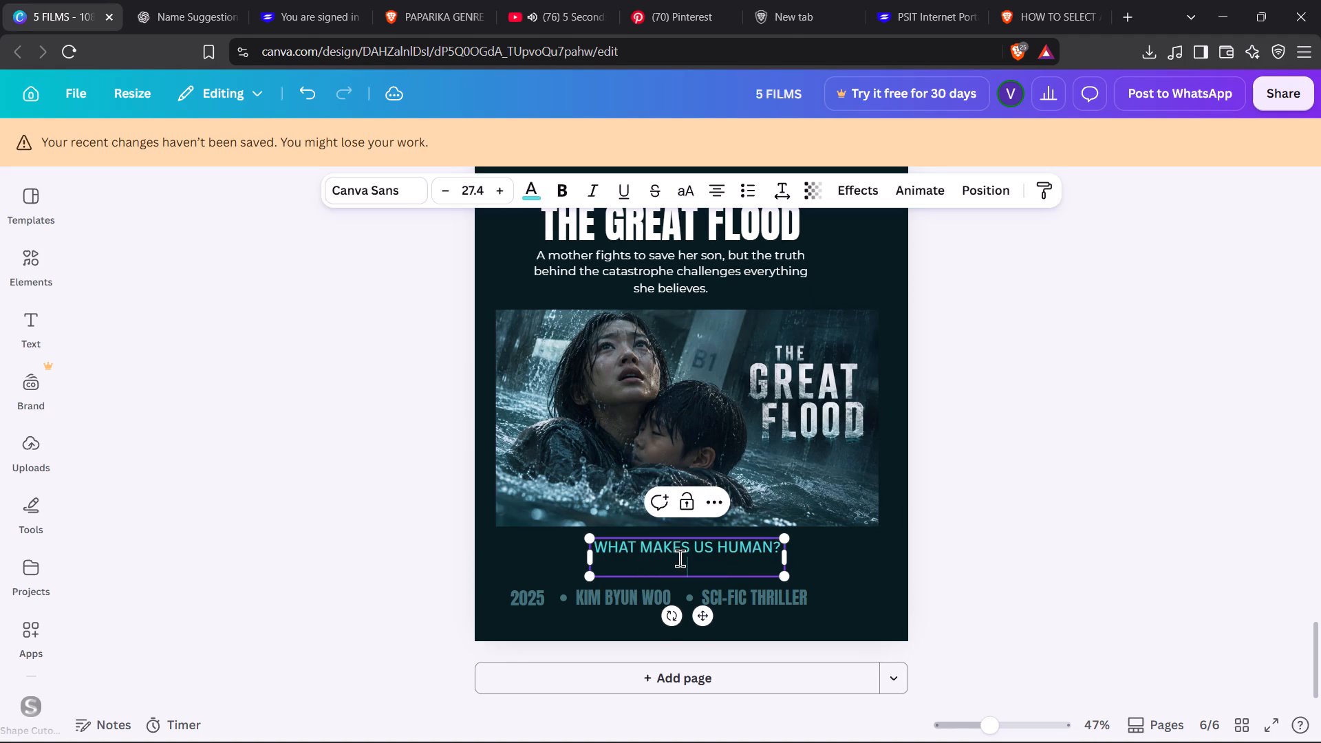
left_click(1049, 561)
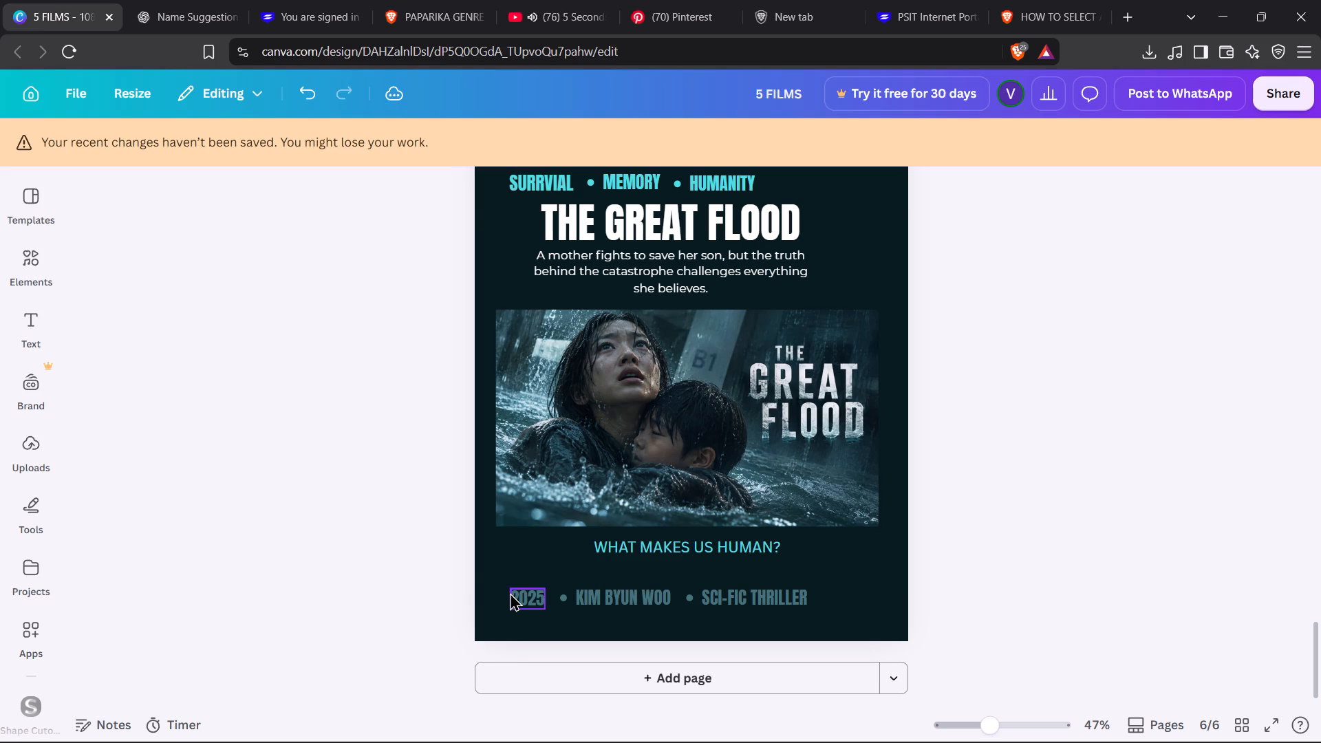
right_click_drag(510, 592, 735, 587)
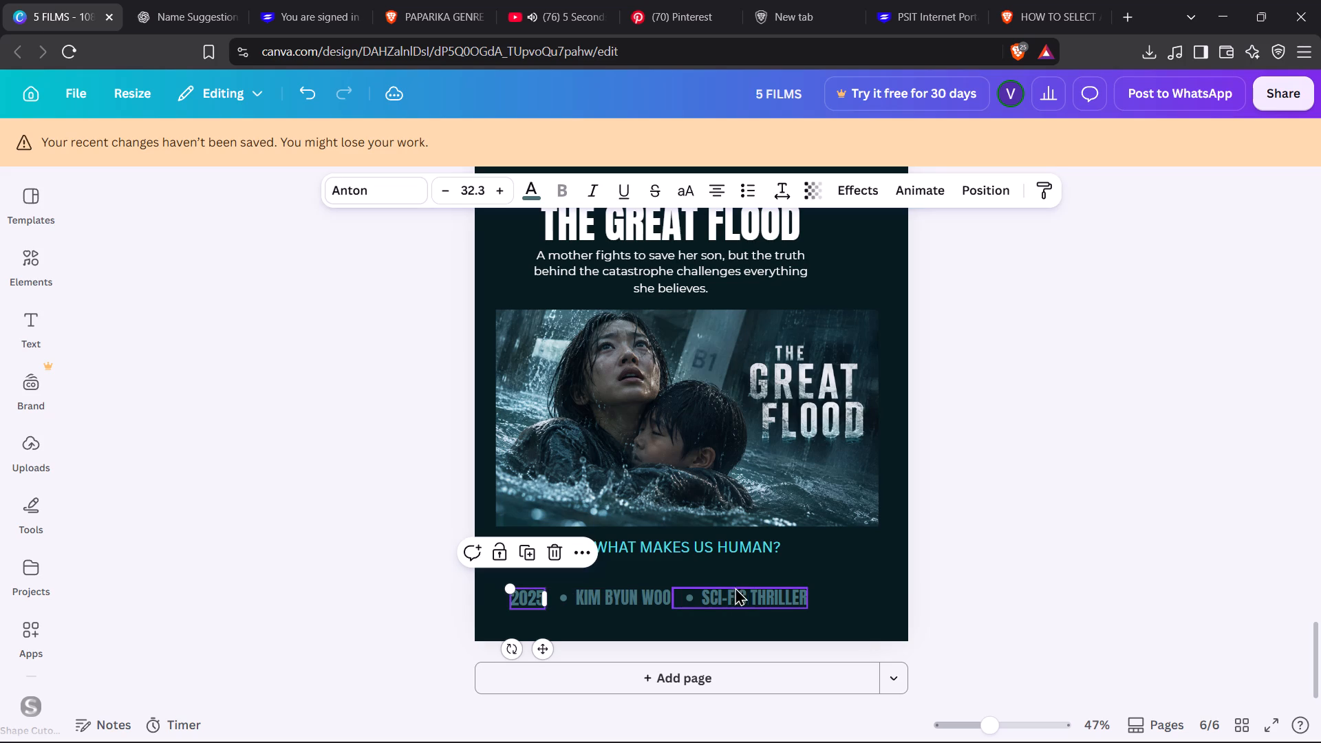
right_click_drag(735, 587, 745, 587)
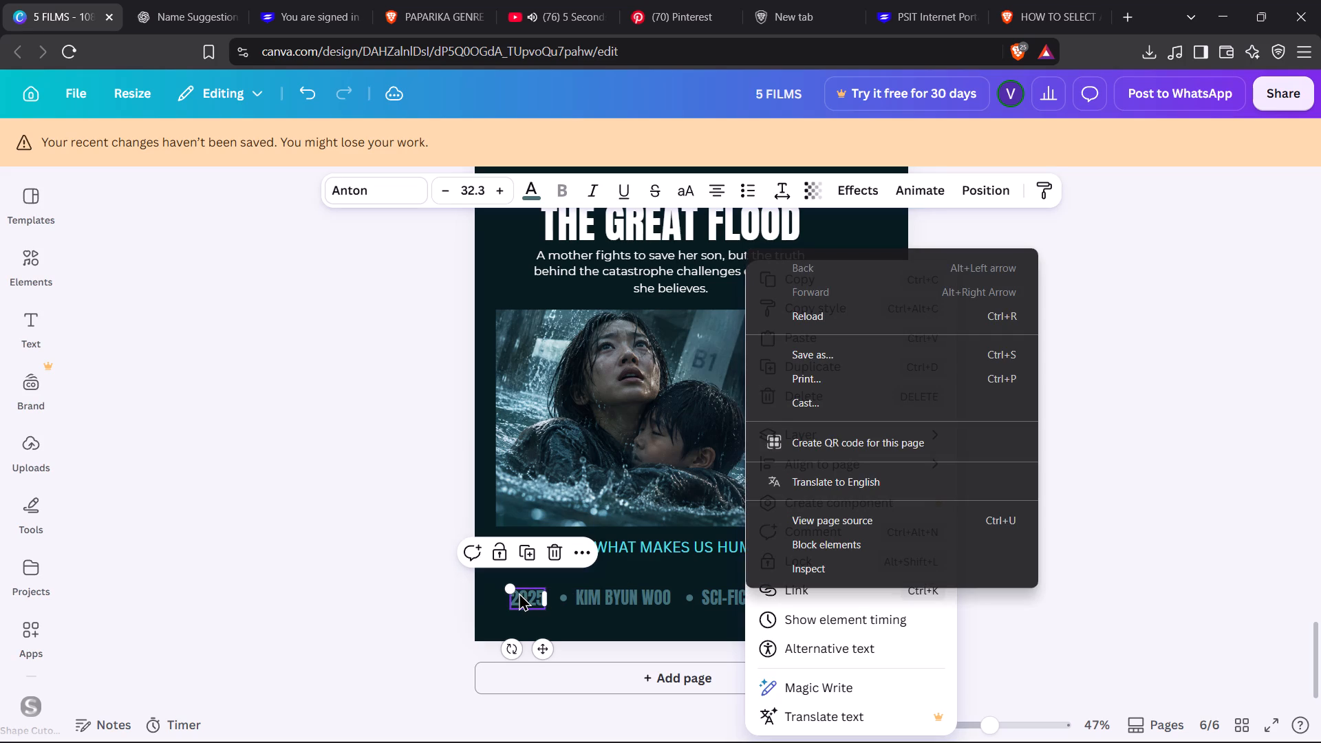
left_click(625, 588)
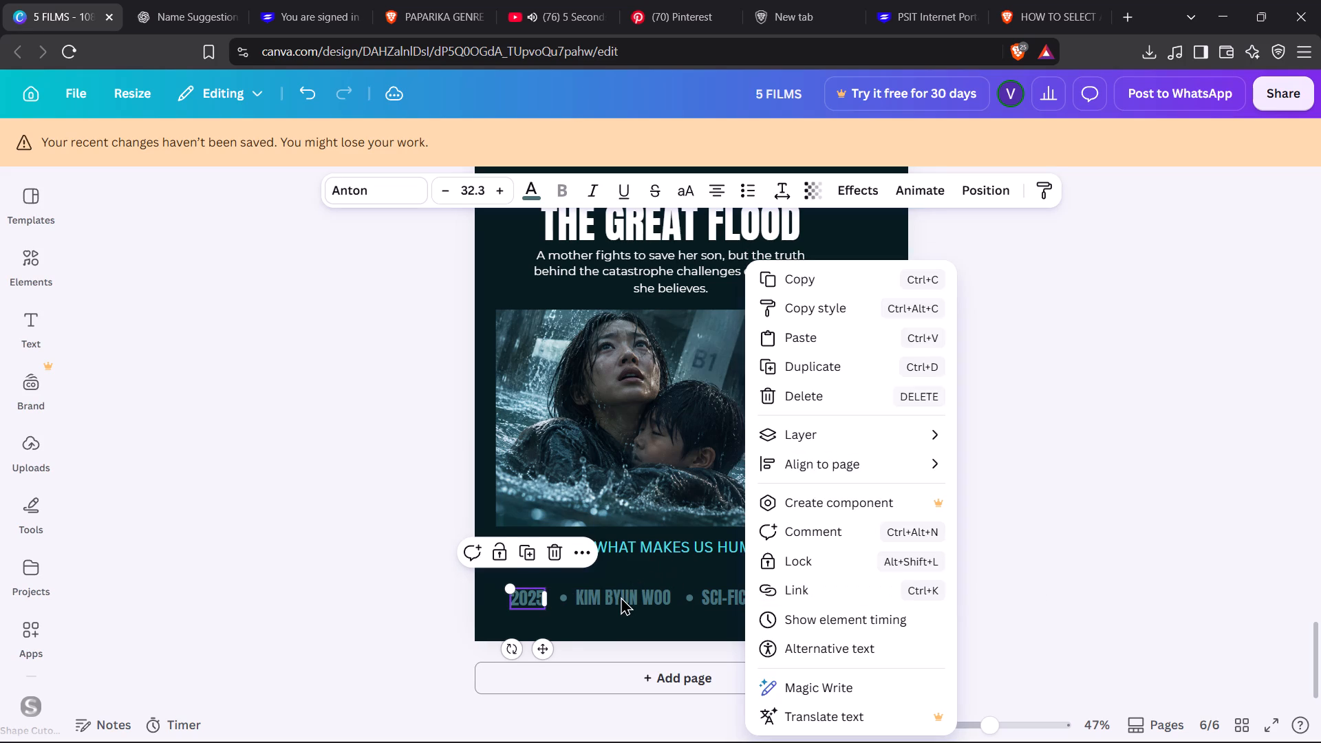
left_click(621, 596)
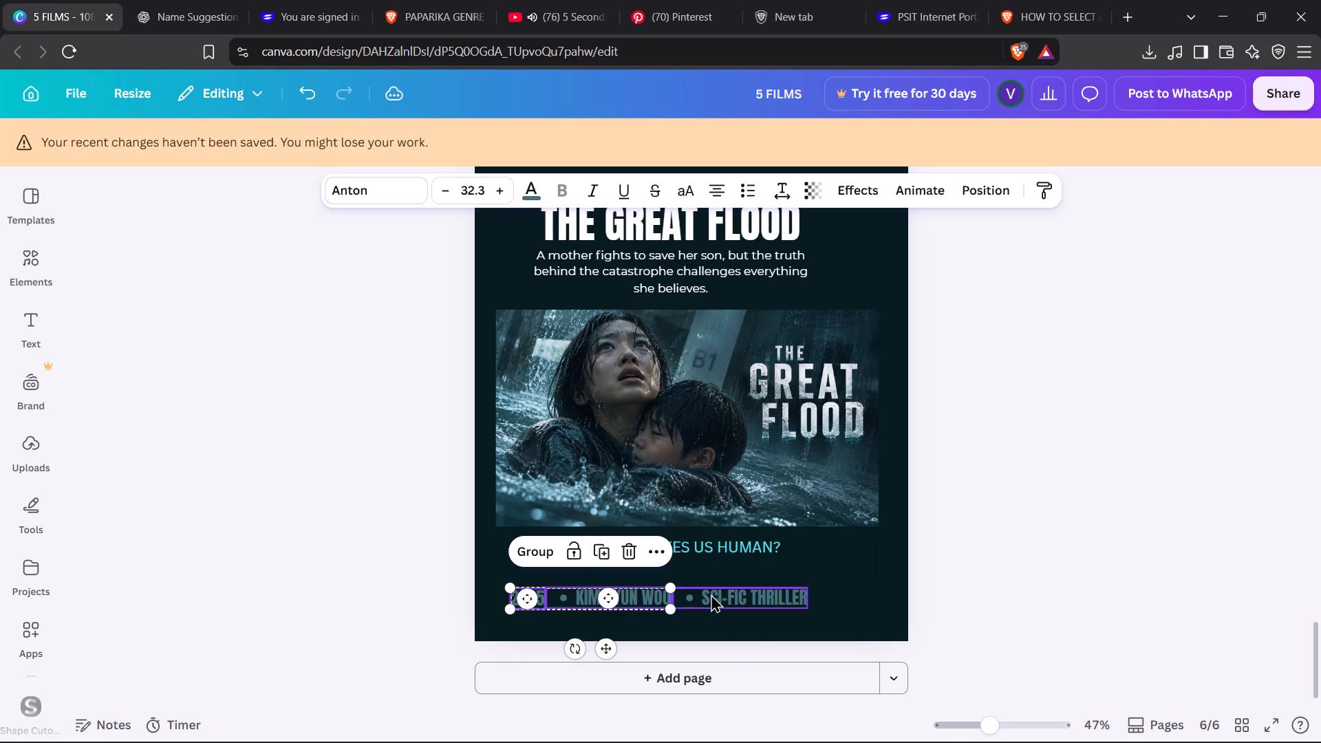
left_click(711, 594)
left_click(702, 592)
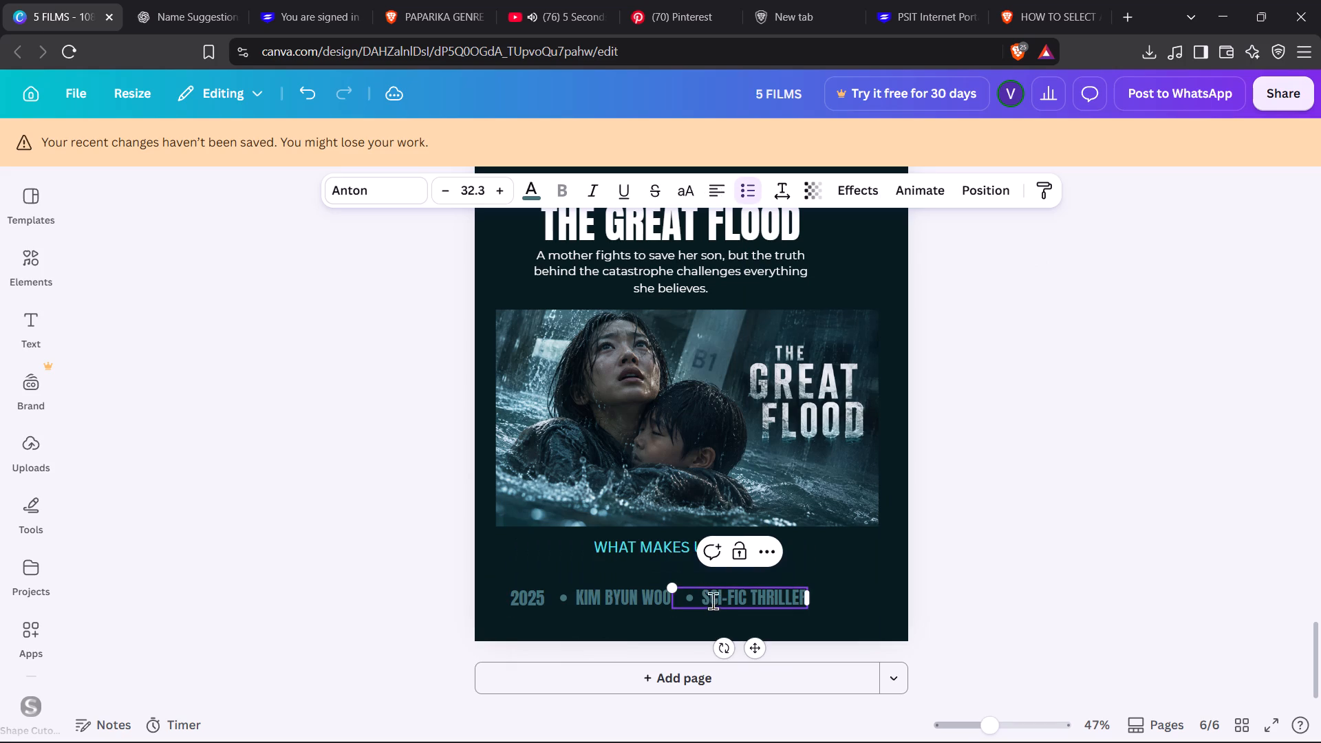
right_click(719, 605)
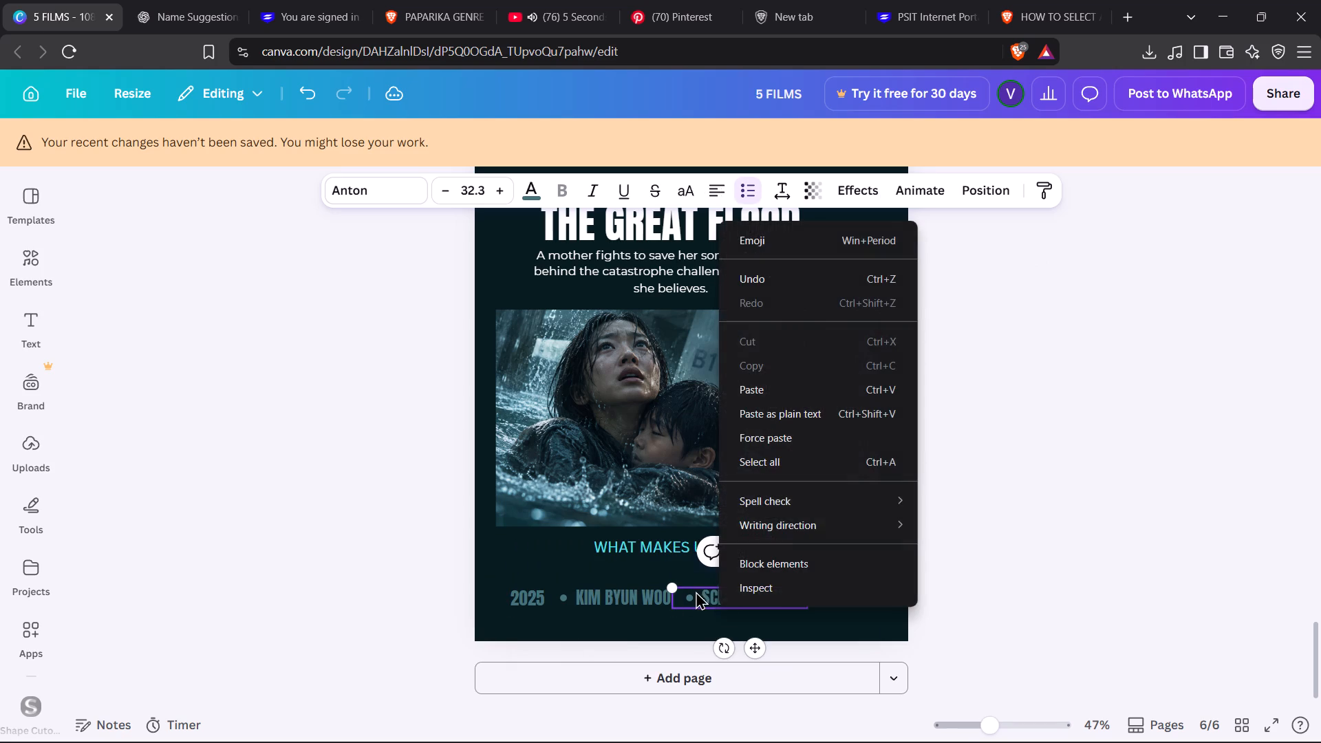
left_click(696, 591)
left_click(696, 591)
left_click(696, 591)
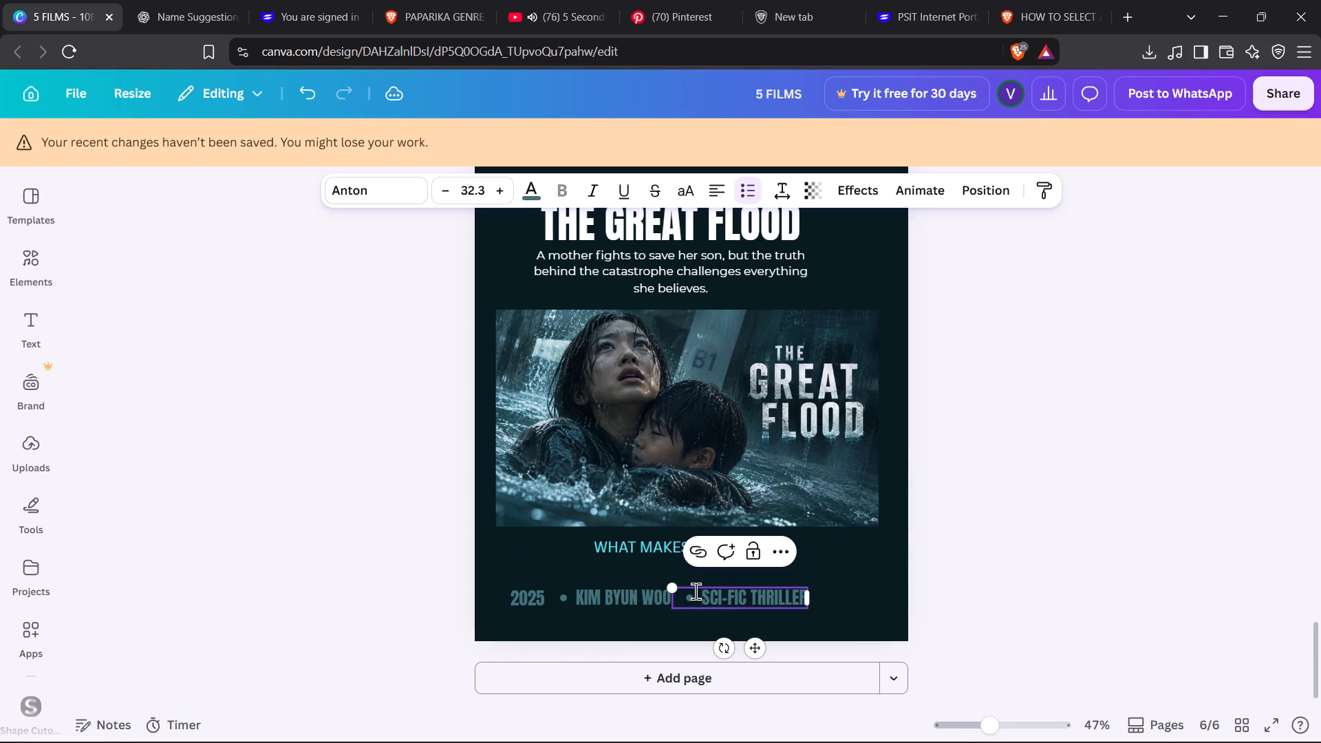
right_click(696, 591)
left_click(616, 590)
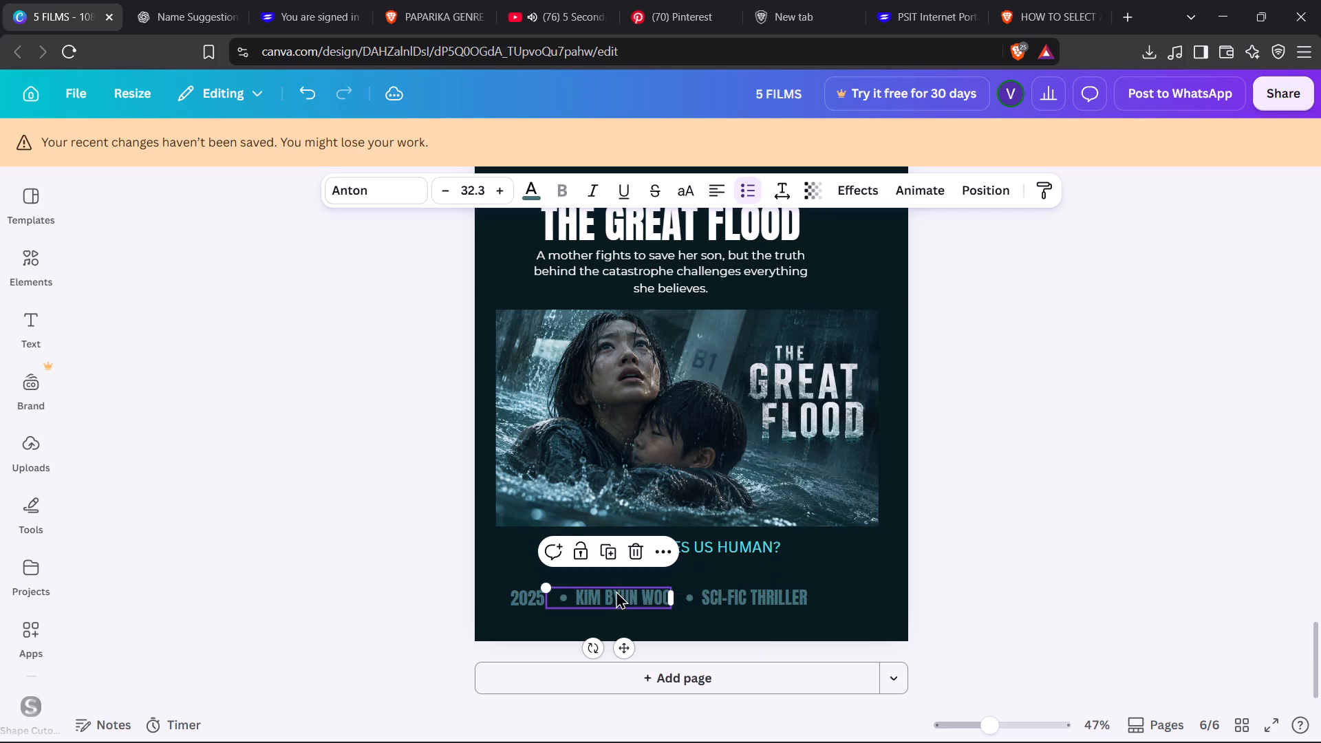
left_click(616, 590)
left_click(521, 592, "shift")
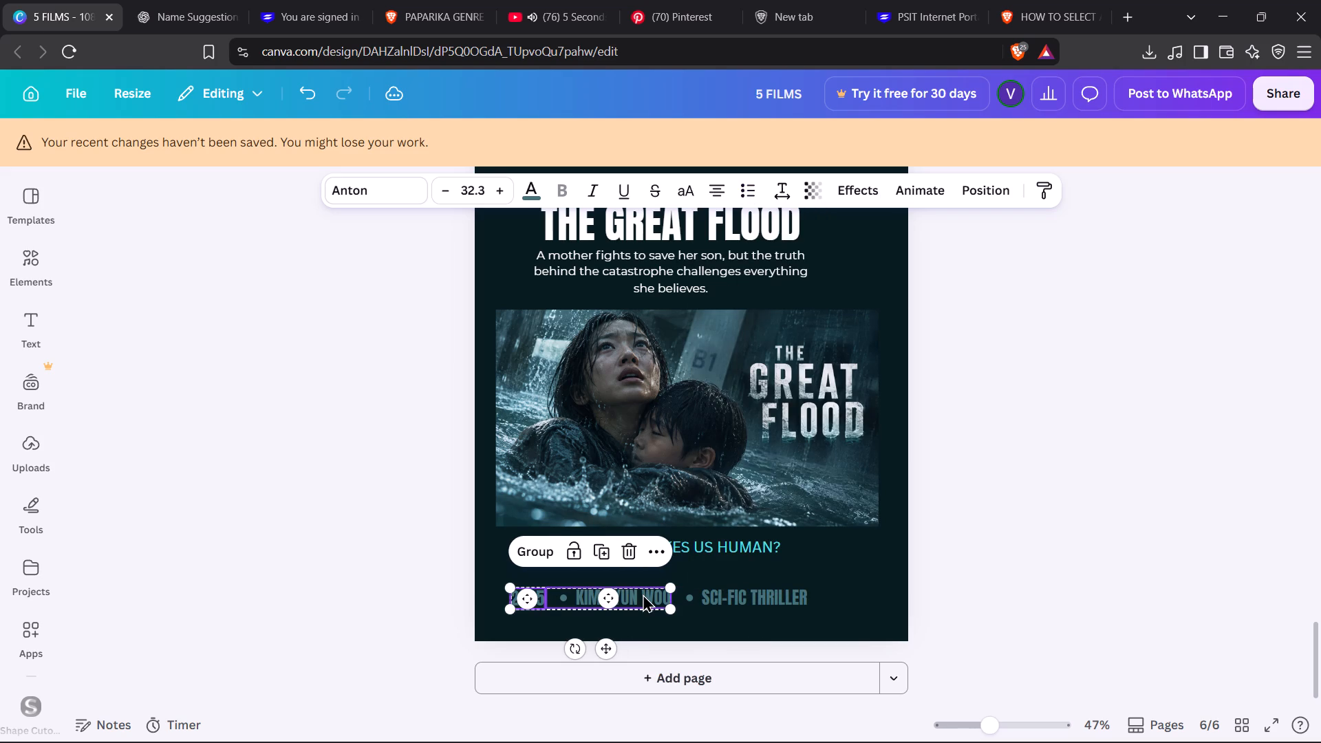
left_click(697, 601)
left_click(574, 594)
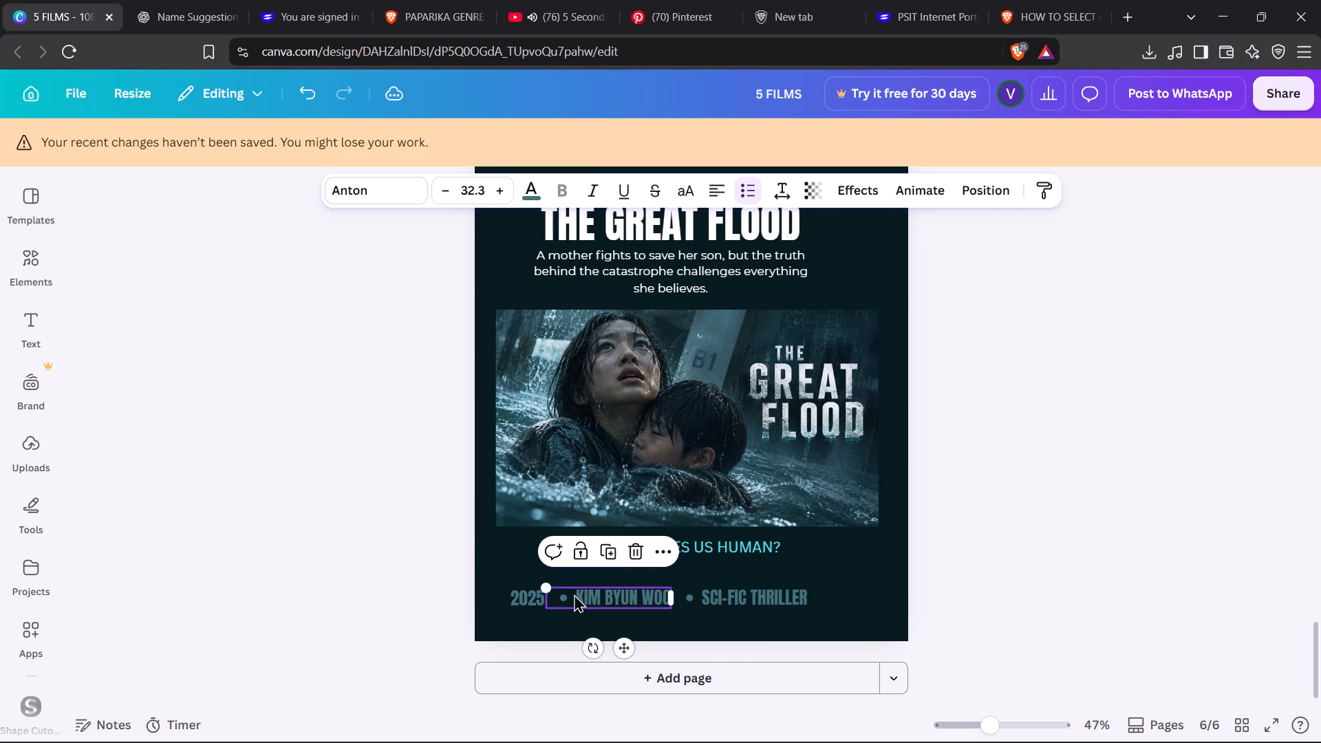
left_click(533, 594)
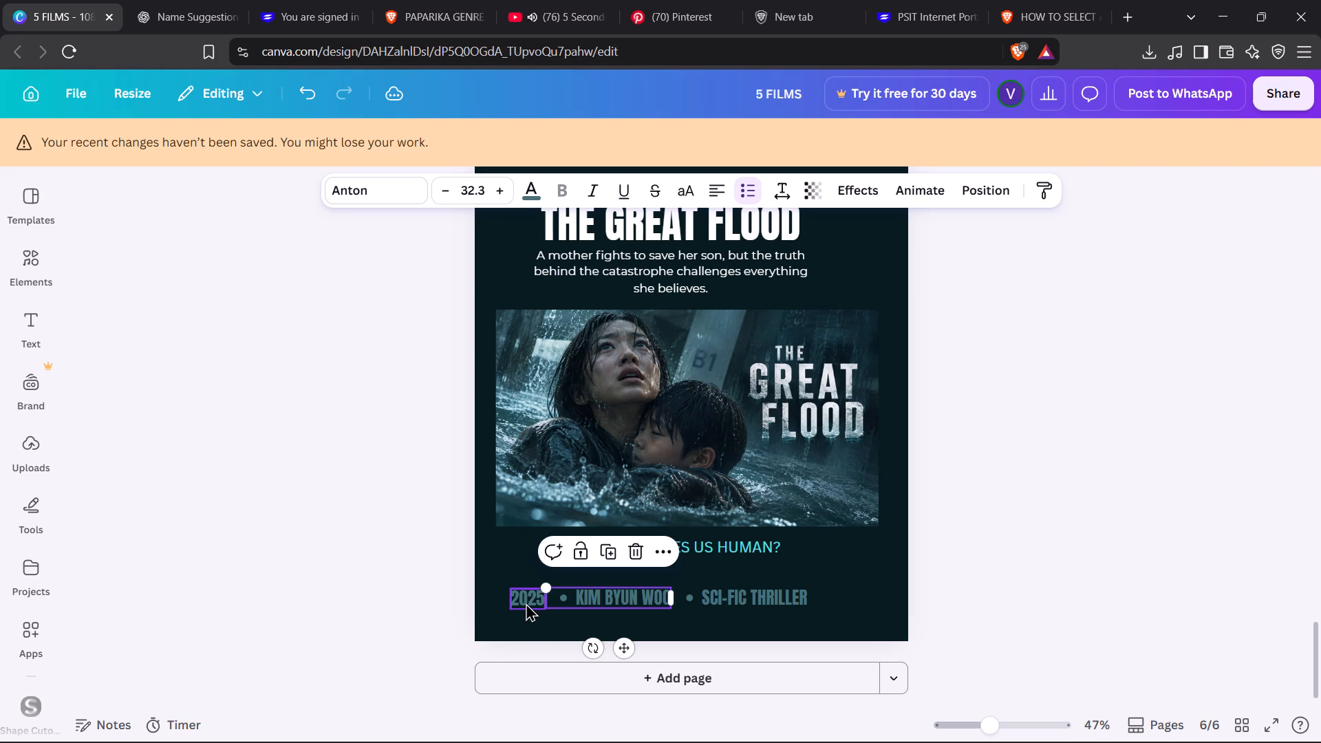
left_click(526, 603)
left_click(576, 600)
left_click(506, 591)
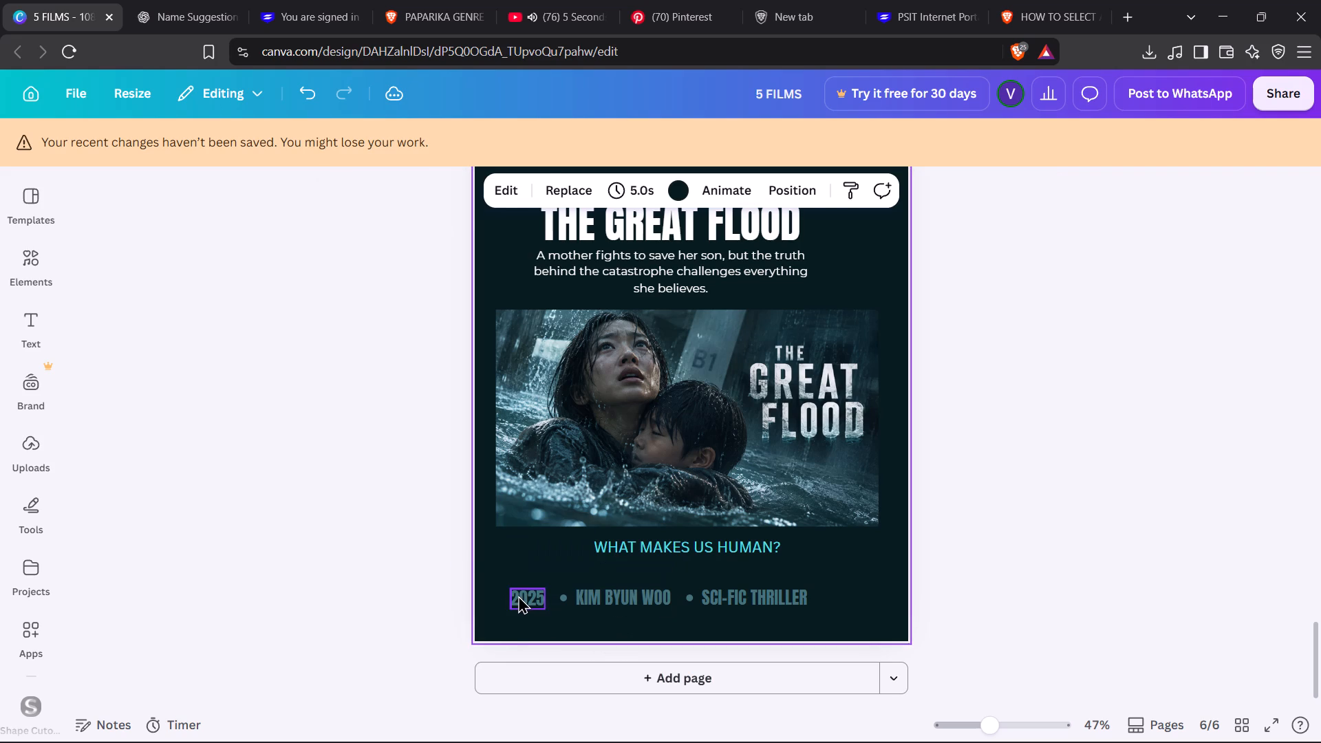
Move The Great Flood page's year, director and genre footer texts up one by one, keeping them aligned in one row beneath the tagline.
left_click_drag(518, 595, 518, 581)
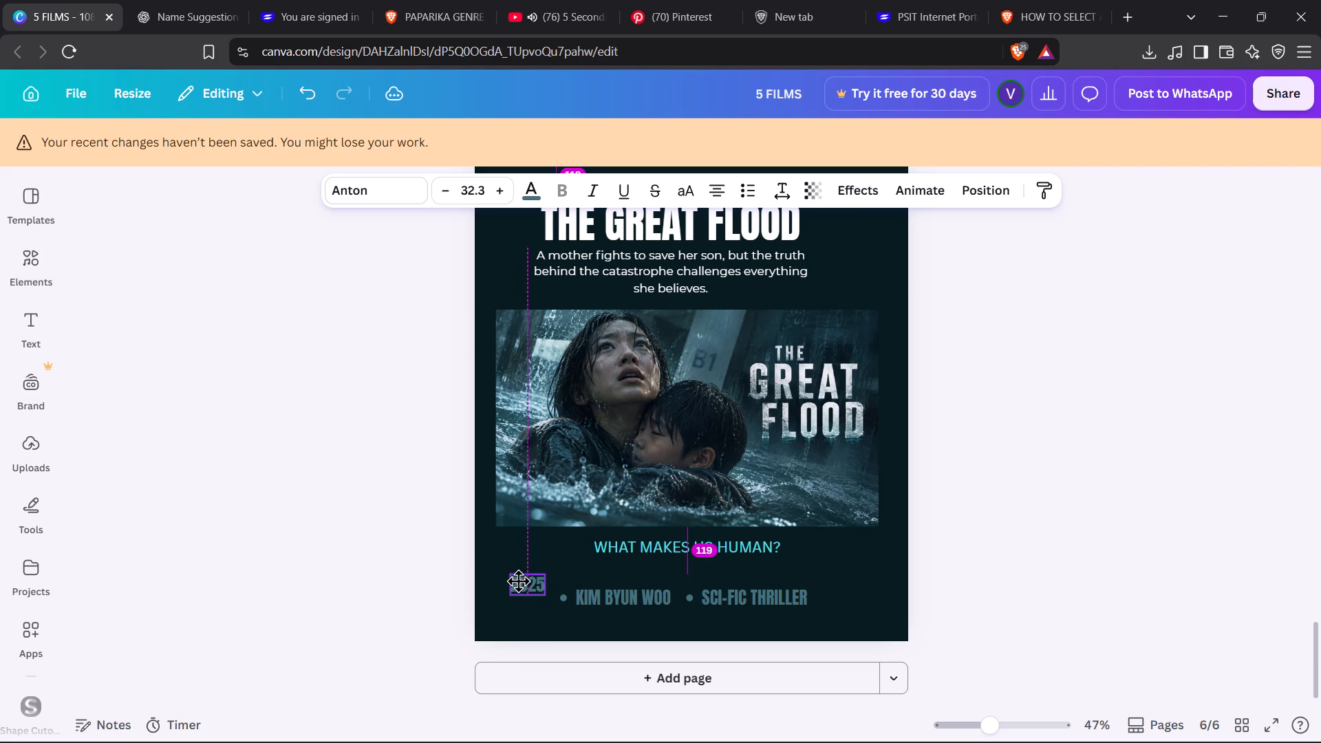
left_click_drag(580, 595, 580, 589)
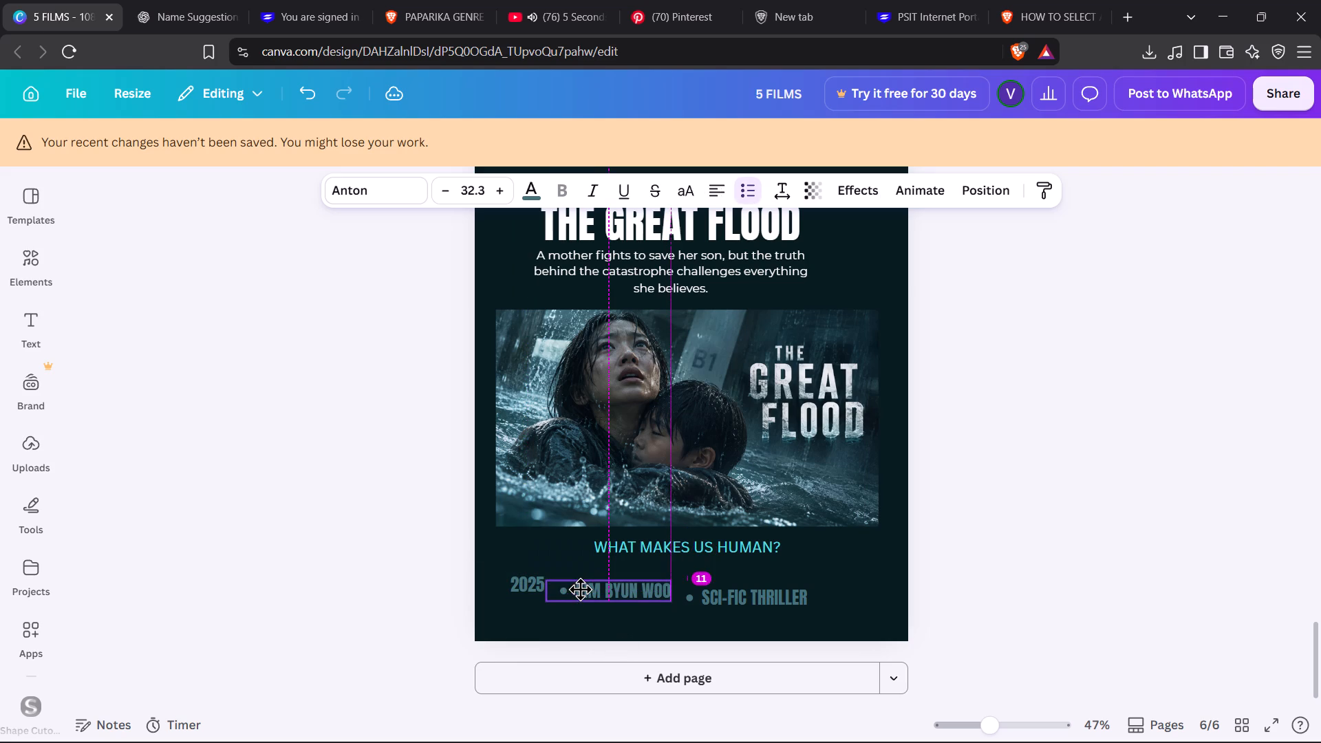
left_click_drag(580, 589, 580, 582)
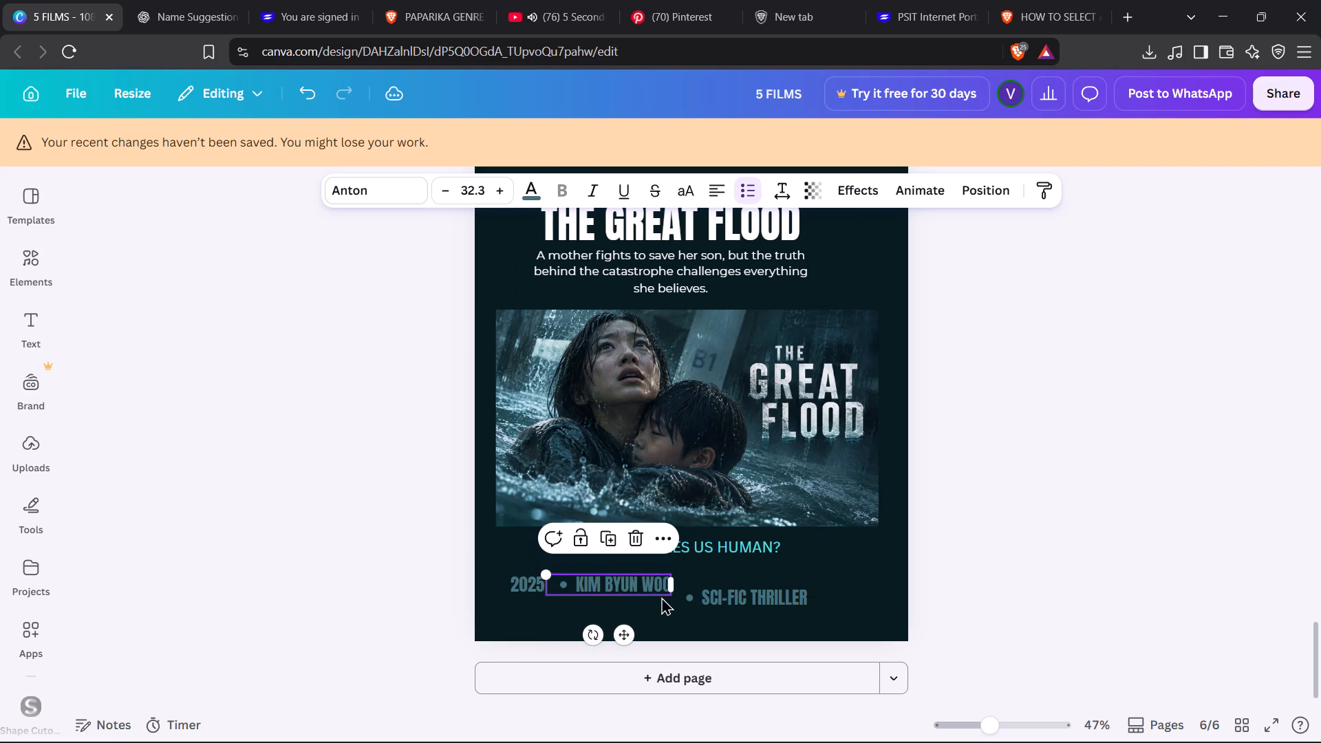
left_click_drag(695, 603, 695, 594)
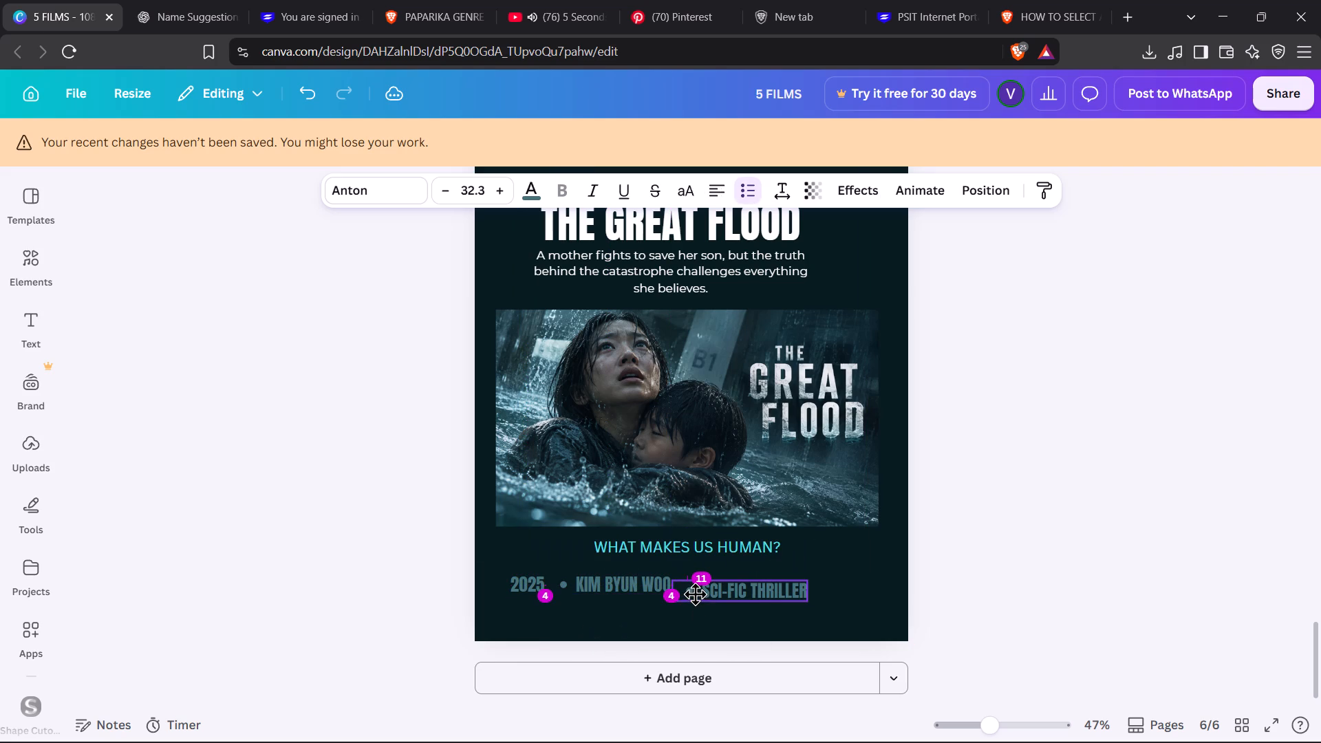
left_click_drag(695, 594, 695, 592)
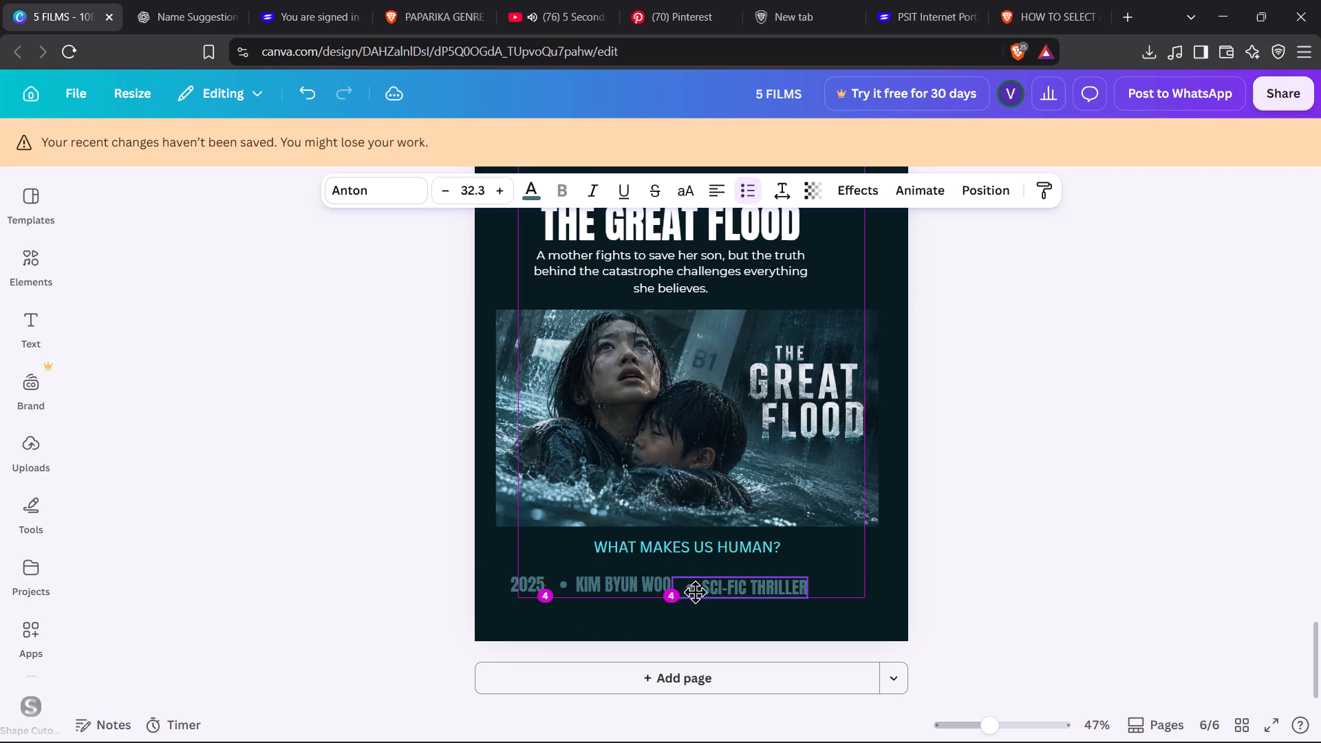
left_click_drag(695, 592, 695, 590)
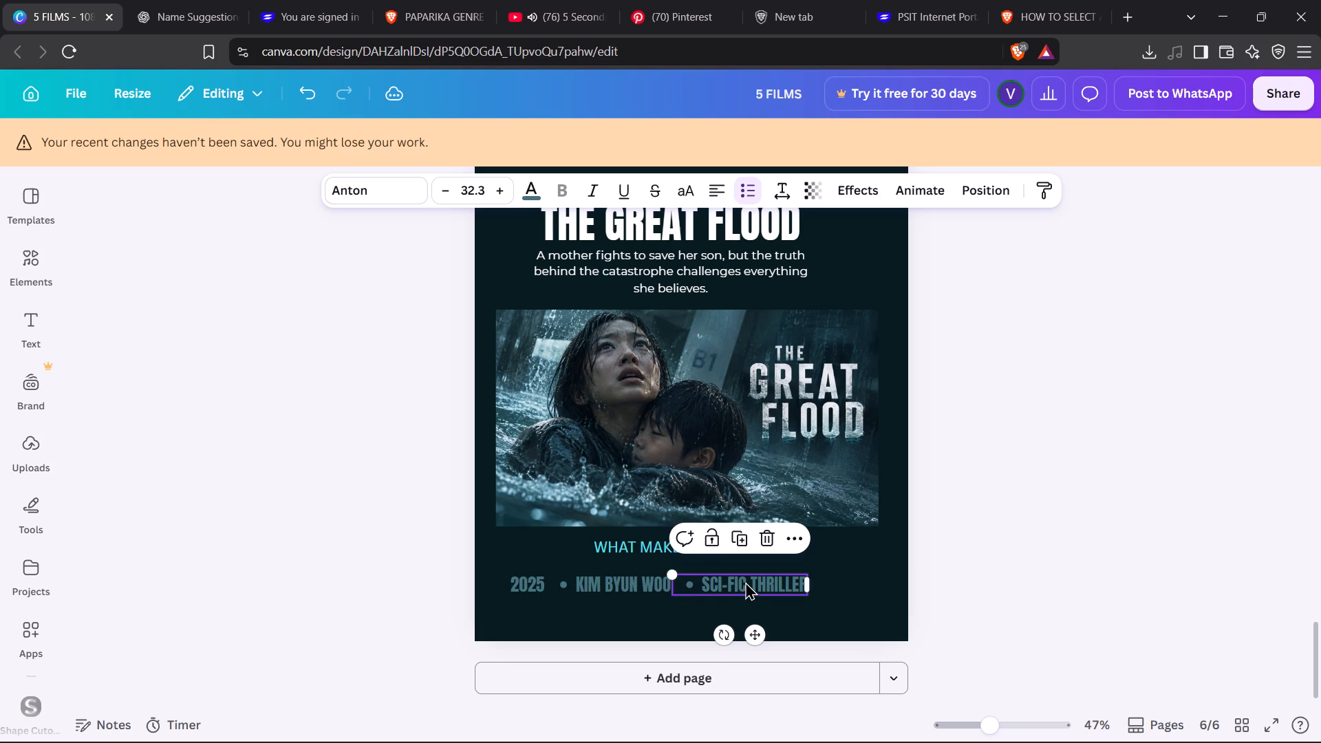
Change the font of the genre, director and year footer texts on The Great Flood page to Montserrat.
triple_click(745, 581)
left_click(745, 581)
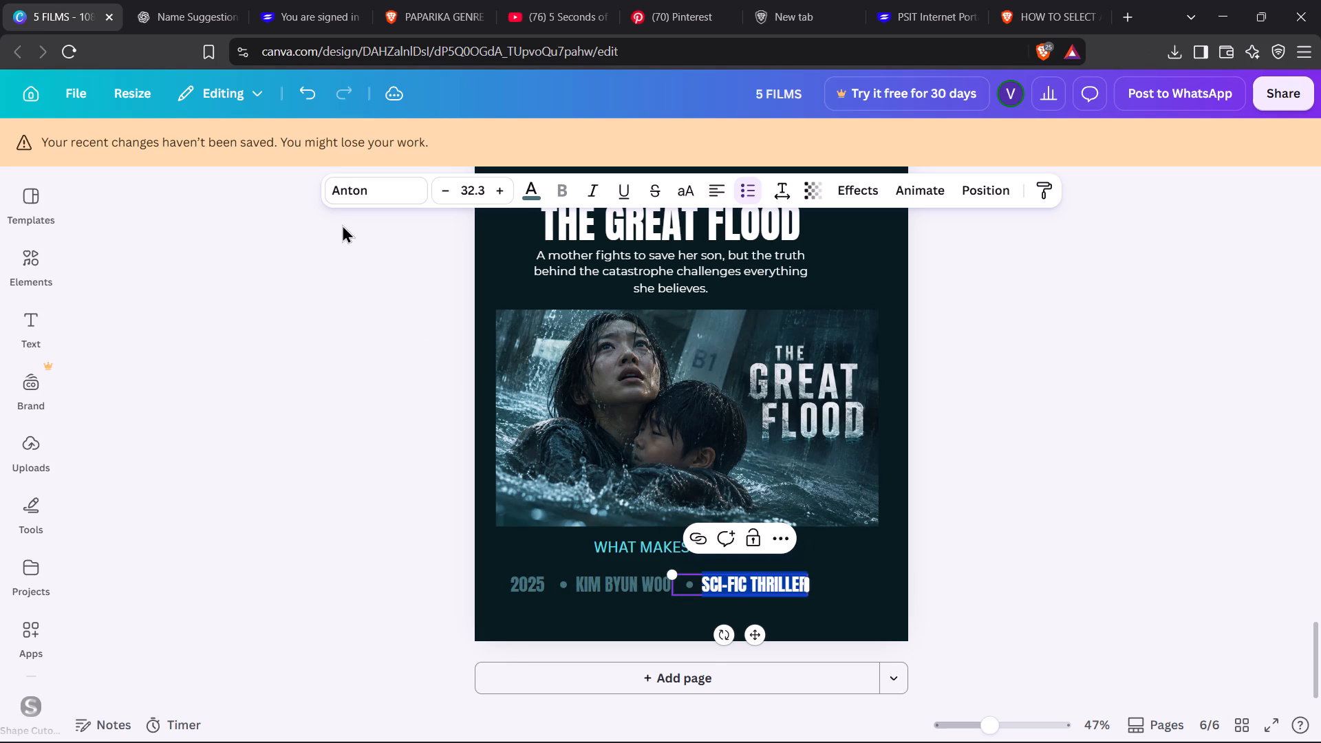
left_click(350, 193)
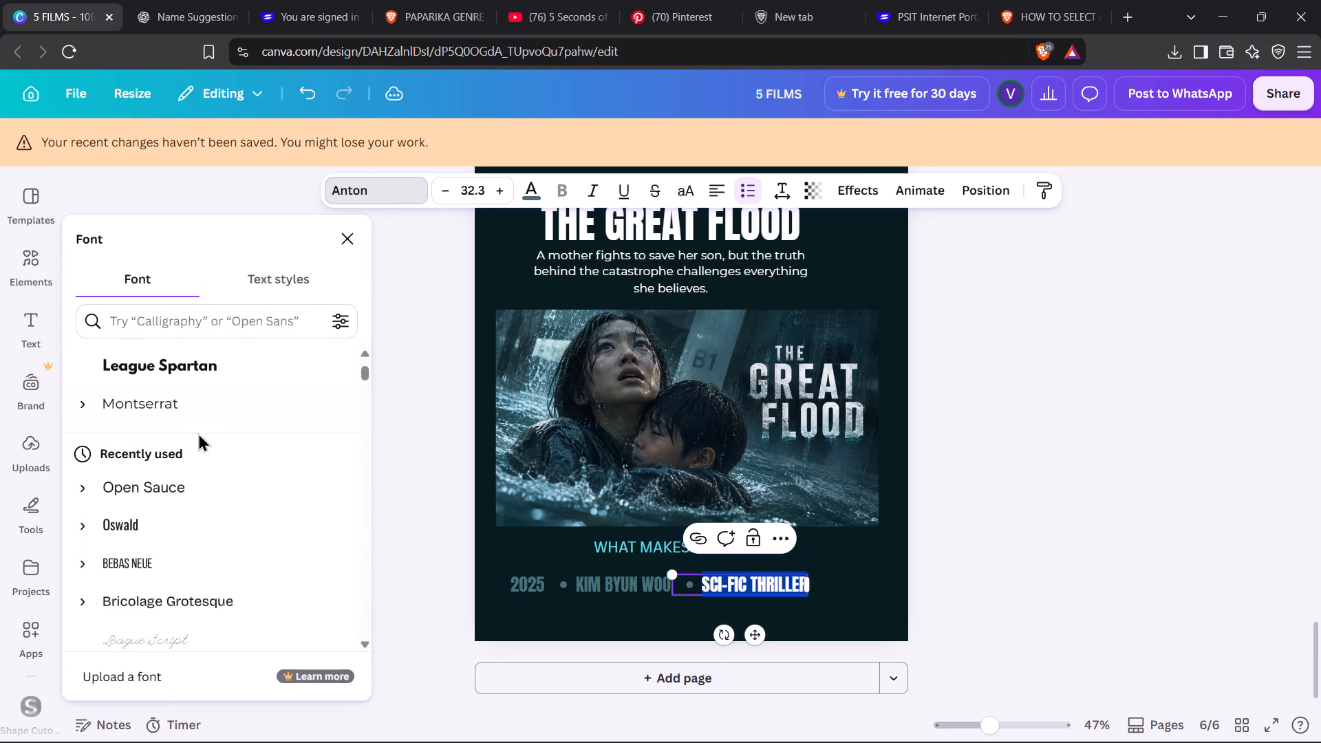
left_click(199, 417)
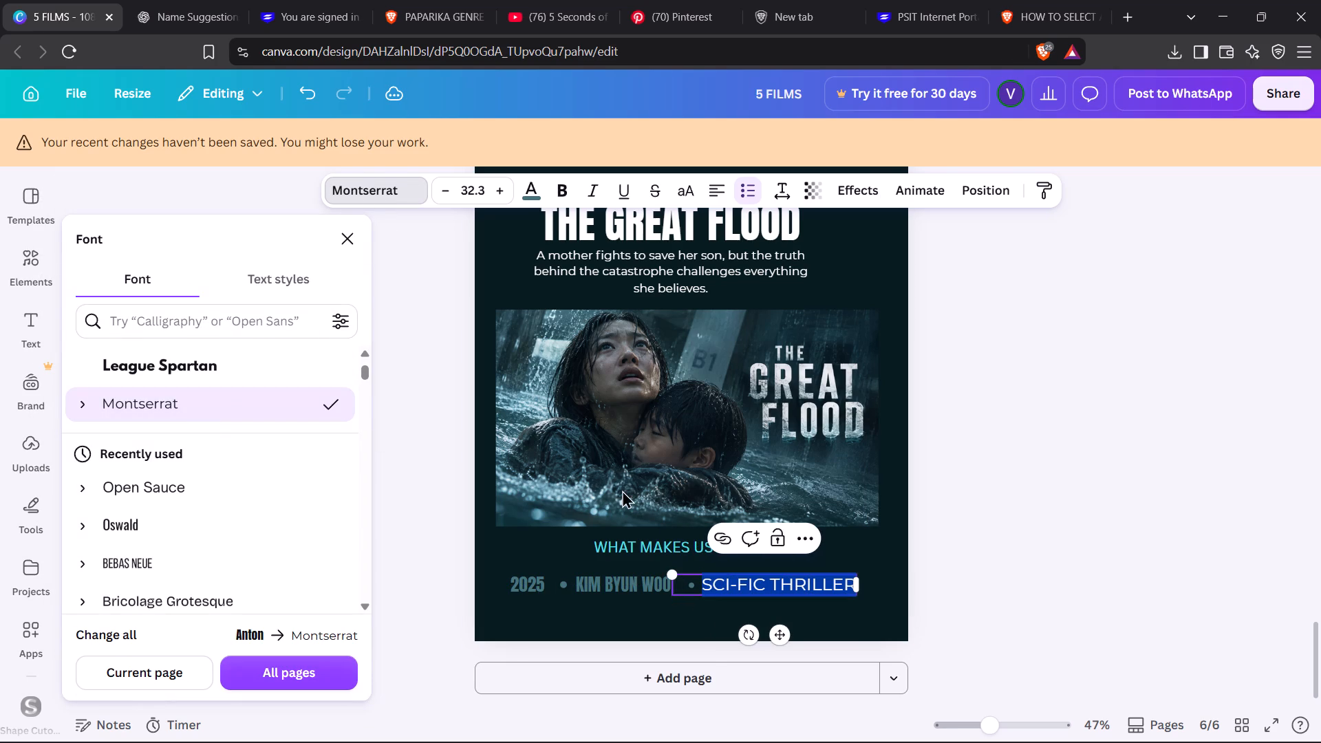
left_click(1003, 579)
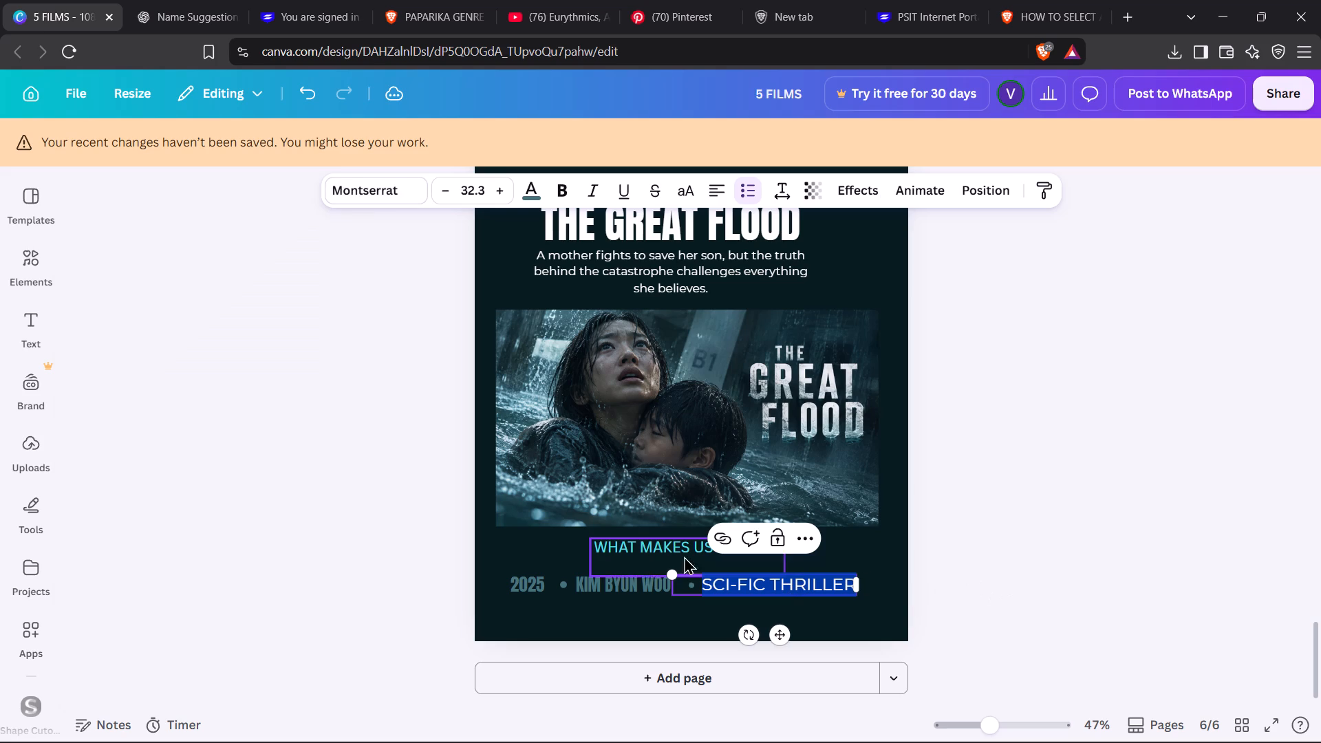
double_click(618, 576)
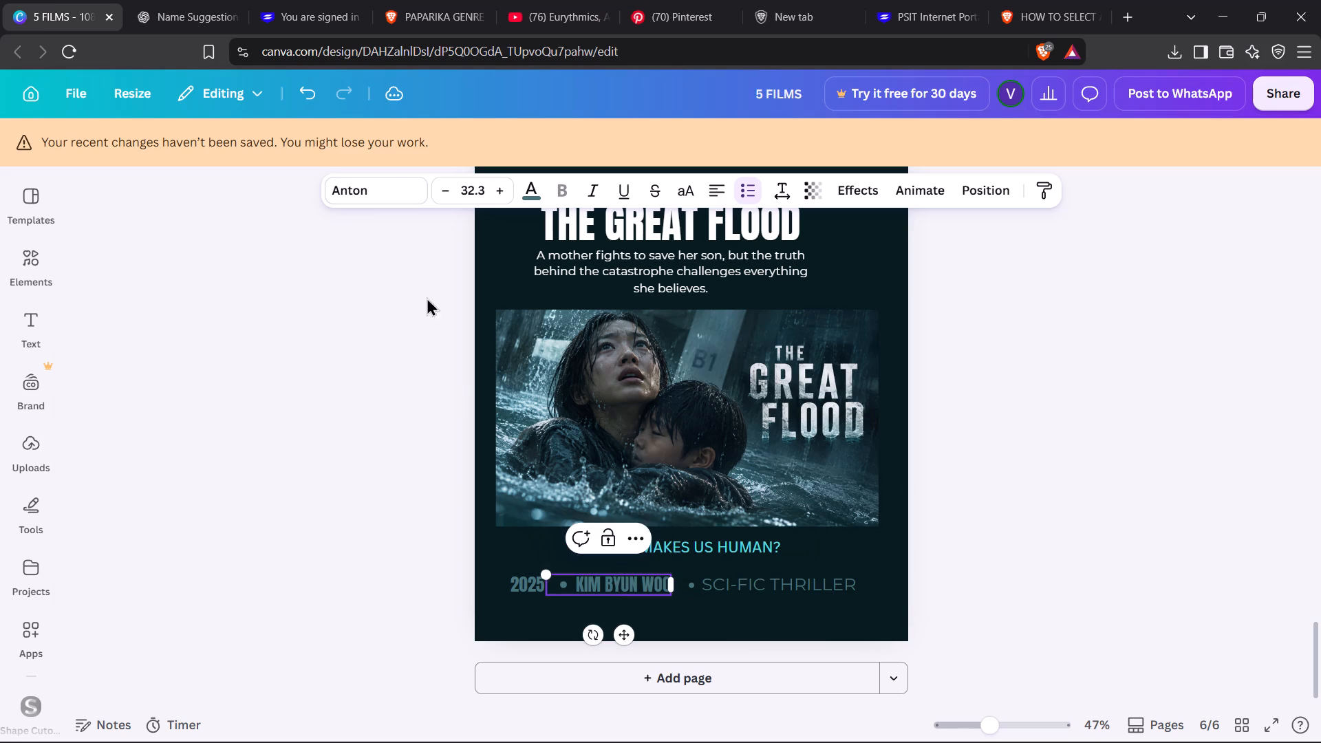
left_click(383, 200)
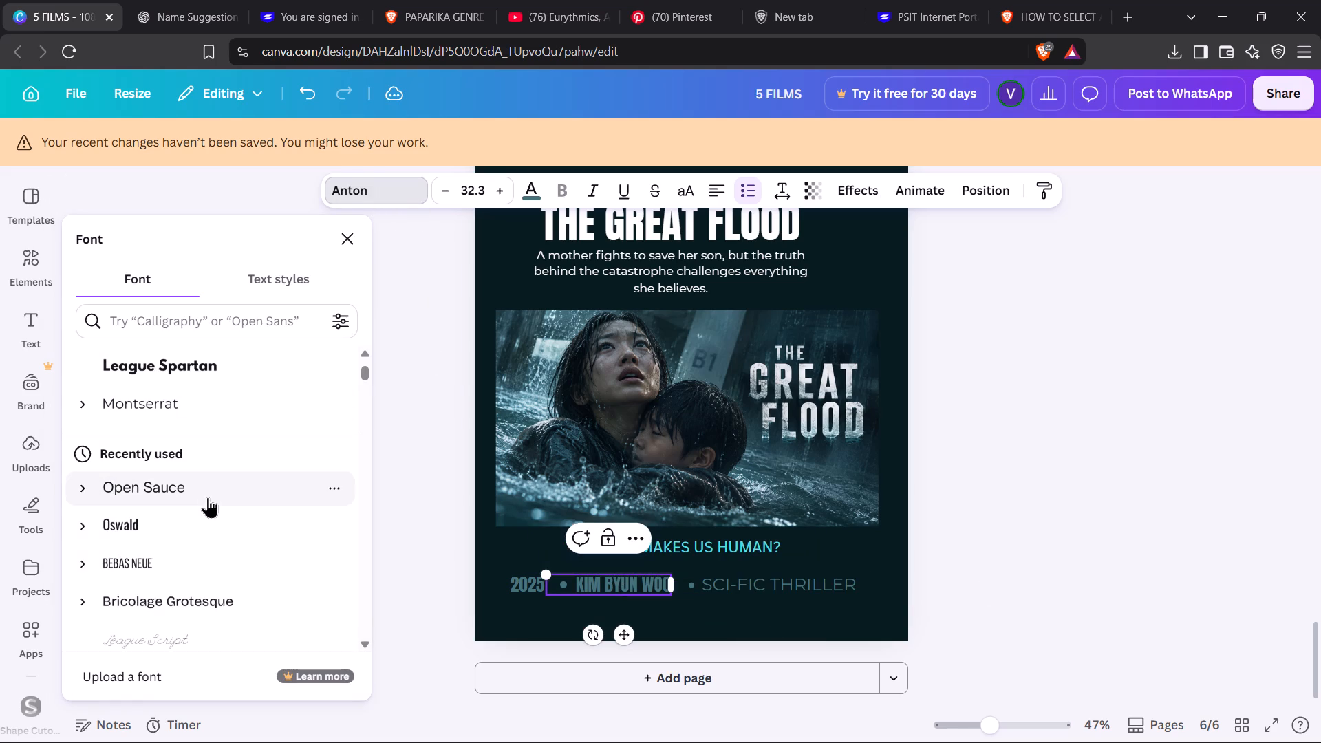
left_click(184, 405)
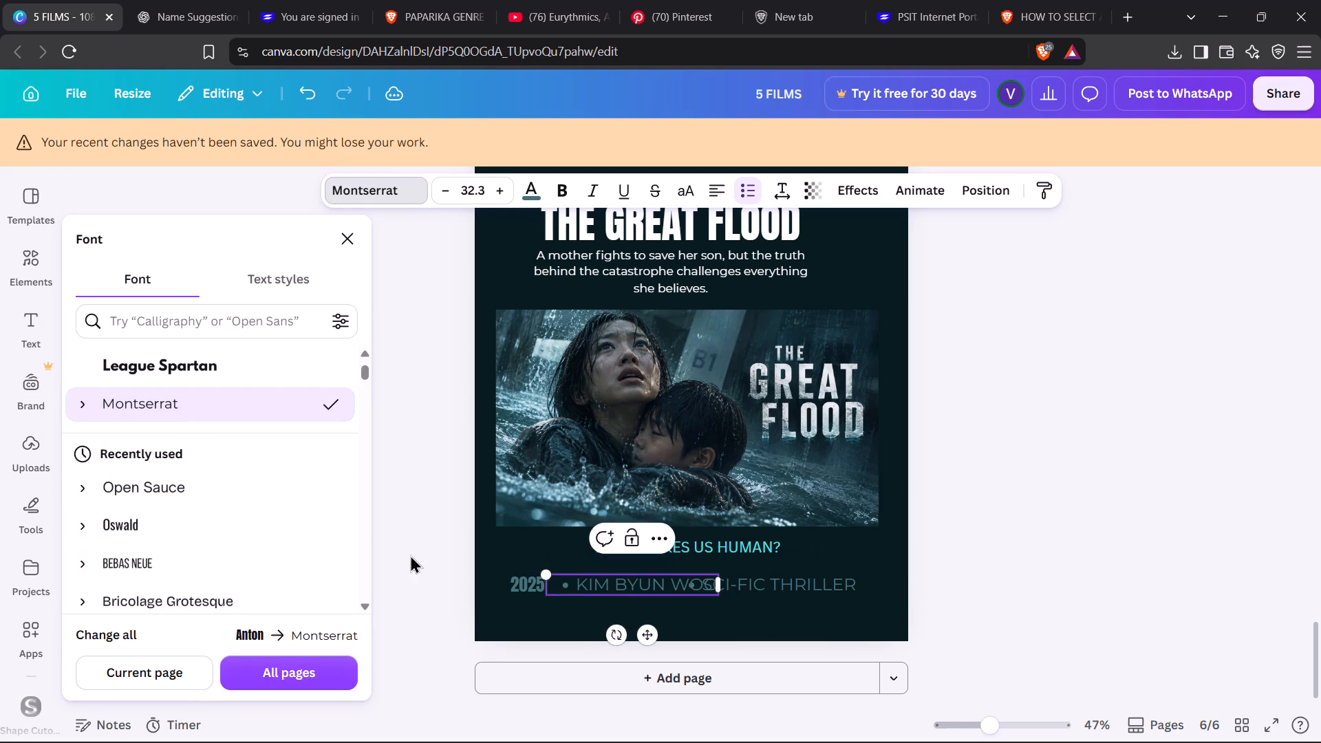
double_click(515, 577)
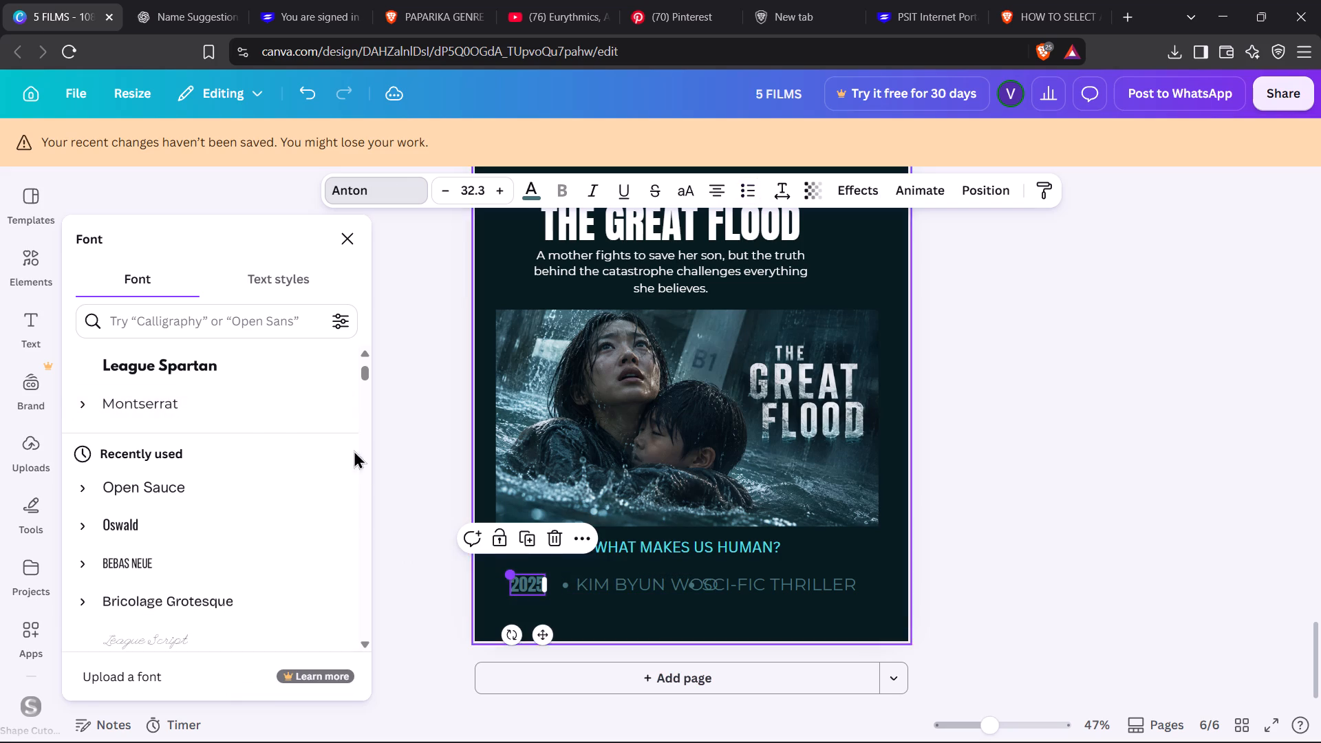
left_click(263, 407)
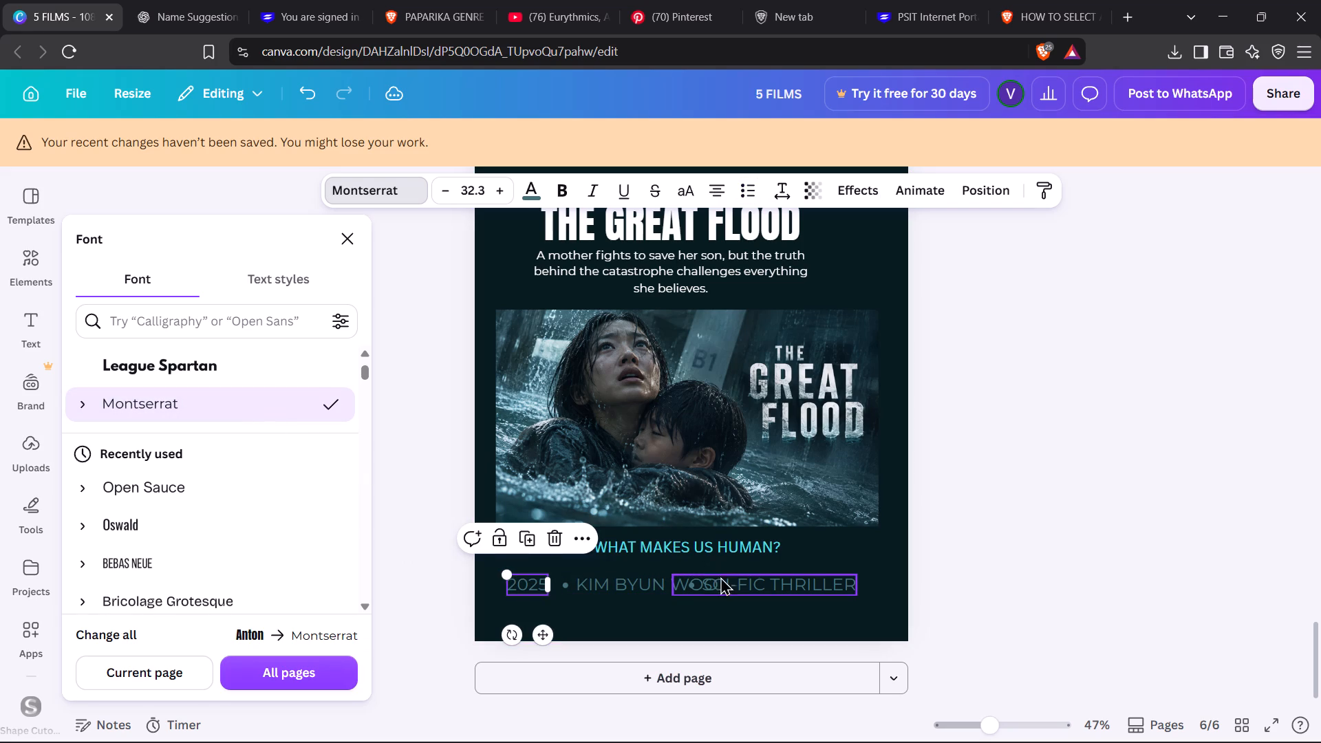
Shift the "SCI-FIC THRILLER" text rightward along the footer row so it no longer overlaps the director text.
left_click_drag(756, 581, 789, 581)
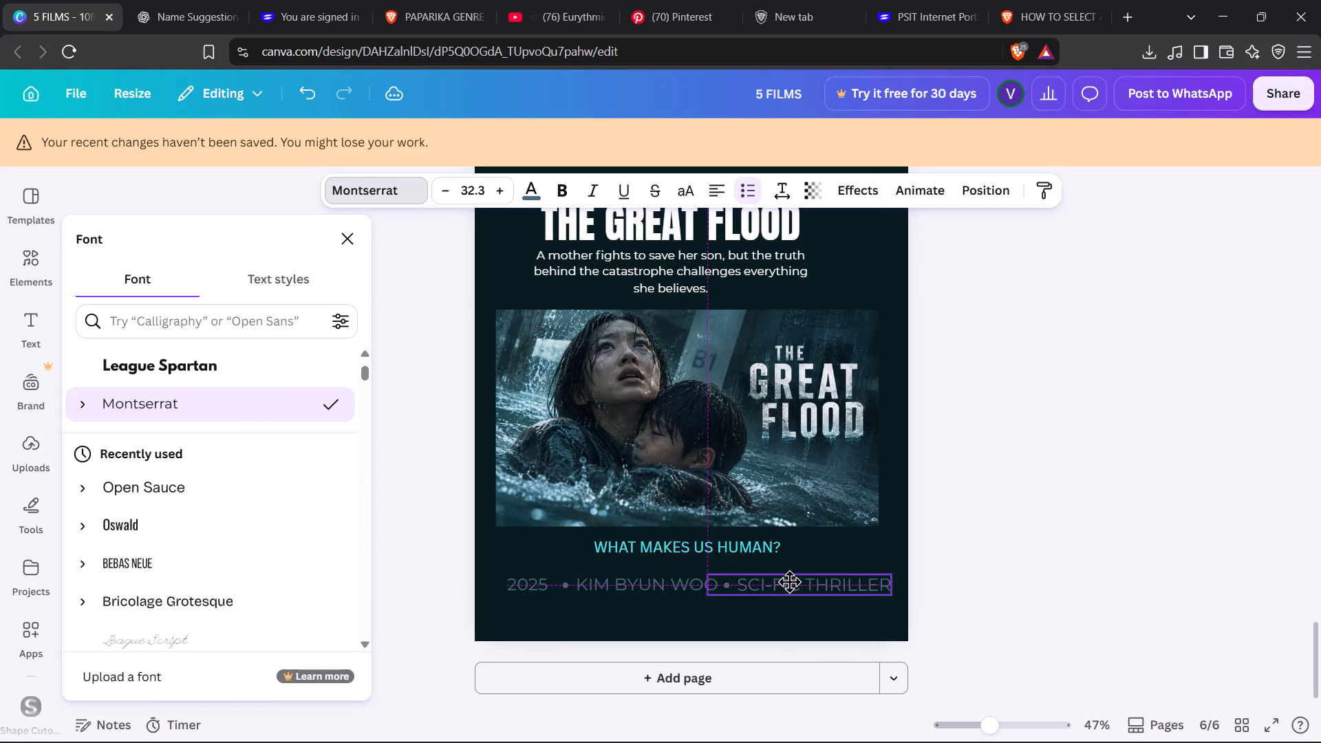
left_click_drag(789, 581, 790, 585)
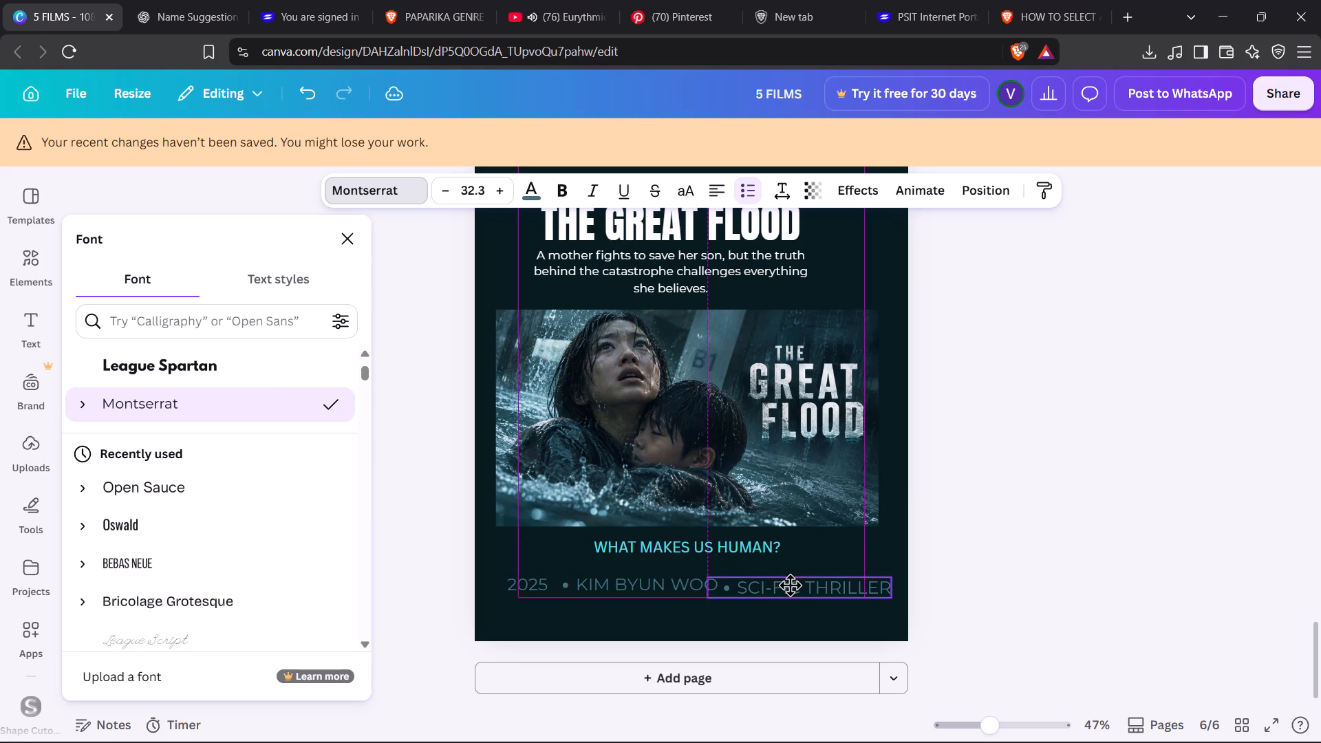
left_click_drag(790, 585, 790, 582)
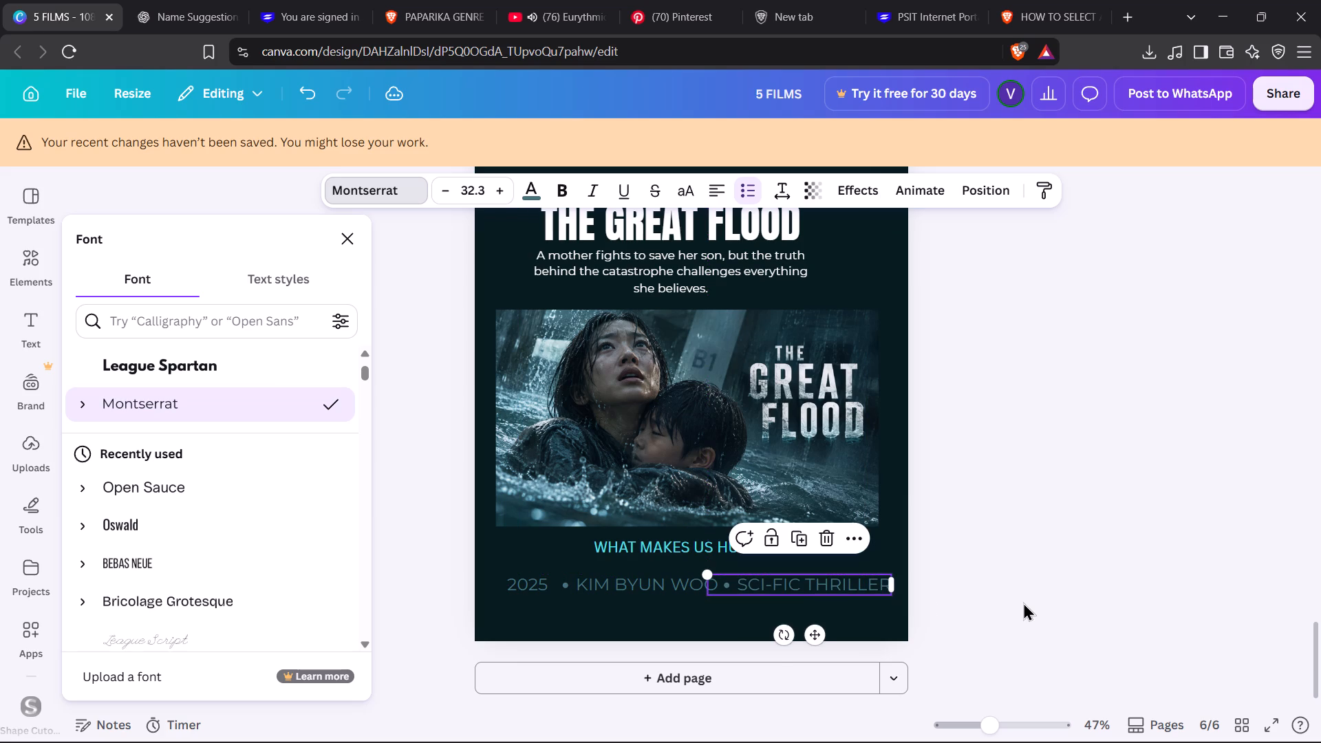
left_click(1023, 602)
left_click(1023, 602)
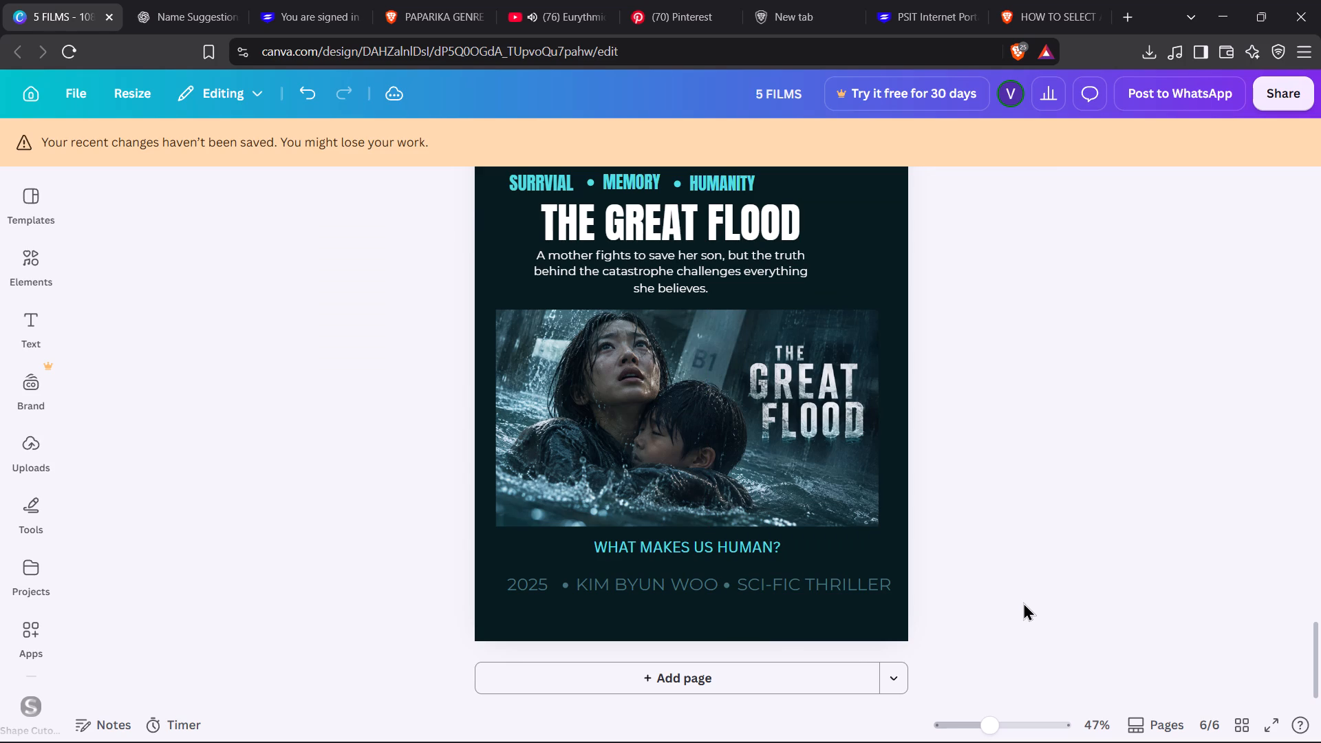
Review the layout and footers of the film pages, going from The Great Flood back to PAPARIKA.
scroll(1023, 602, "up", 3)
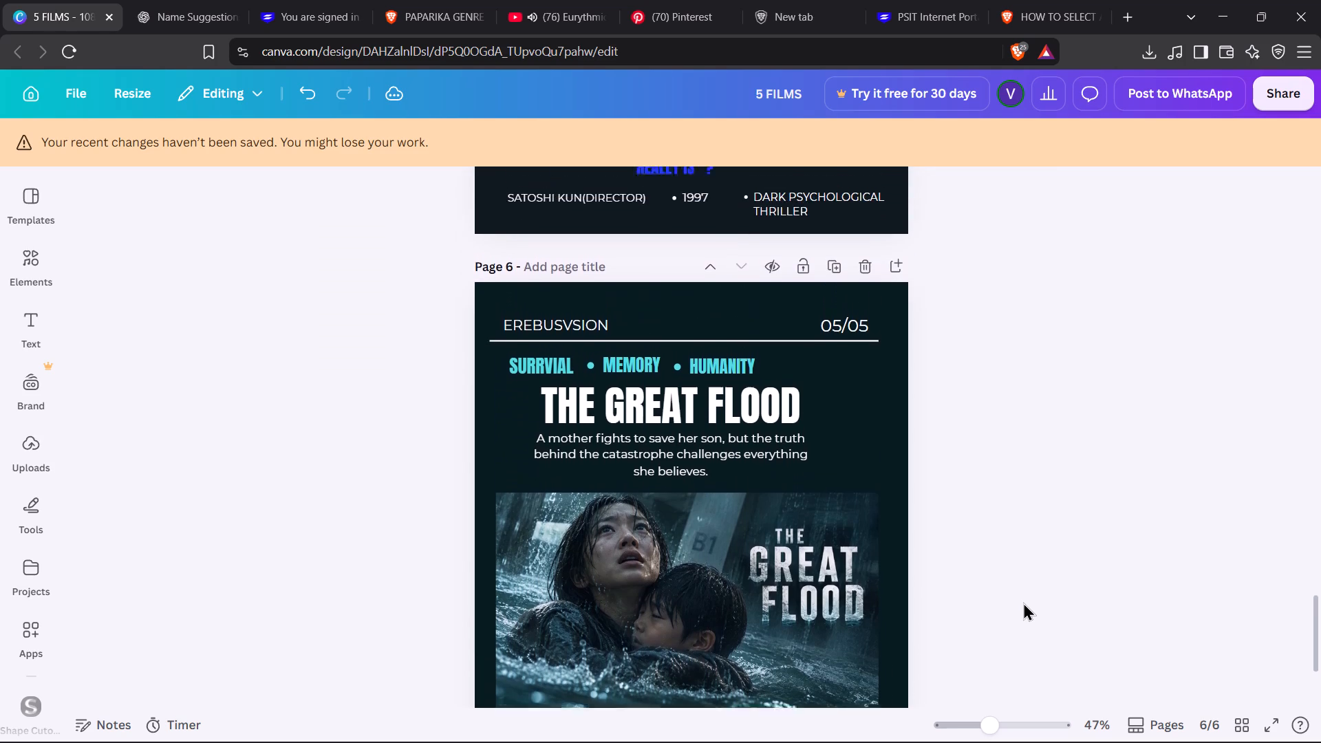
scroll(1023, 602, "up", 4)
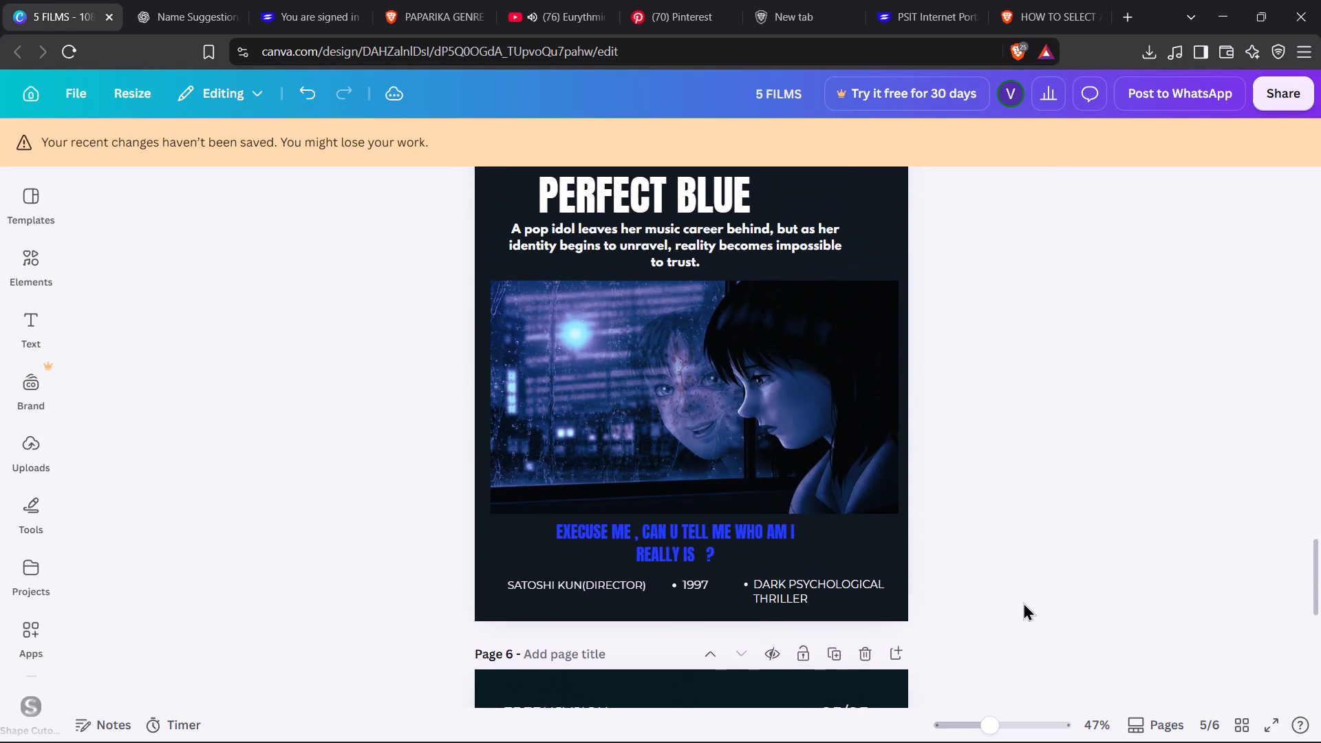
scroll(1023, 602, "up", 4)
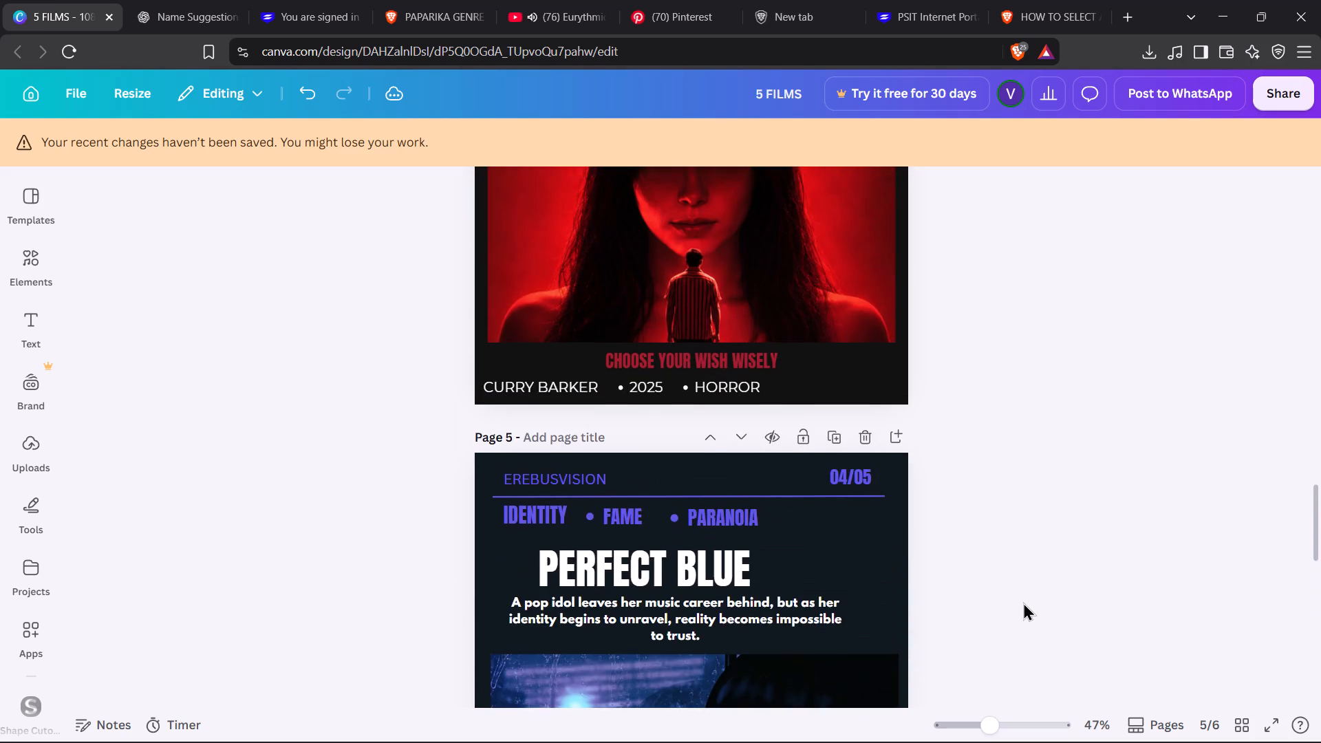
scroll(1023, 602, "up", 6)
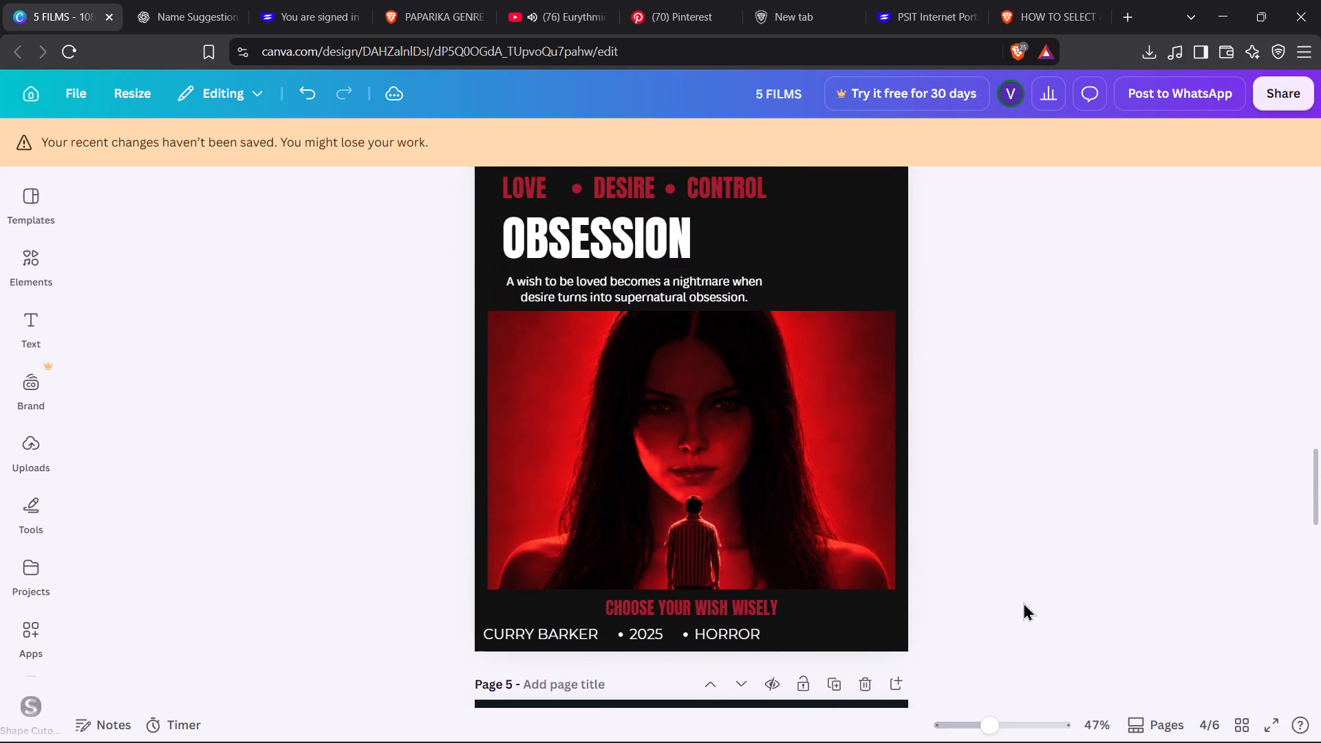
scroll(1023, 602, "up", 9)
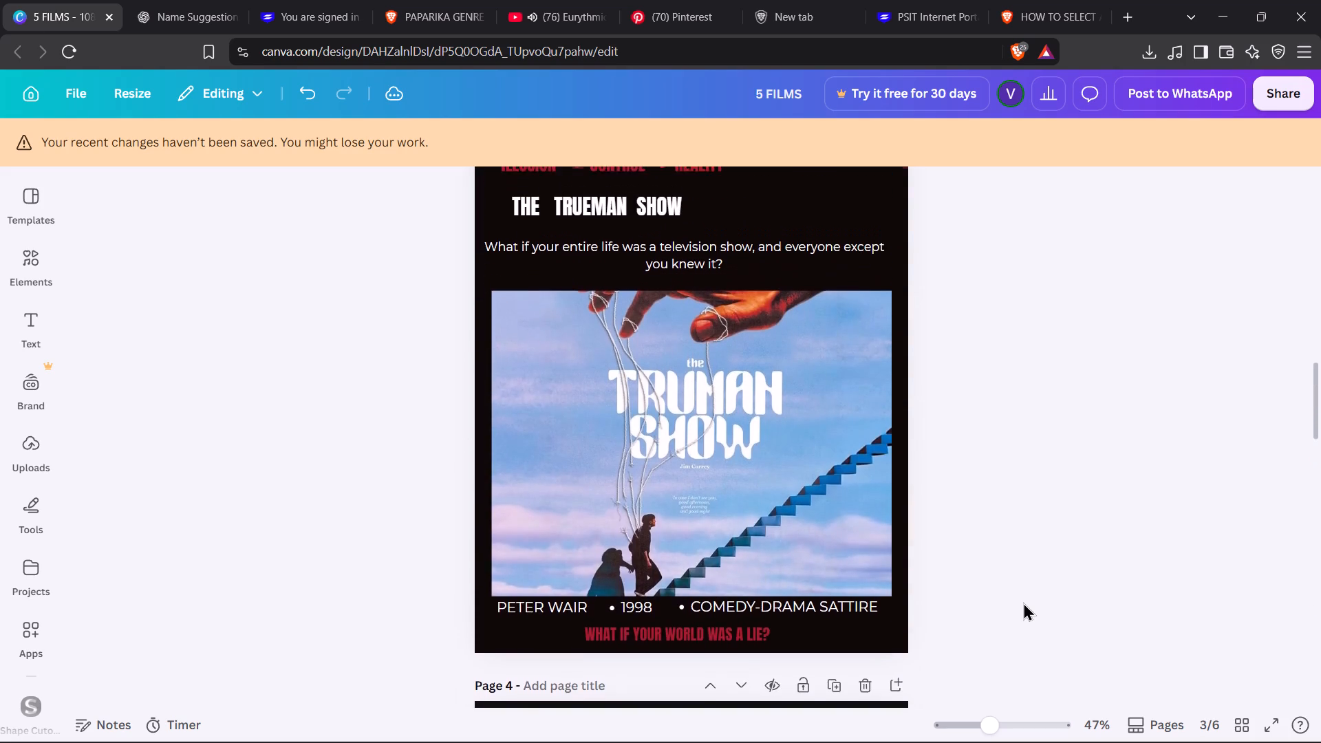
scroll(1023, 602, "up", 5)
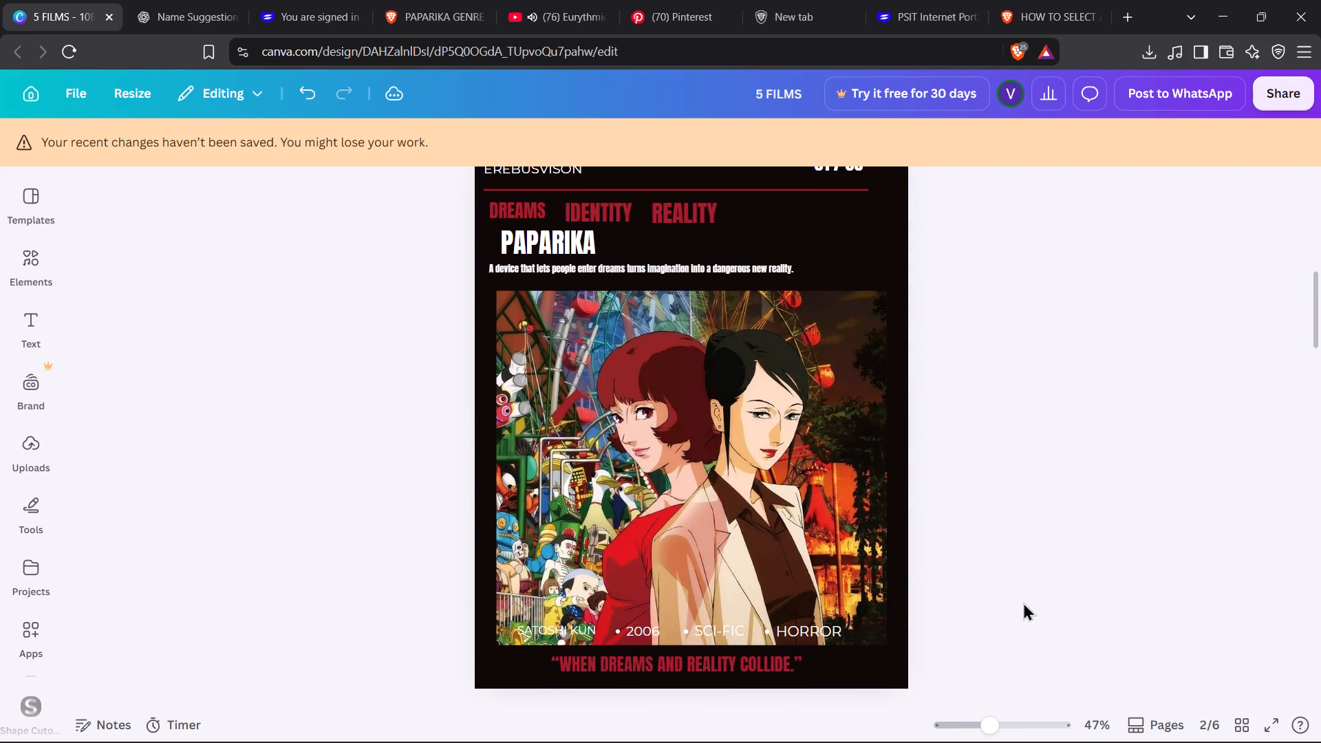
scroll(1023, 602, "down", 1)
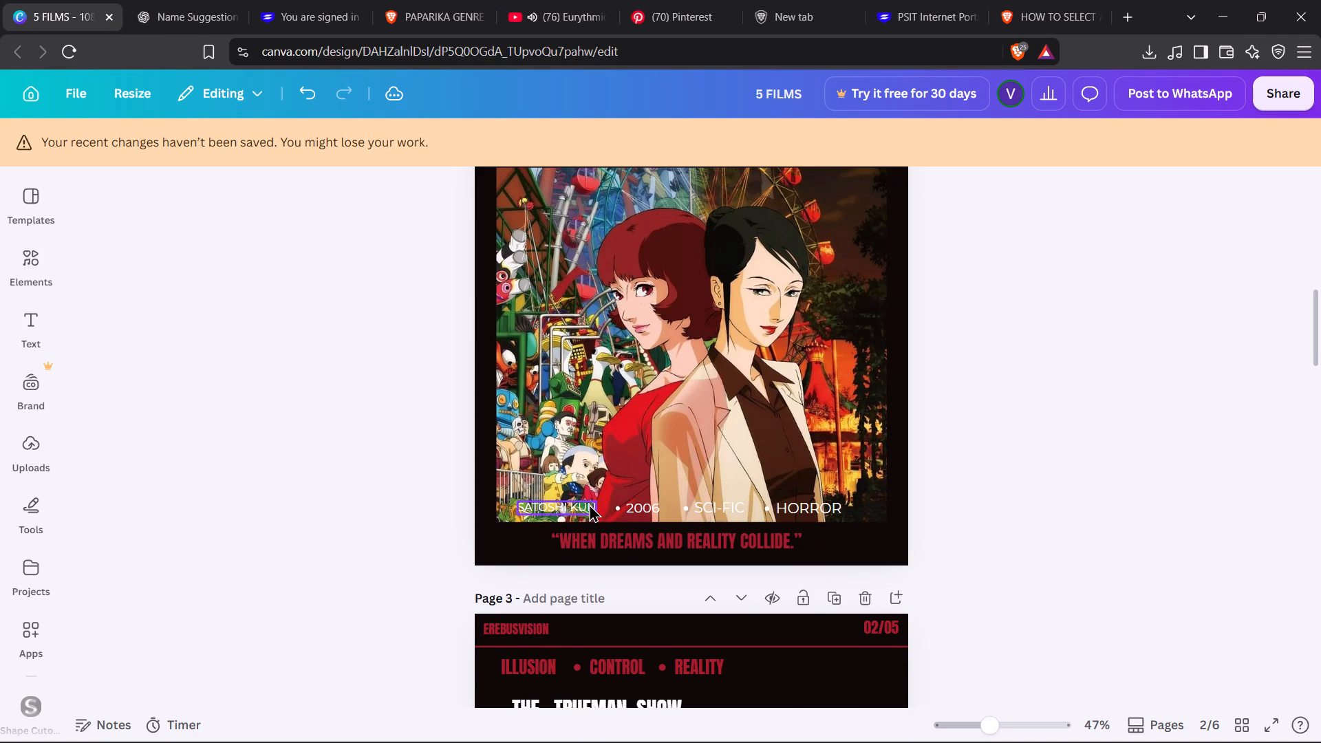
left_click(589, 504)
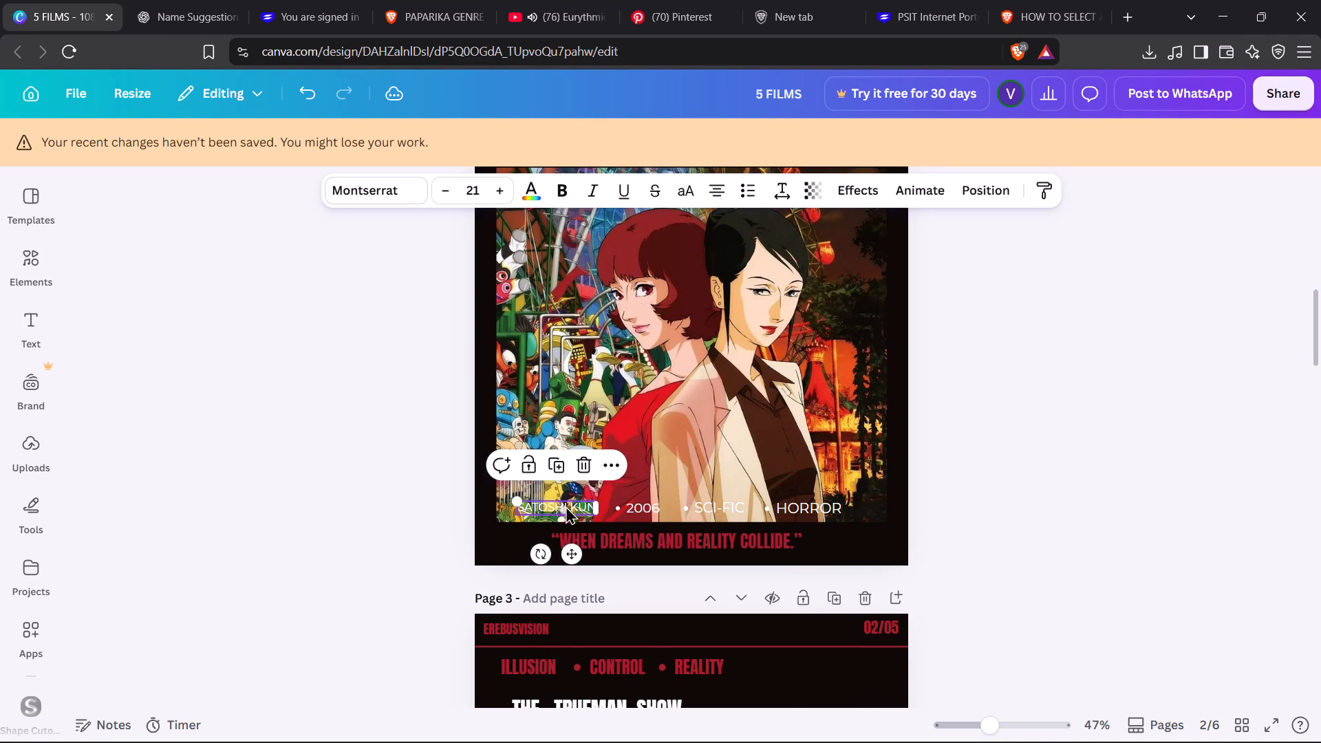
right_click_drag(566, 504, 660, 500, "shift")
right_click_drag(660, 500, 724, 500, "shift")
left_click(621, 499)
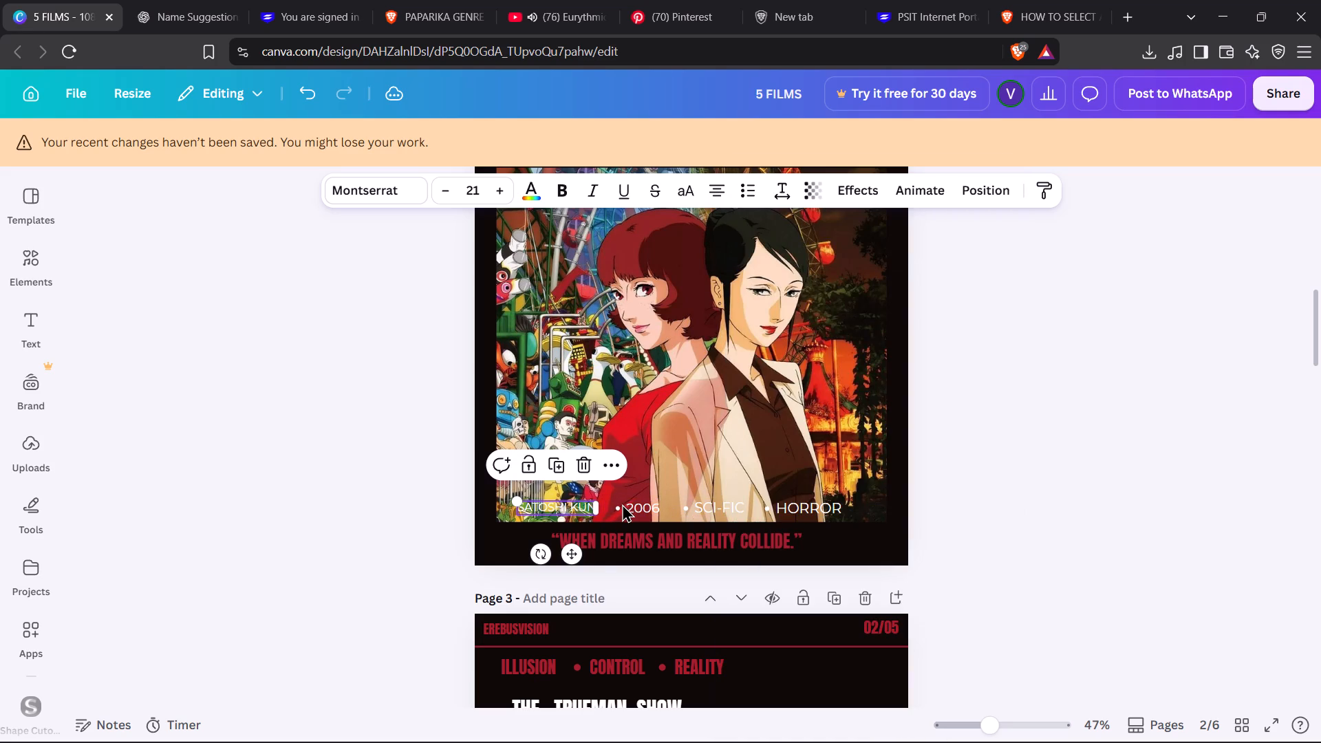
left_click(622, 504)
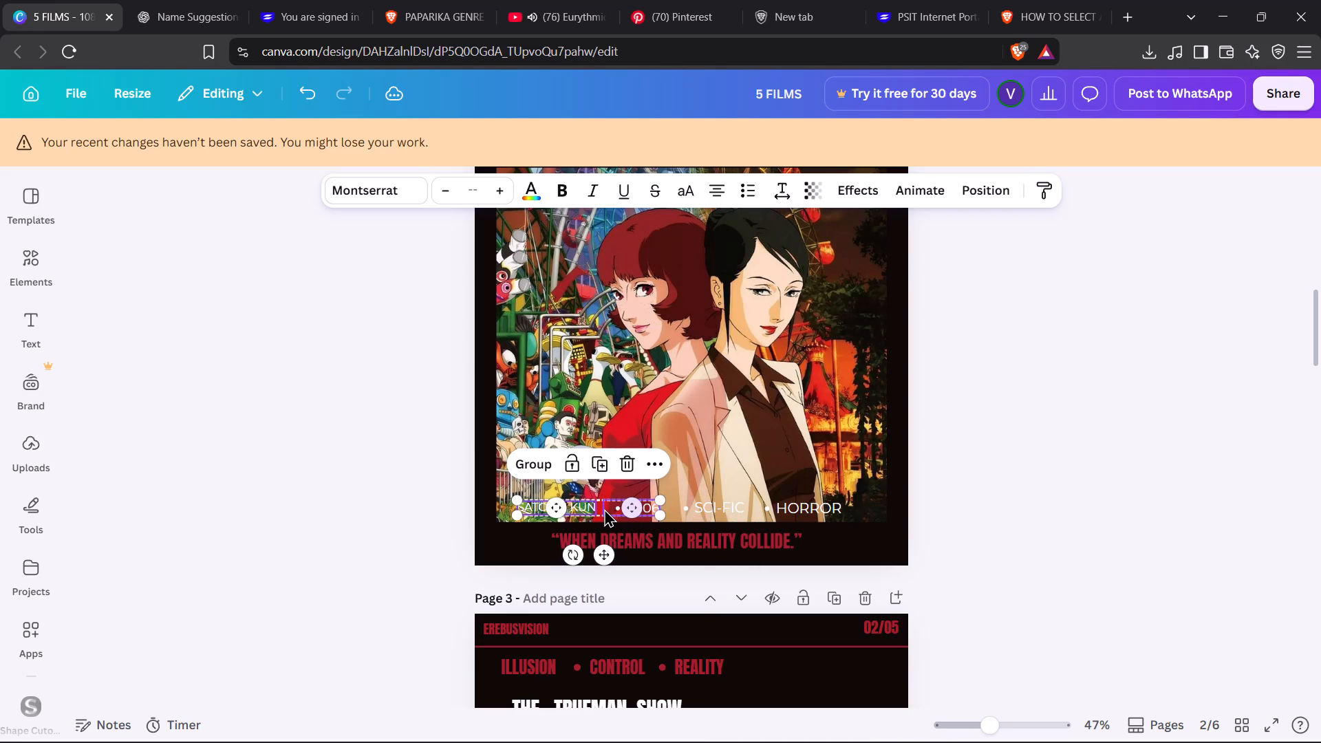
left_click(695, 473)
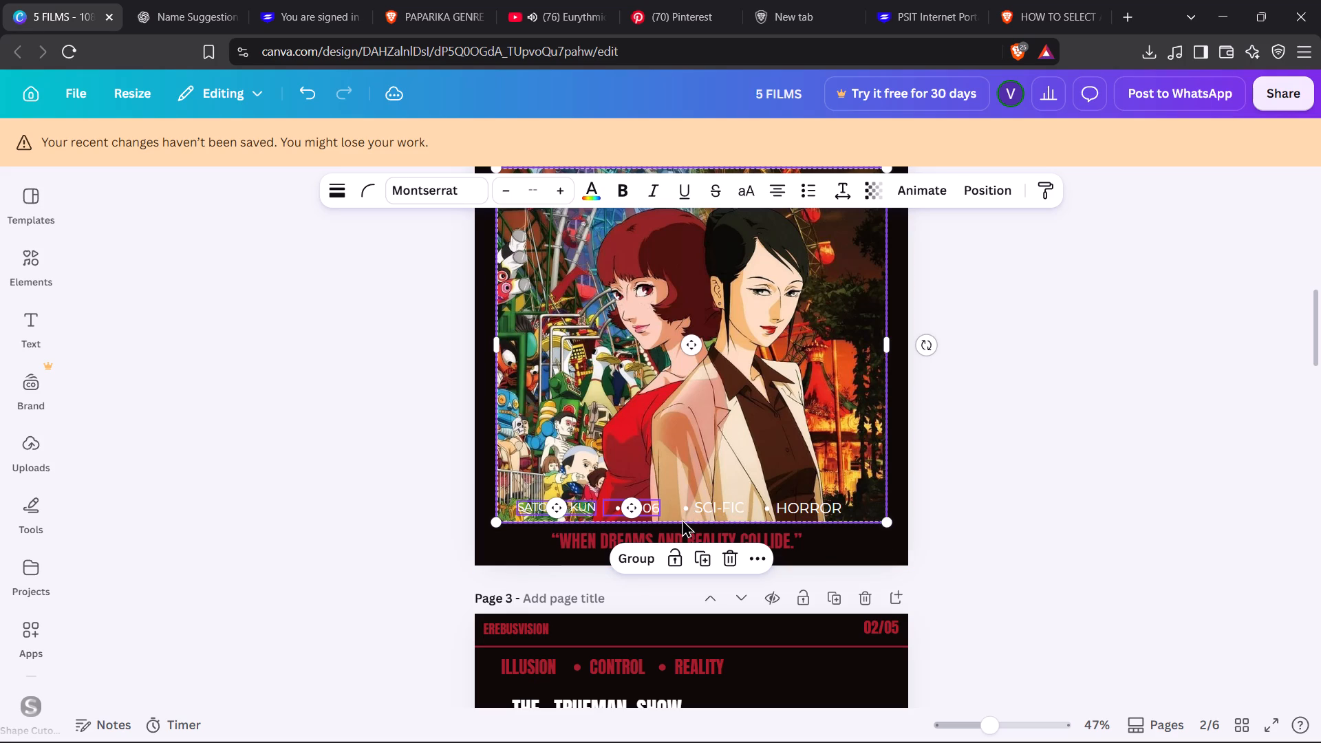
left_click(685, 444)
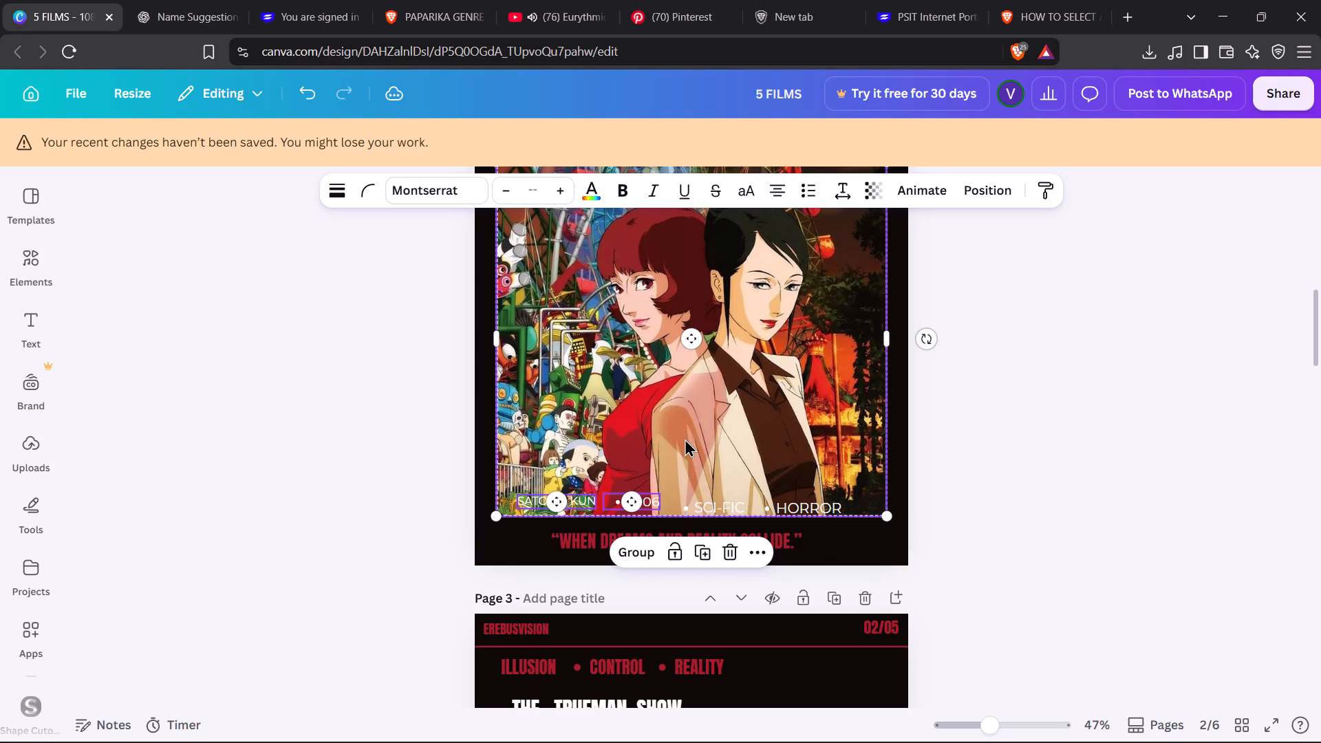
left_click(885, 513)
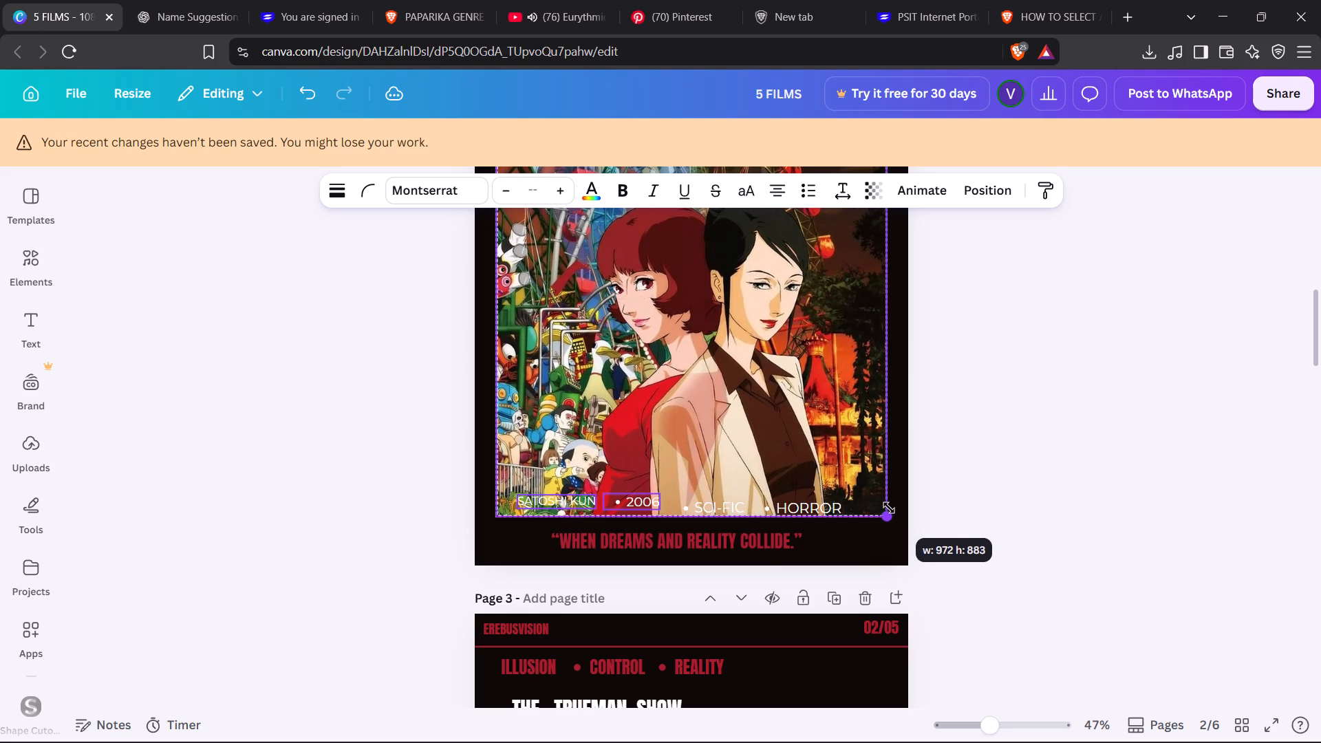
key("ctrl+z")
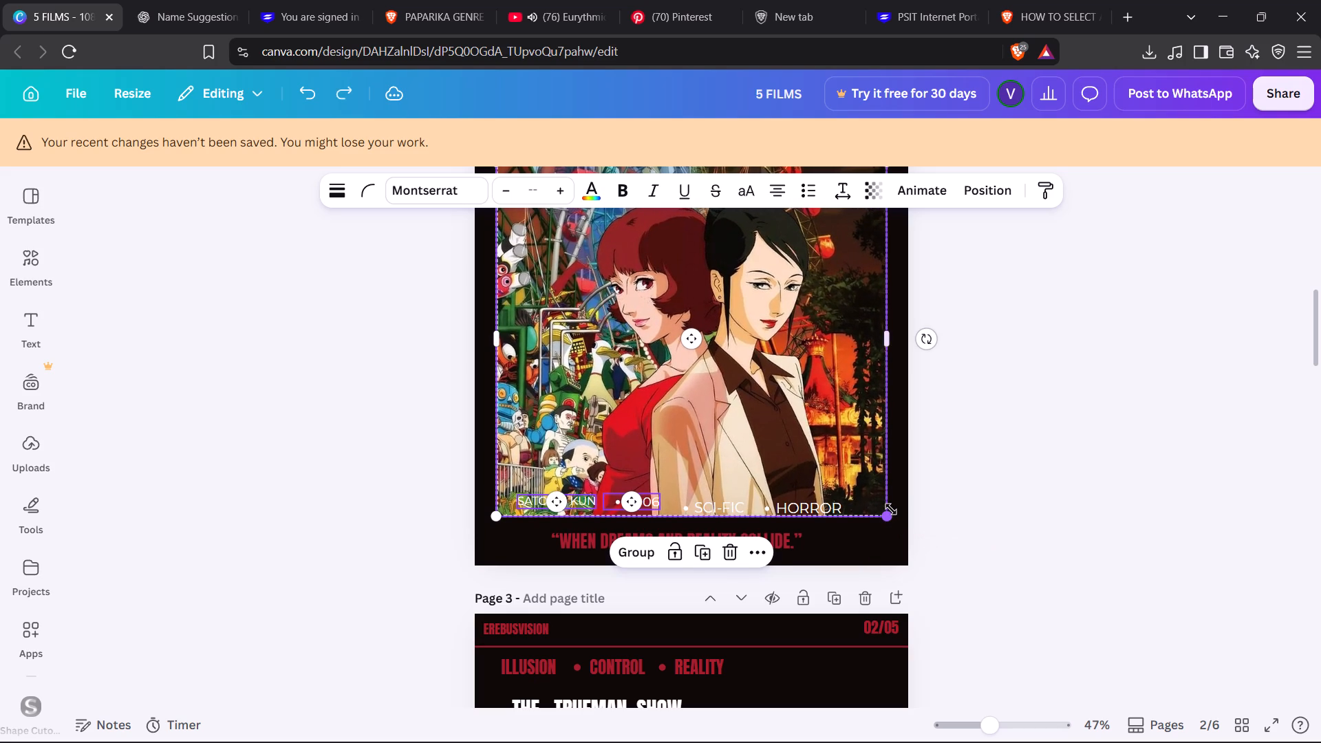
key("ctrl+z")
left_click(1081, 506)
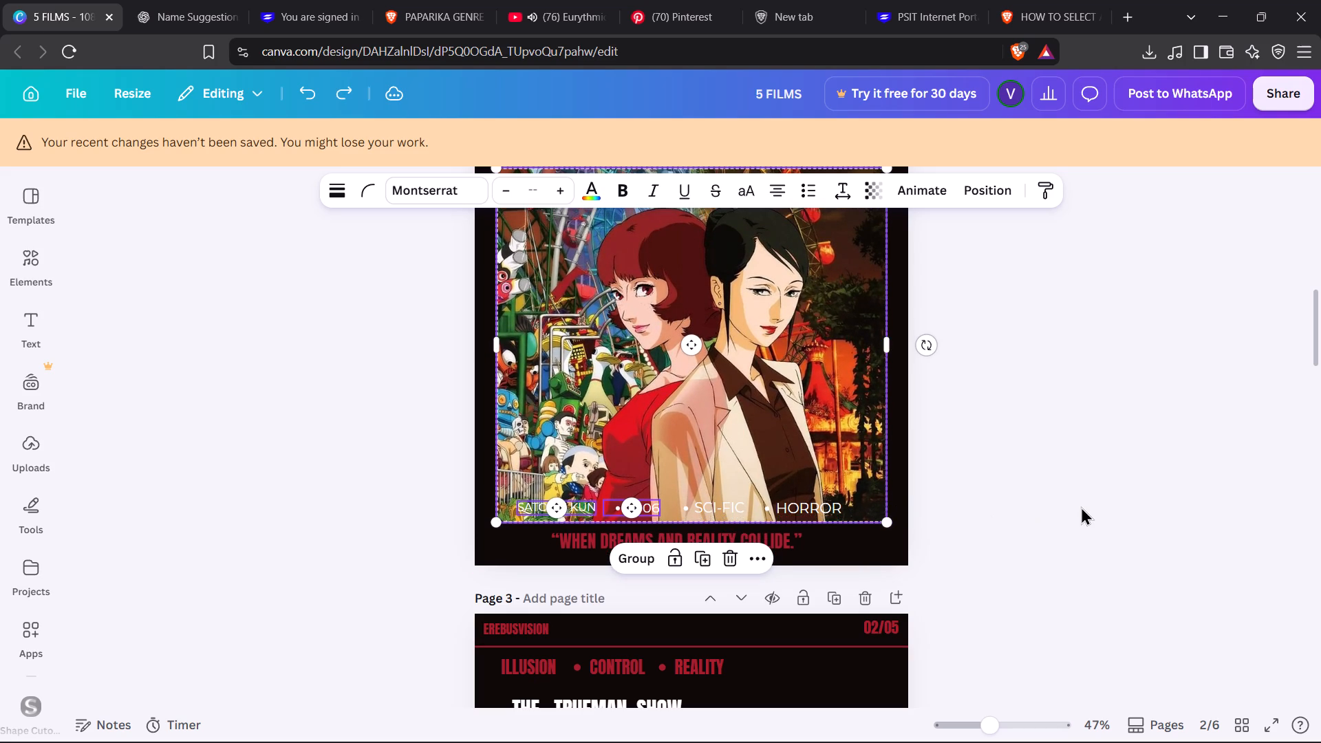
Move the PAPARIKA page's SATOSHI KUN, 2006, SCI-FIC and HORROR texts into one row below the image, shifting the tagline up above them.
scroll(1081, 506, "down", 1)
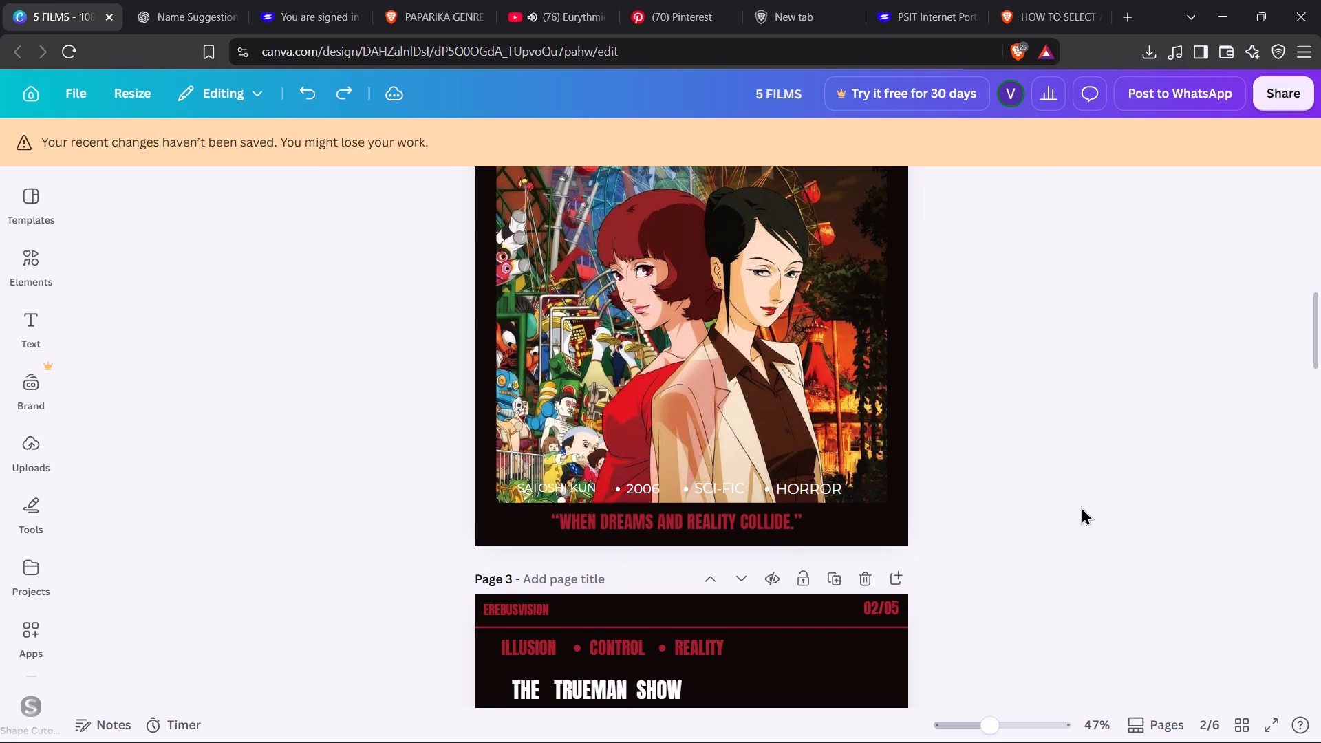
left_click_drag(578, 484, 587, 503)
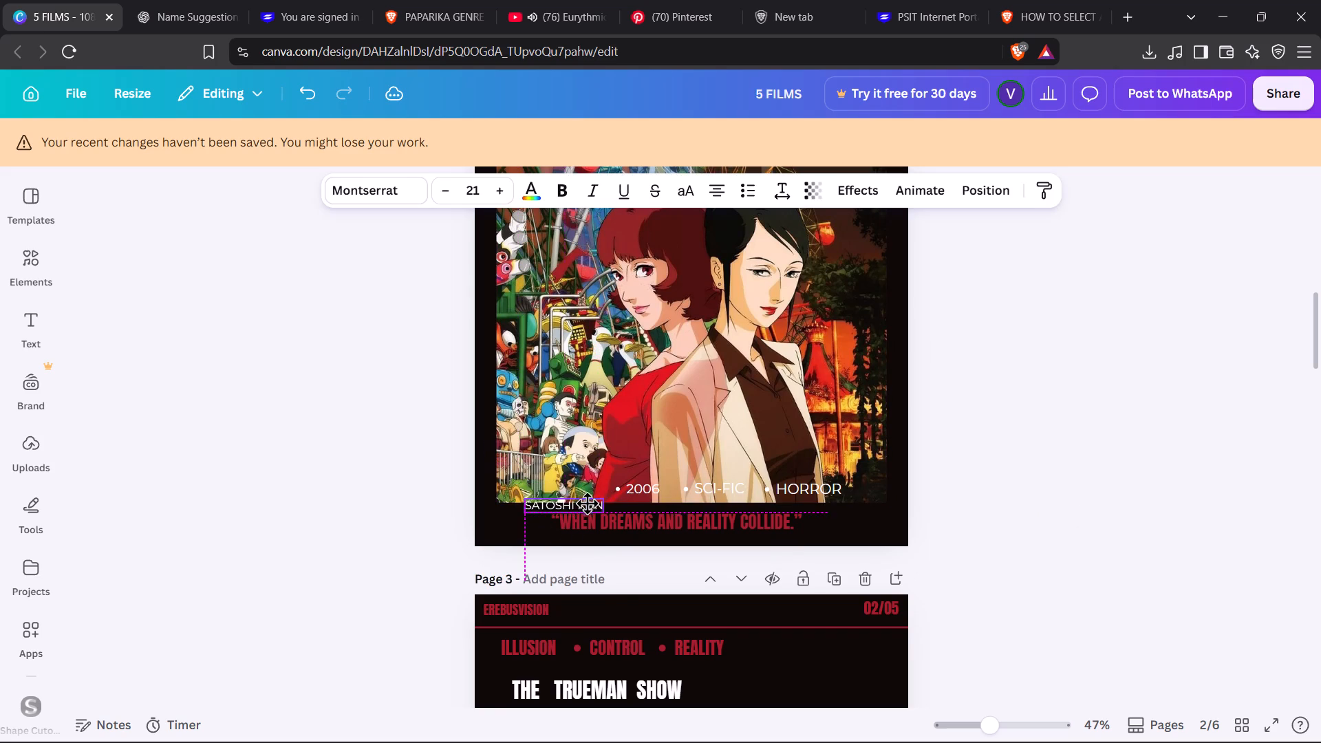
left_click_drag(587, 503, 567, 522)
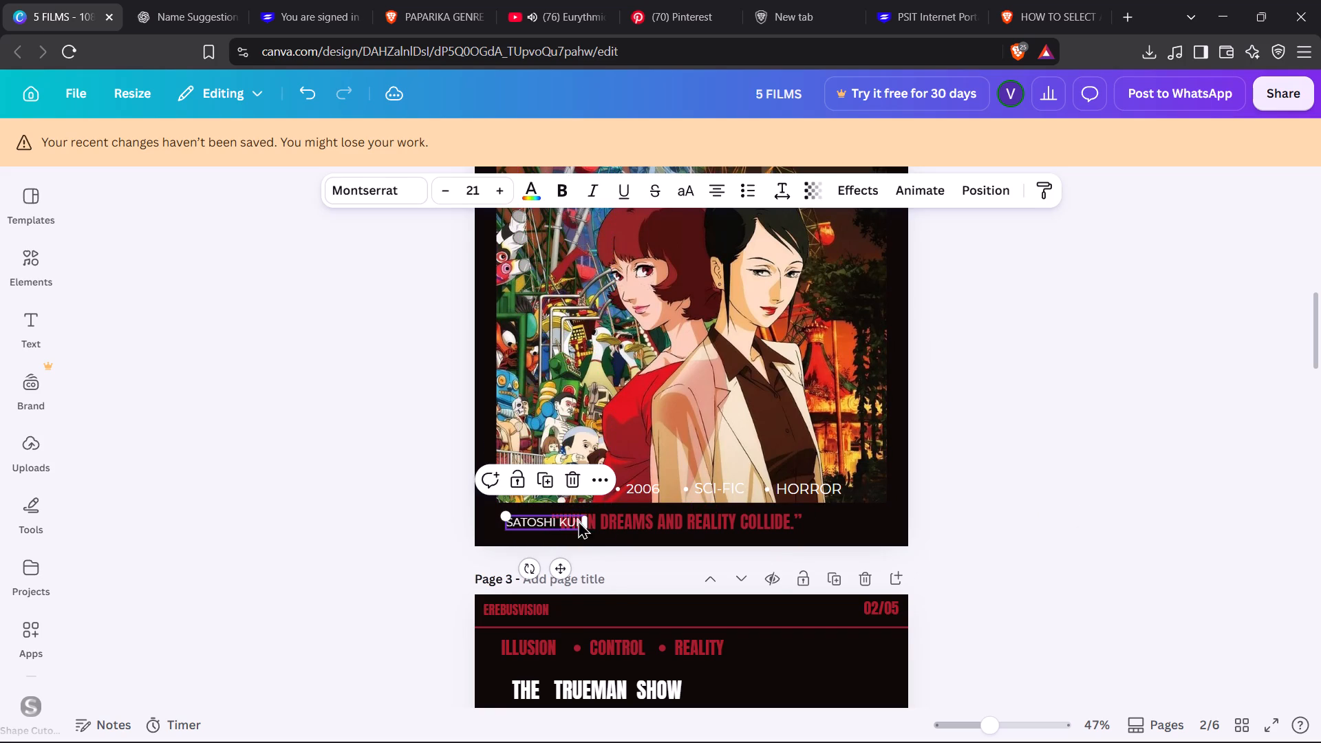
left_click_drag(636, 521, 638, 460)
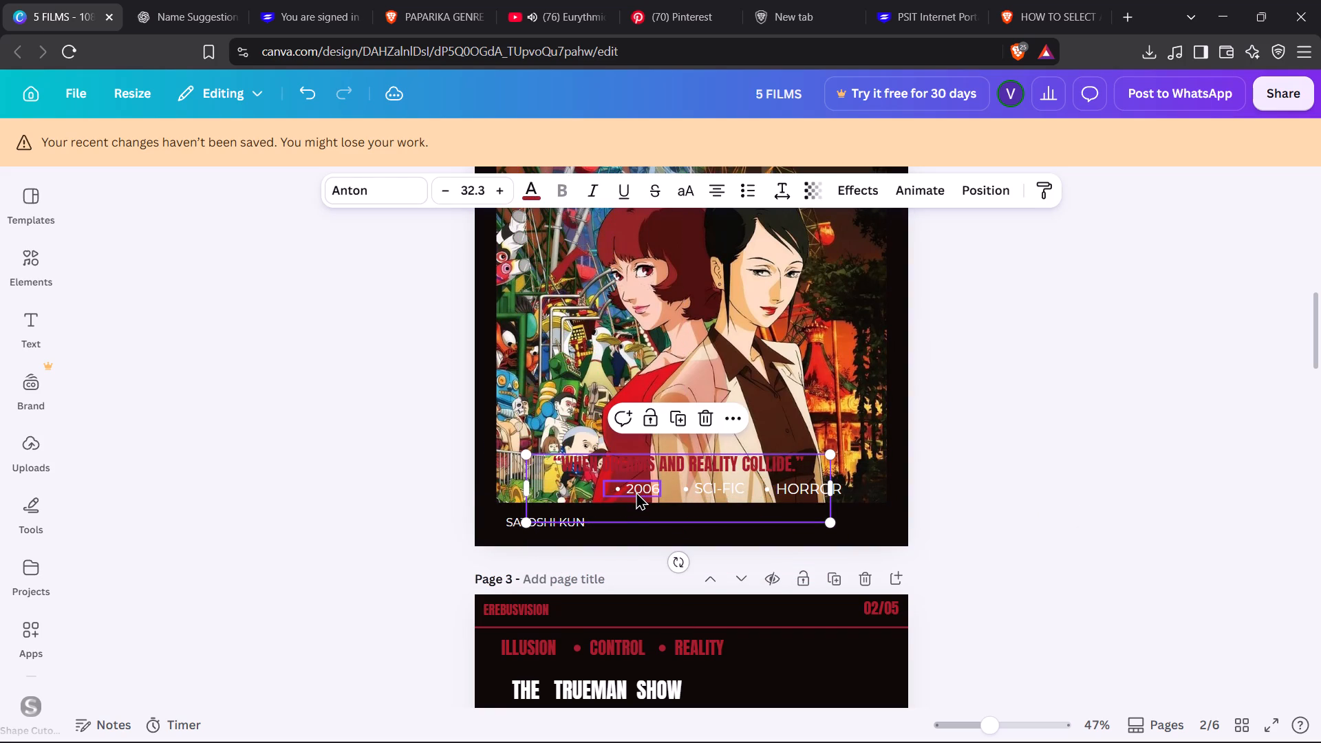
left_click_drag(636, 491, 629, 524)
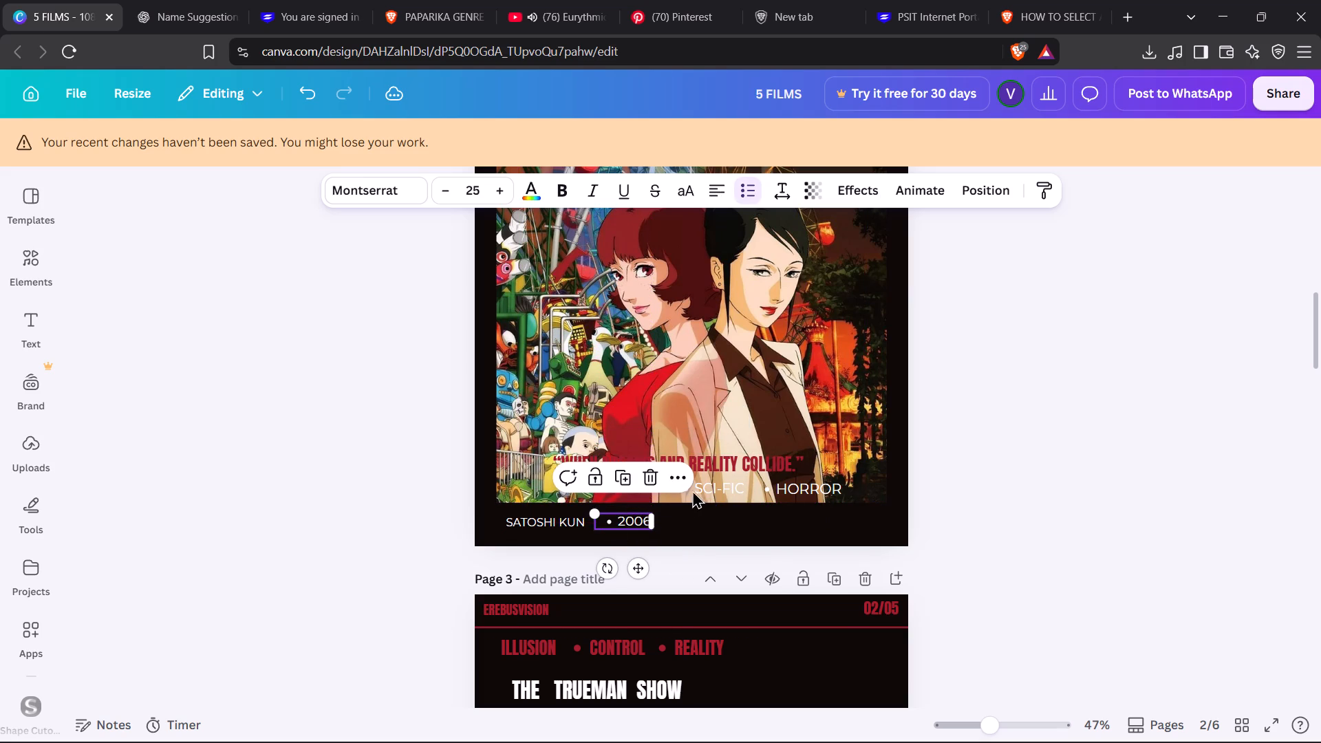
left_click_drag(696, 491, 694, 522)
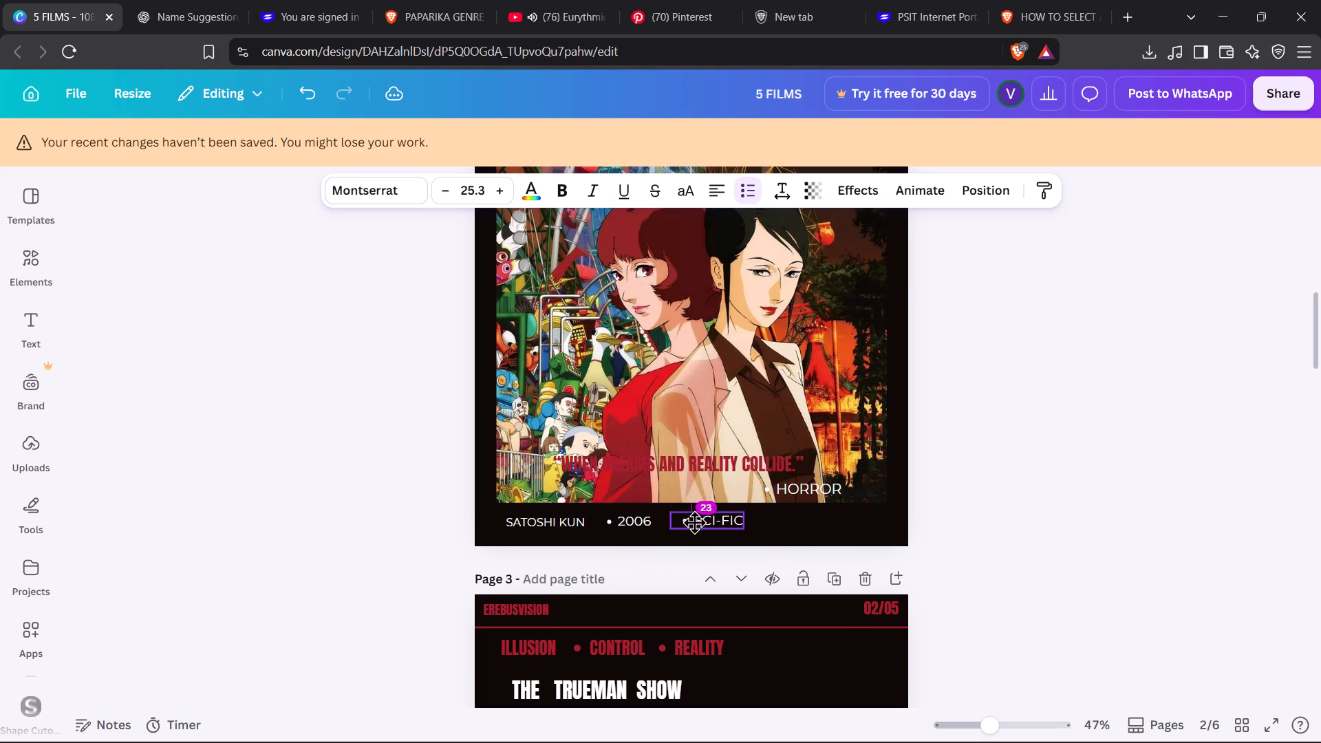
left_click_drag(694, 522, 693, 523)
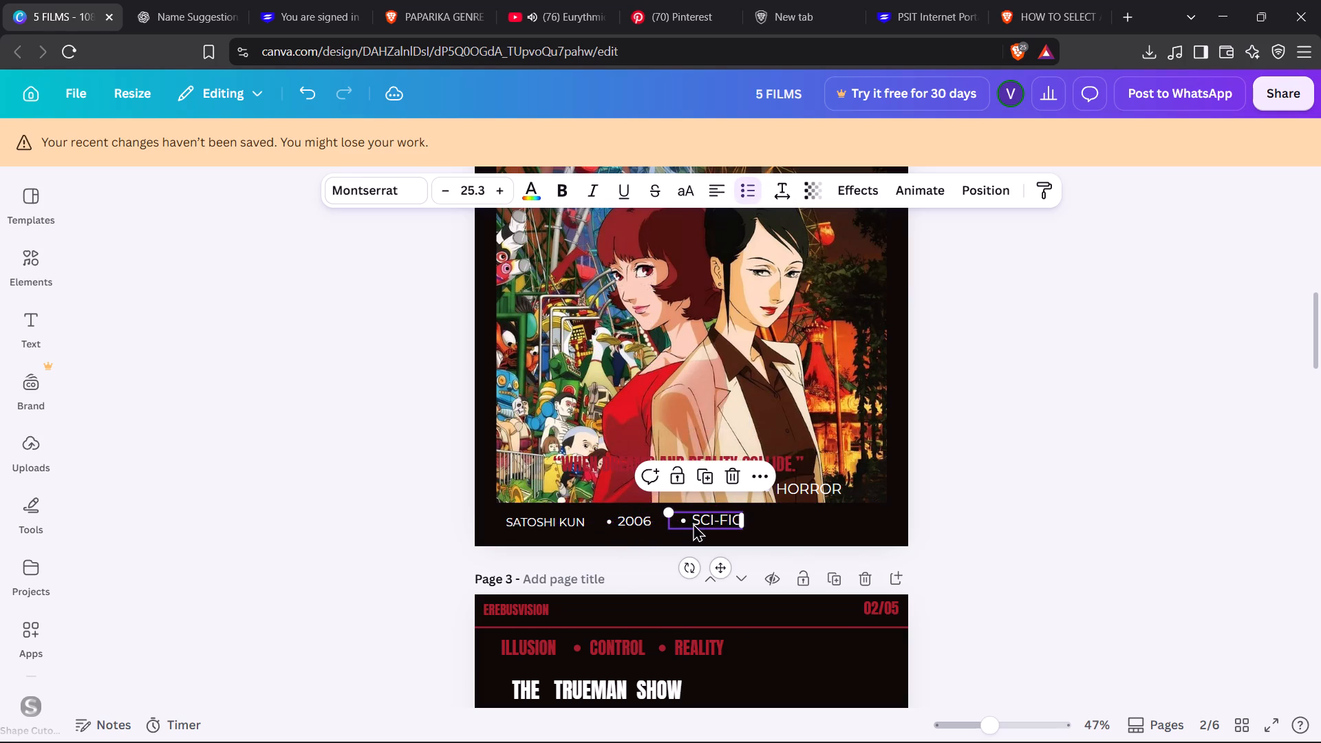
left_click_drag(797, 493, 797, 515)
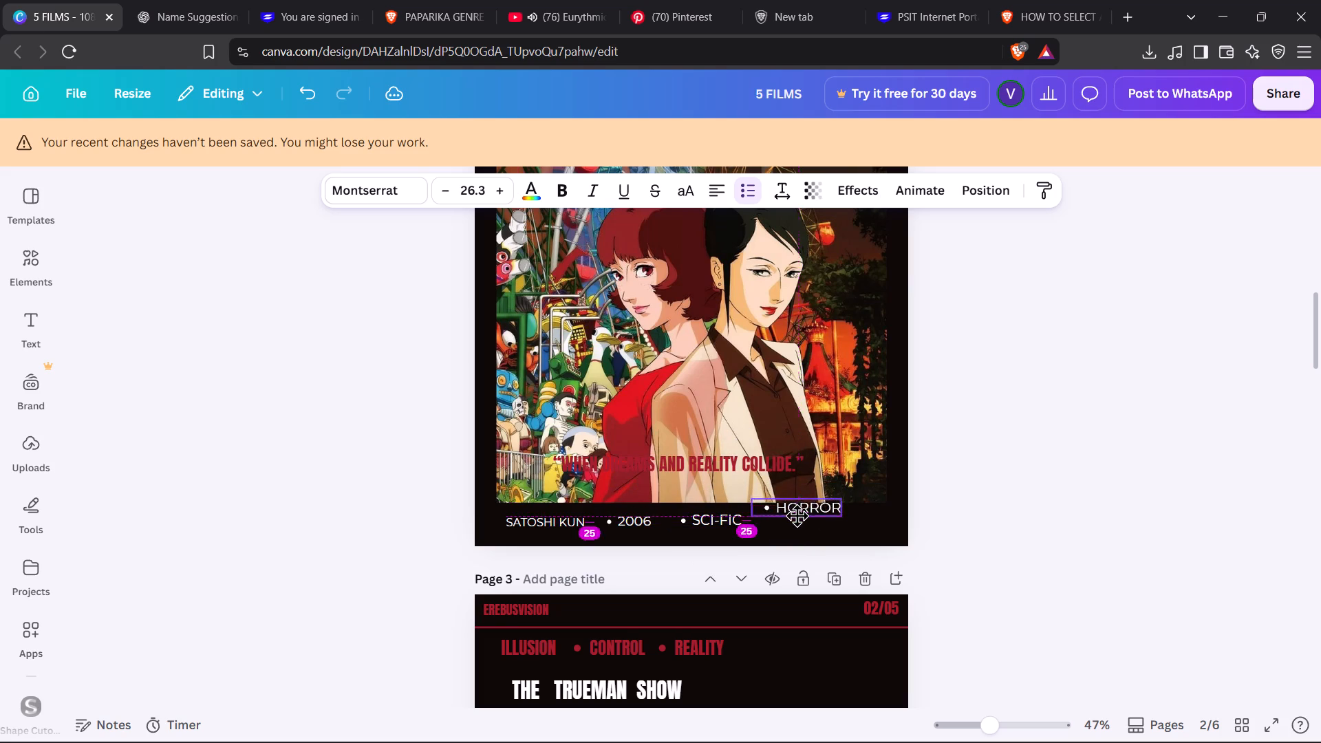
left_click_drag(797, 515, 809, 524)
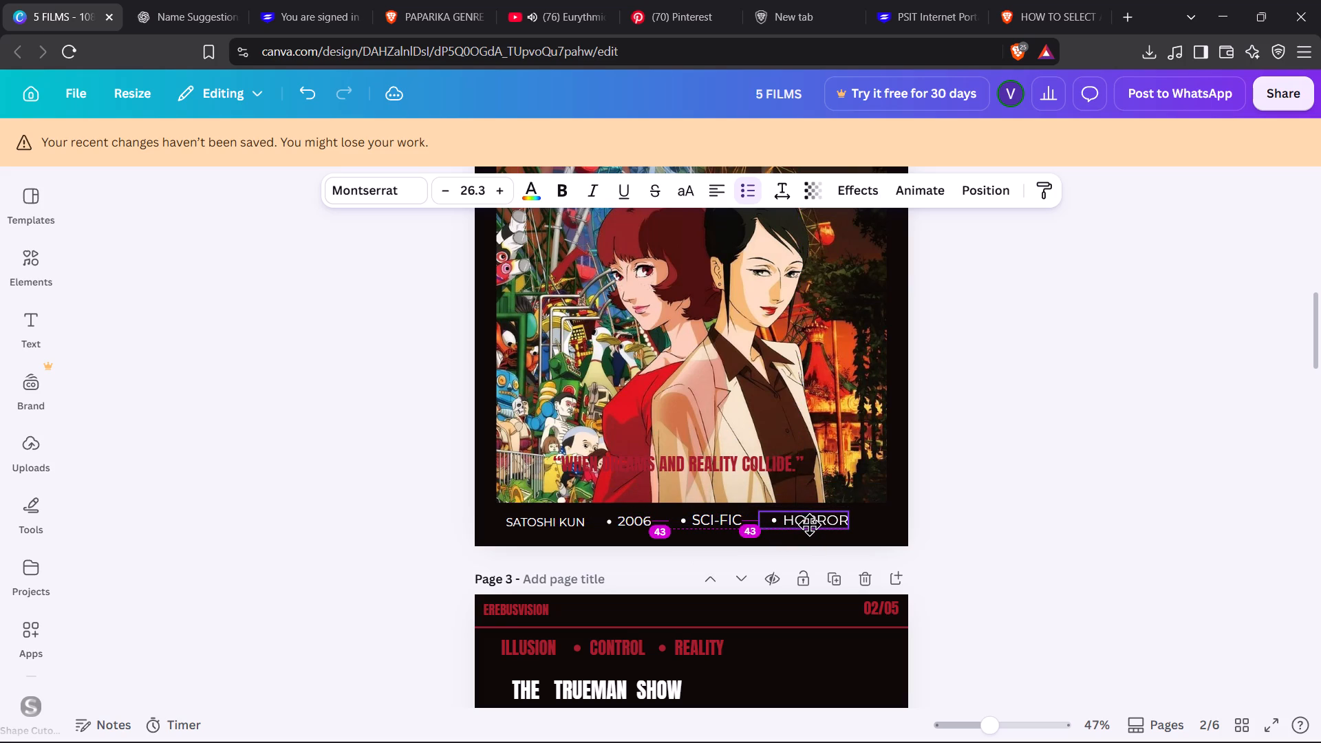
left_click_drag(809, 524, 810, 524)
left_click(734, 503)
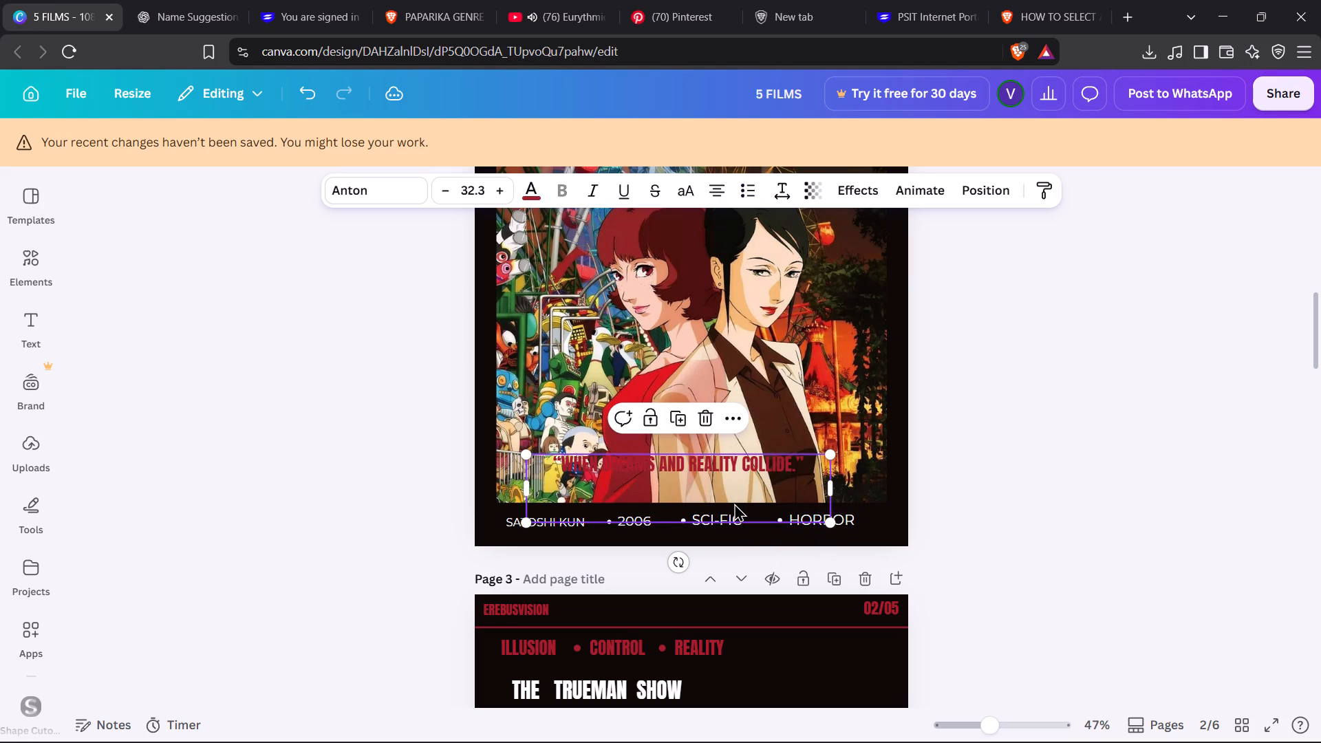
Shrink the PAPARIKA image to about 824 wide, centre it on the page and trim its bottom edge to clear the tagline.
left_click(877, 484)
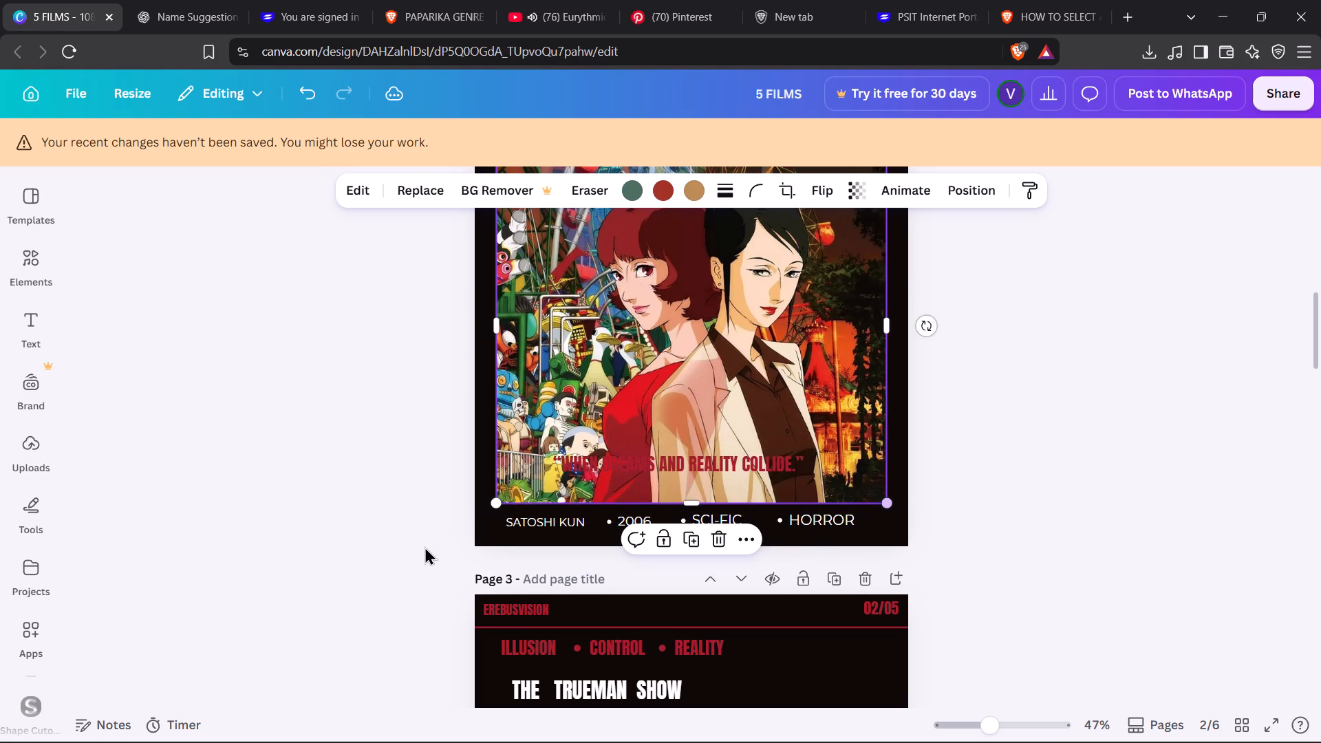
left_click_drag(494, 503, 503, 481)
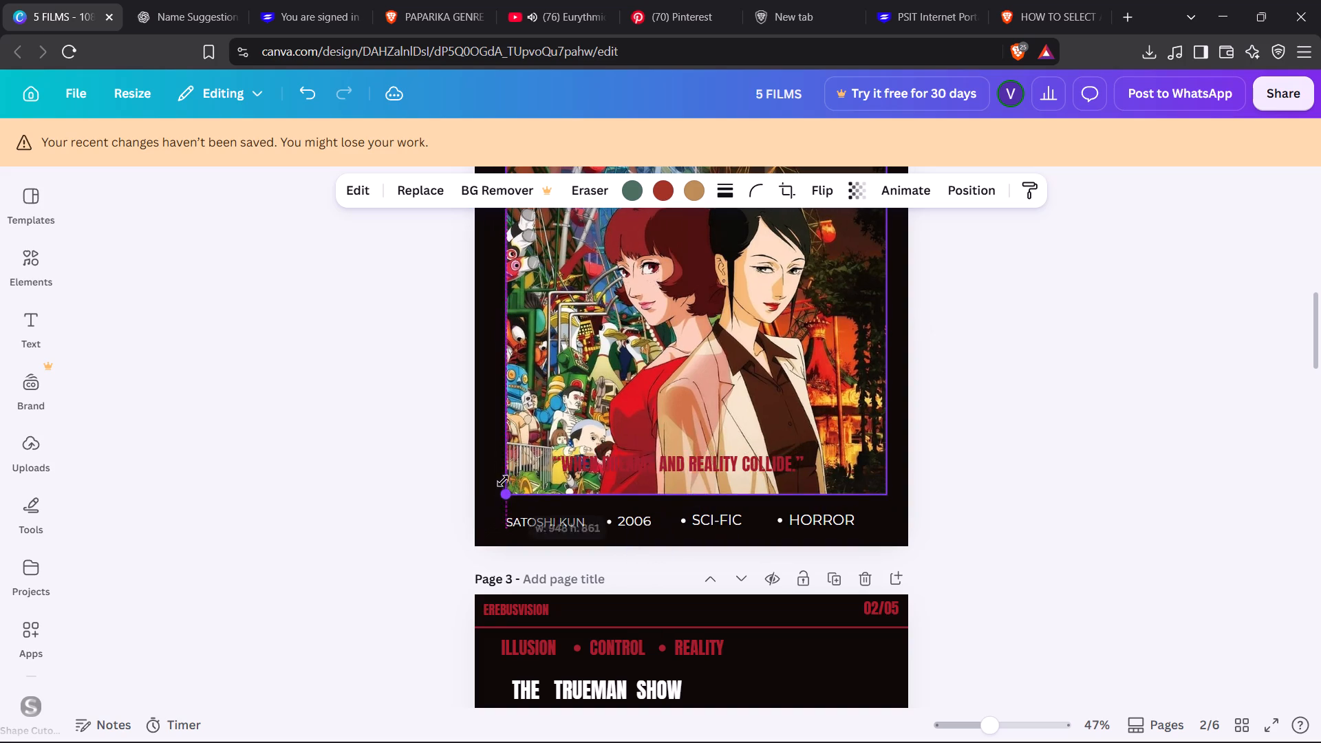
left_click_drag(503, 481, 525, 418)
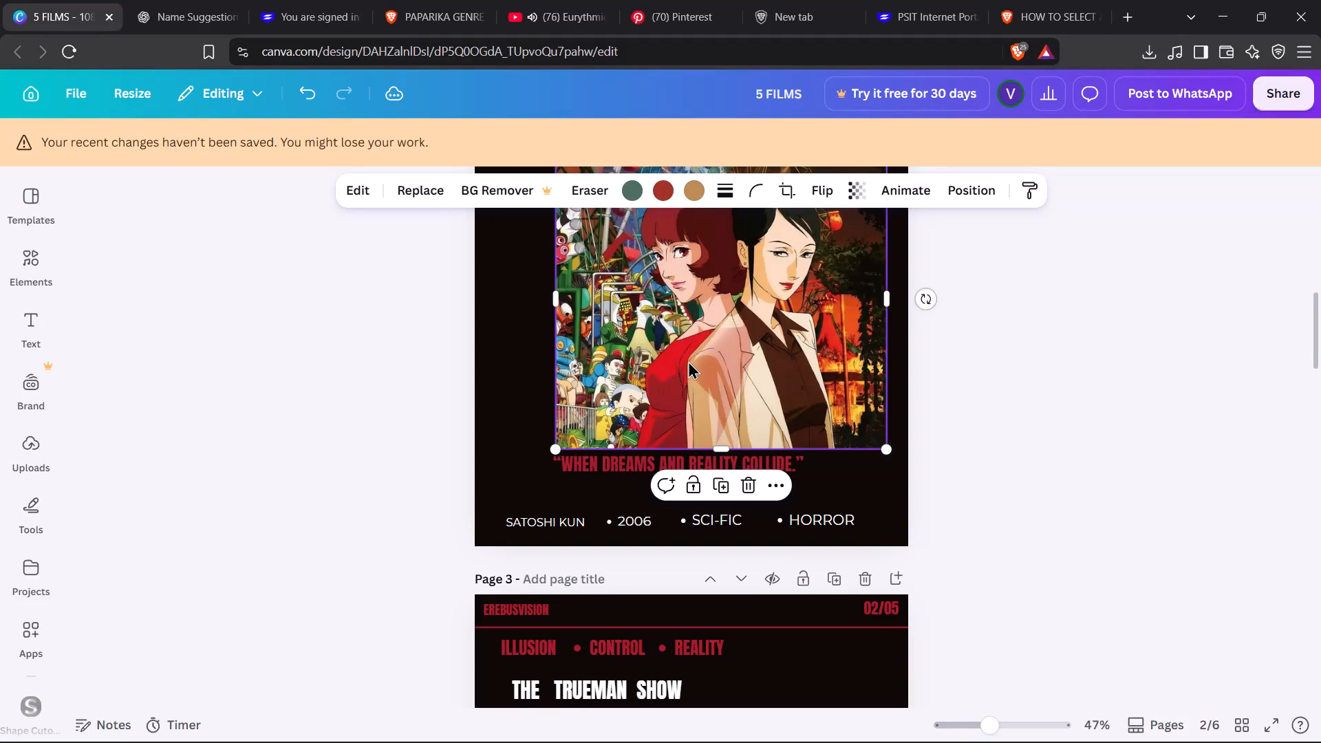
left_click_drag(688, 360, 663, 360)
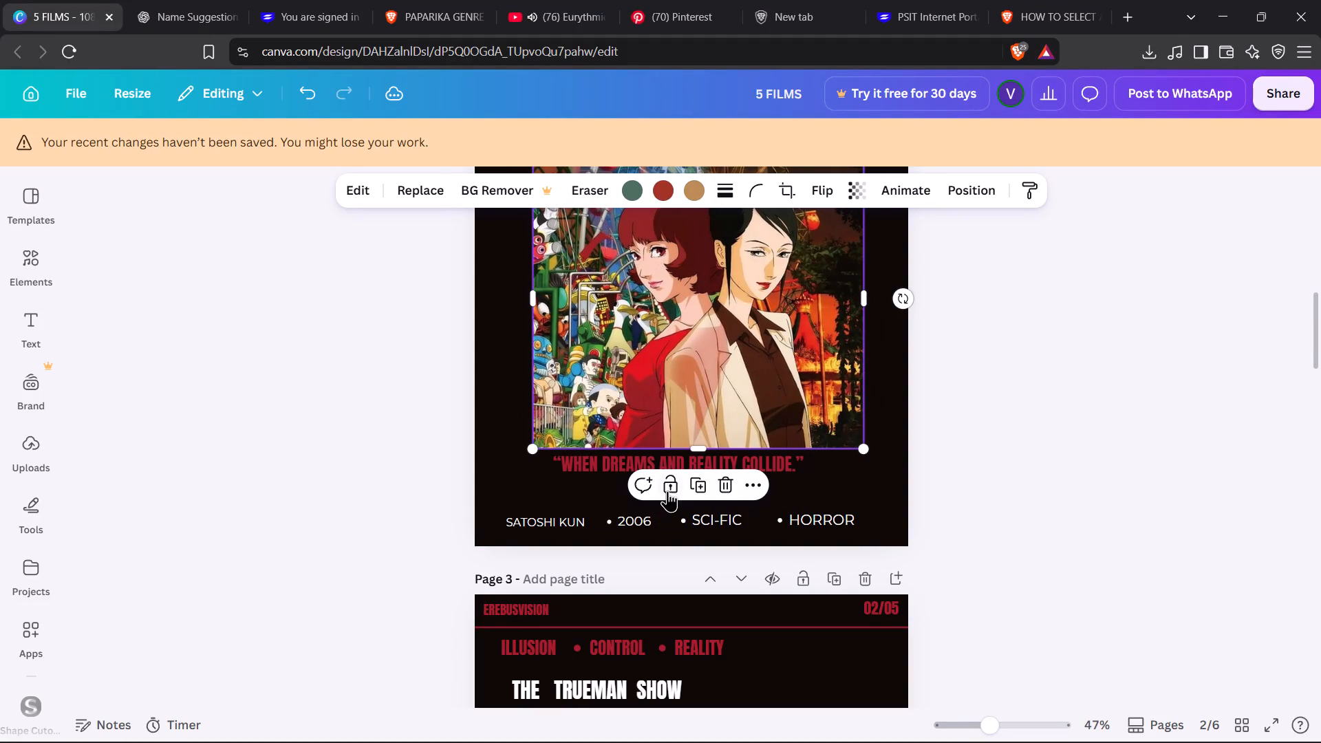
left_click_drag(668, 453, 676, 455)
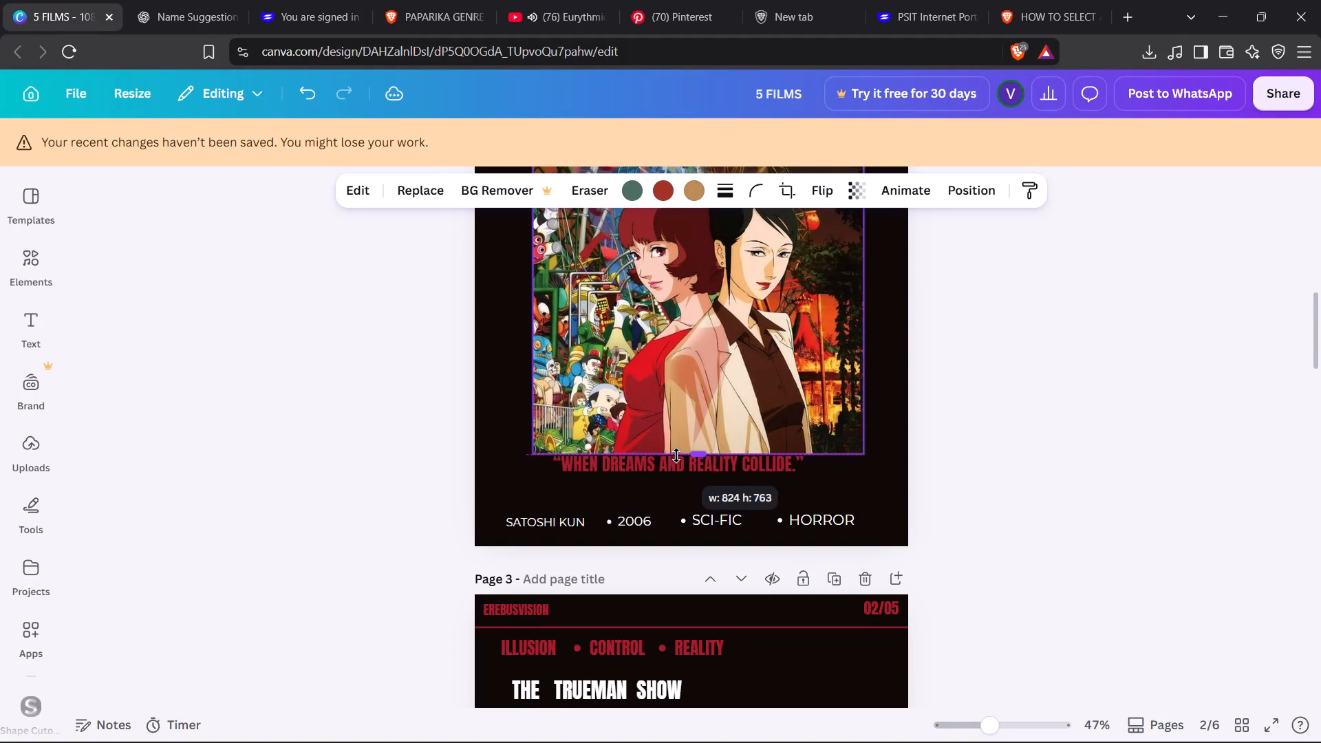
left_click_drag(676, 455, 676, 447)
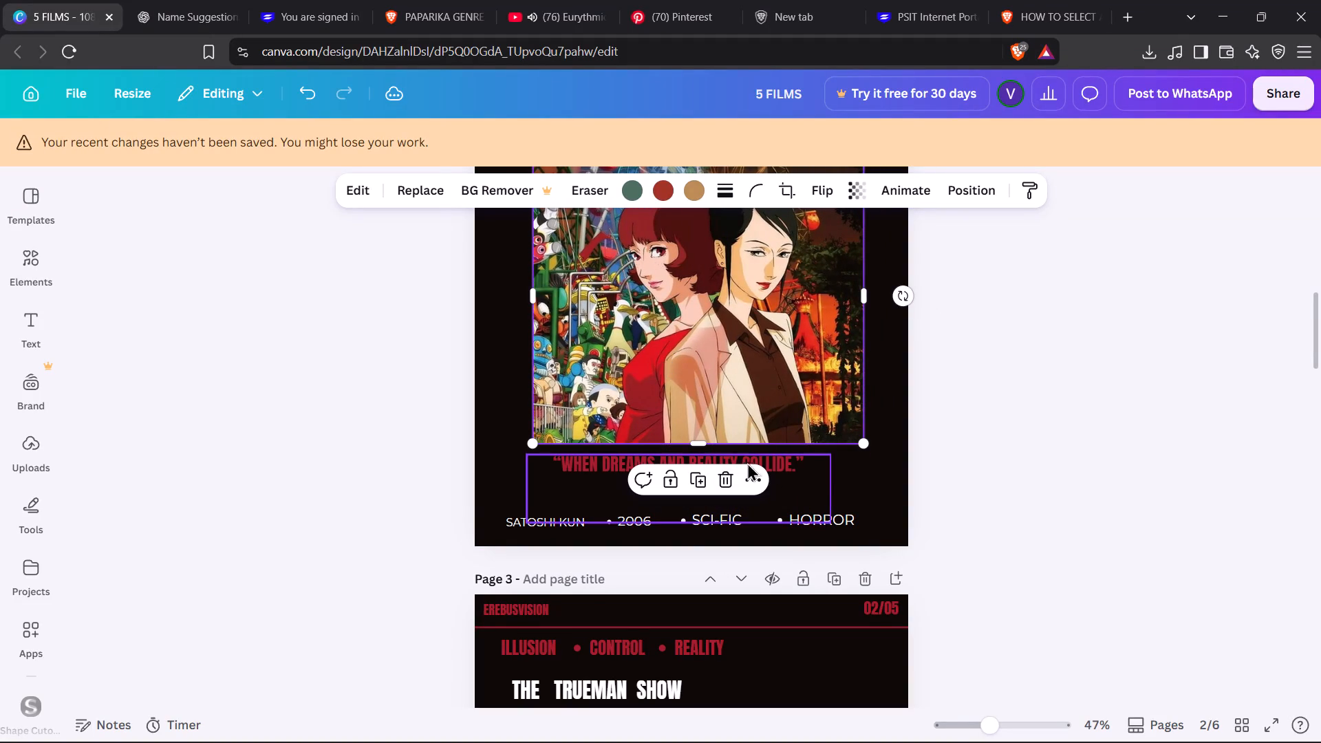
Move the "WHEN DREAMS AND REALITY COLLIDE." tagline down into the gap between the image and the footer row.
left_click_drag(753, 459, 762, 472)
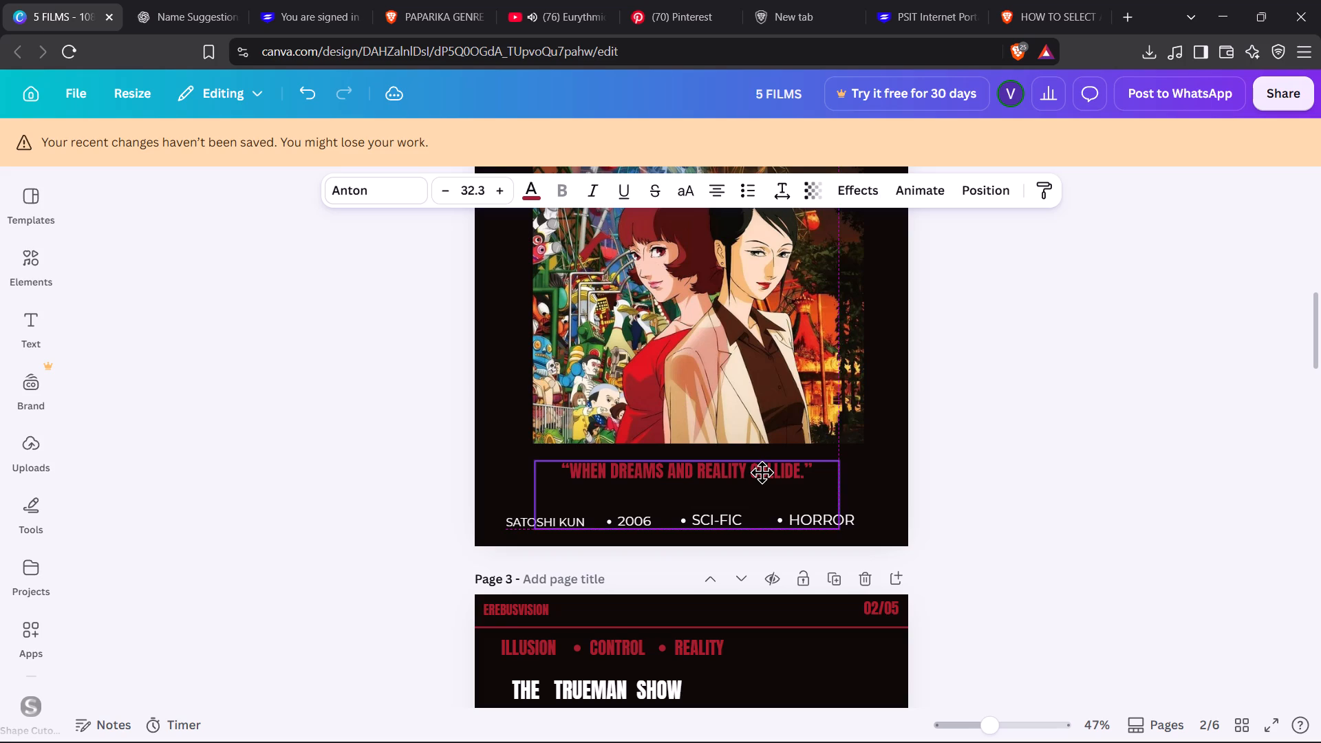
left_click_drag(762, 472, 763, 472)
Enlarge the PAPARIKA image slightly from its lower-left corner, bringing its bottom edge closer to the tagline.
left_click(546, 433)
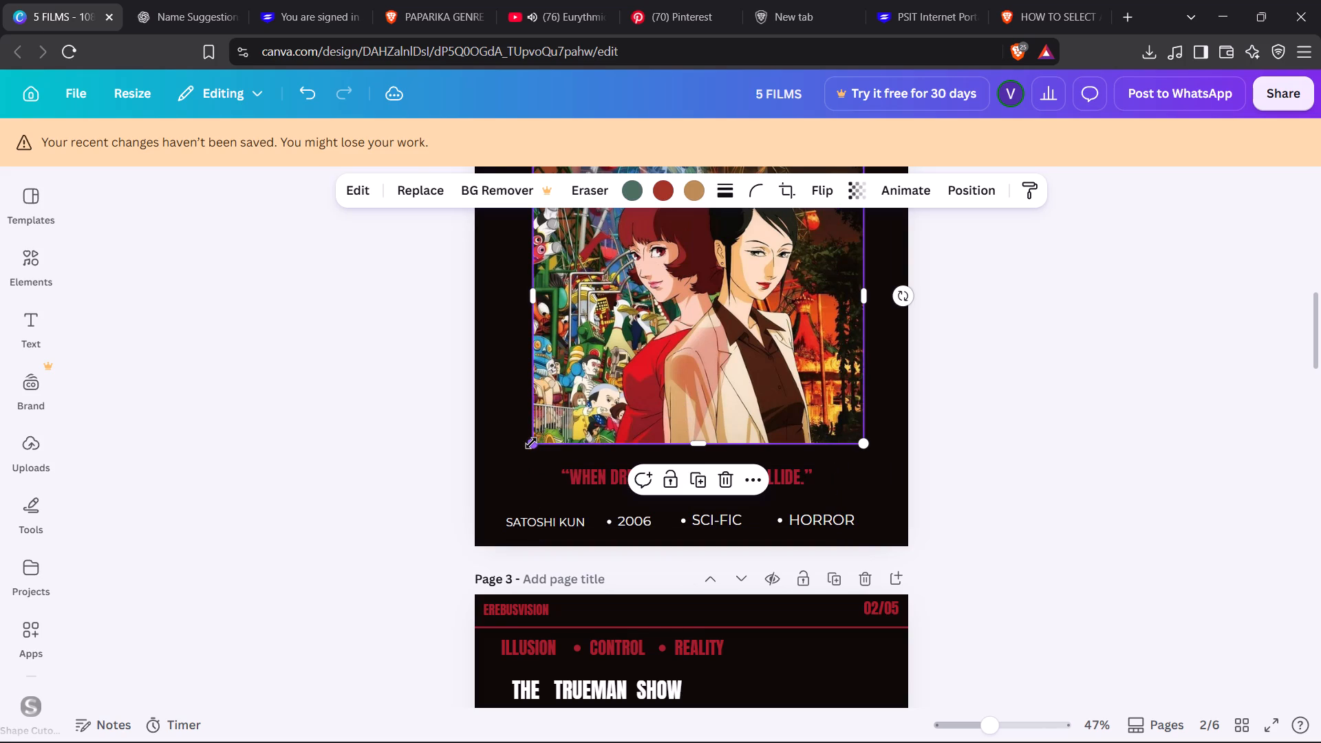
left_click_drag(531, 444, 522, 457)
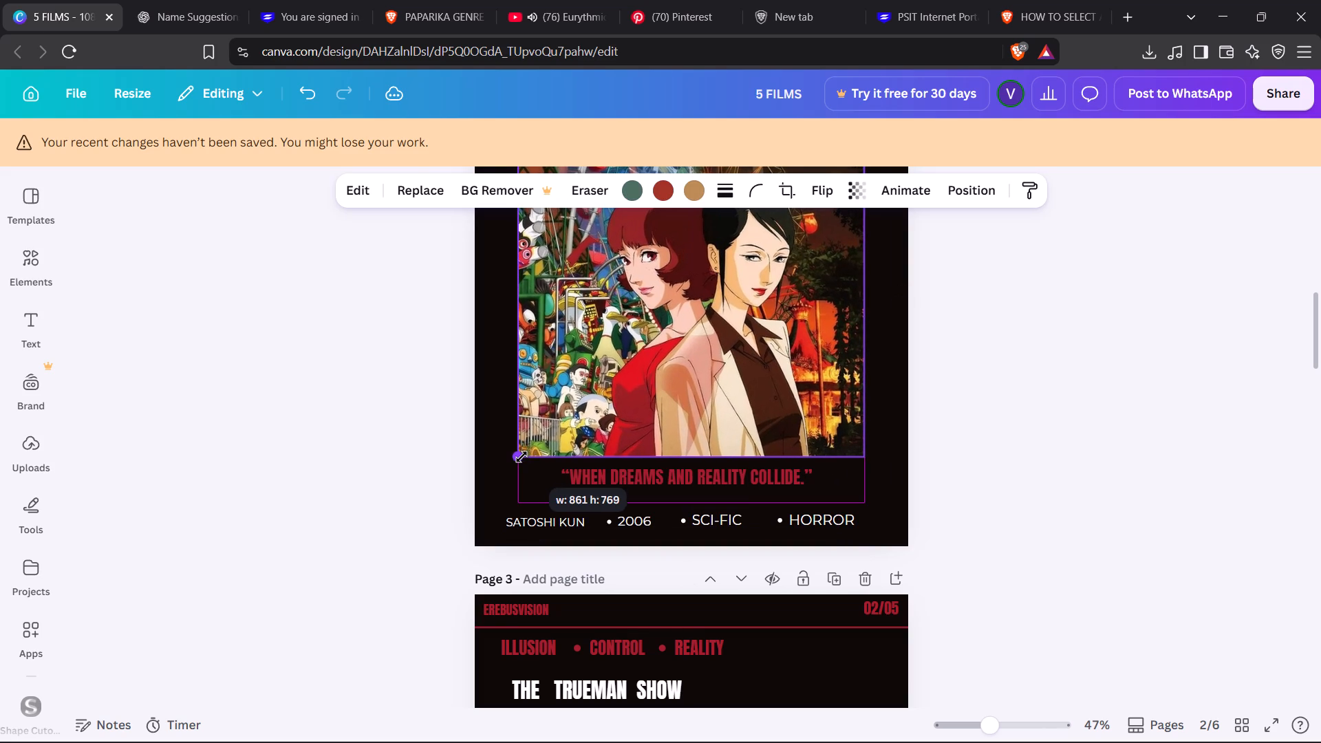
left_click_drag(522, 457, 523, 457)
left_click(1048, 411)
Nudge the "A device that lets people enter dreams..." description slightly, keeping it between the PAPARIKA title and the image.
scroll(1048, 411, "up", 1)
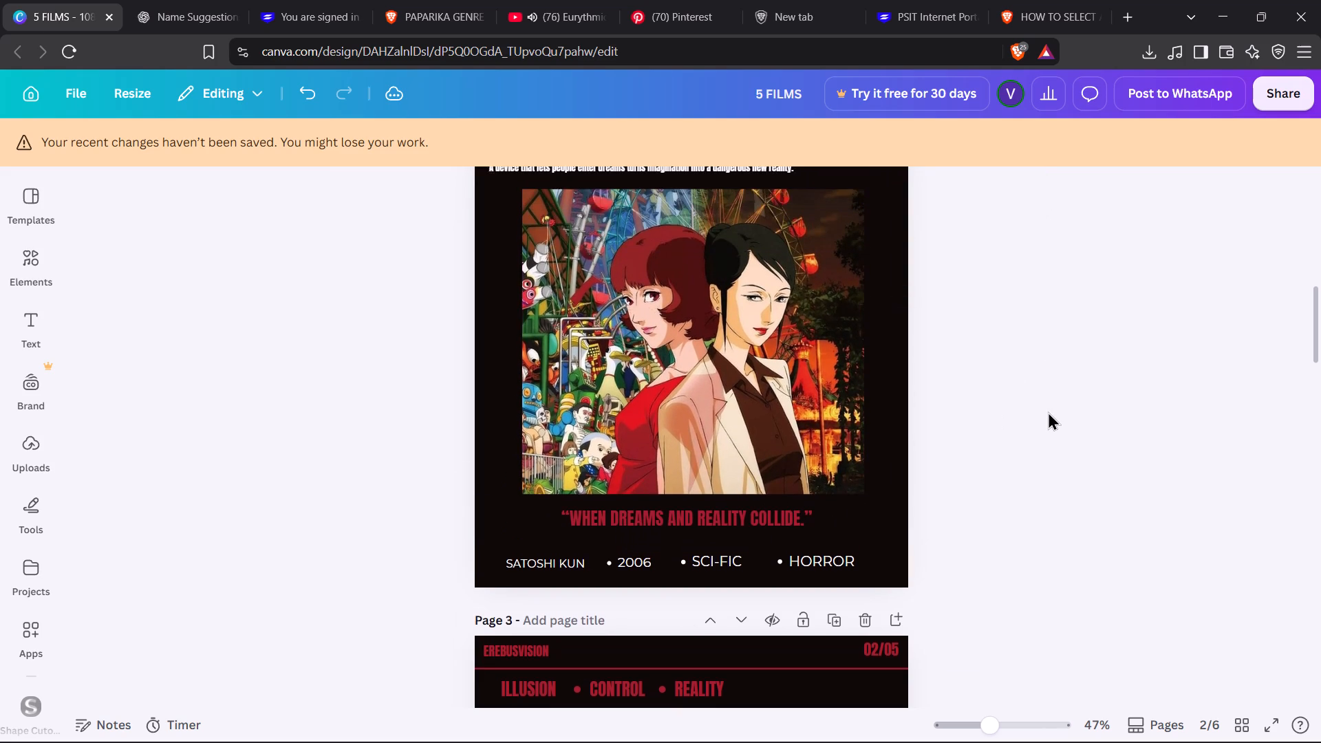
scroll(1048, 411, "up", 1)
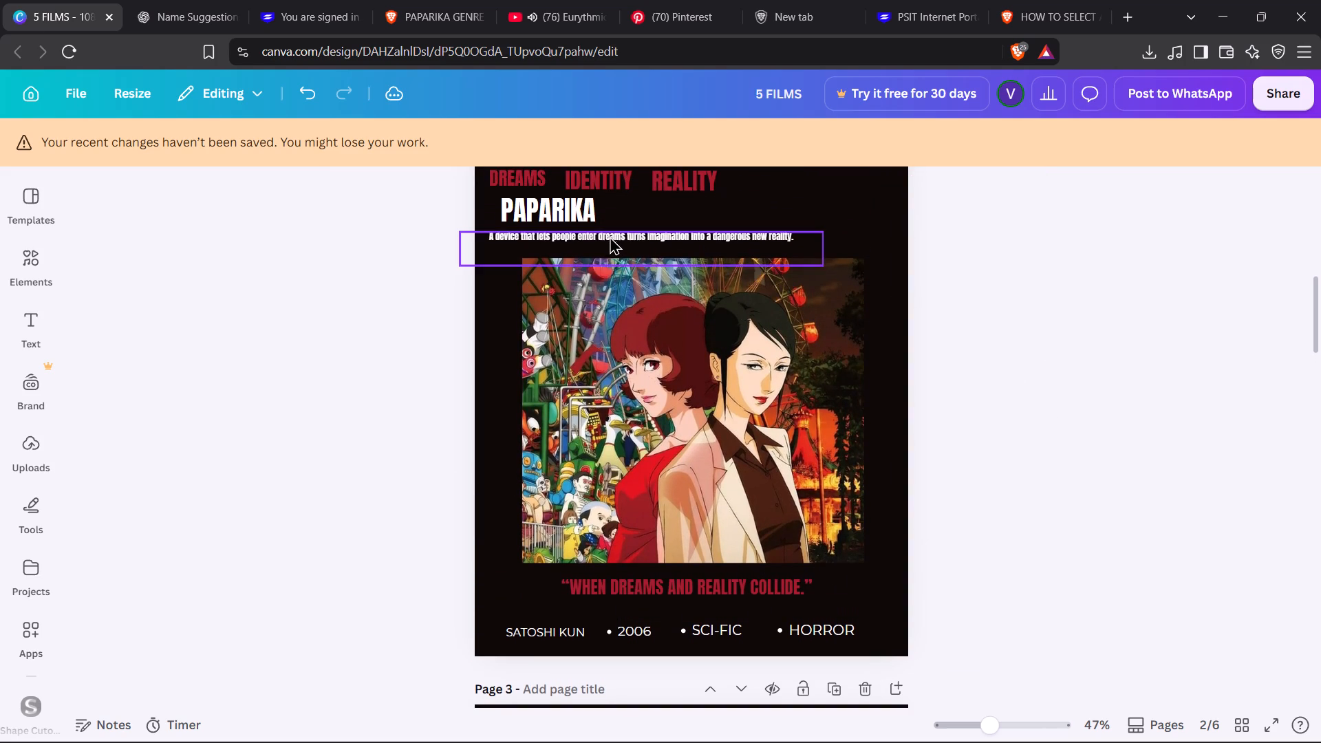
left_click_drag(608, 235, 619, 221)
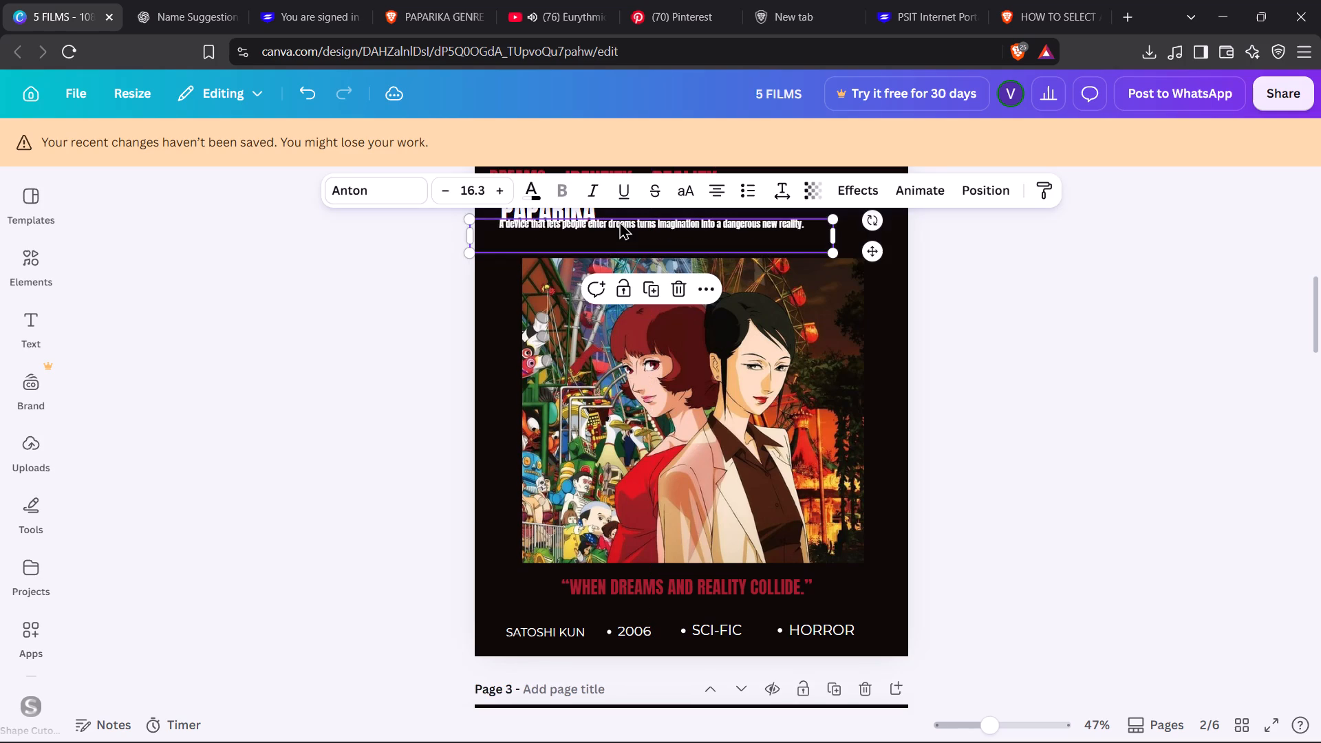
left_click_drag(612, 227, 607, 237)
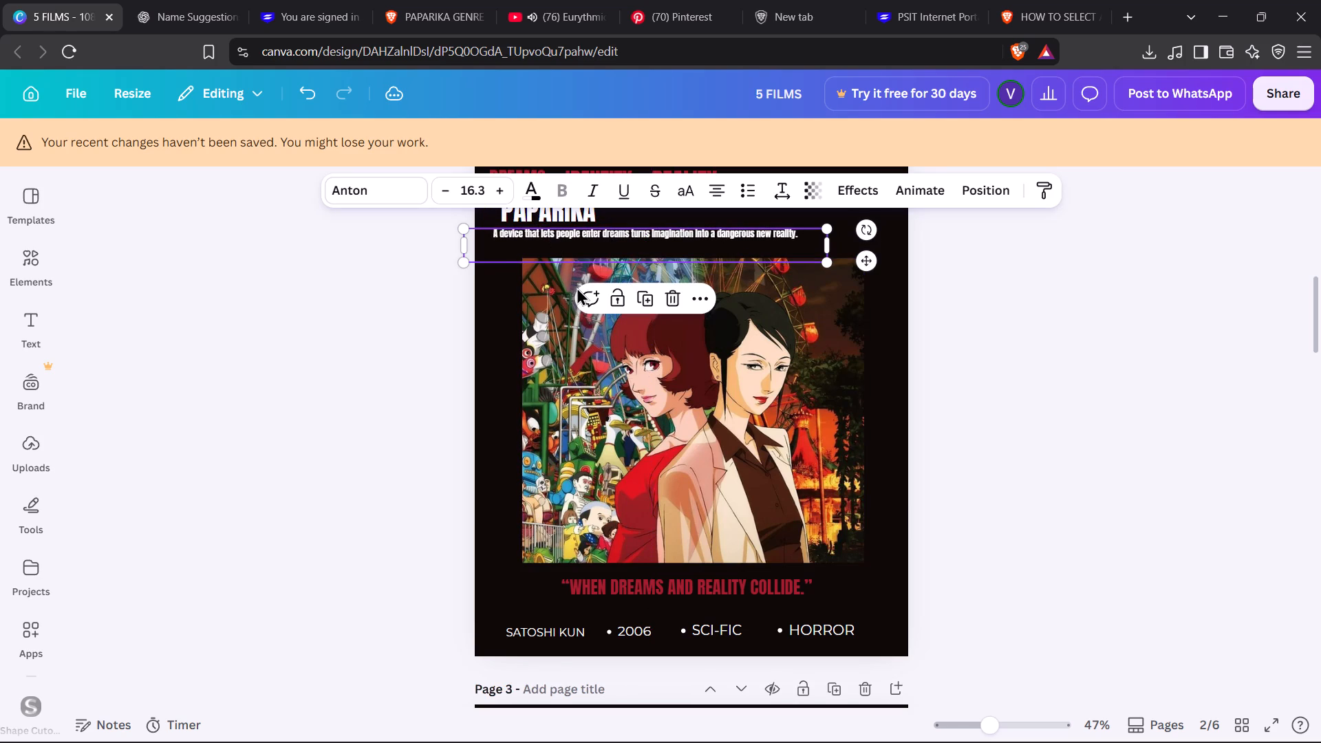
Widen the PAPARIKA image slightly by extending its left edge toward the page margin.
left_click(577, 287)
left_click(557, 352)
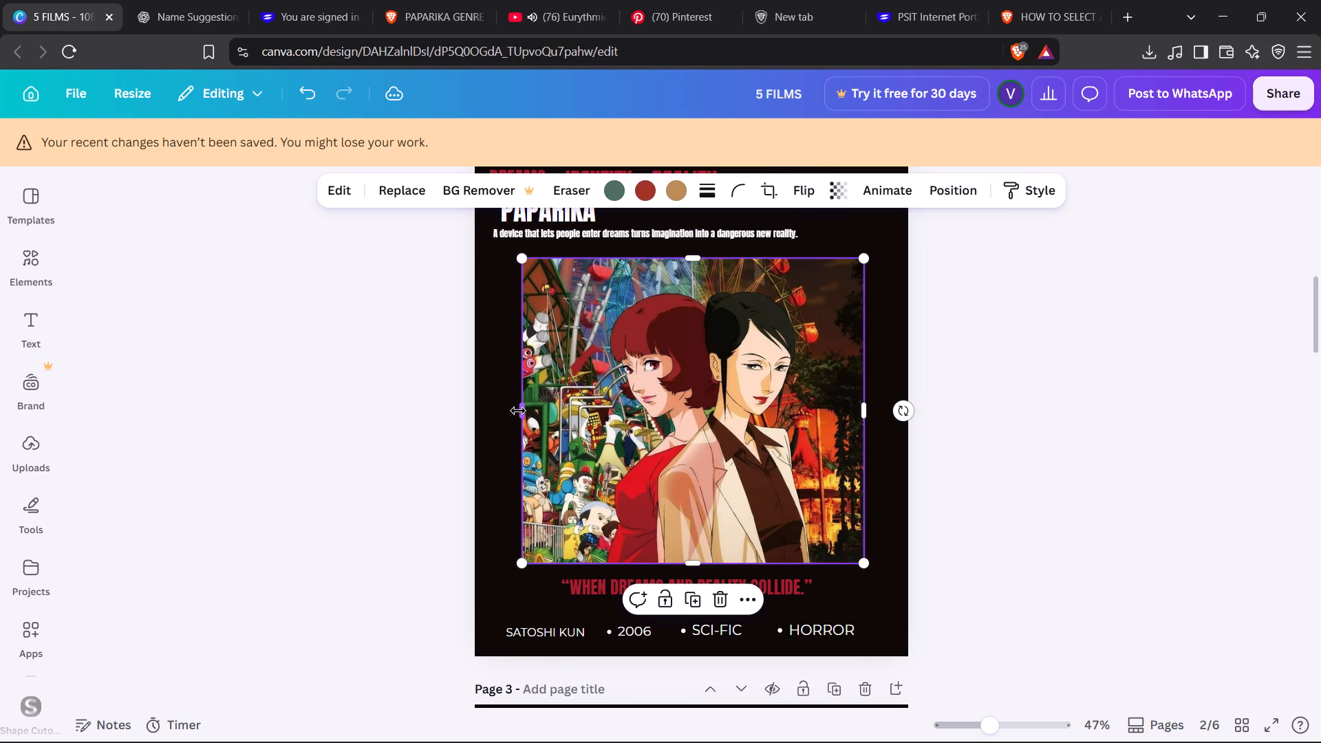
right_click_drag(518, 411, 508, 411)
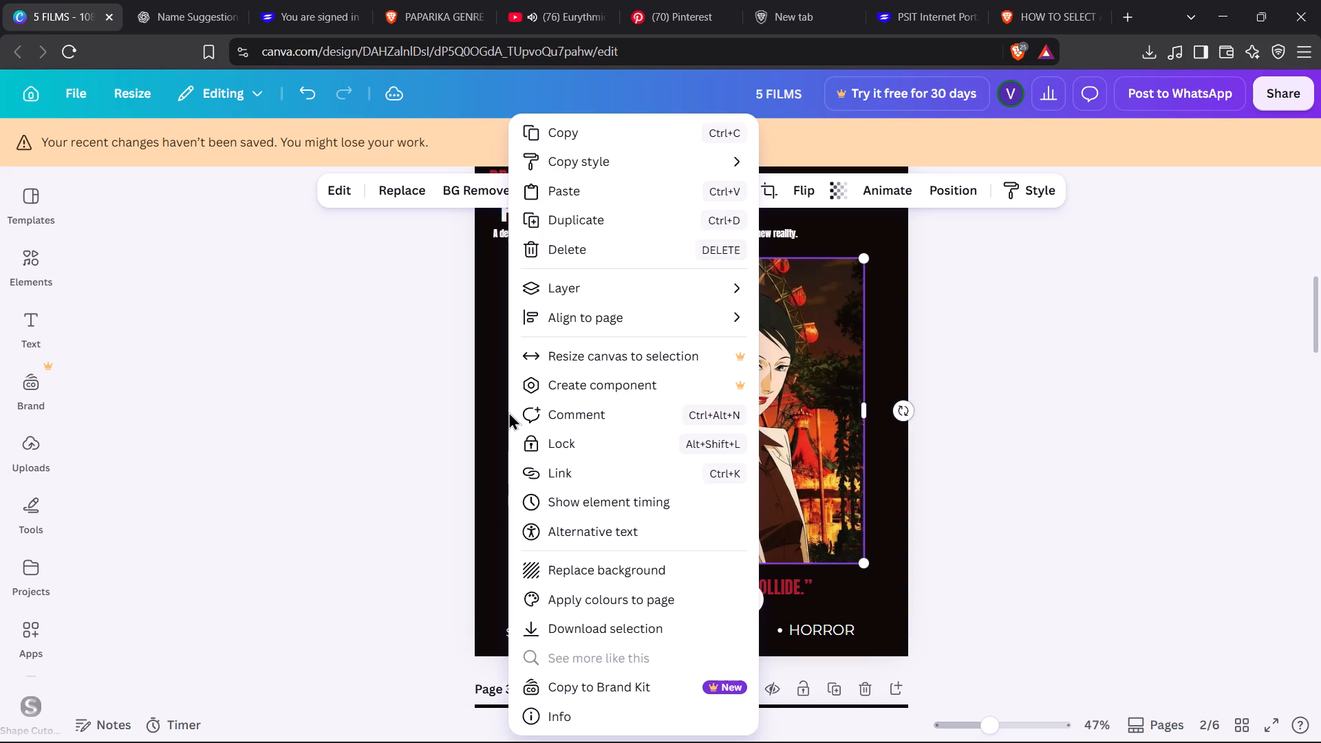
left_click(808, 402)
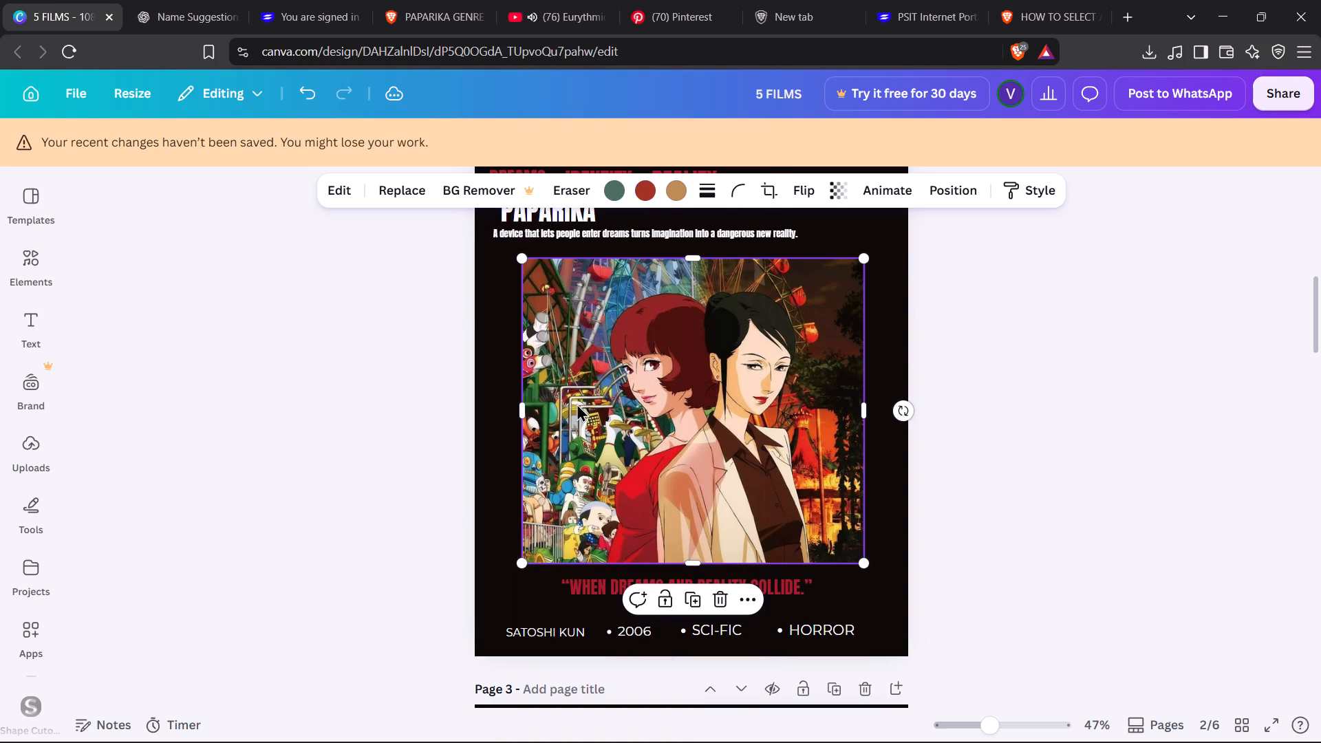
left_click_drag(524, 406, 513, 407)
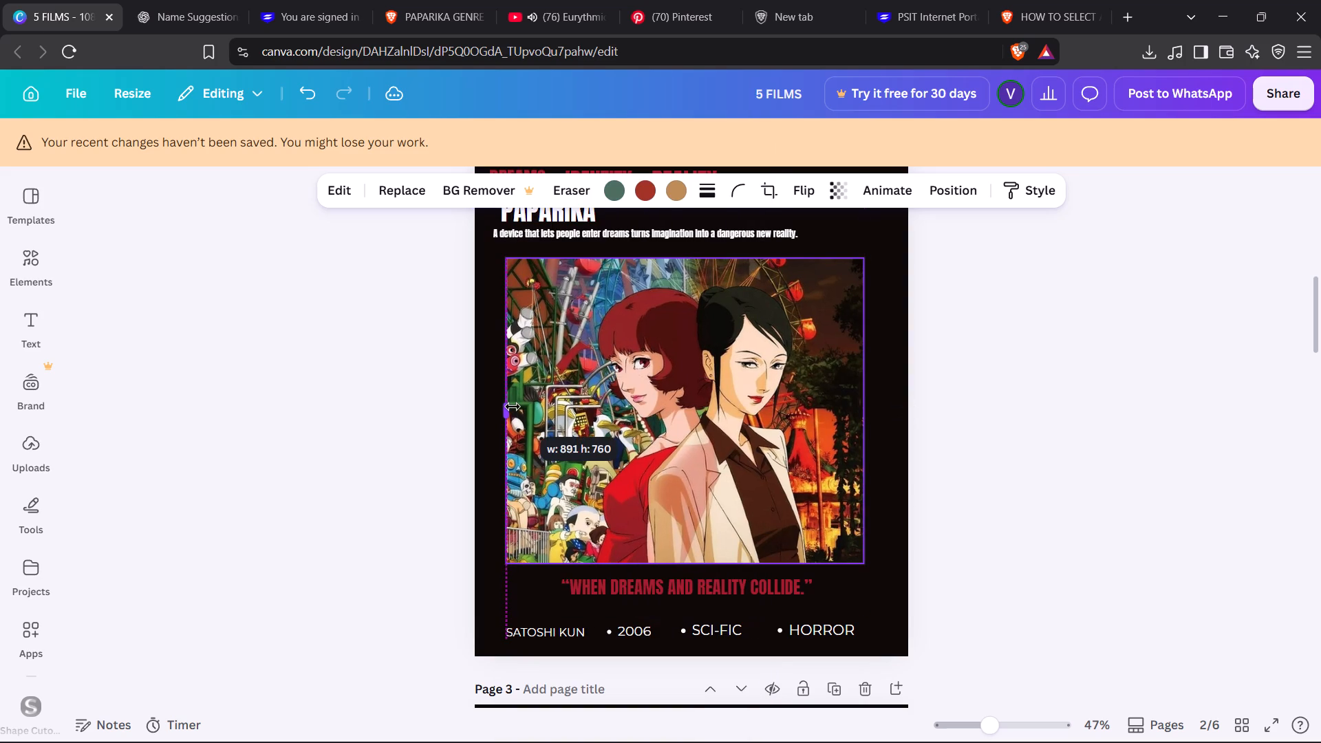
left_click_drag(513, 407, 517, 407)
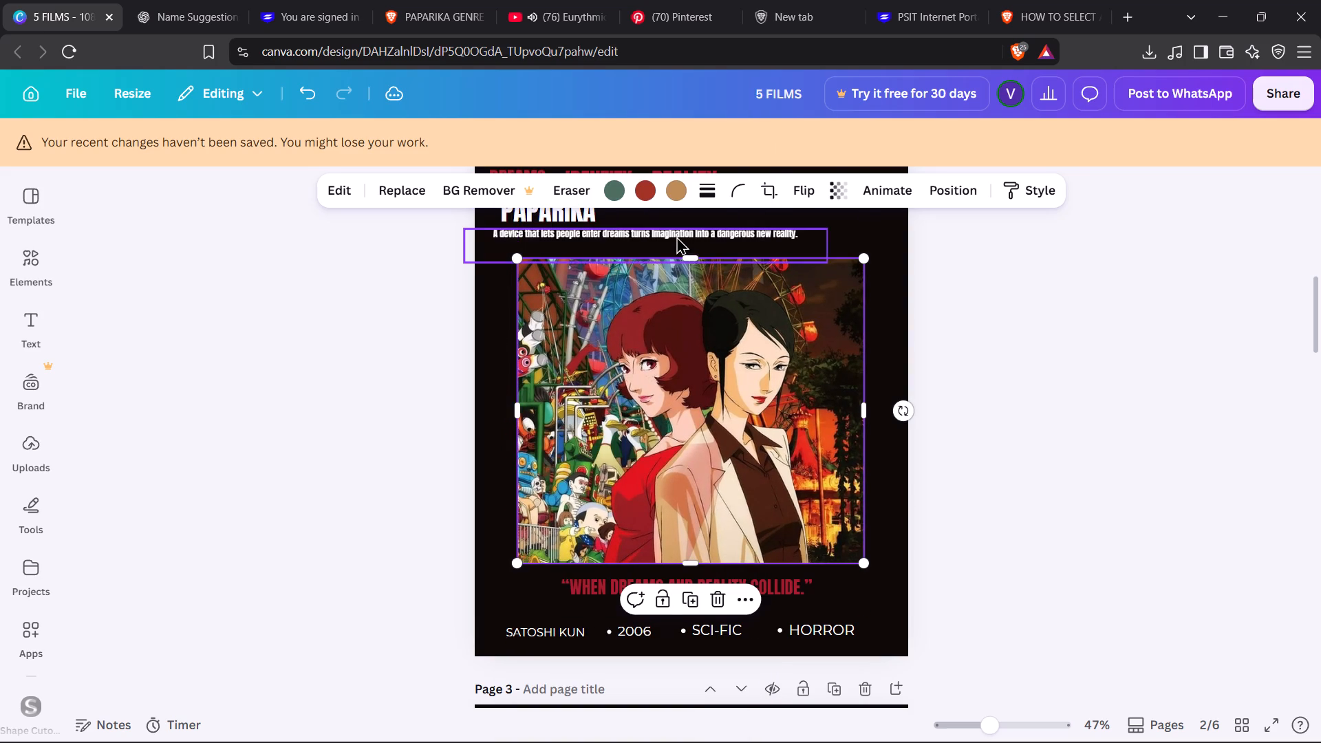
Increase the PAPARIKA description's font size to 19.3 and shift it right so the full line fits on the page beneath the title.
left_click(676, 236)
left_click(506, 194)
left_click(506, 194)
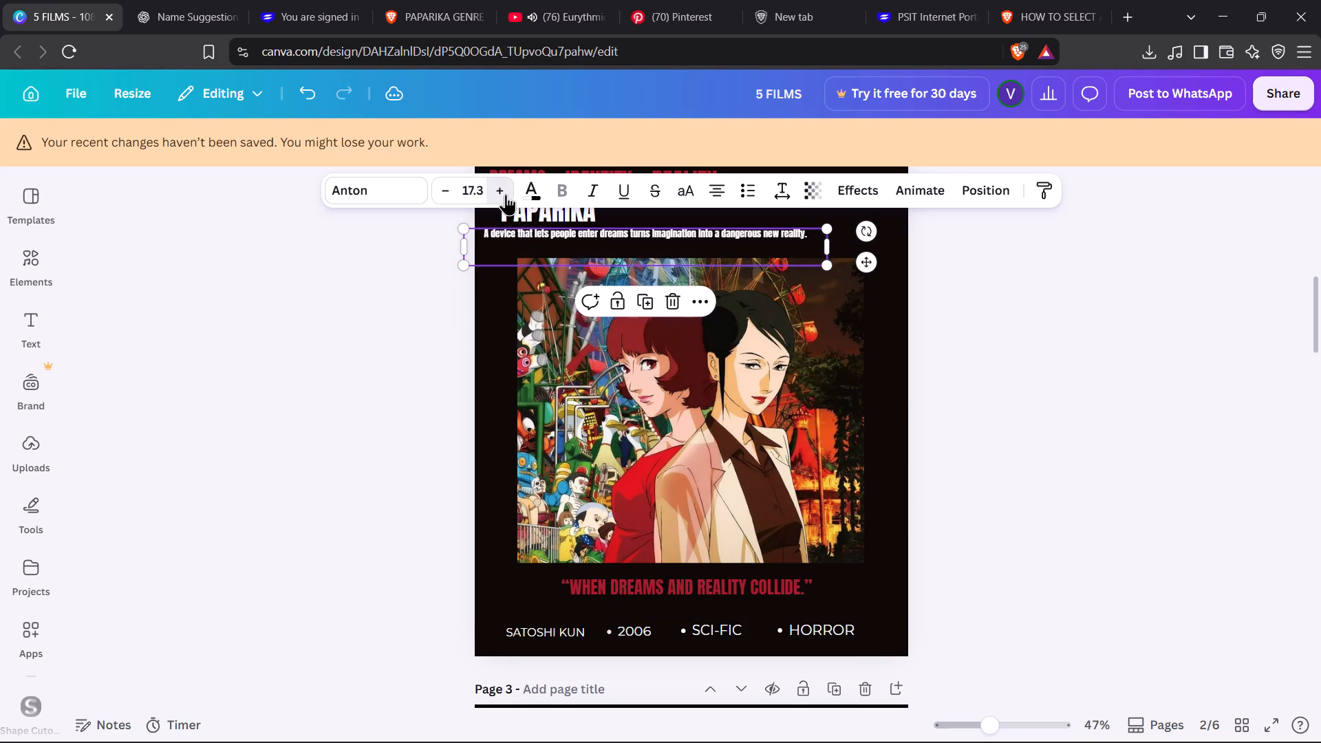
left_click(506, 194)
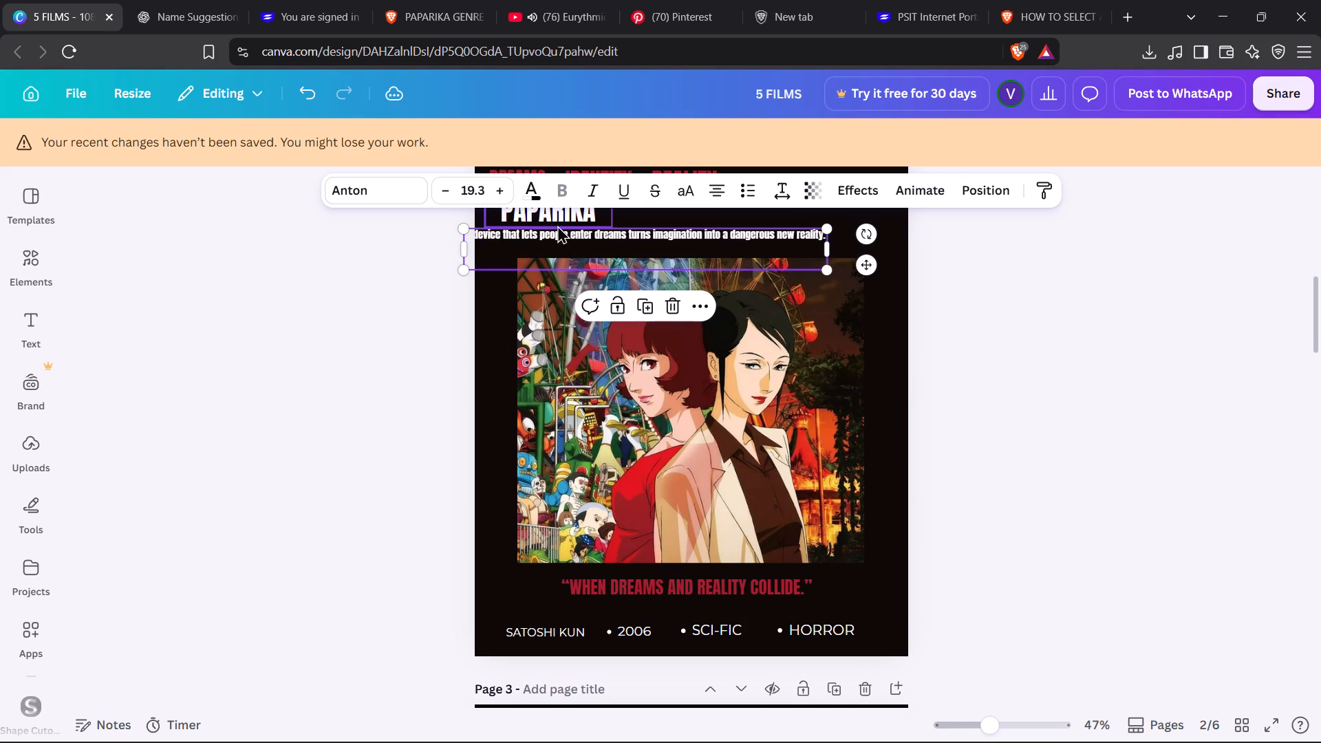
left_click_drag(567, 235, 588, 235)
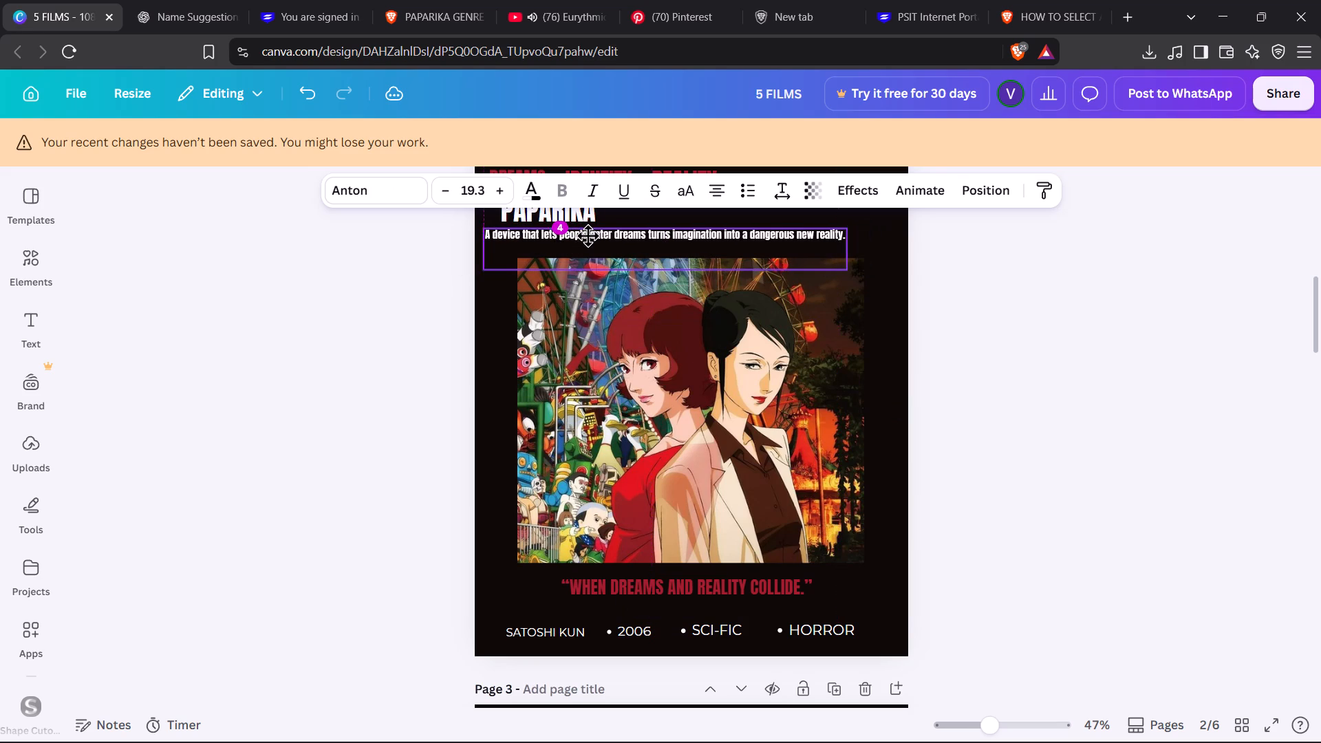
left_click_drag(588, 235, 601, 235)
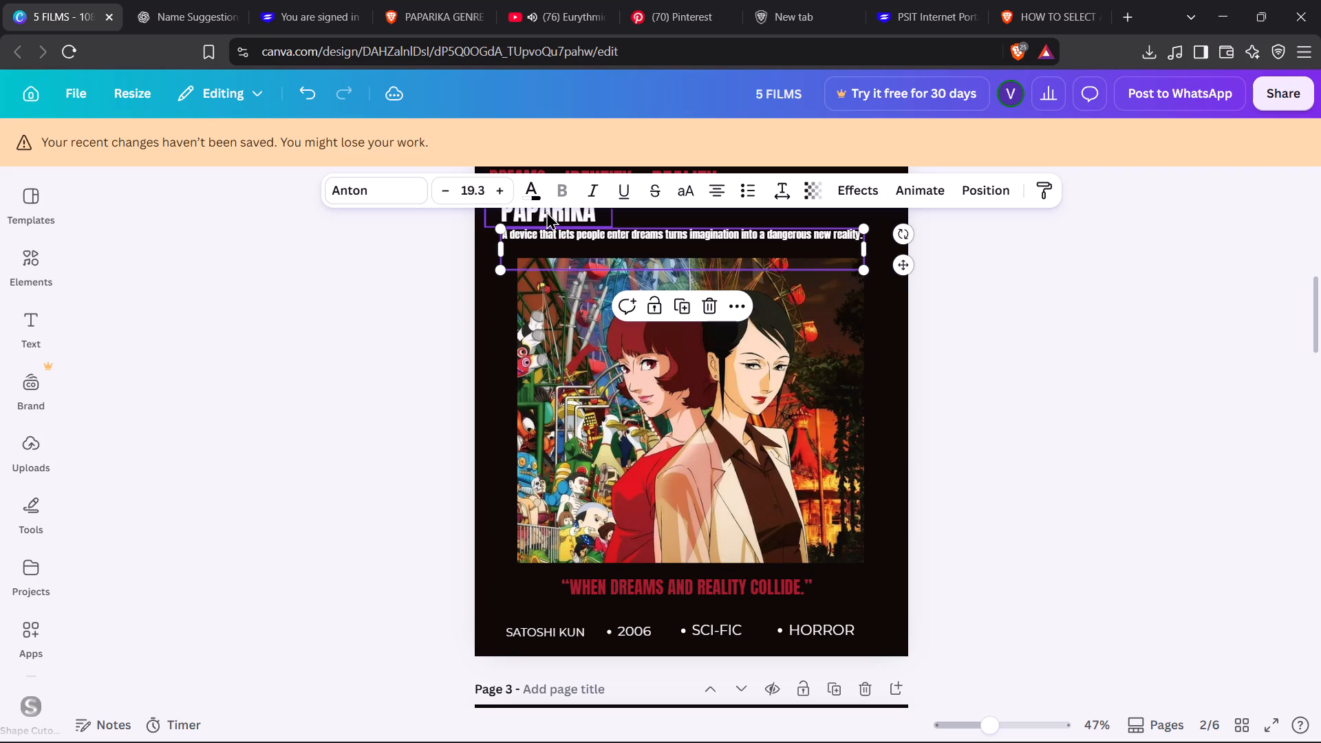
left_click(1138, 302)
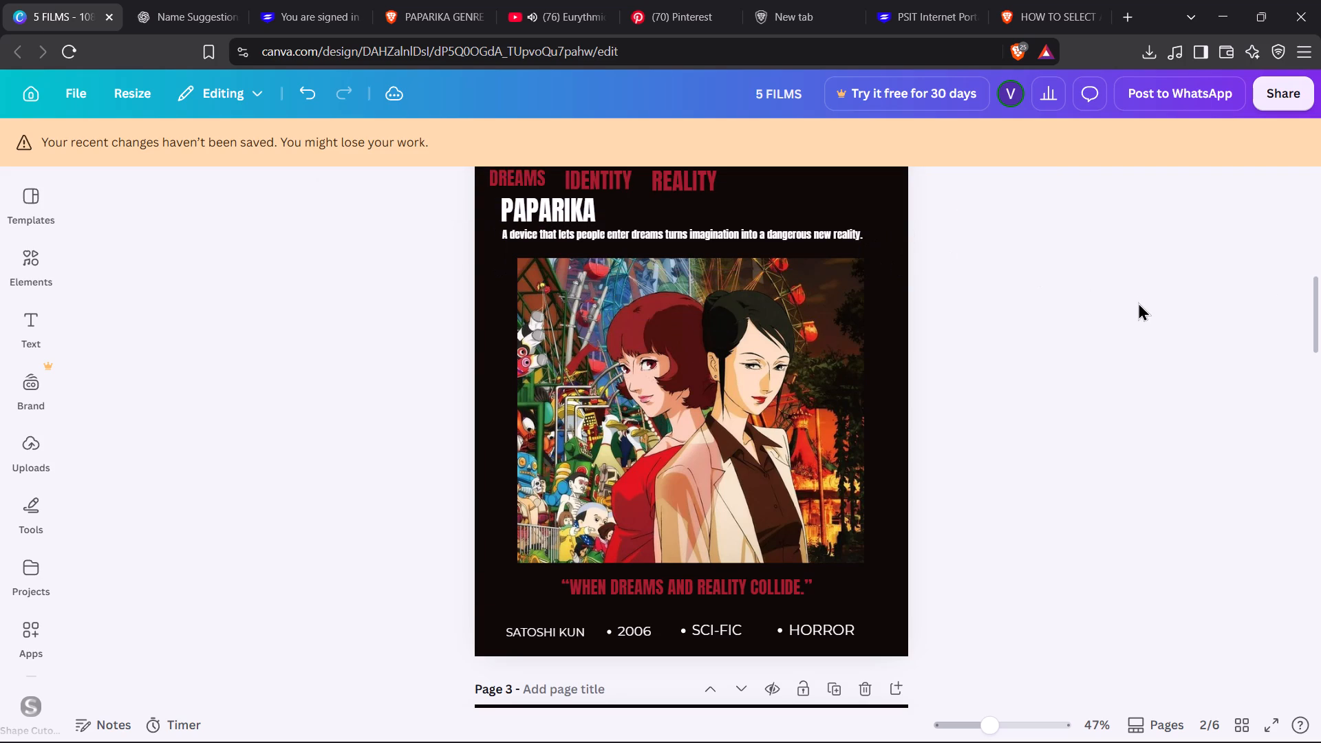
left_click(680, 239)
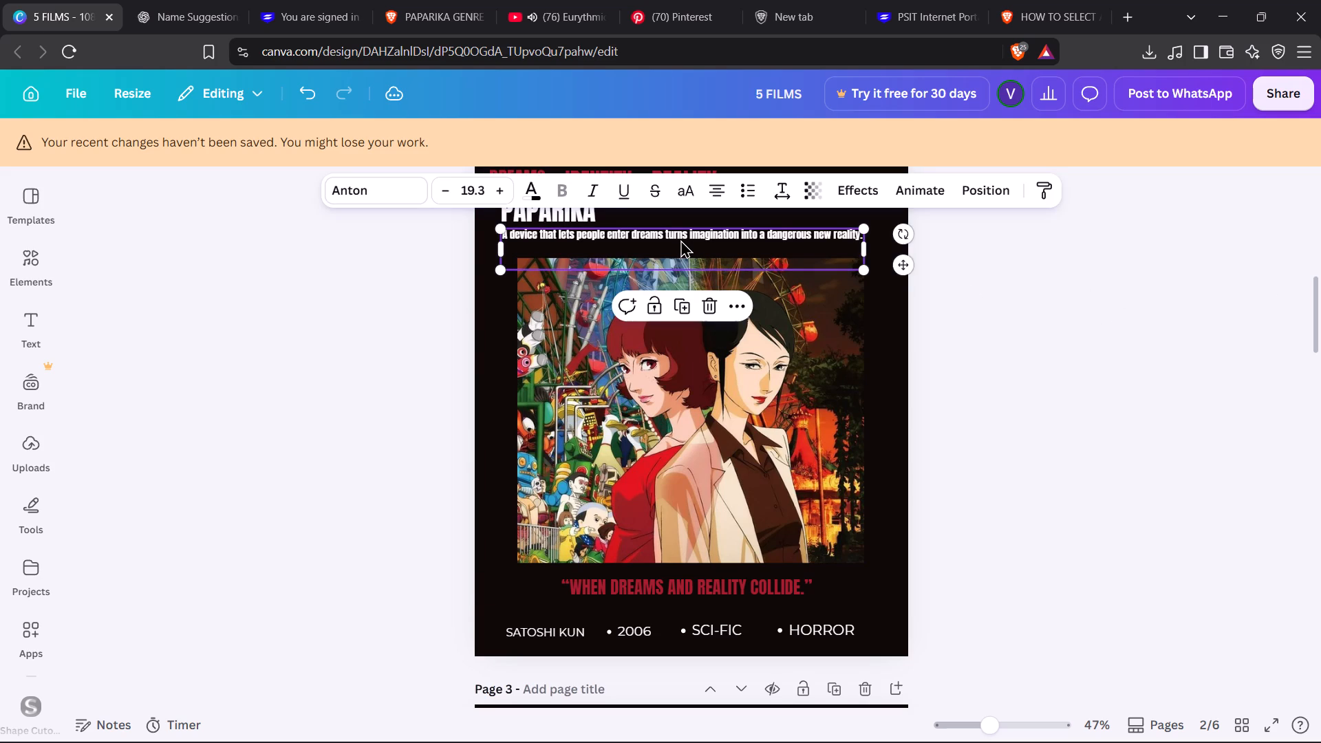
left_click(1059, 294)
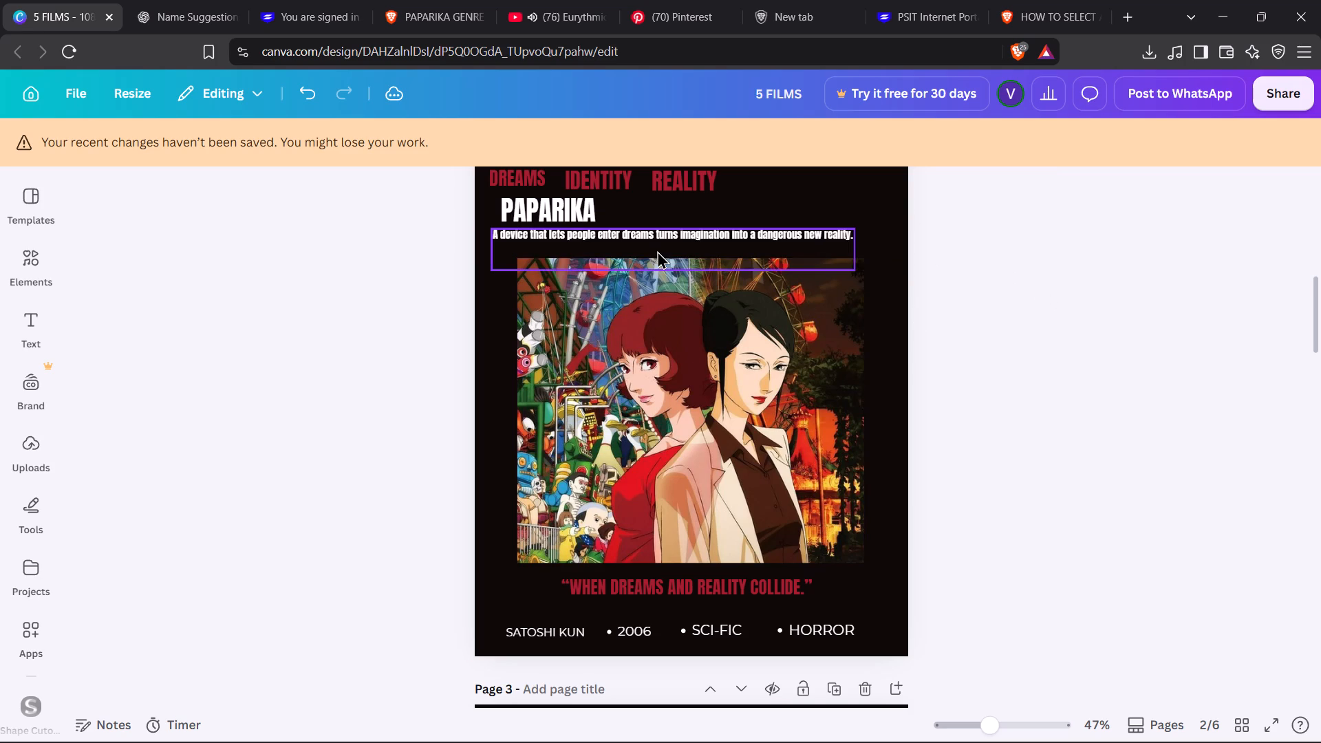
Review the headers, images and footers of all film pages from PAPARIKA to The Great Flood and back.
scroll(1005, 324, "up", 1)
scroll(1005, 324, "down", 2)
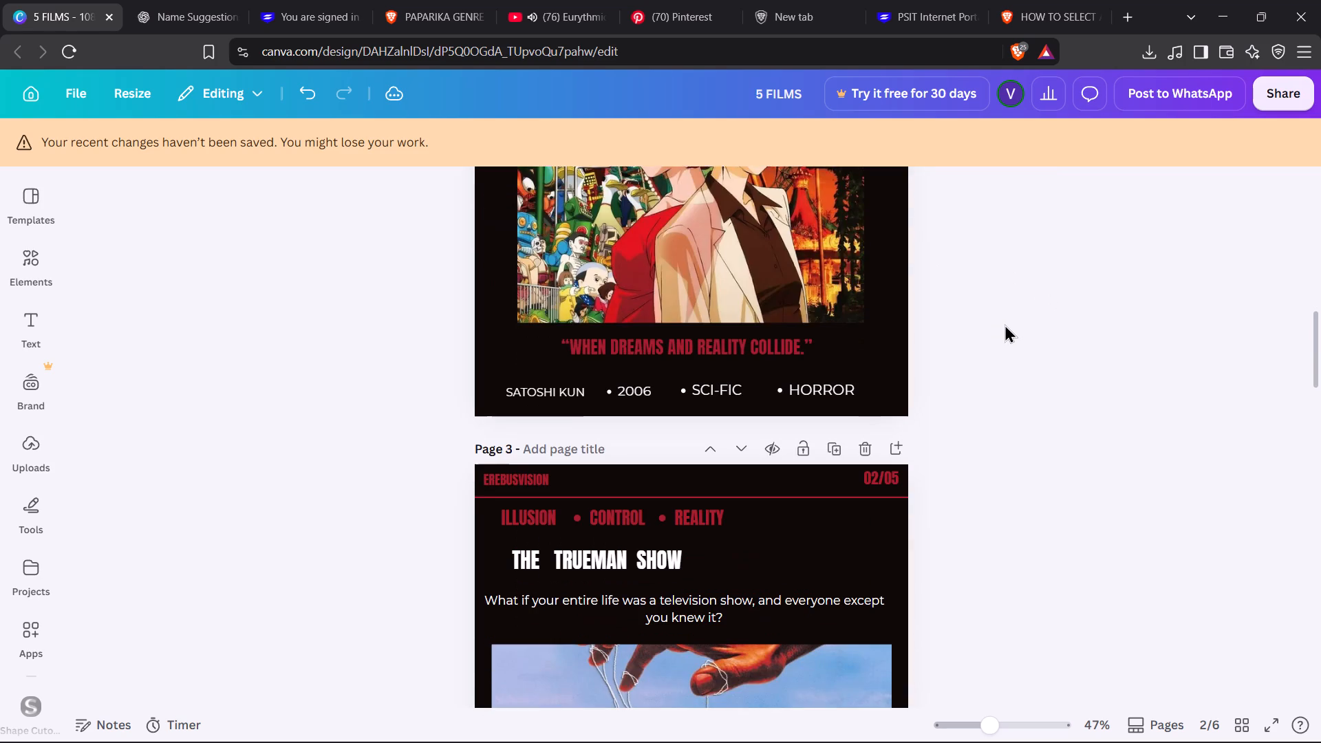
scroll(1005, 324, "down", 4)
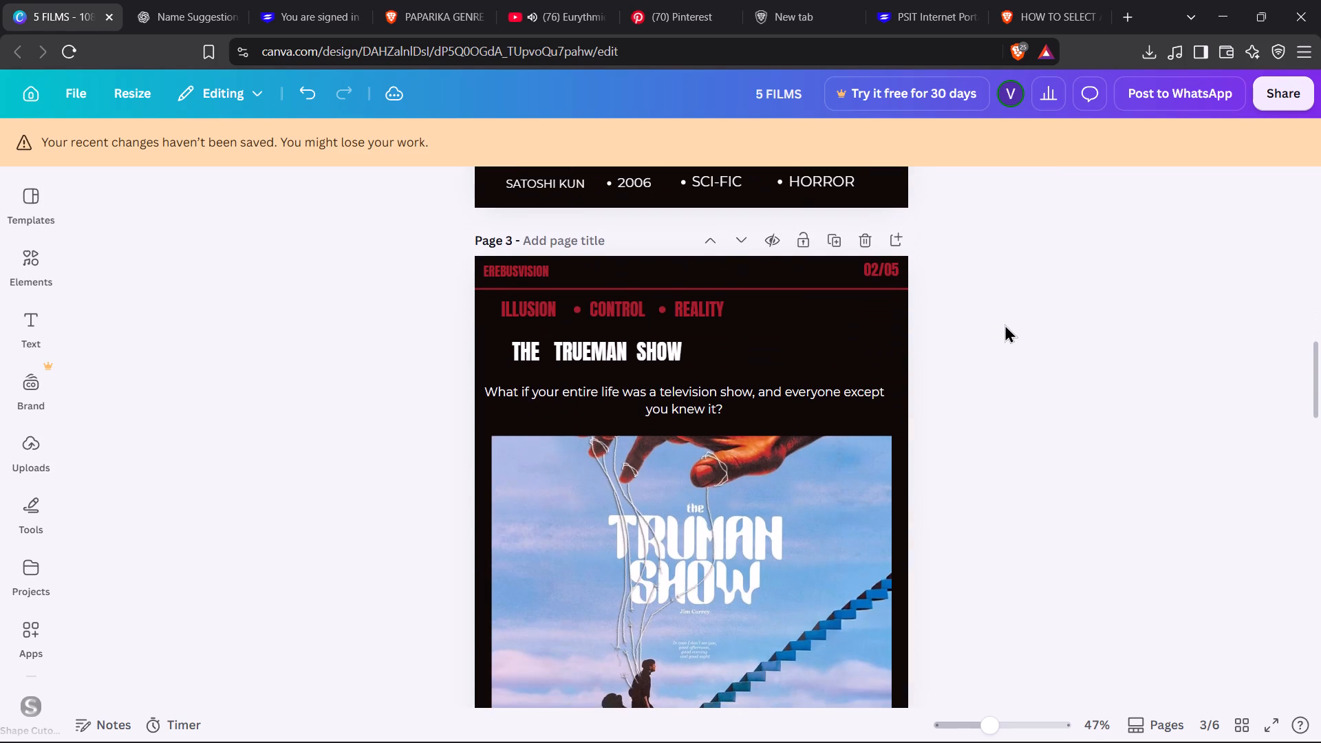
scroll(1005, 324, "down", 4)
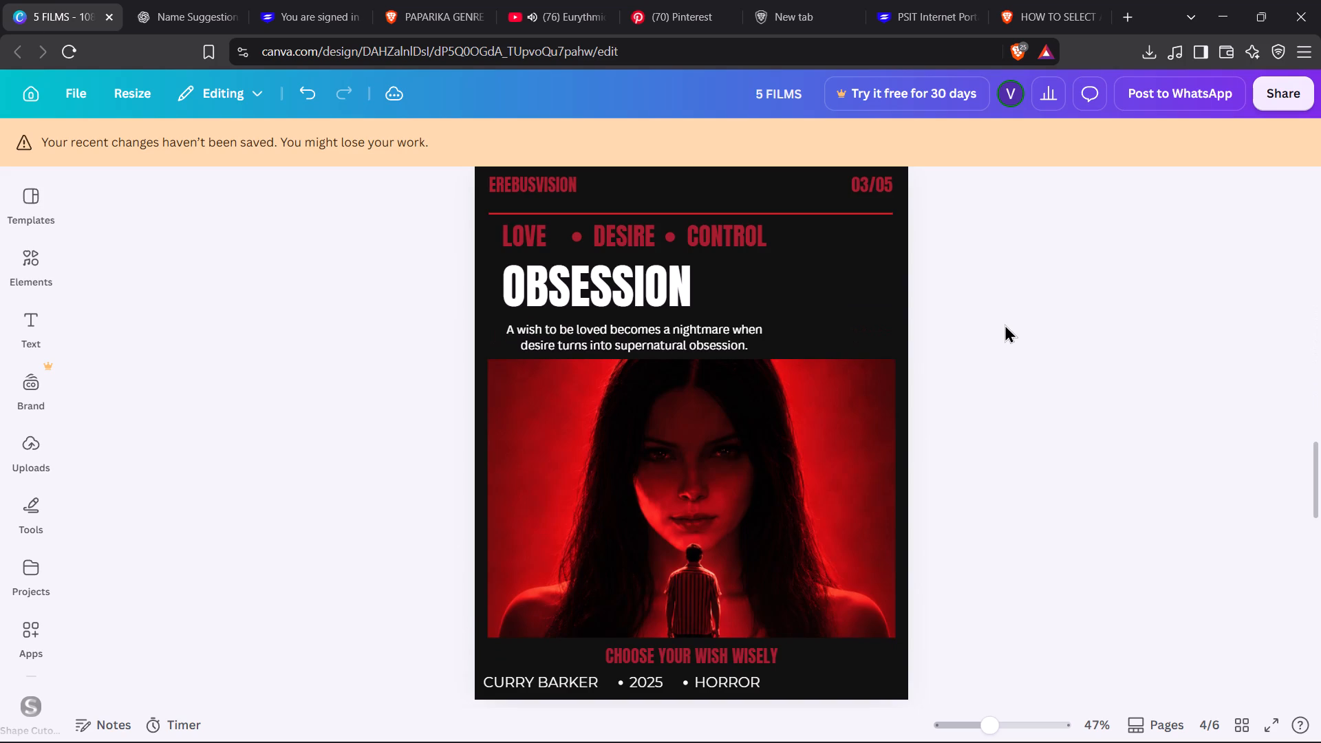
scroll(1005, 324, "down", 7)
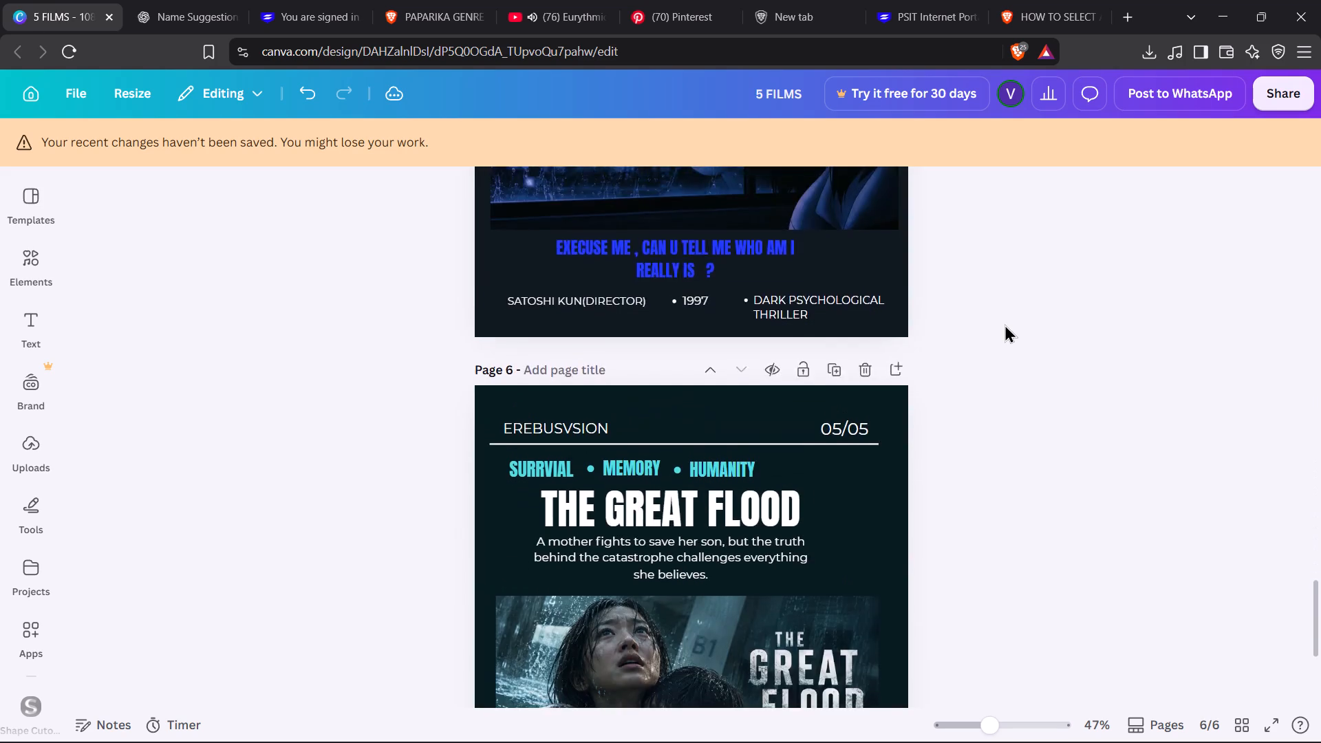
scroll(1005, 324, "down", 2)
scroll(1005, 324, "up", 1)
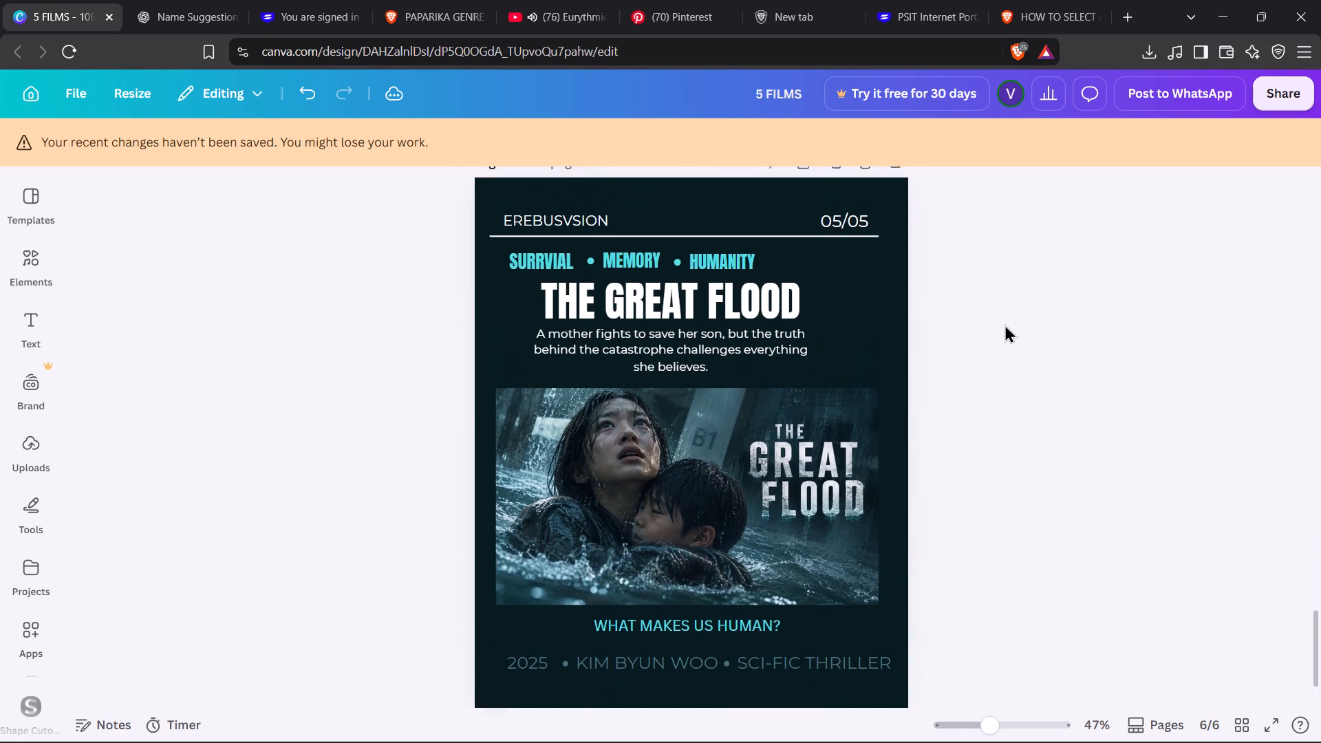
scroll(1005, 324, "up", 2)
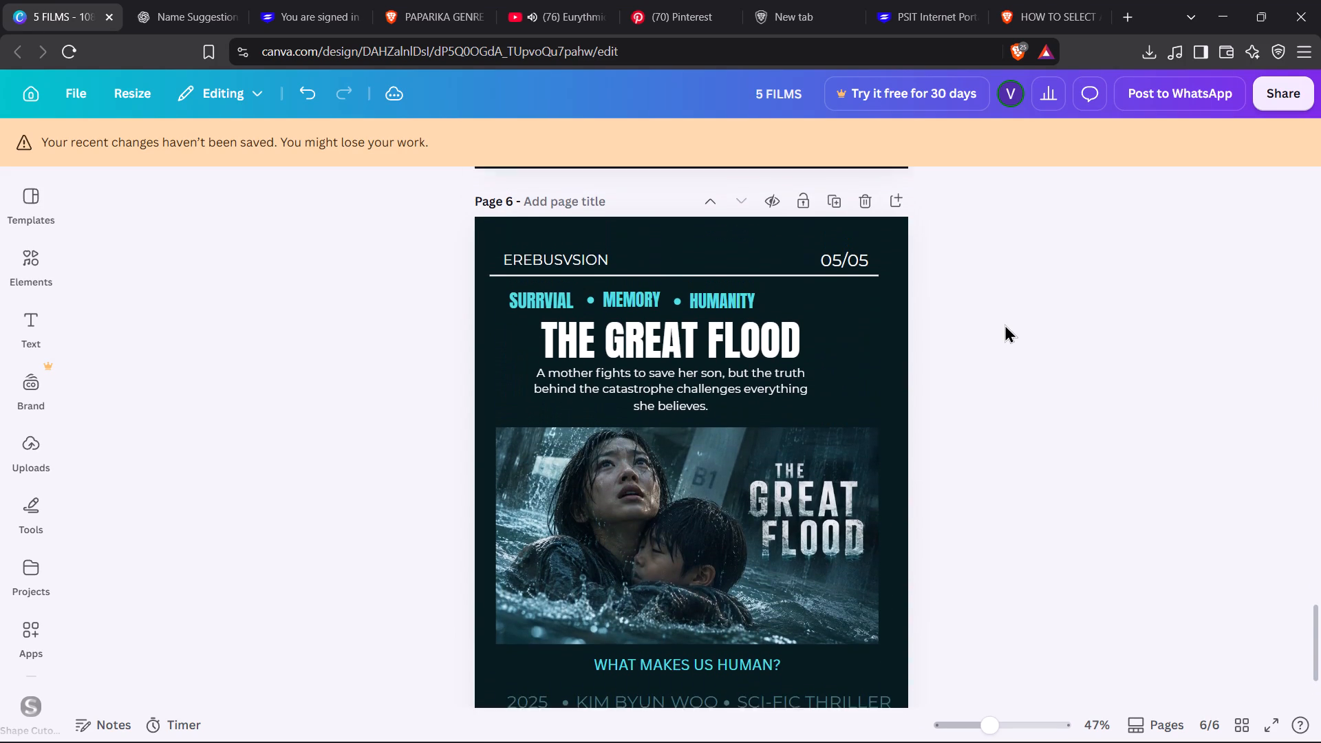
scroll(1005, 324, "up", 9)
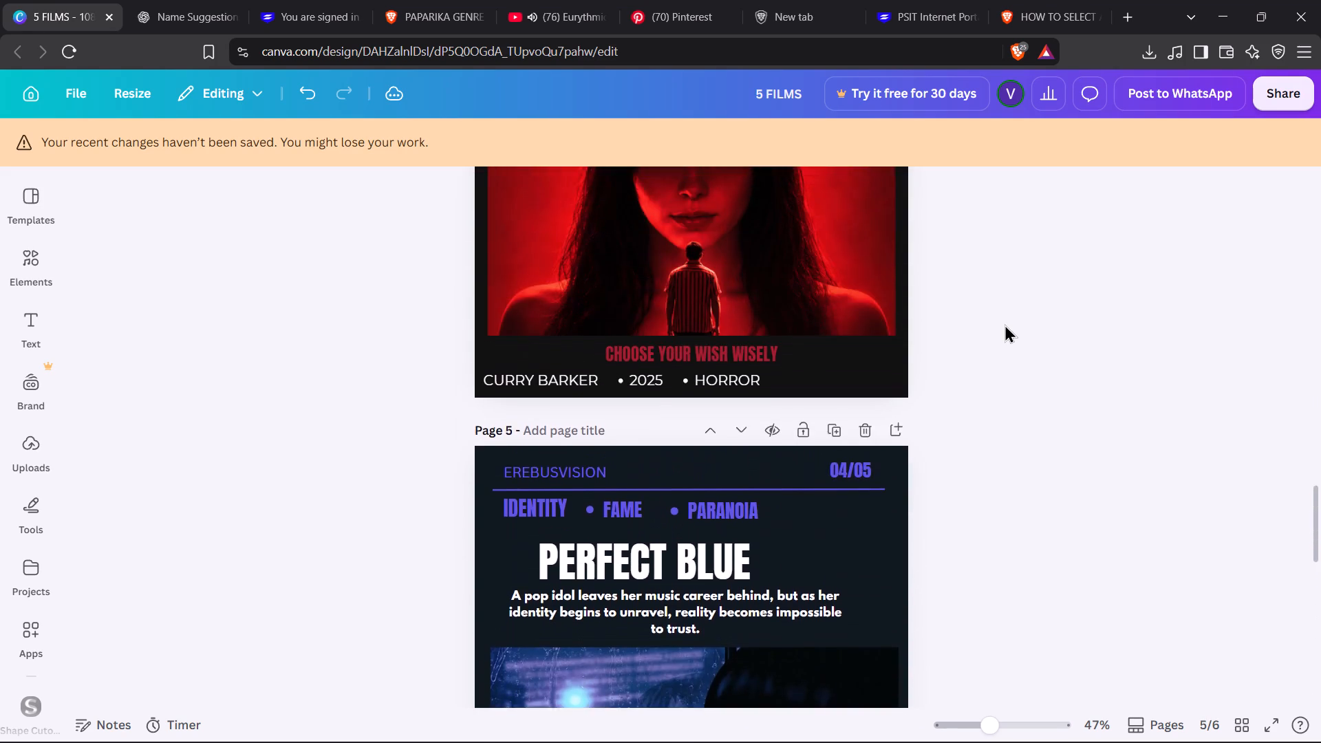
scroll(1005, 324, "up", 7)
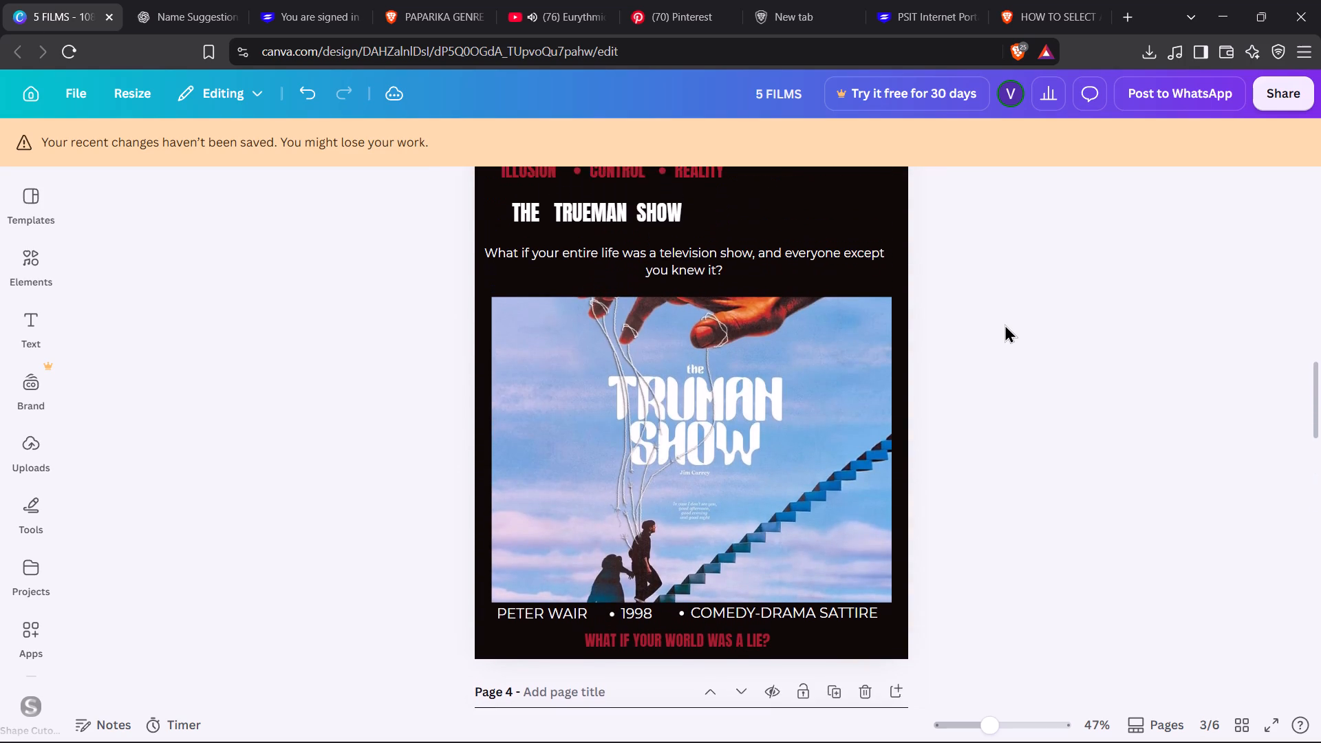
scroll(1005, 324, "up", 9)
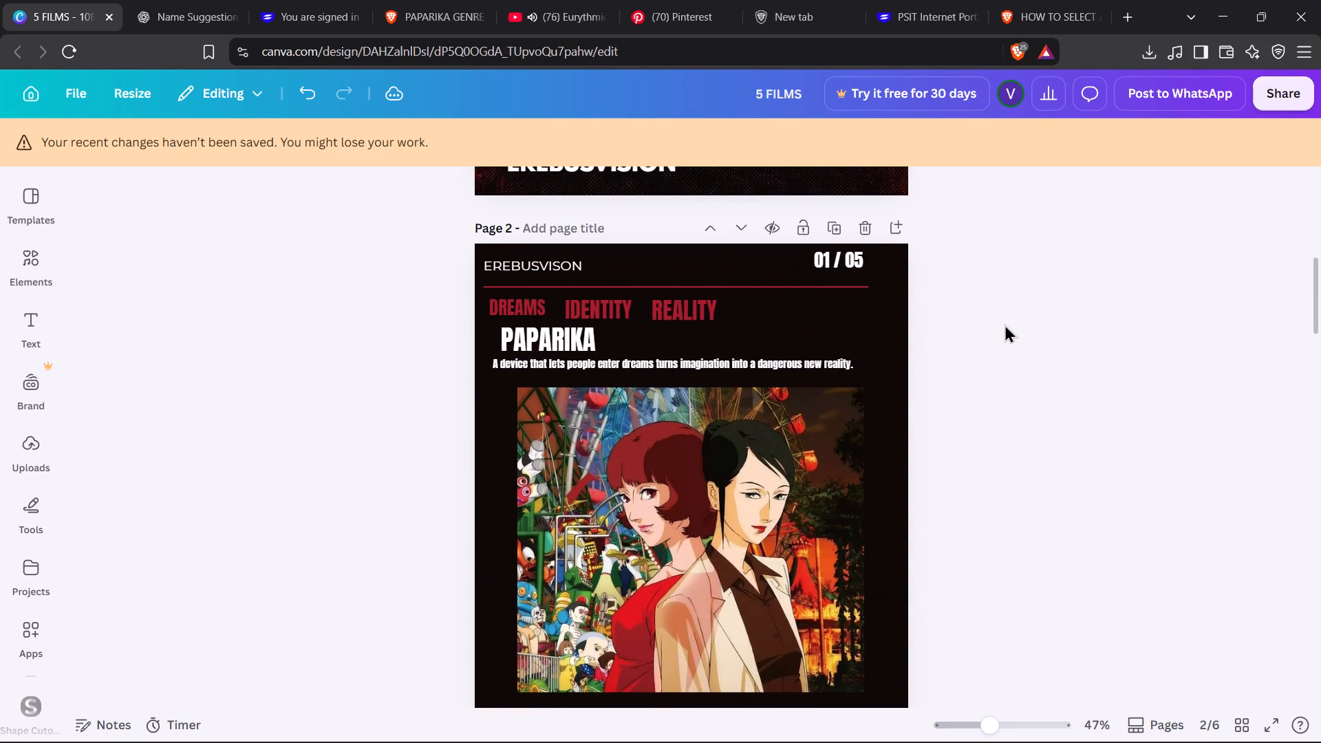
Compare the PAPARIKA page's header, image, tagline and footer layout with the cover and The Trueman Show page.
scroll(1005, 324, "down", 4)
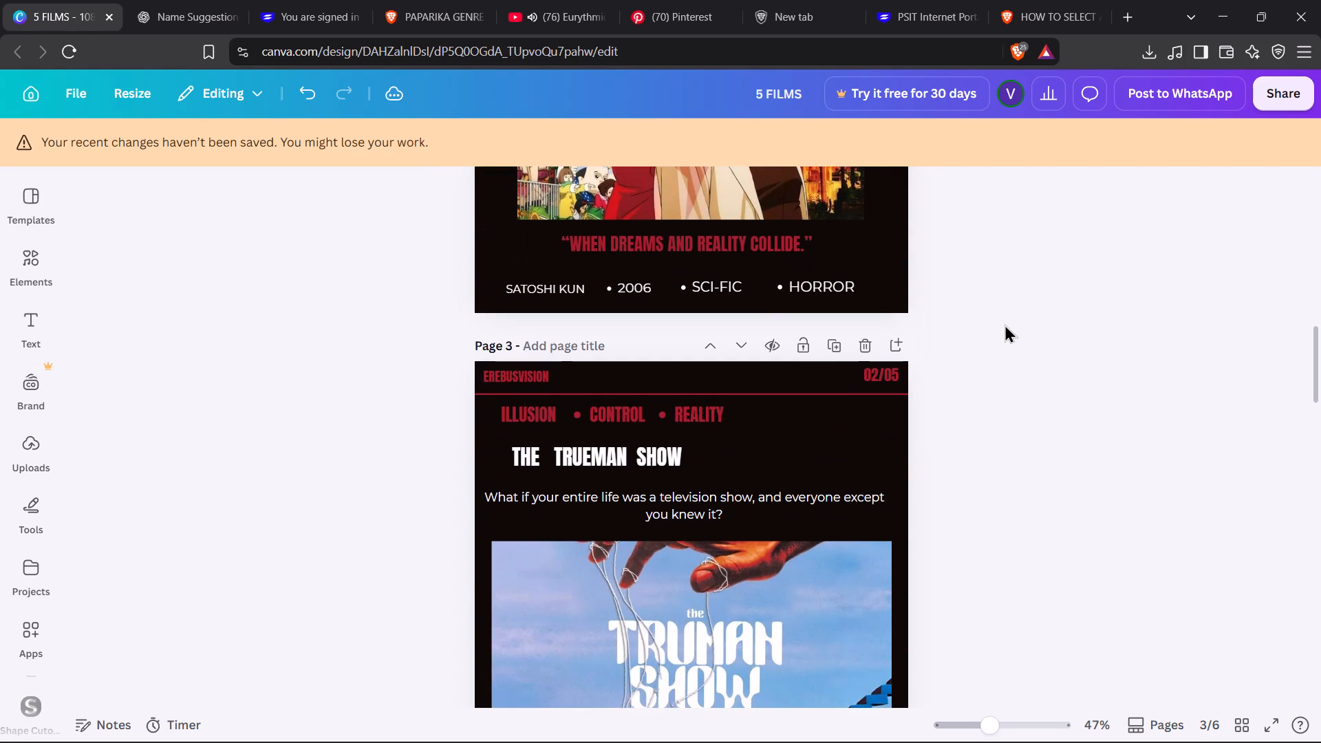
scroll(1005, 324, "up", 5)
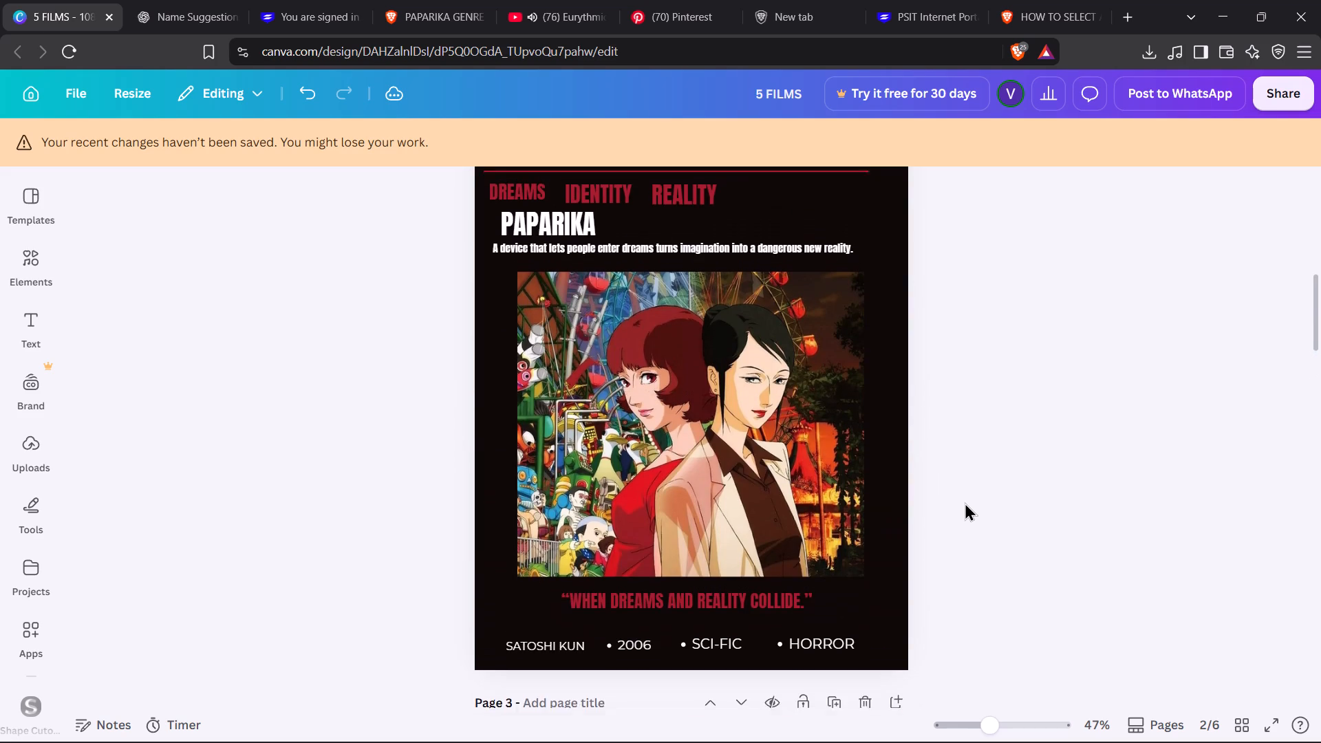
scroll(965, 502, "up", 1)
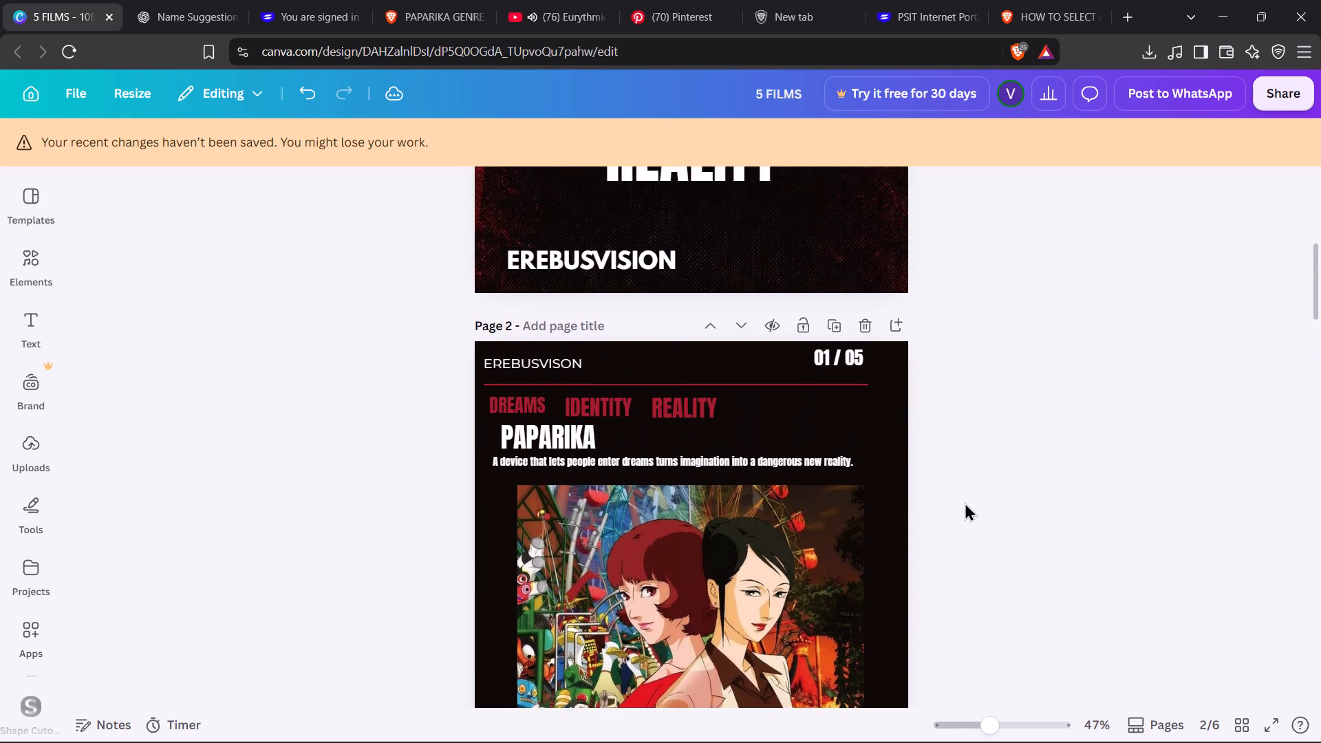
scroll(965, 502, "up", 1)
scroll(965, 502, "down", 2)
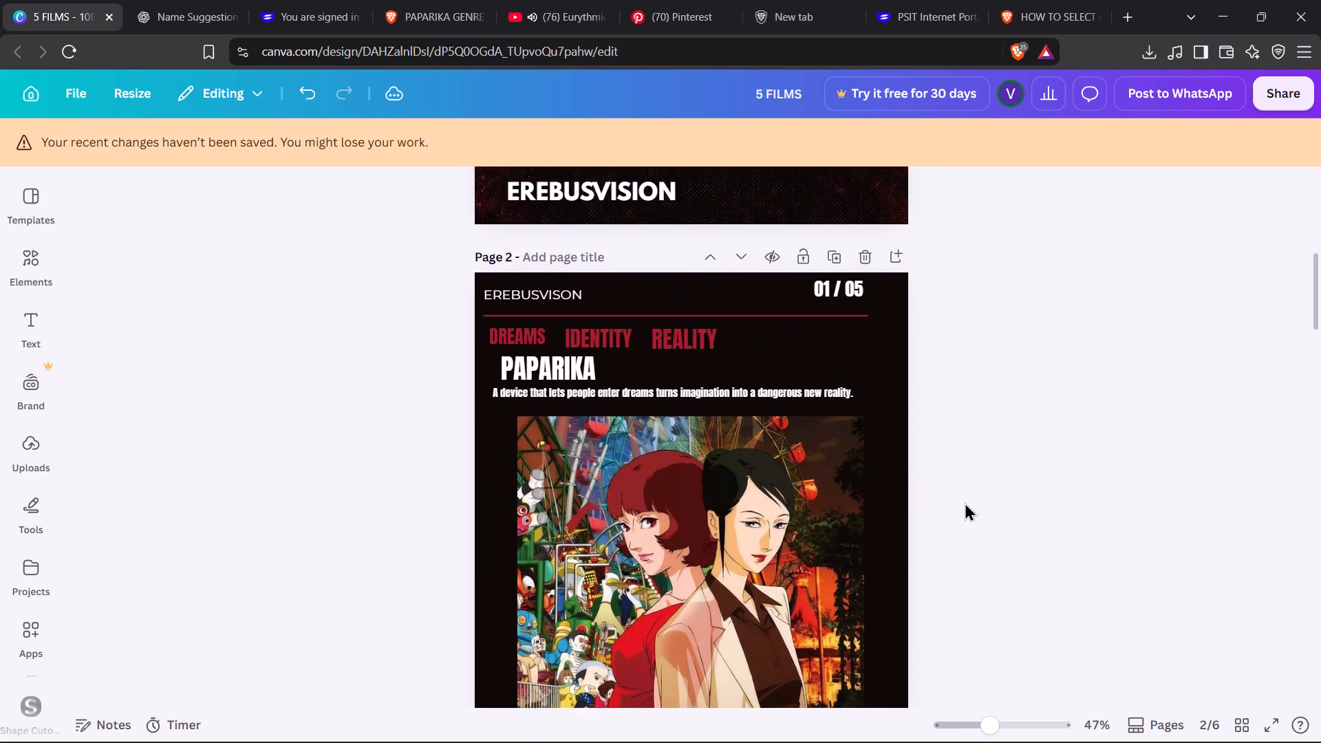
scroll(965, 502, "down", 3)
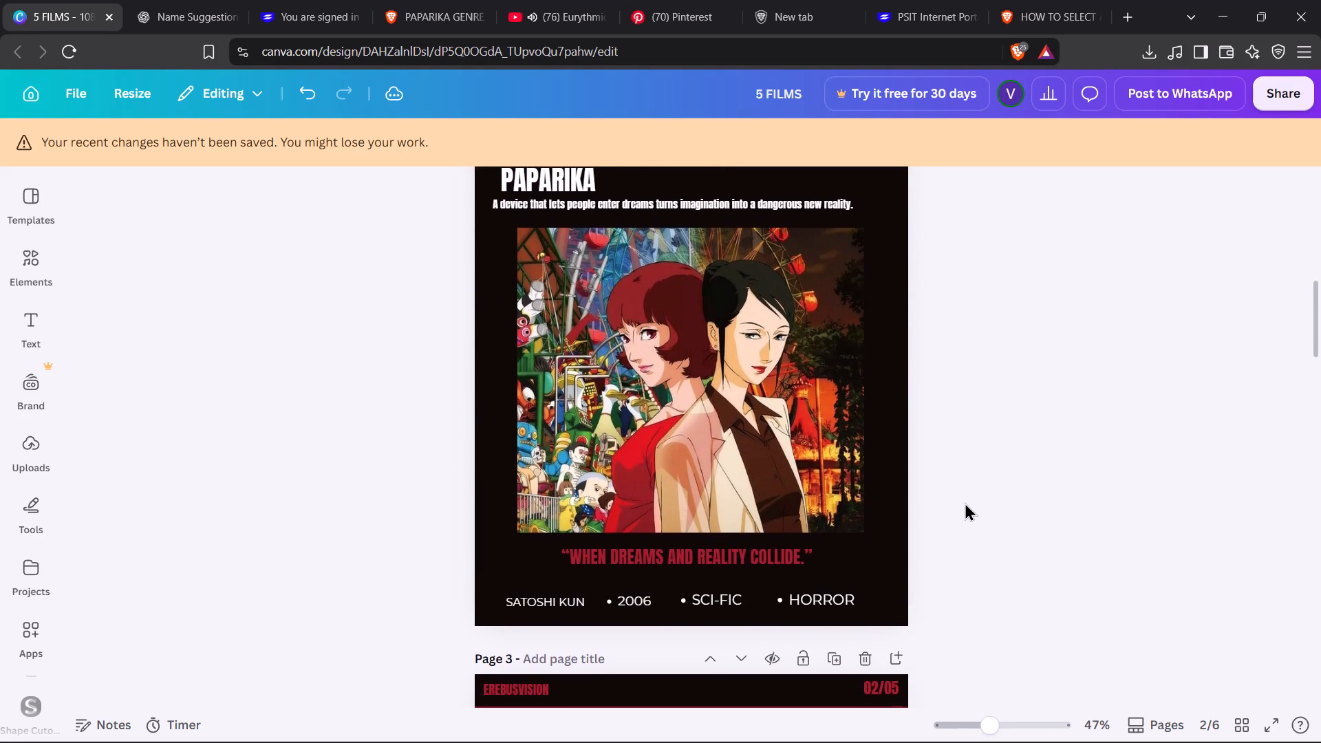
scroll(965, 502, "down", 2)
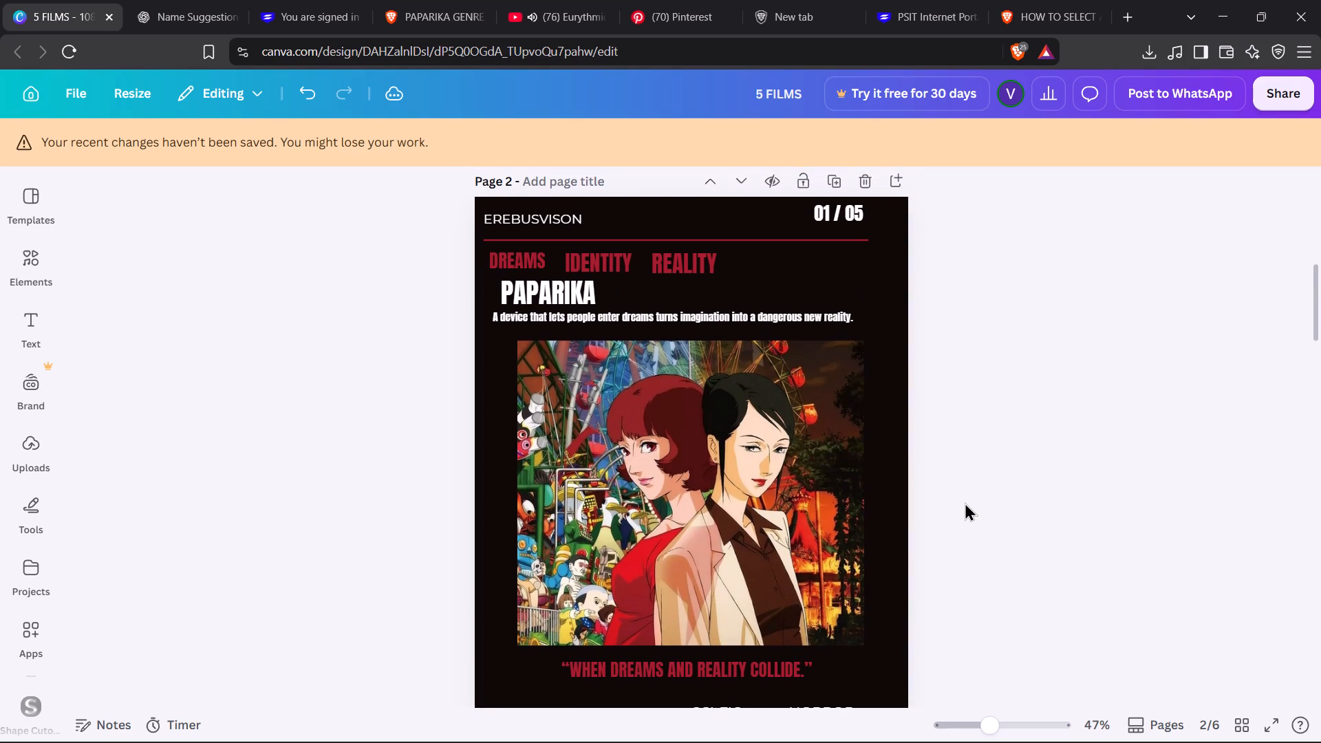
scroll(965, 502, "down", 2)
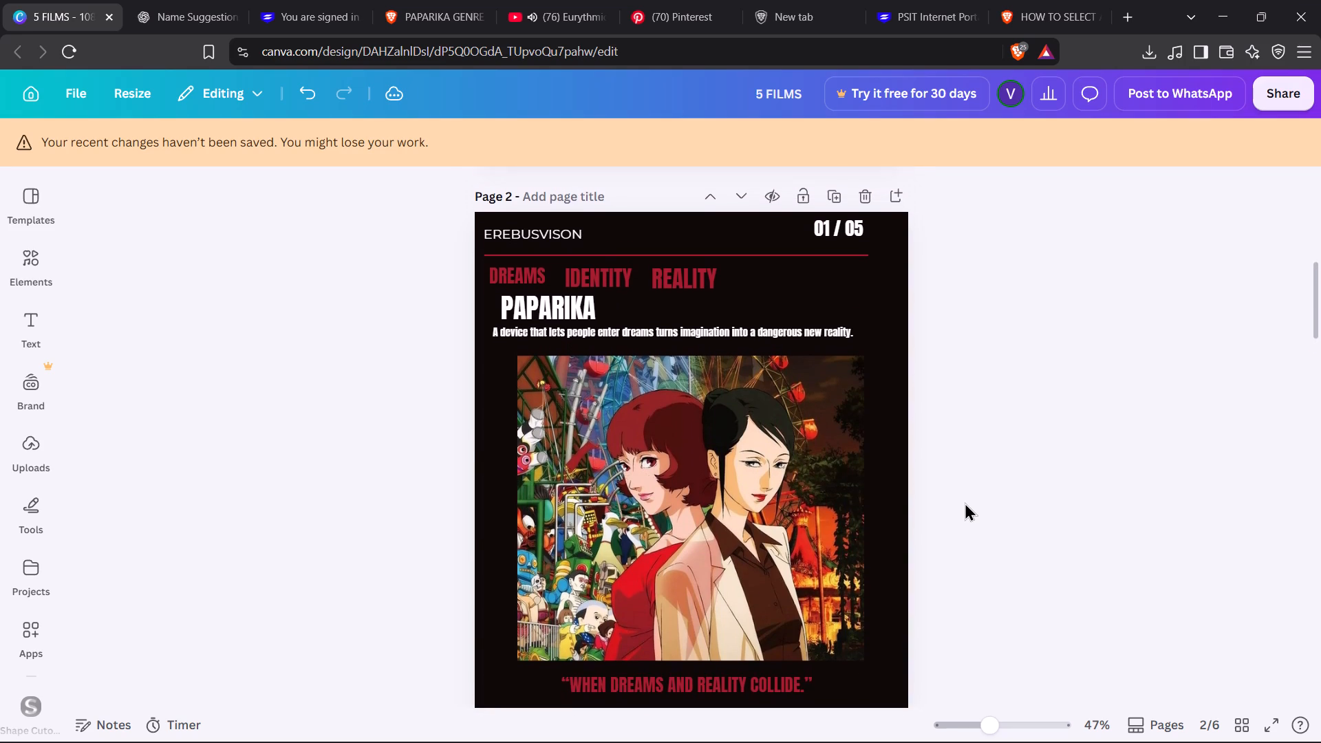
scroll(965, 502, "down", 2)
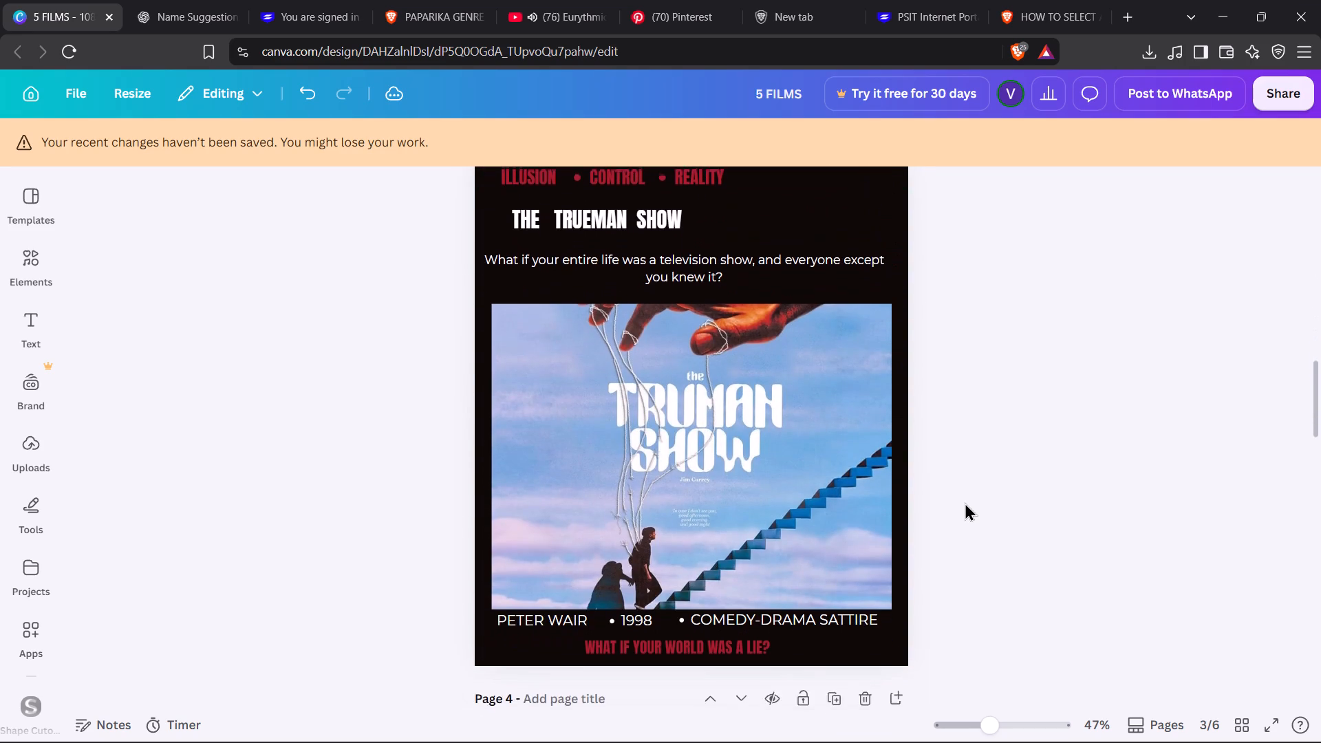
Review the Trueman Show, Obsession, Perfect Blue and The Great Flood pages, then return to the cover.
scroll(965, 502, "down", 2)
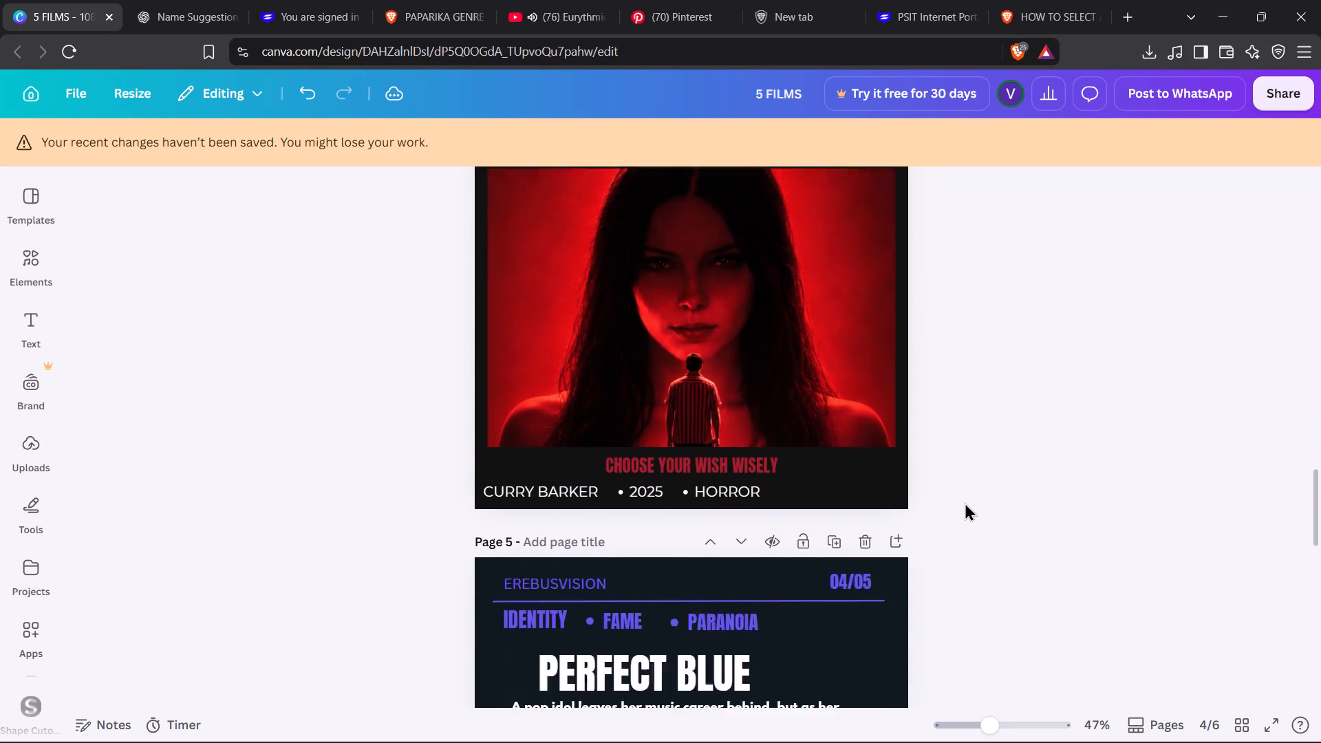
scroll(965, 502, "down", 7)
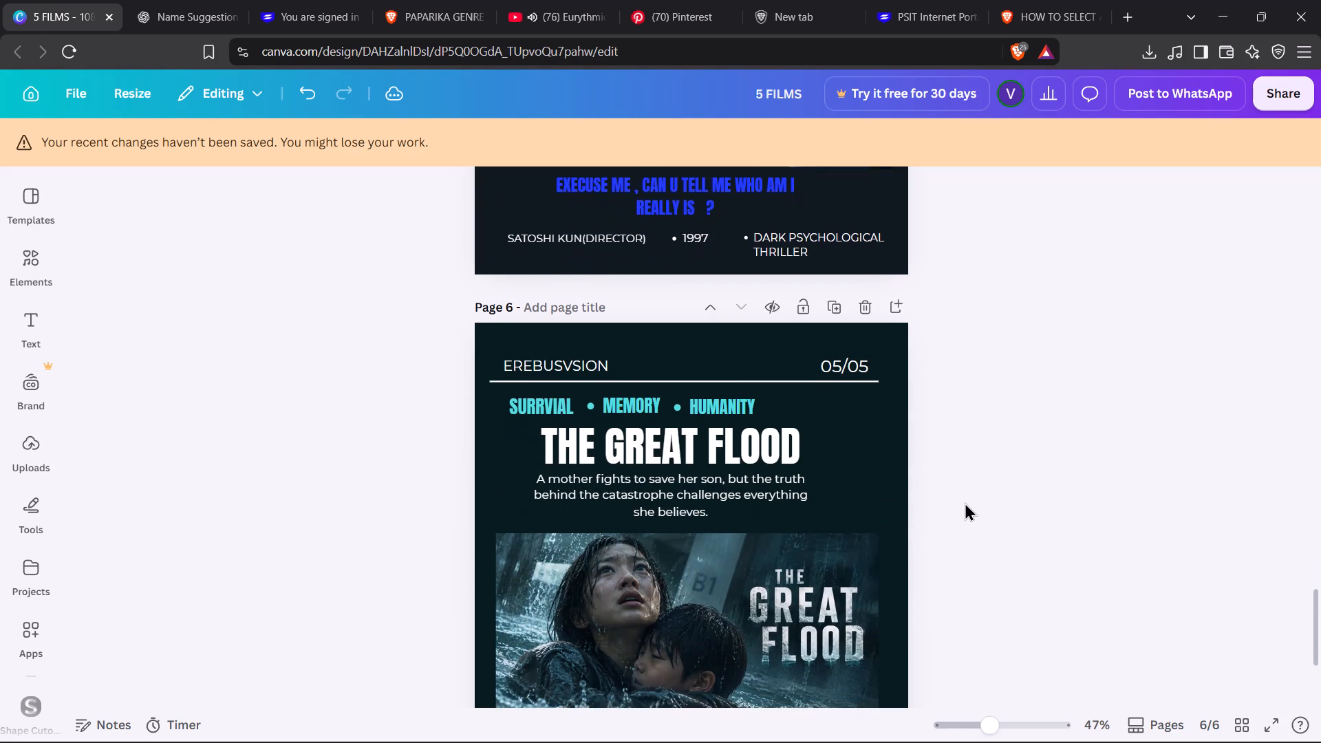
scroll(965, 502, "up", 5)
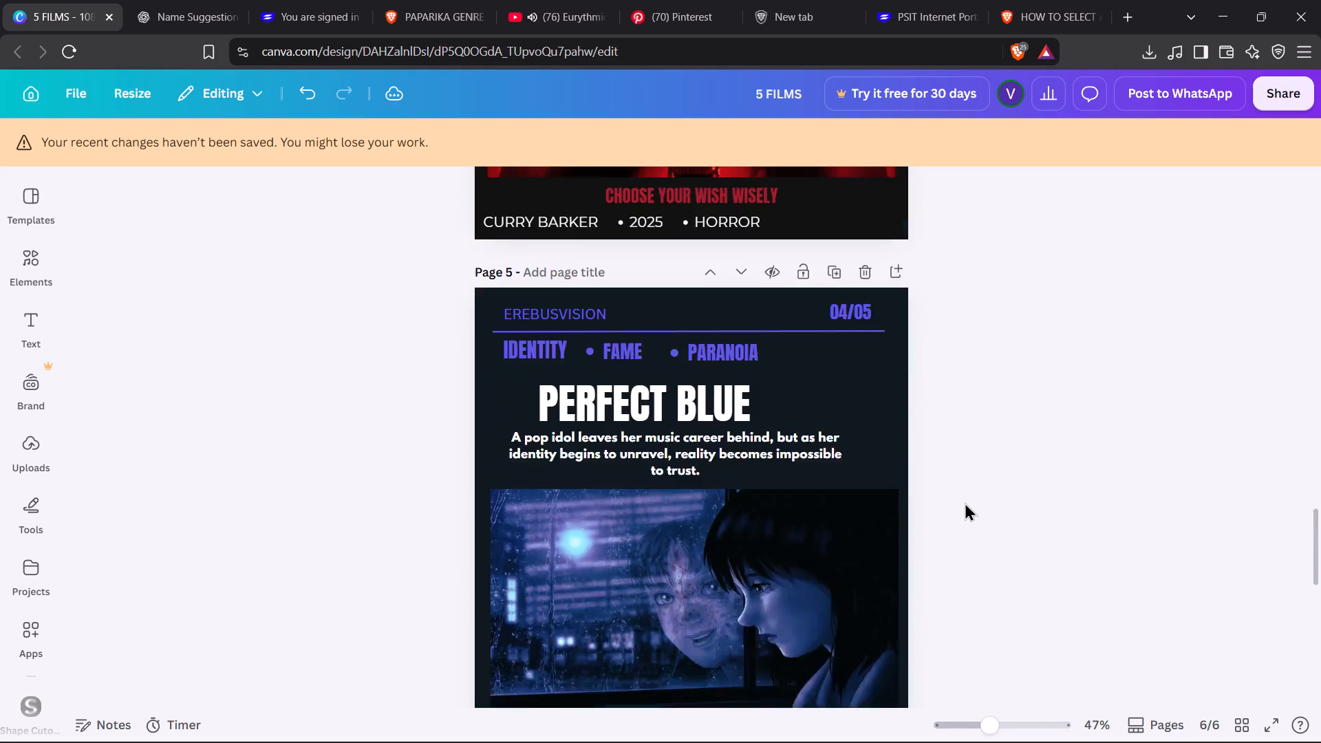
scroll(965, 502, "up", 8)
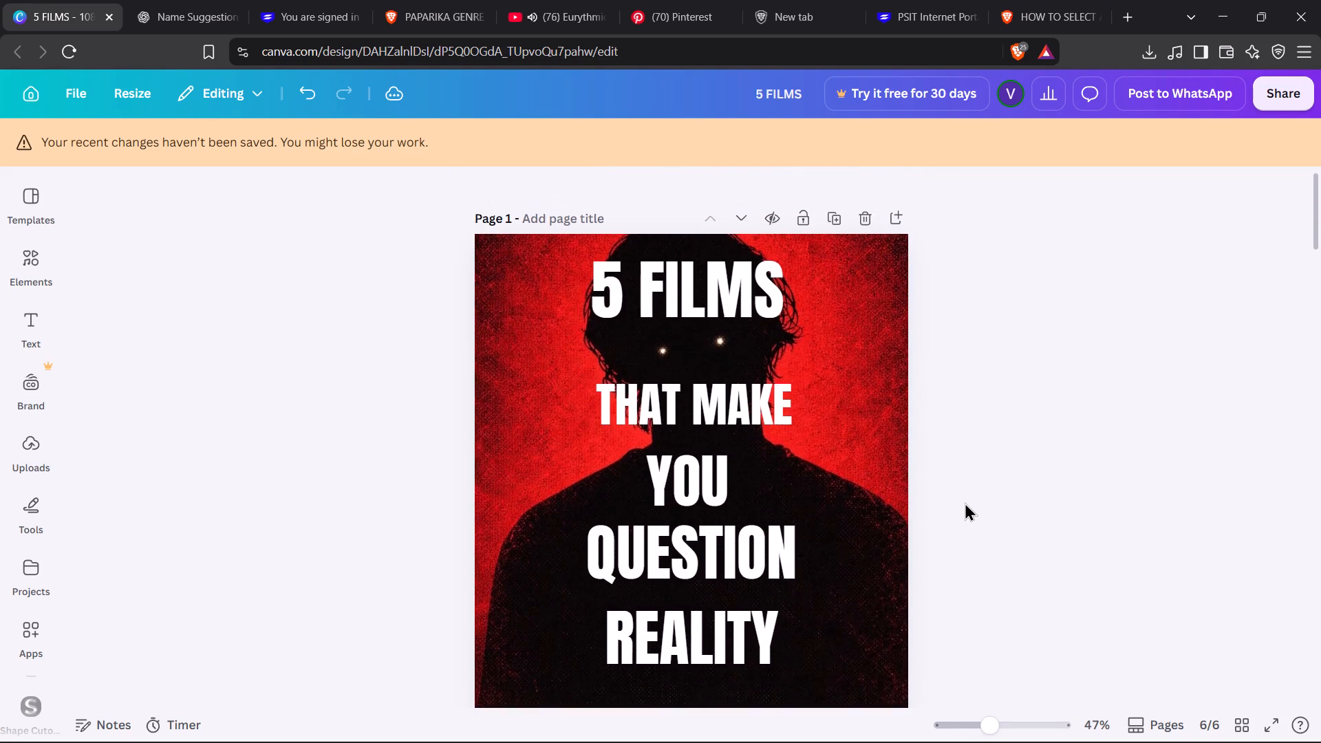
Review the layout from the cover through PAPARIKA to The Great Flood page, ending back at the cover.
scroll(965, 502, "down", 6)
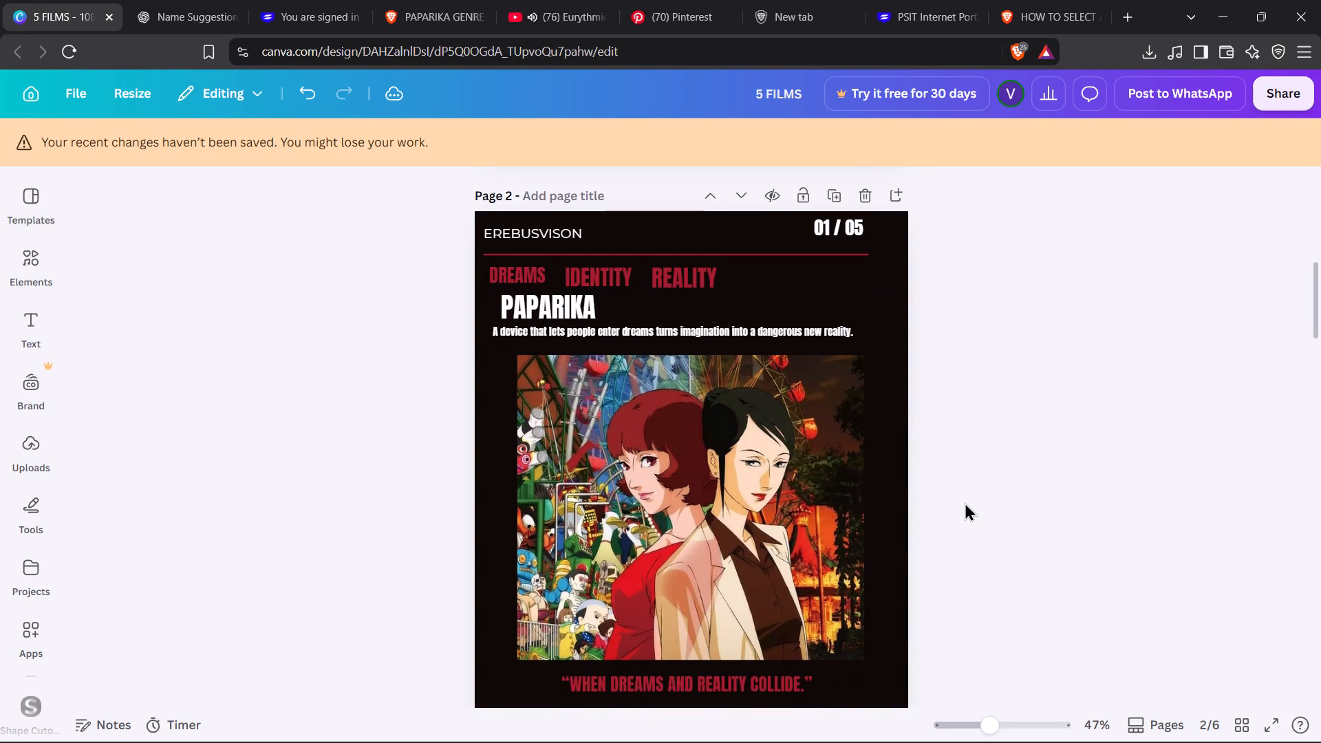
scroll(965, 502, "down", 1)
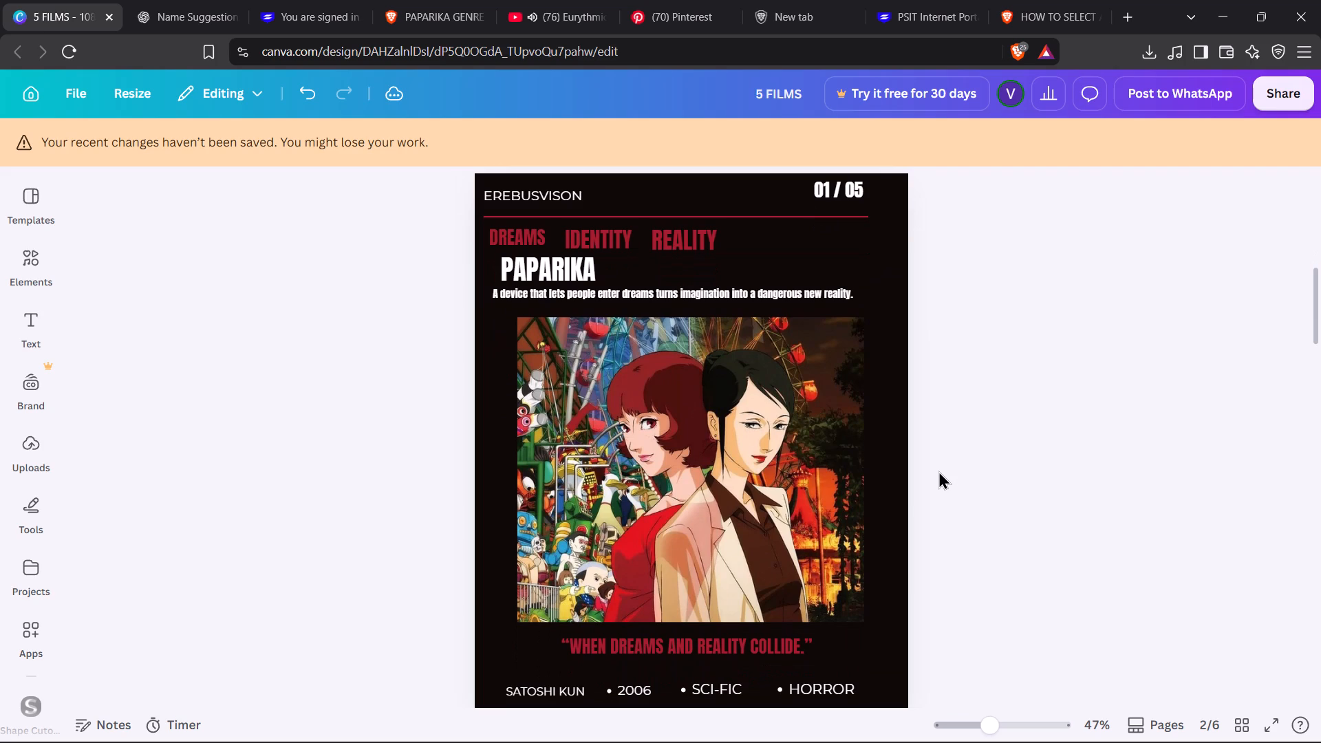
scroll(936, 477, "down", 20)
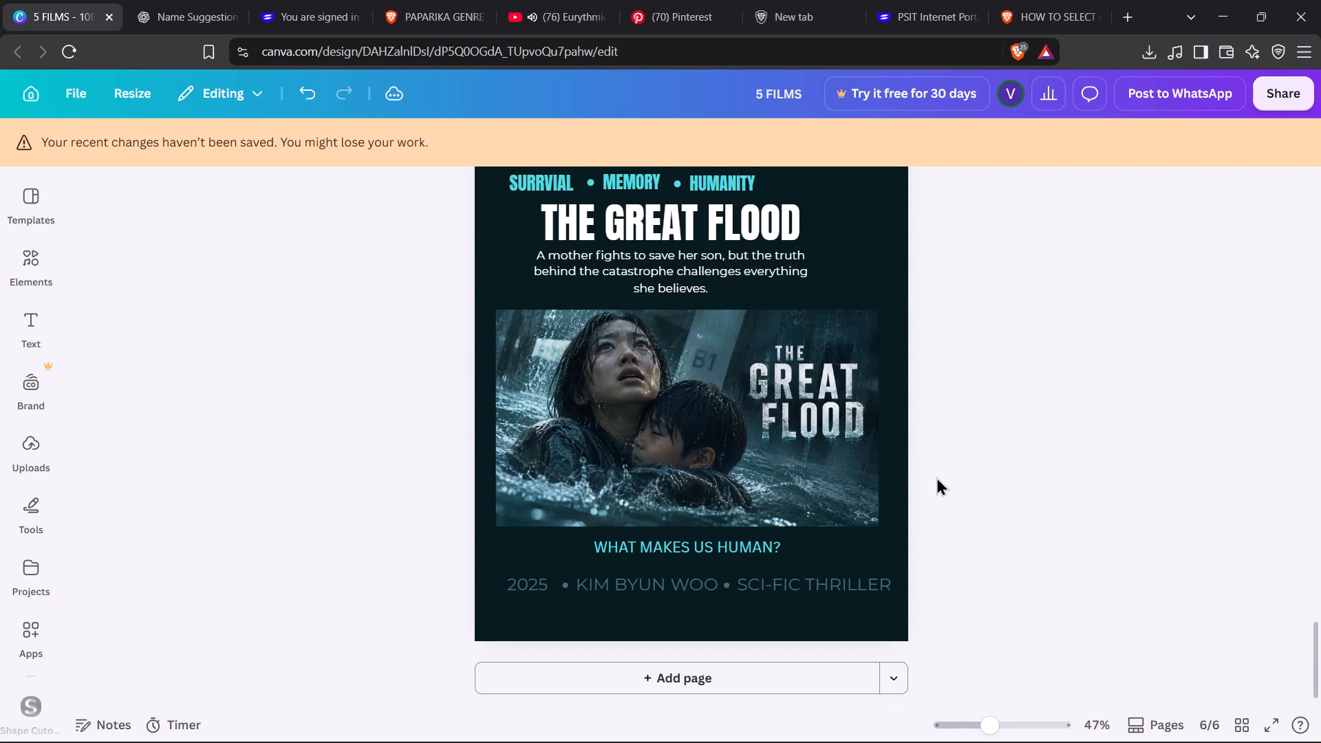
scroll(936, 477, "up", 1)
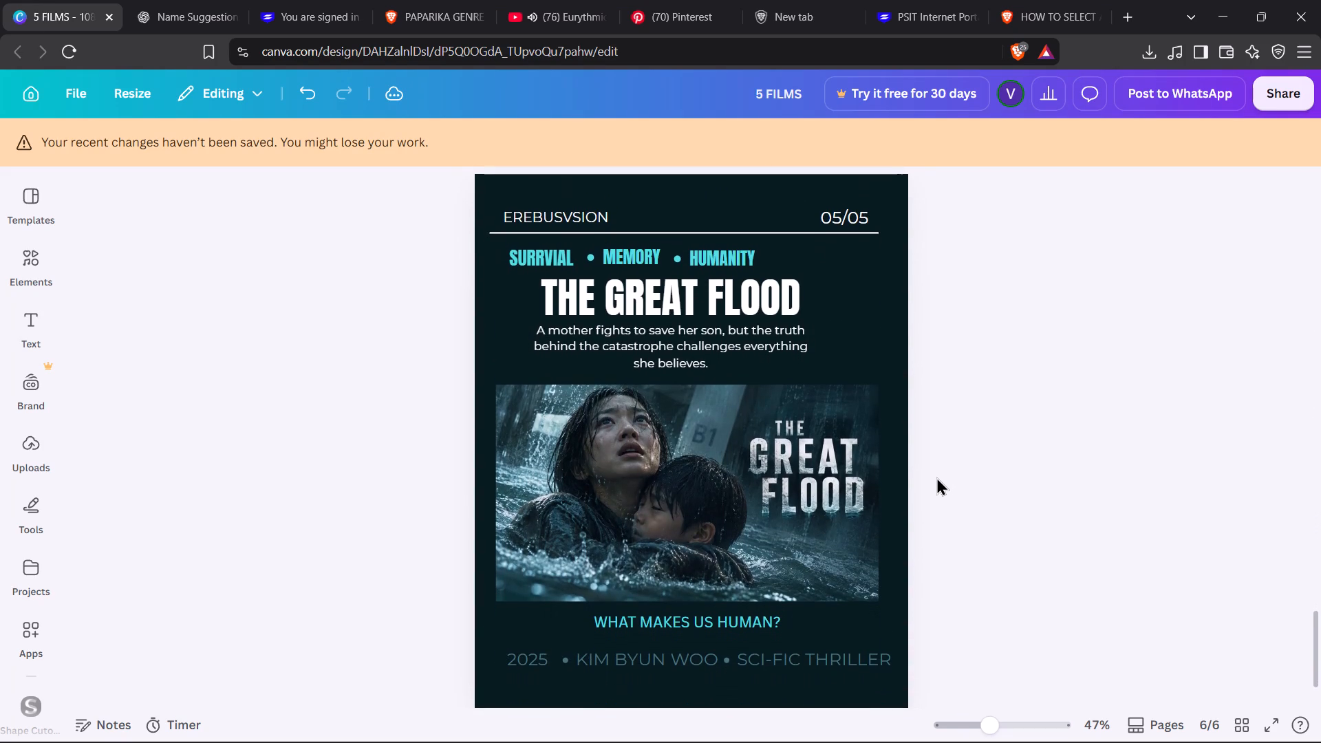
scroll(936, 477, "up", 6)
Review the pages from The Great Flood back through OBSESSION and PAPARIKA to the cover.
scroll(936, 477, "up", 16)
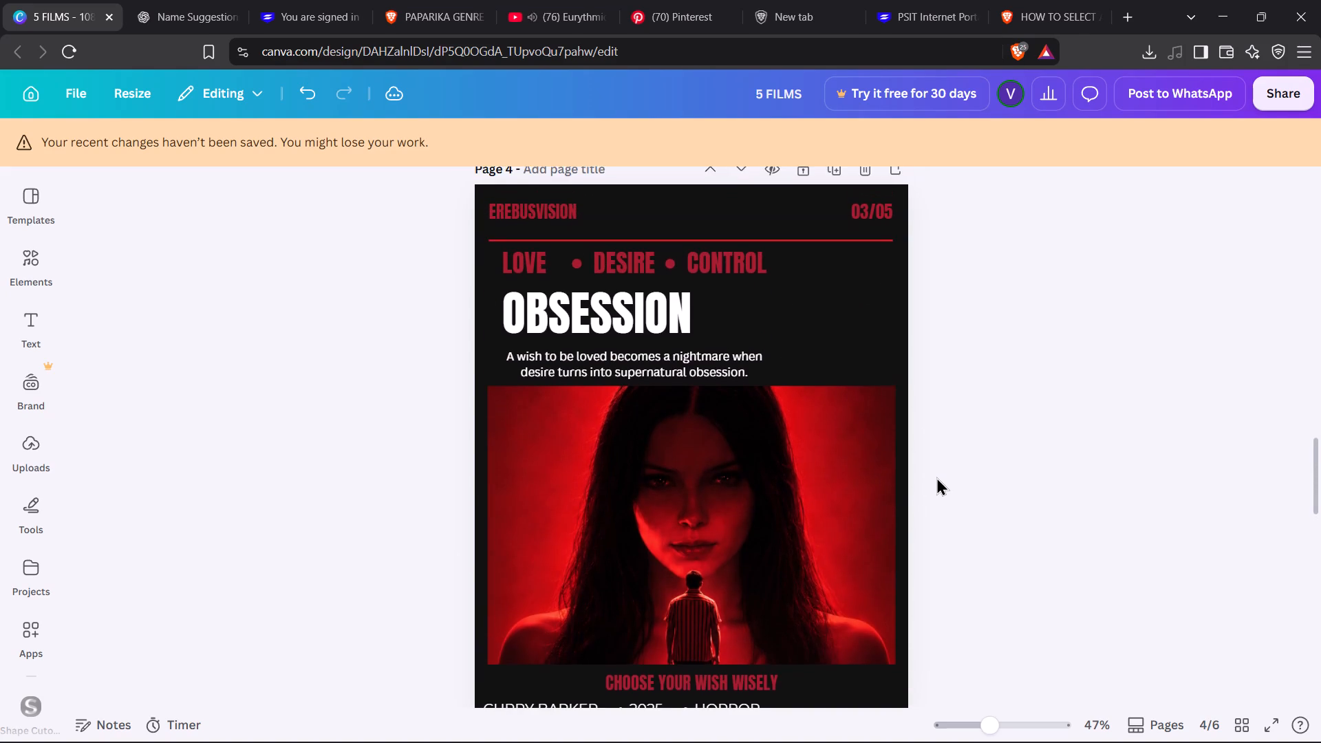
scroll(936, 477, "up", 8)
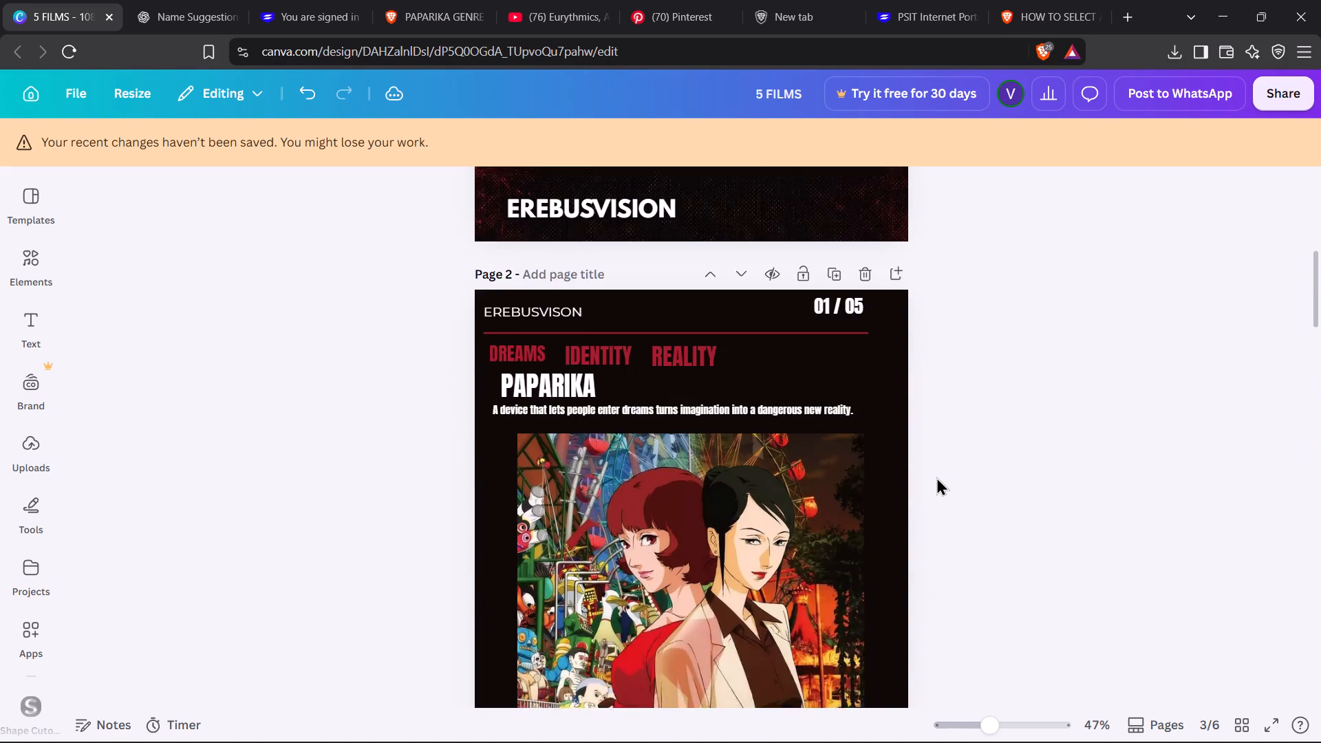
scroll(936, 477, "up", 7)
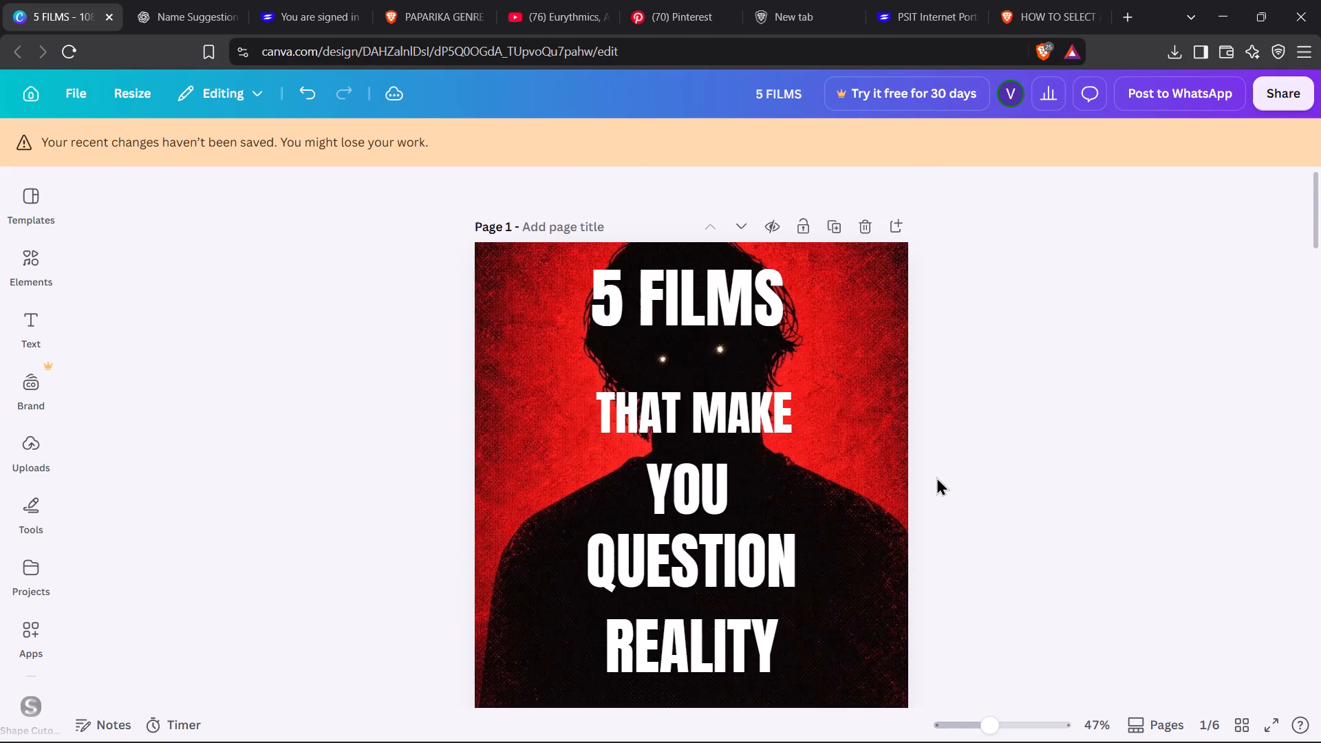
Open the download settings for the 5 FILMS design.
left_click(1155, 99)
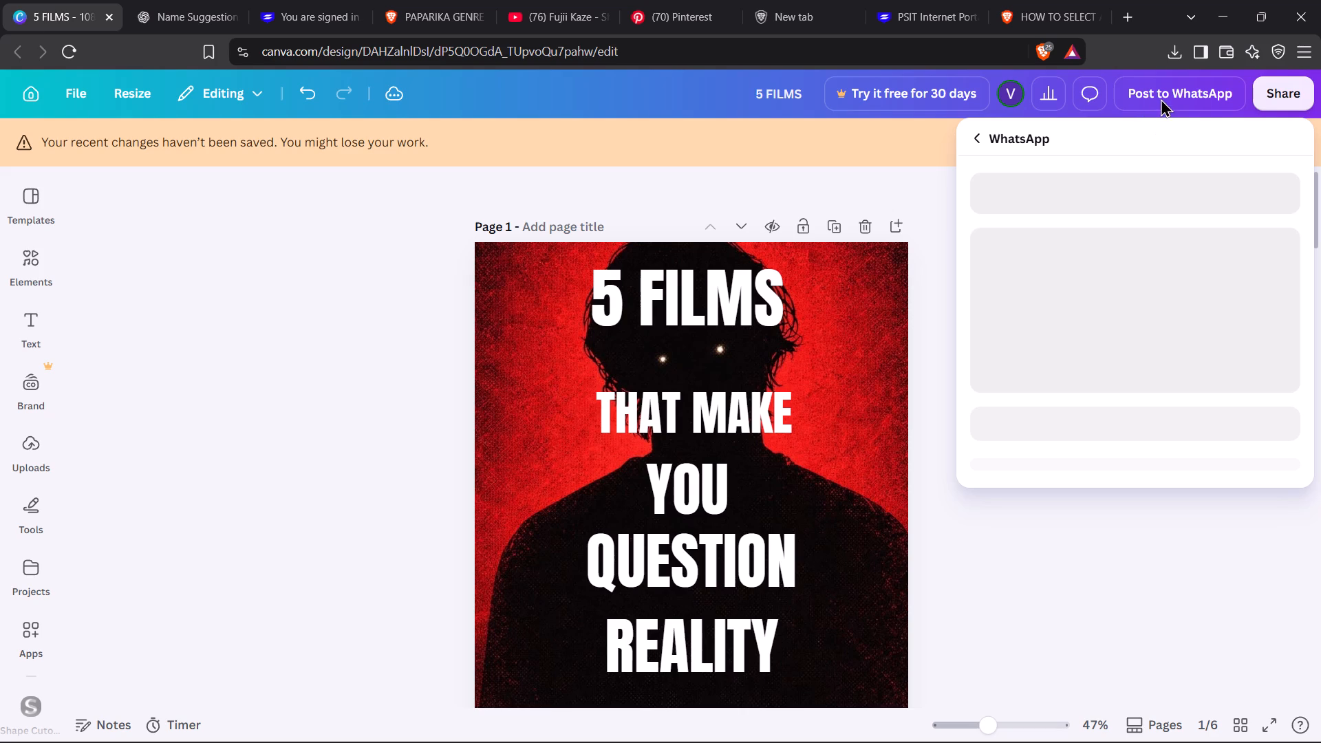
left_click(1295, 84)
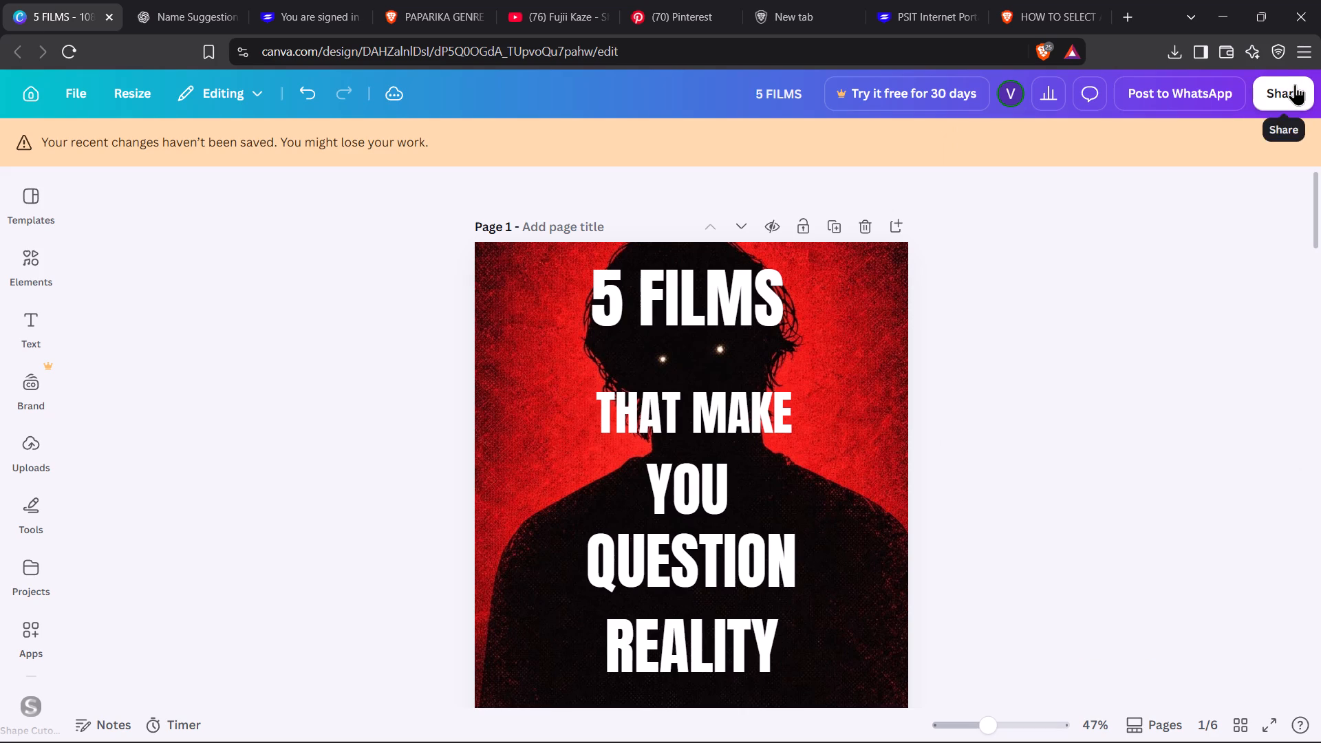
left_click(1295, 84)
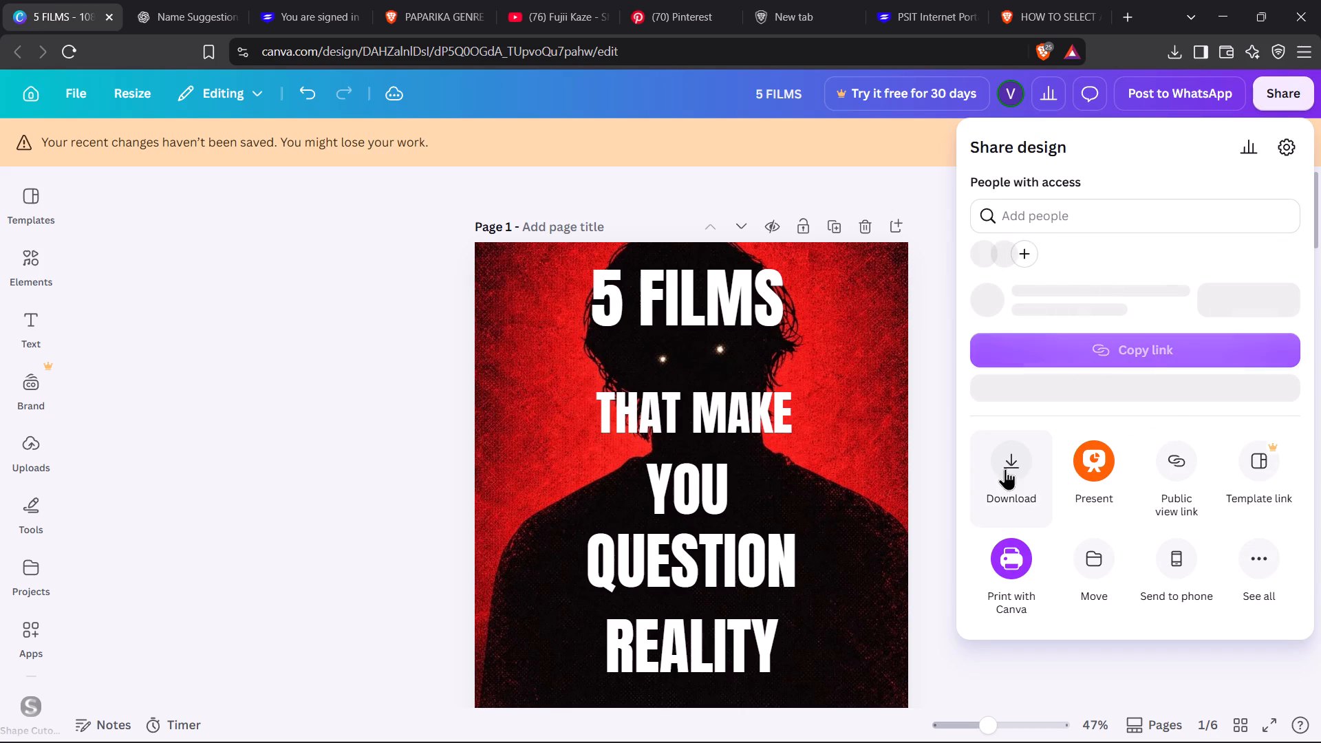
left_click(1007, 466)
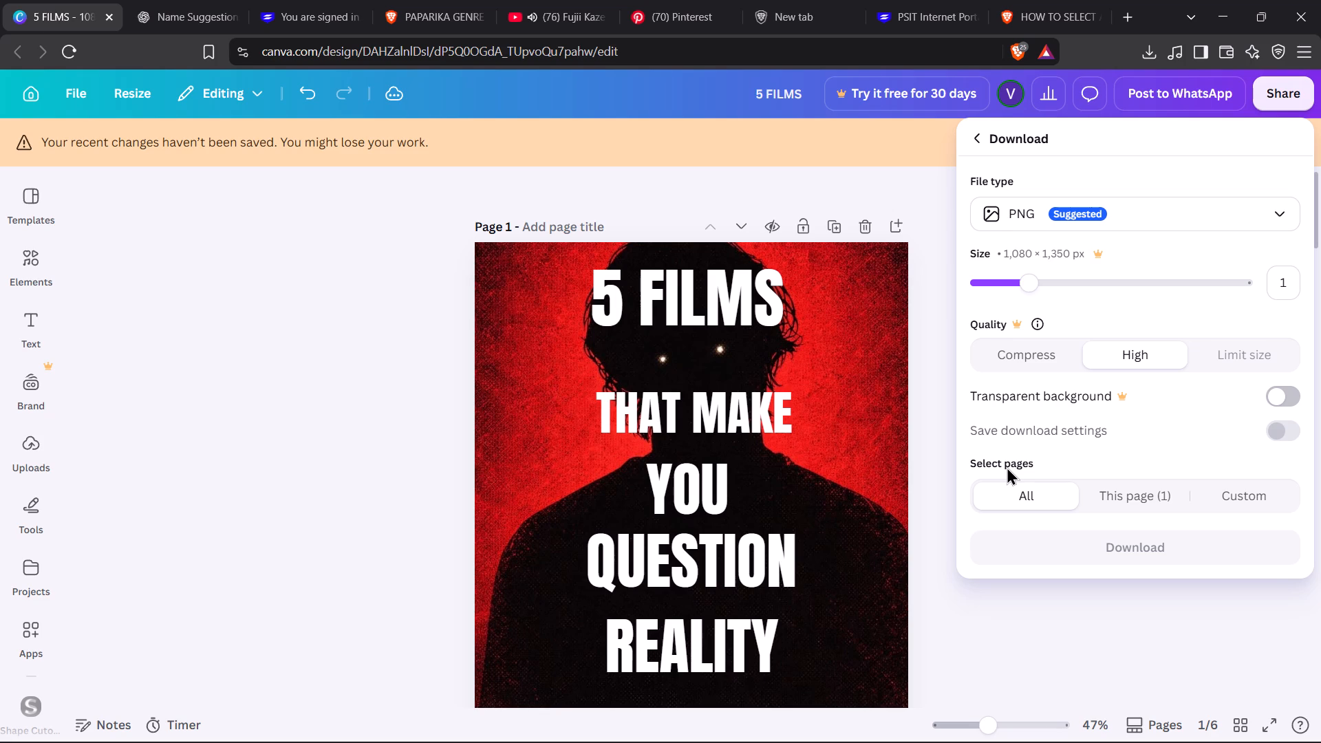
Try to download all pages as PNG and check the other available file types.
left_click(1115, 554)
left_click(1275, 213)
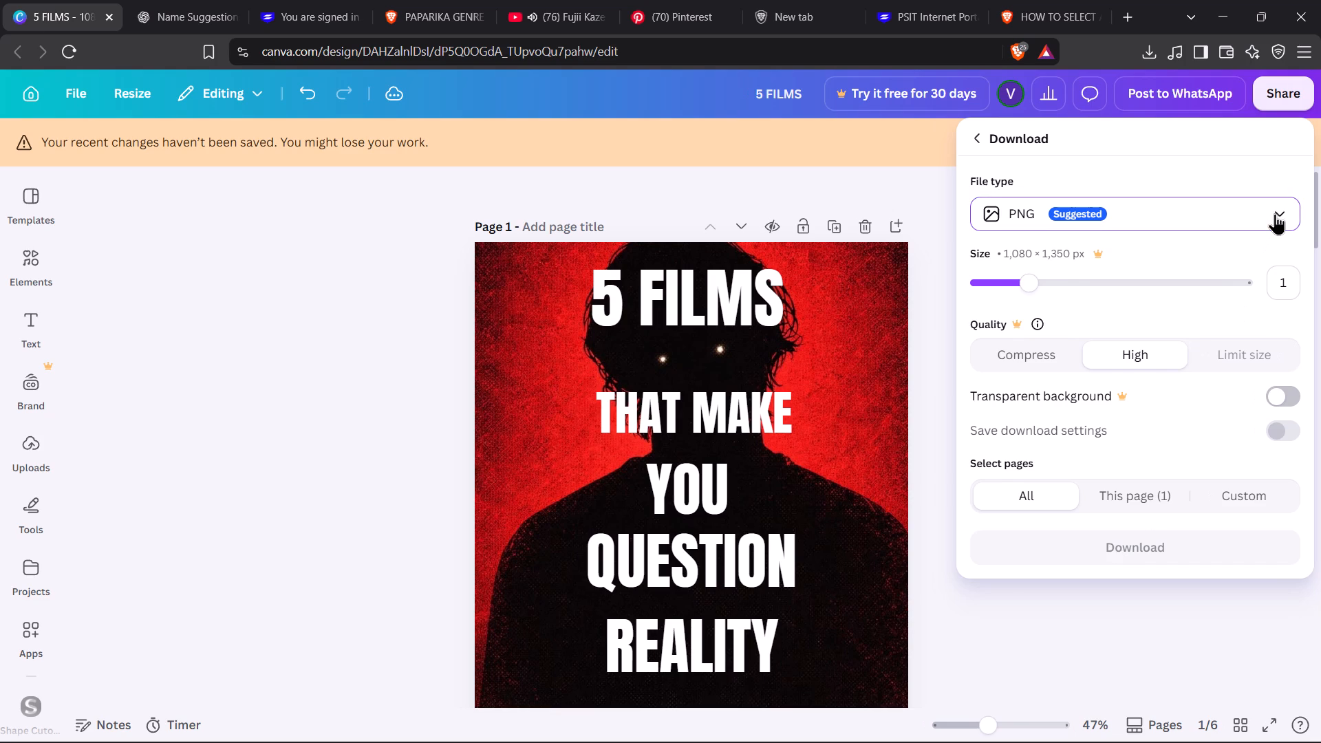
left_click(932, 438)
Look through all carousel pages once more, from the cover to The Great Flood and back.
scroll(932, 438, "down", 9)
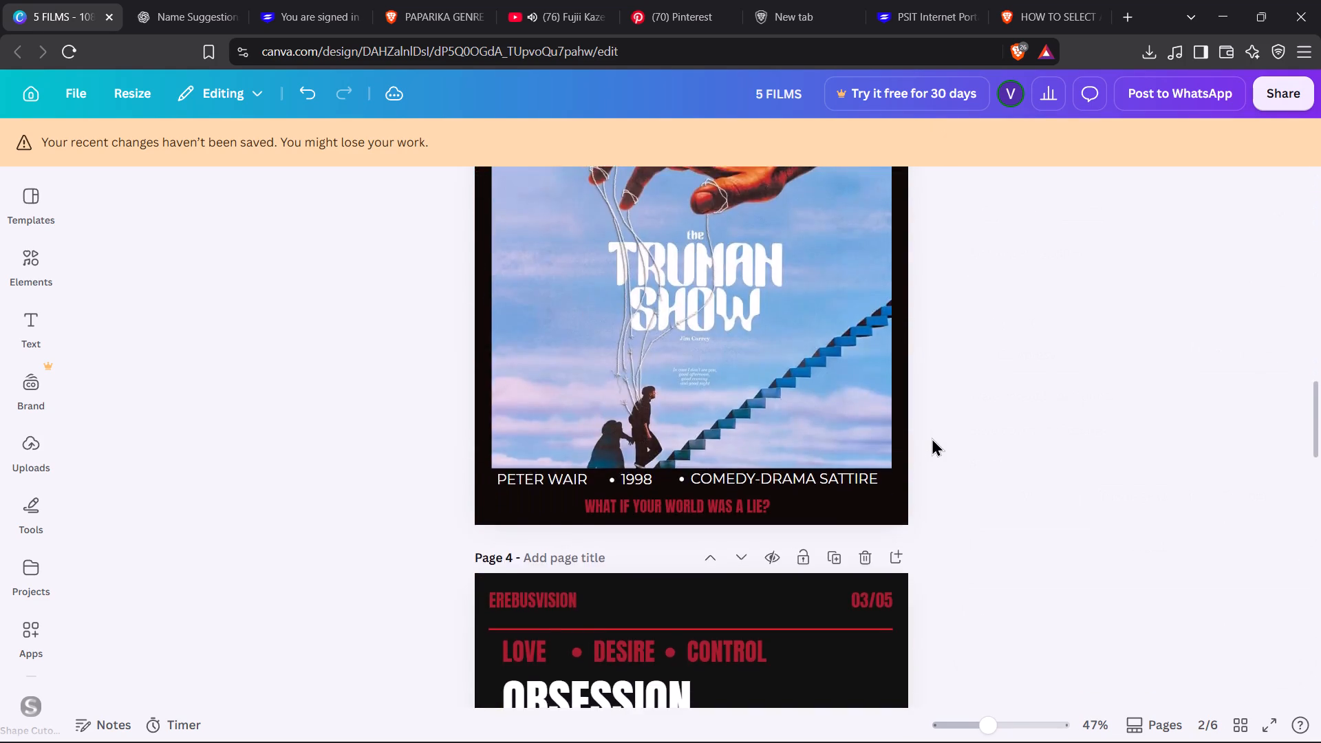
scroll(932, 438, "down", 17)
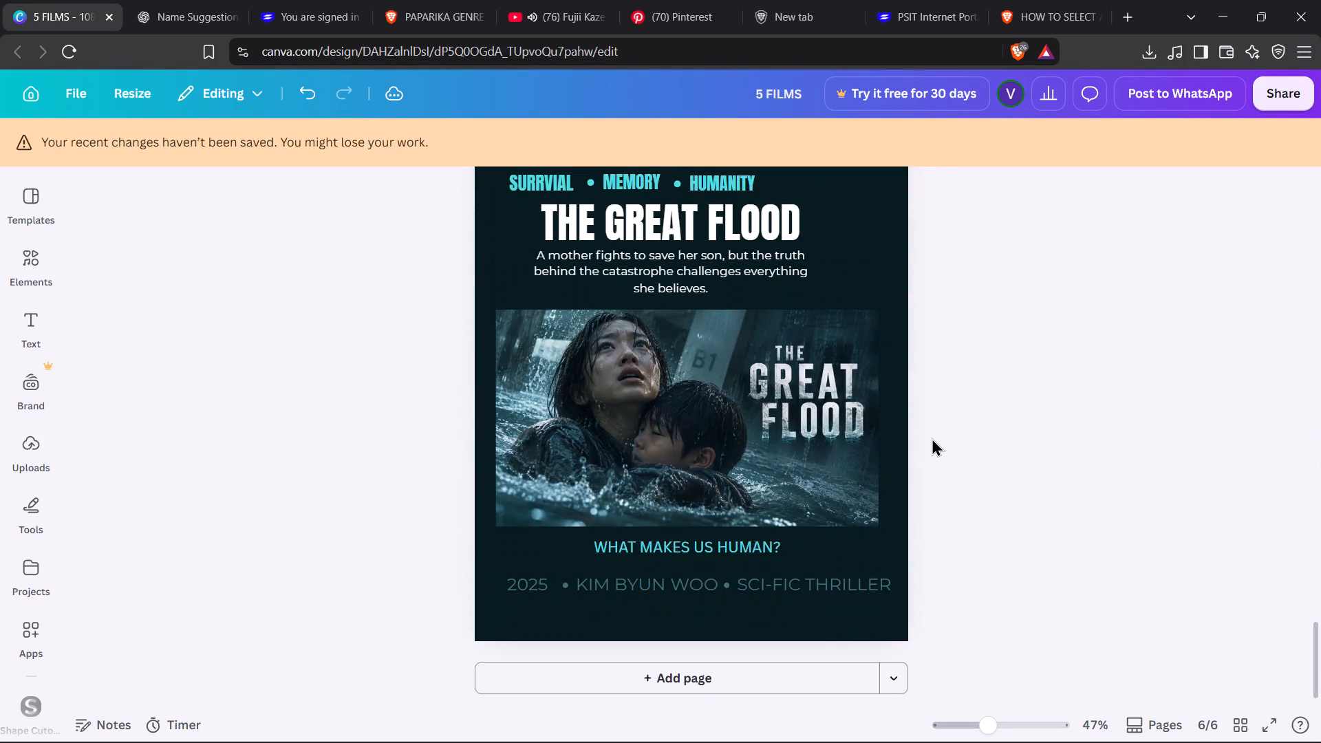
scroll(932, 438, "up", 10)
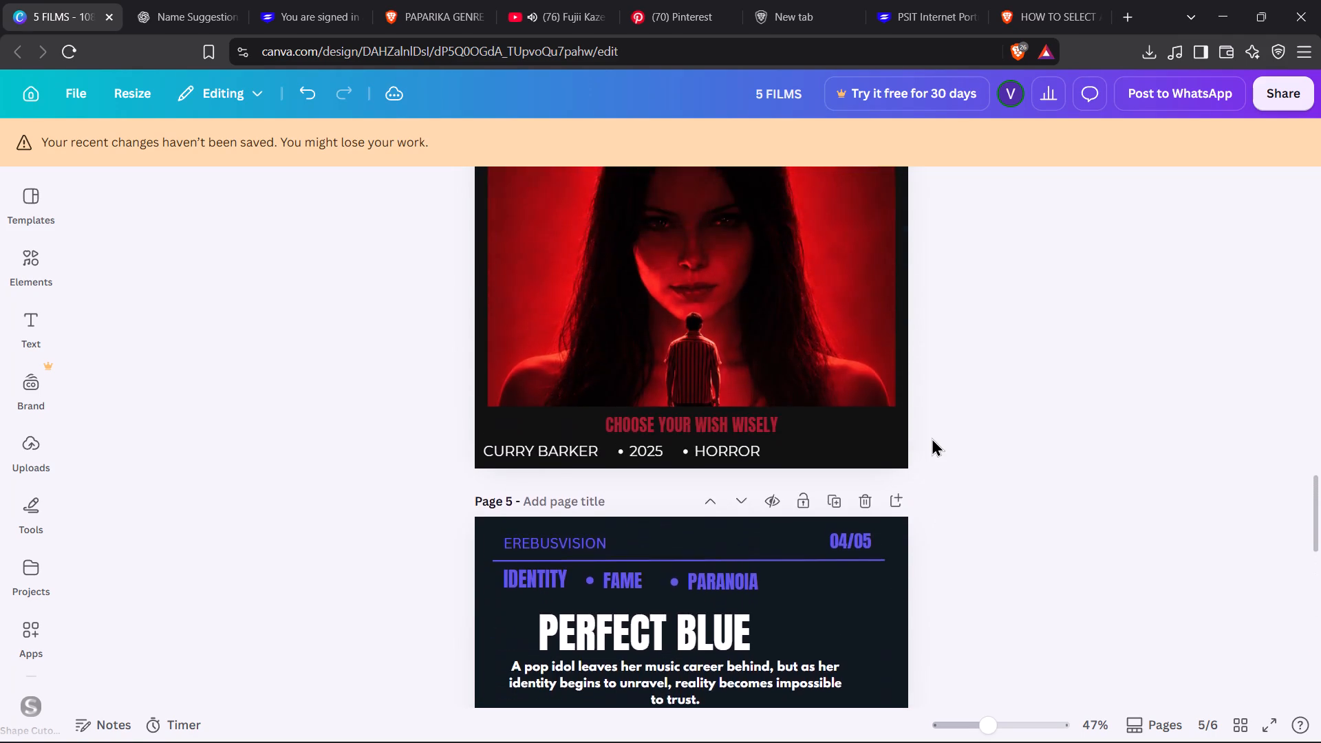
scroll(932, 438, "up", 6)
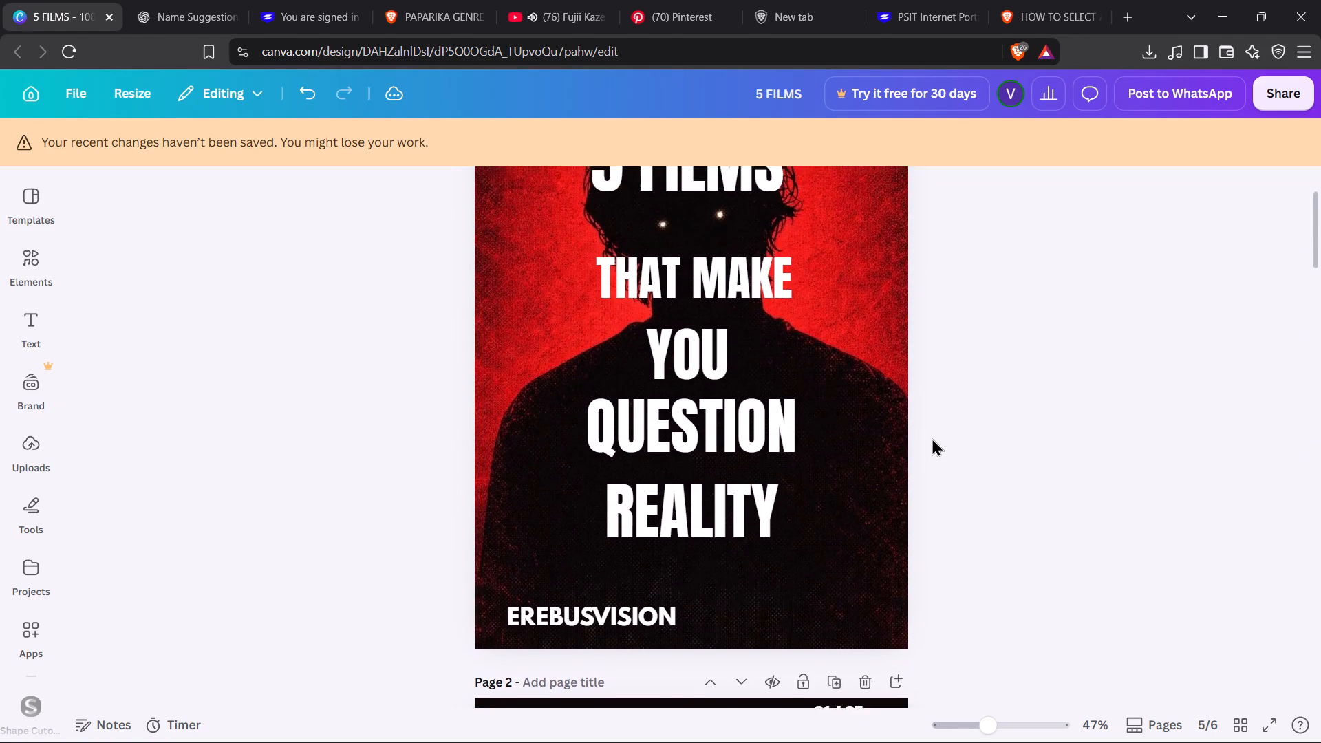
scroll(932, 438, "up", 2)
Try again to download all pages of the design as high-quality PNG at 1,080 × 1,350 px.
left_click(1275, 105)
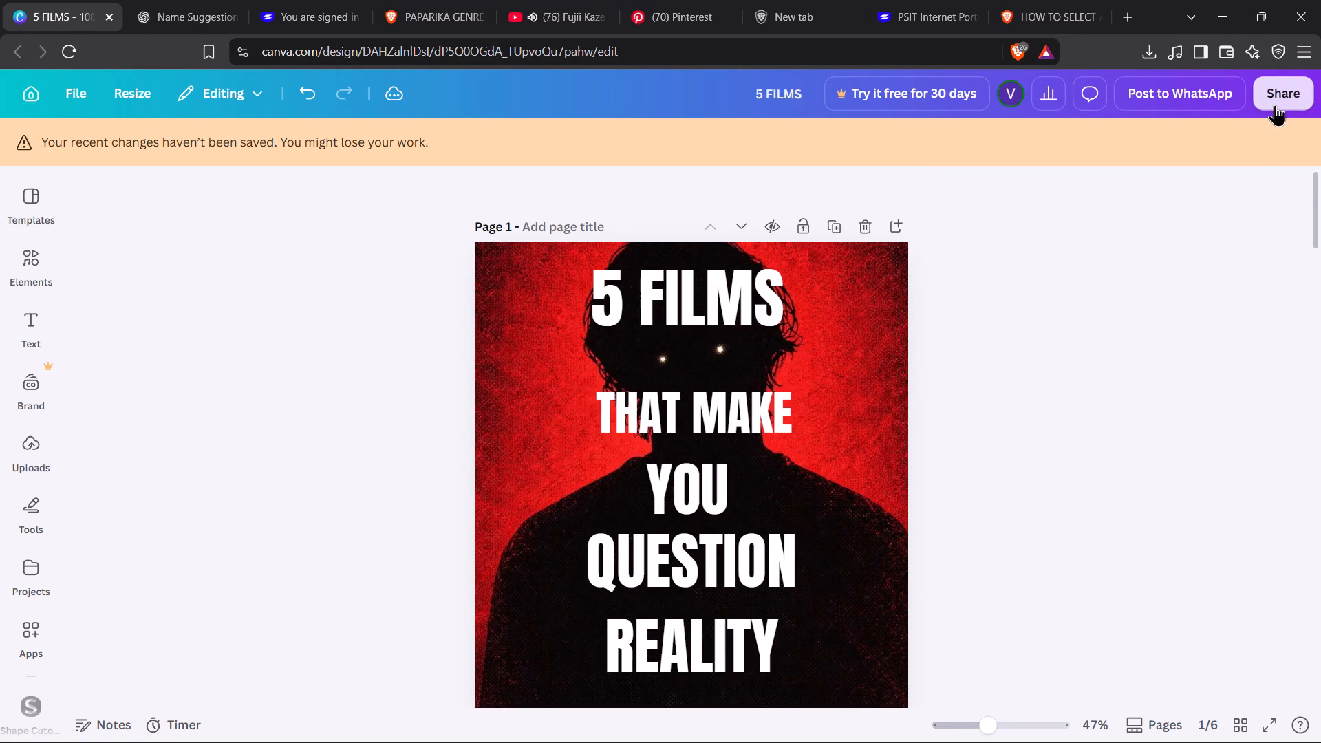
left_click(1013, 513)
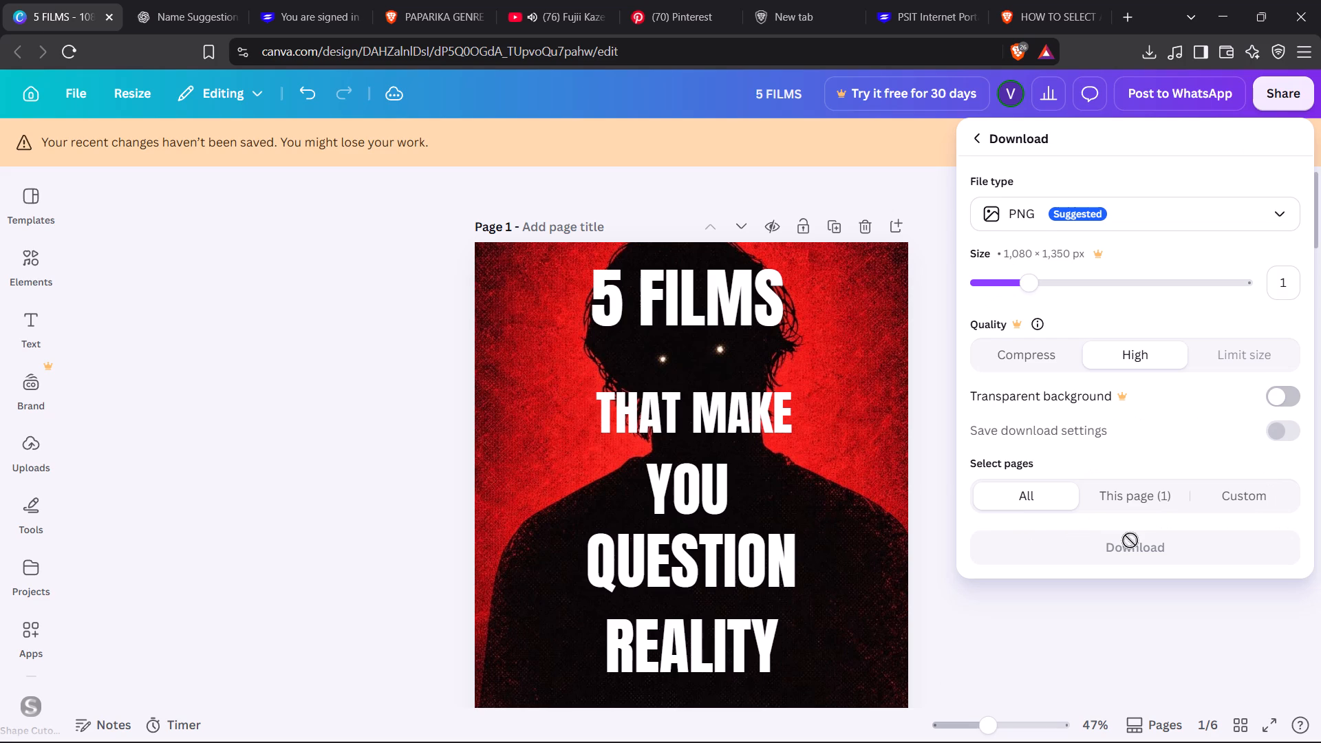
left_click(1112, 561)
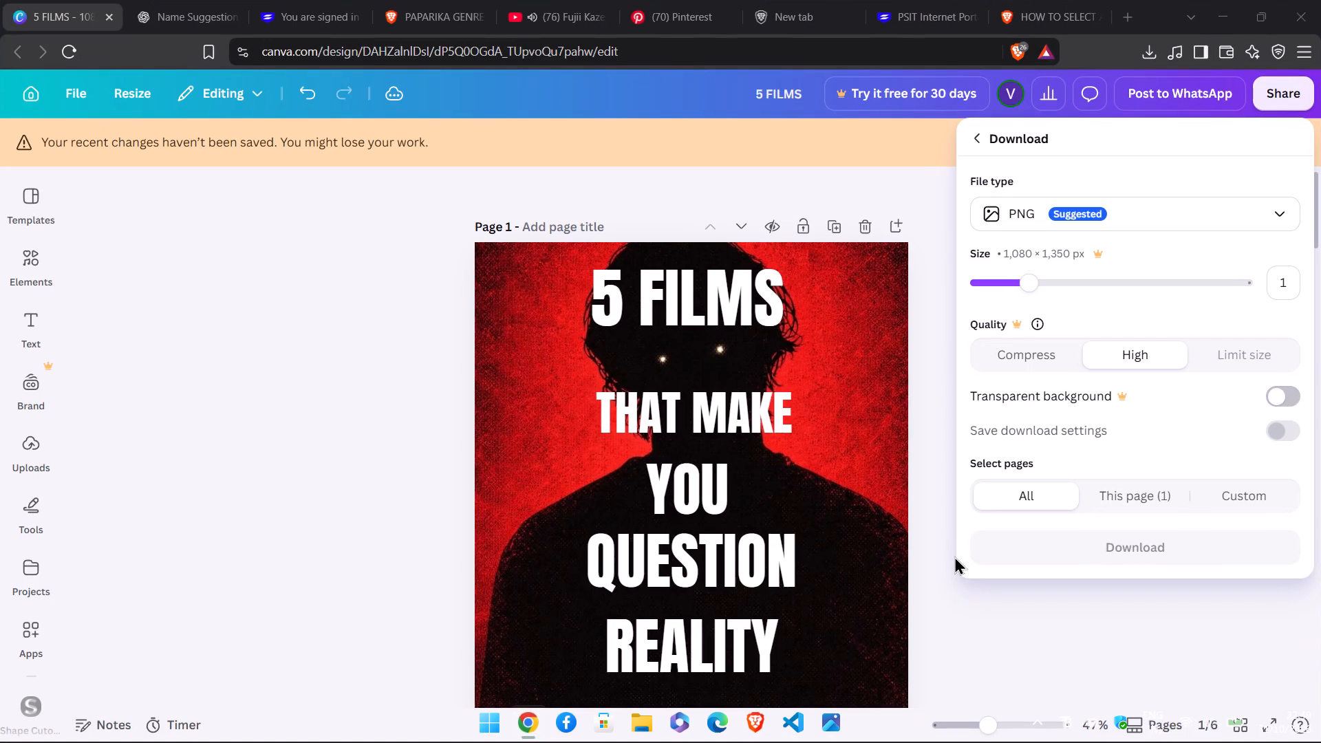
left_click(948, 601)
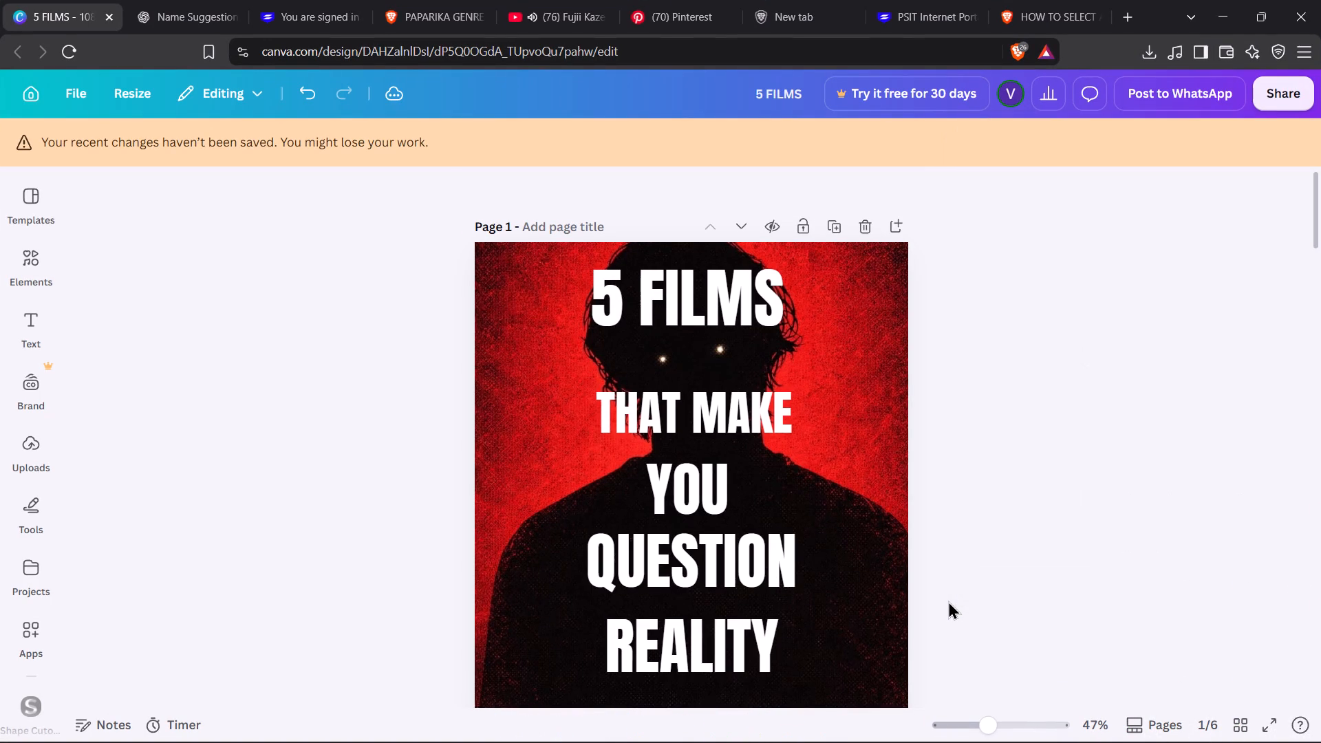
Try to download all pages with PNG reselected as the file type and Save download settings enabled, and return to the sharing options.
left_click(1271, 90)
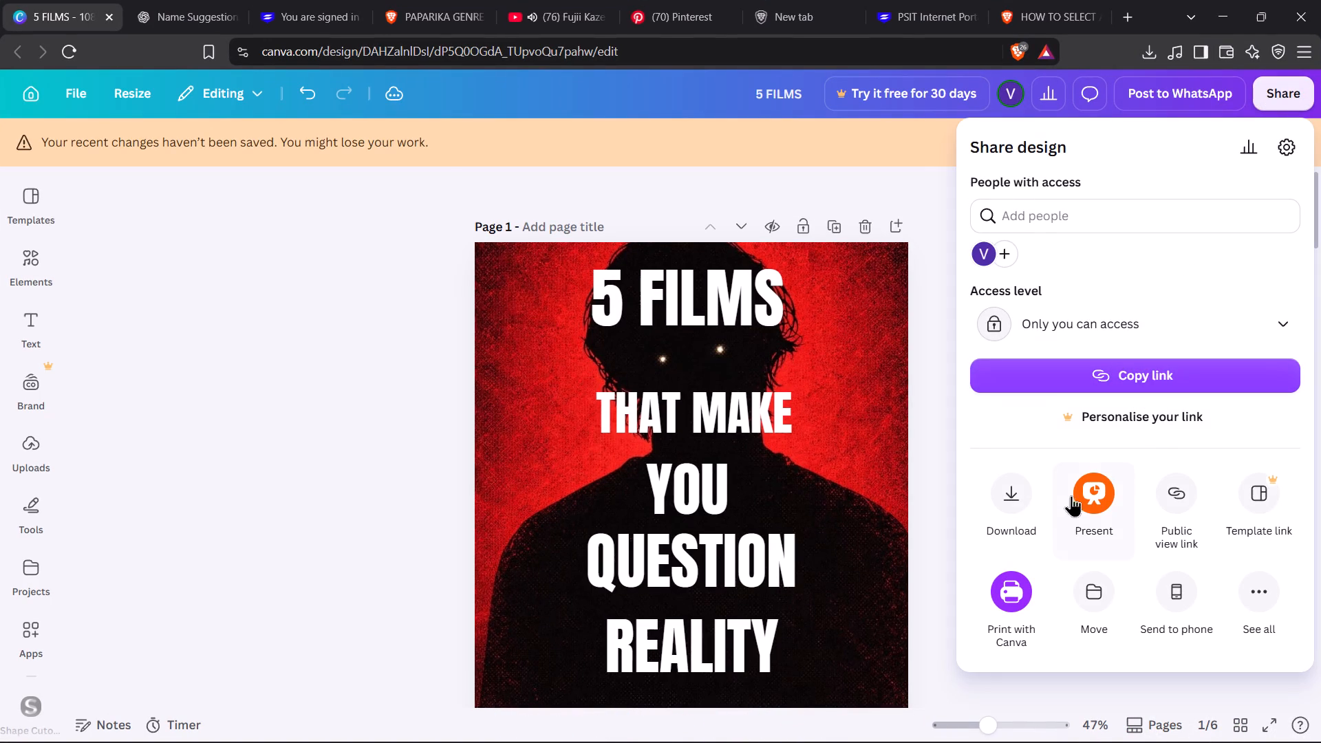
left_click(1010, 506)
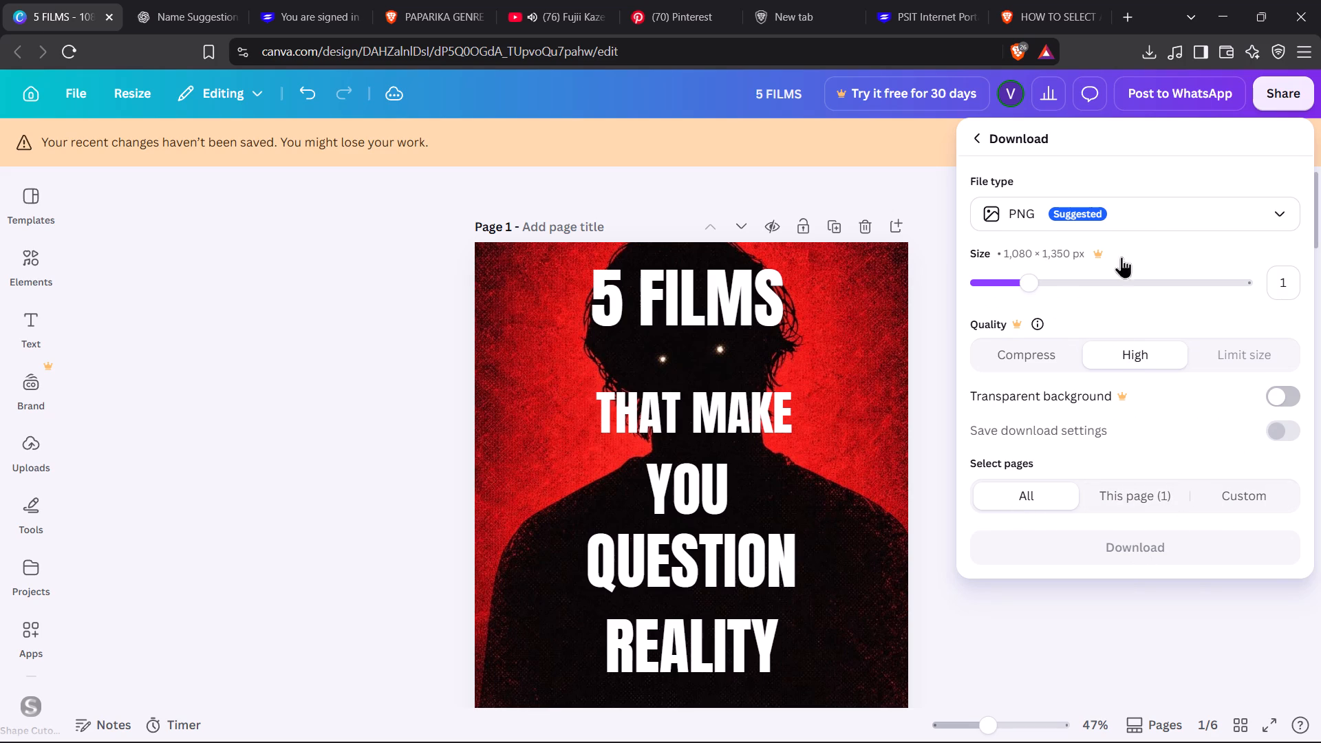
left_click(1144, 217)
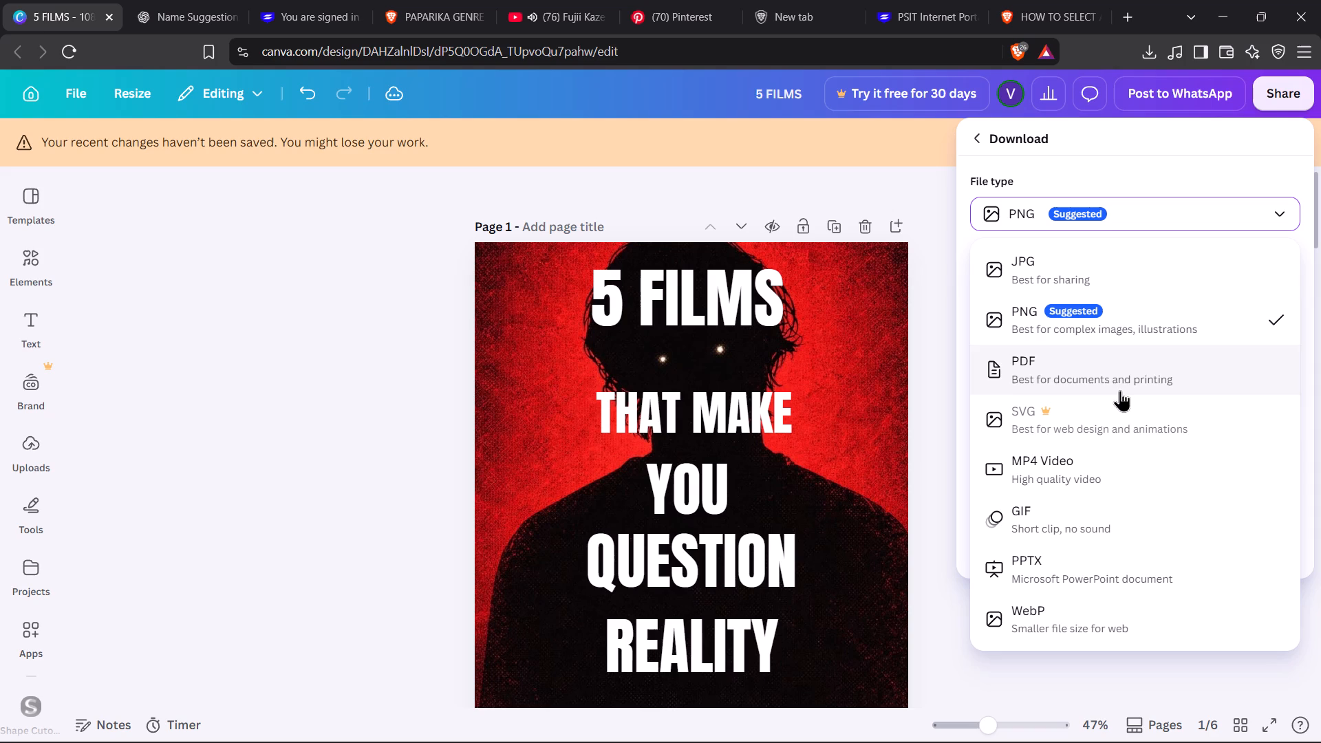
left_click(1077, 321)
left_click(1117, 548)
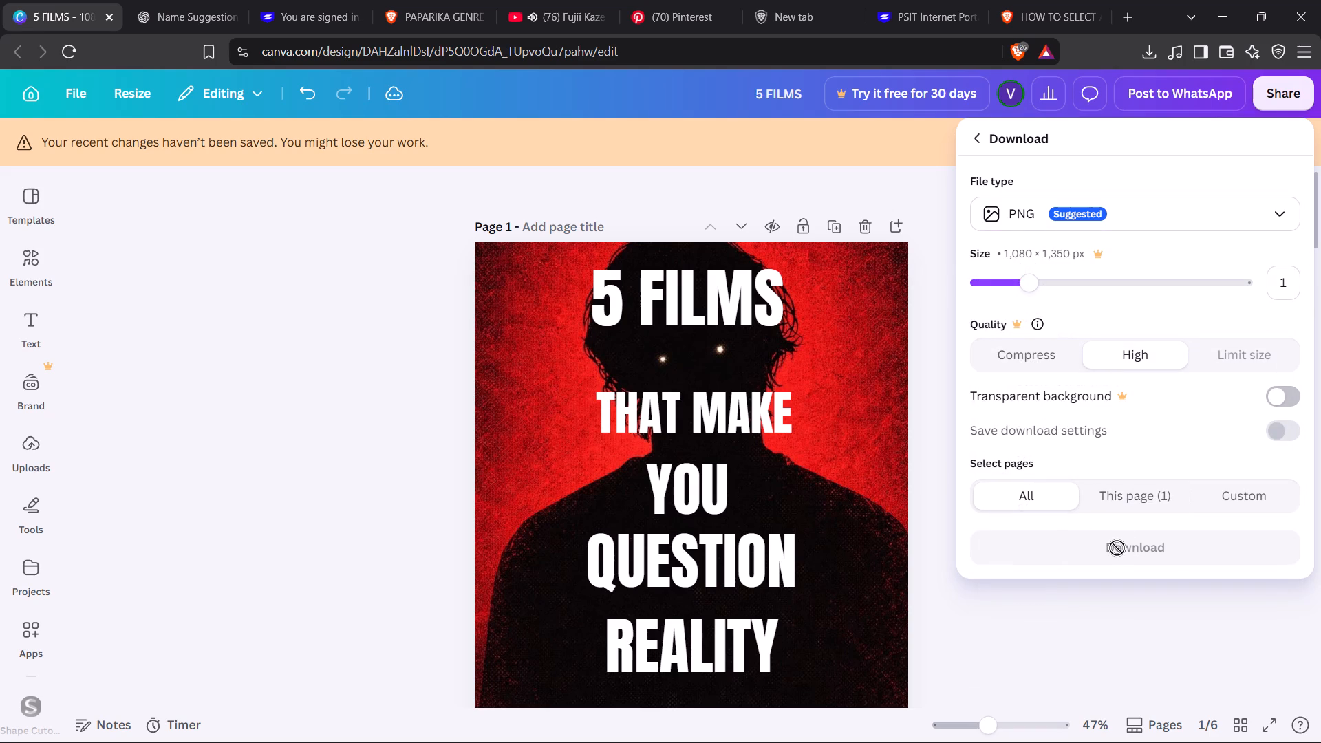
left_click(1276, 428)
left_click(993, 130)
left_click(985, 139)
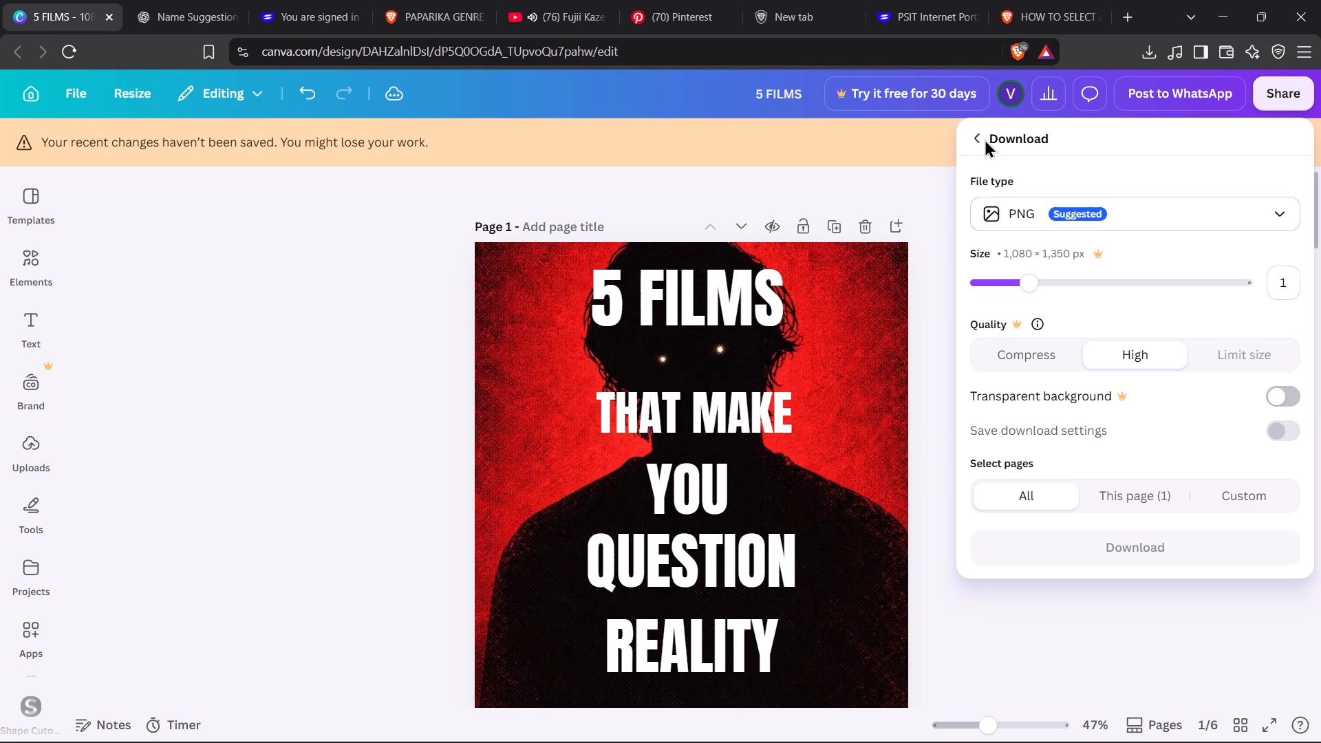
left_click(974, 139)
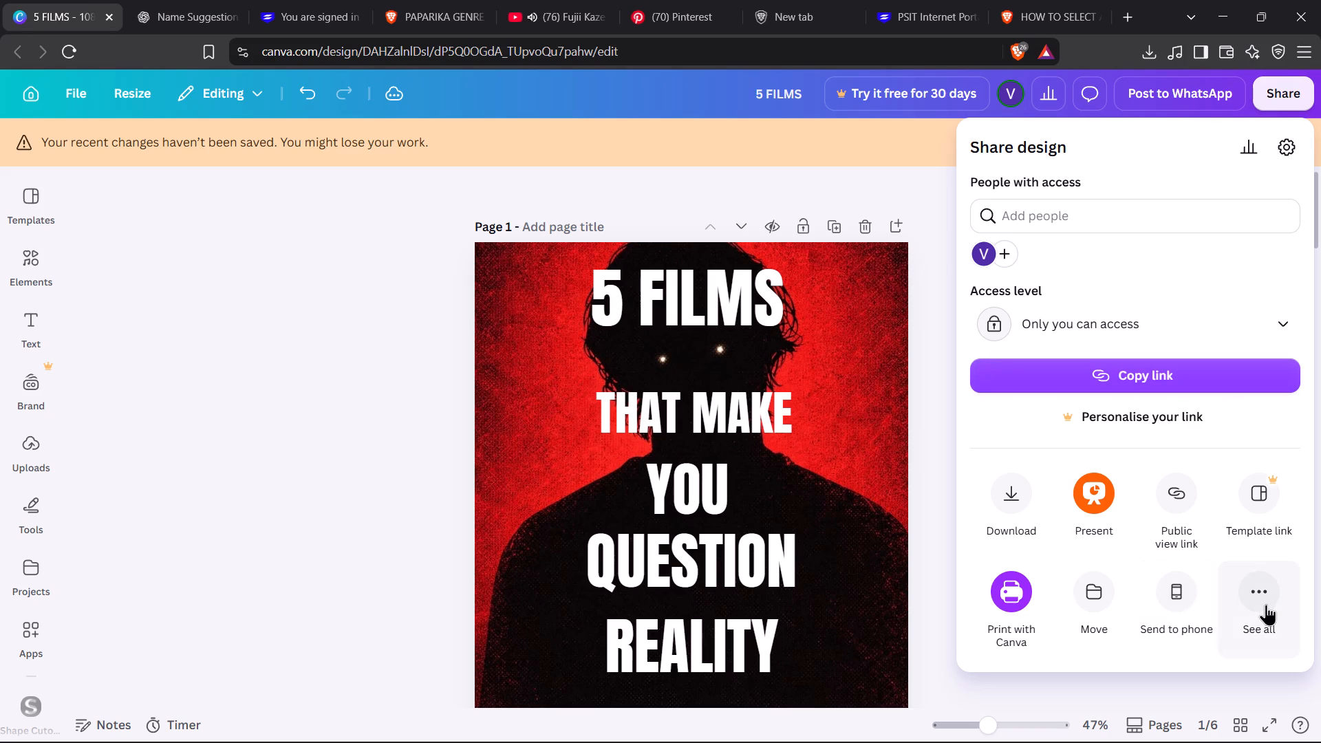
Browse the Print with Canva product range from flyers to posters, and close it.
left_click(1019, 606)
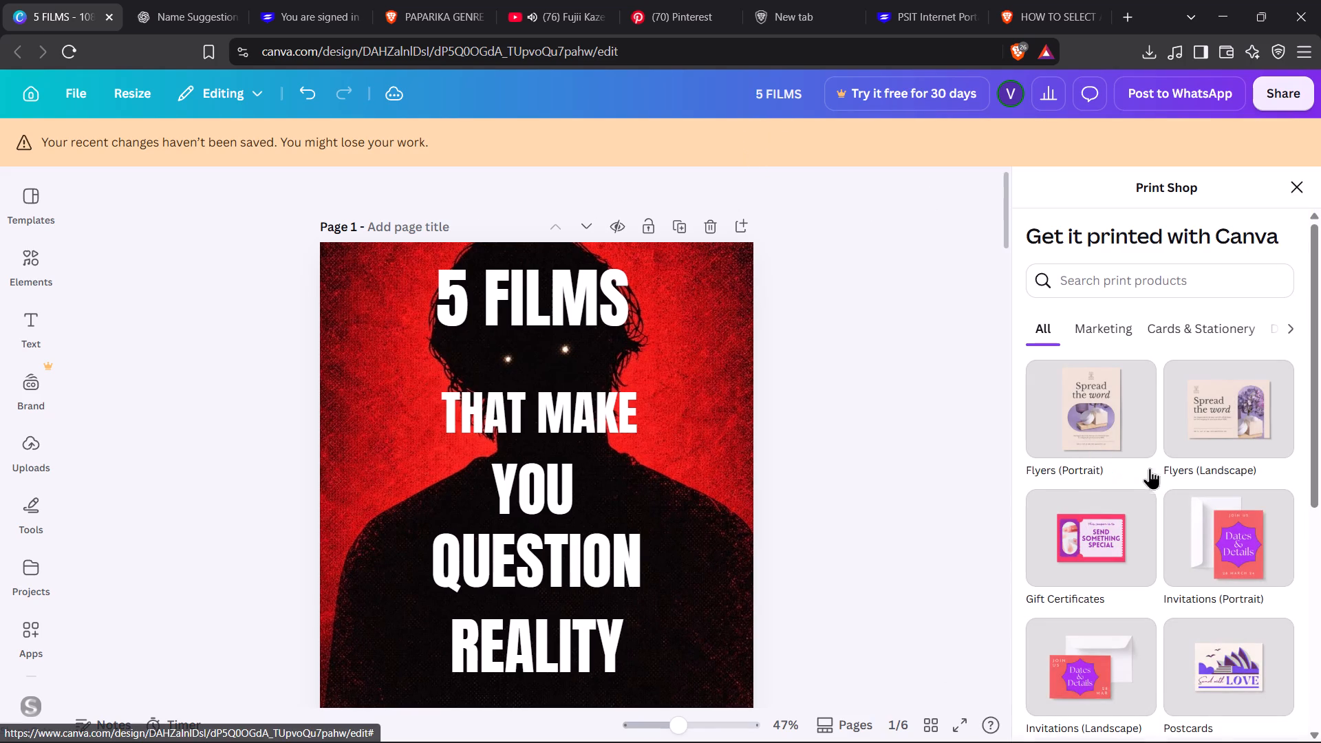
scroll(1259, 567, "down", 2)
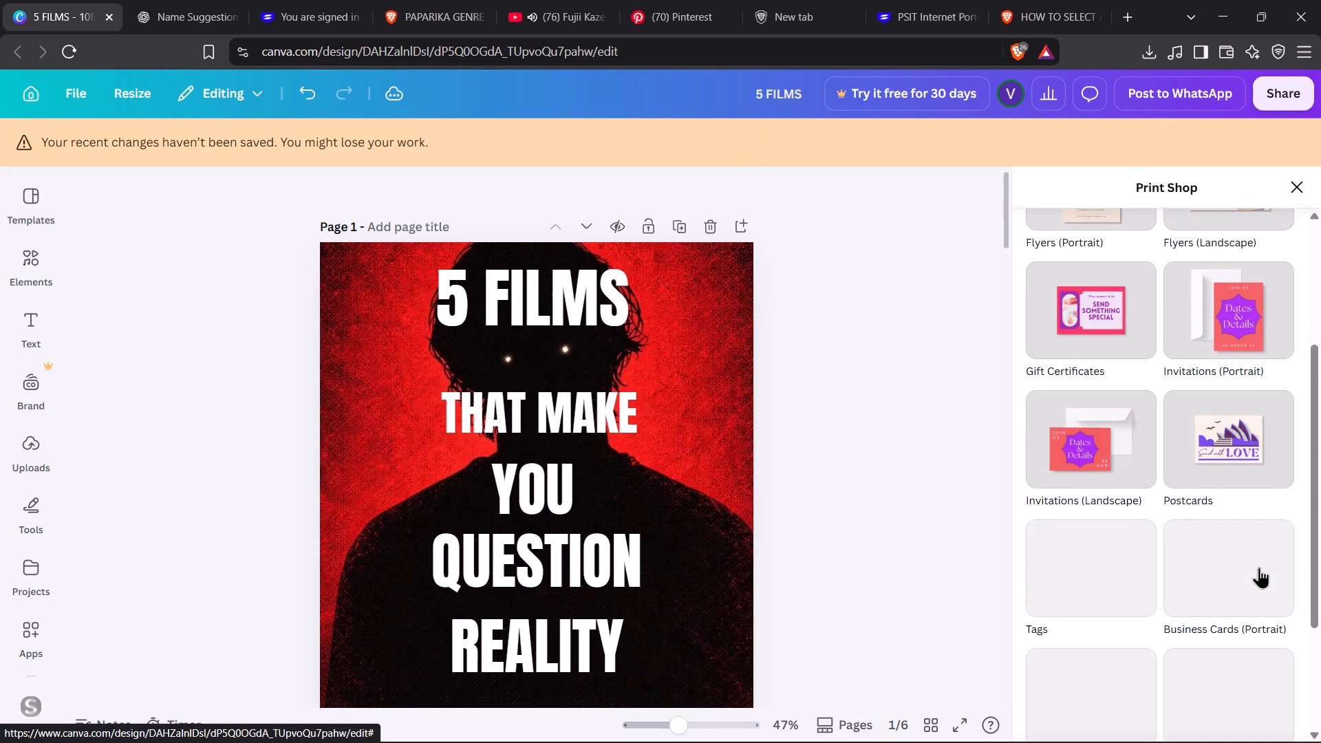
scroll(1259, 567, "up", 2)
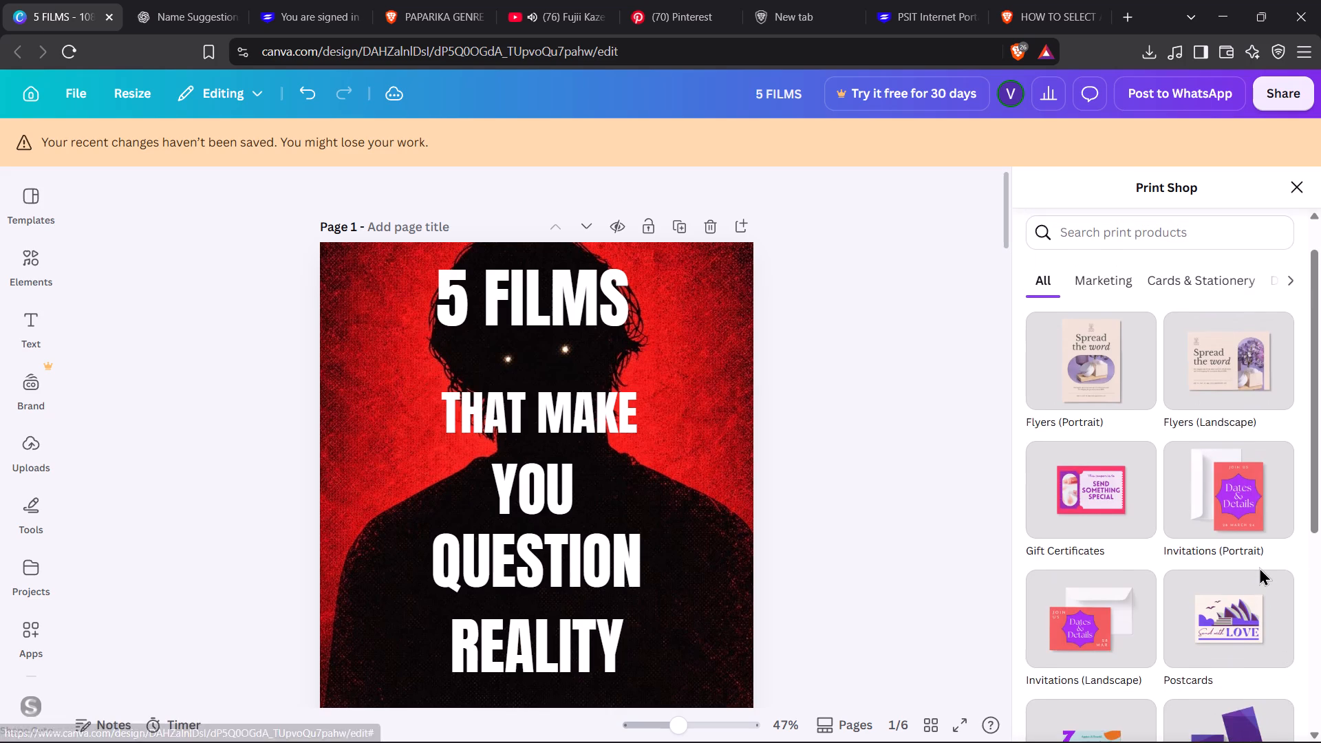
scroll(1259, 567, "down", 4)
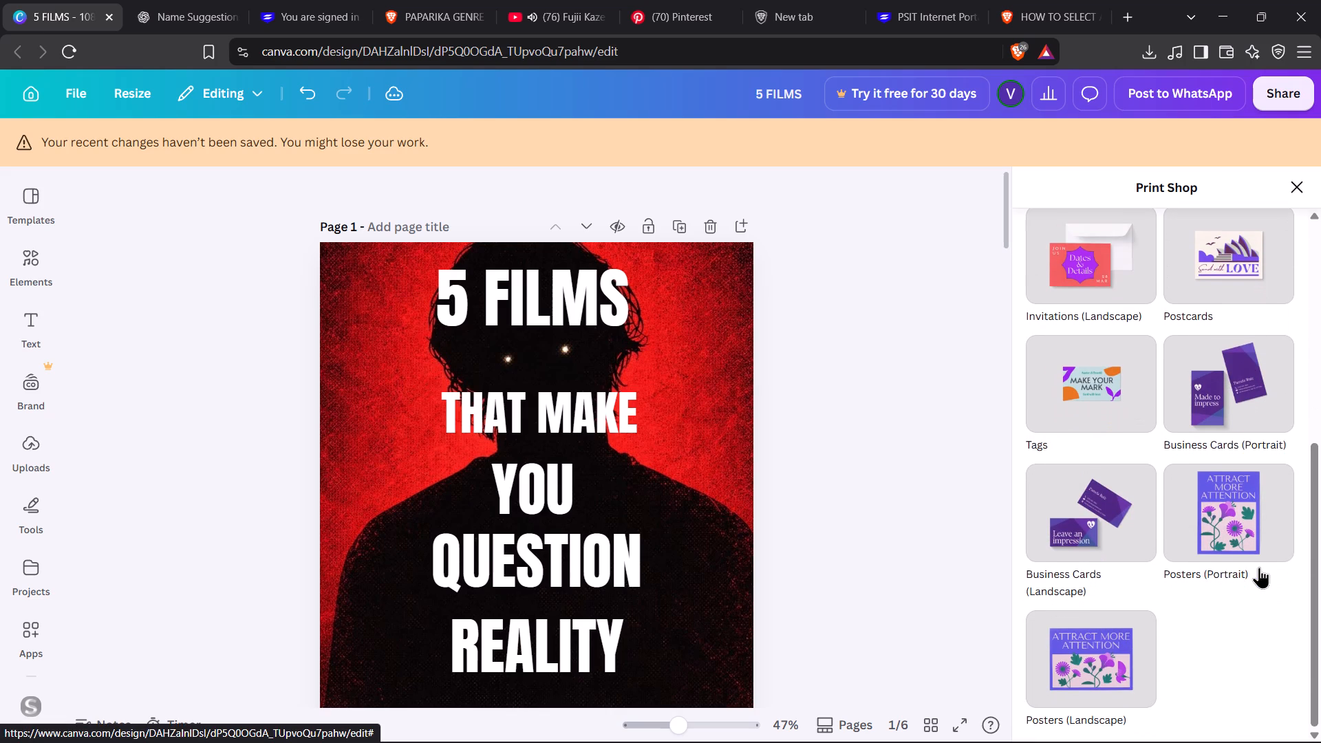
left_click(1292, 185)
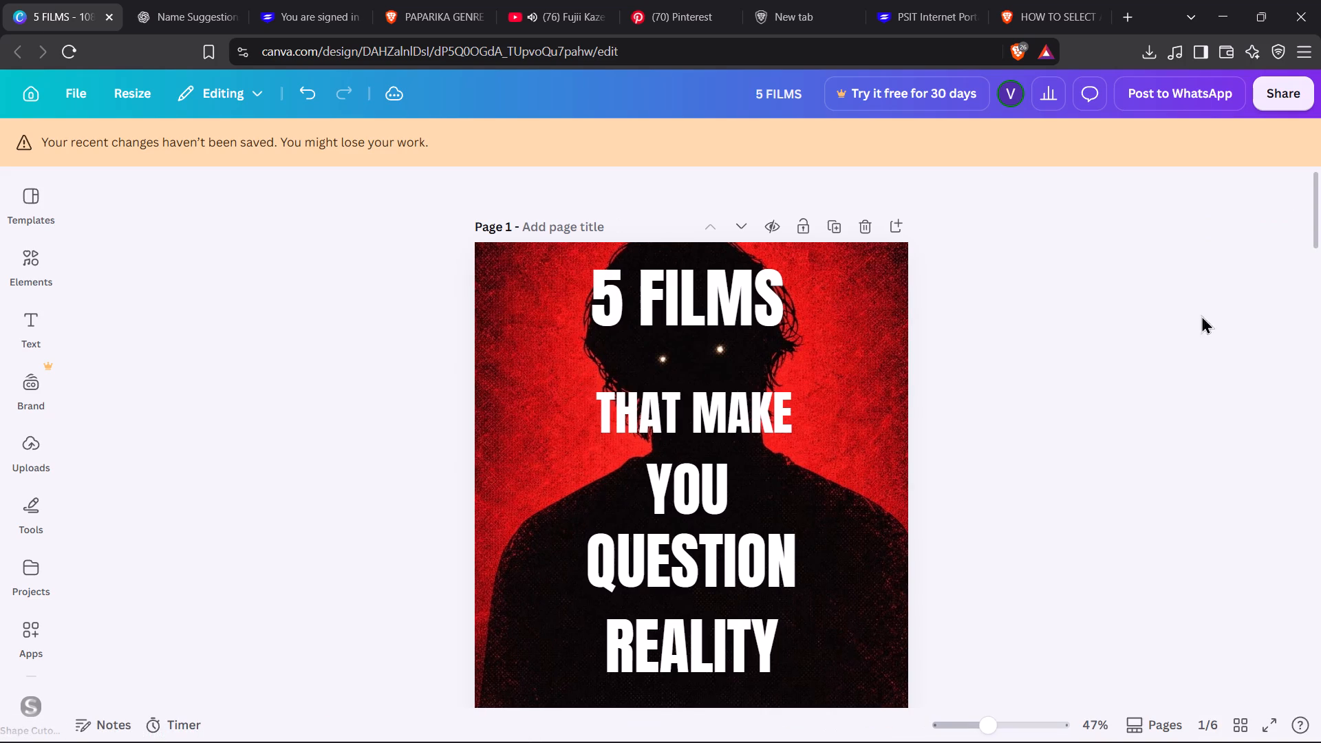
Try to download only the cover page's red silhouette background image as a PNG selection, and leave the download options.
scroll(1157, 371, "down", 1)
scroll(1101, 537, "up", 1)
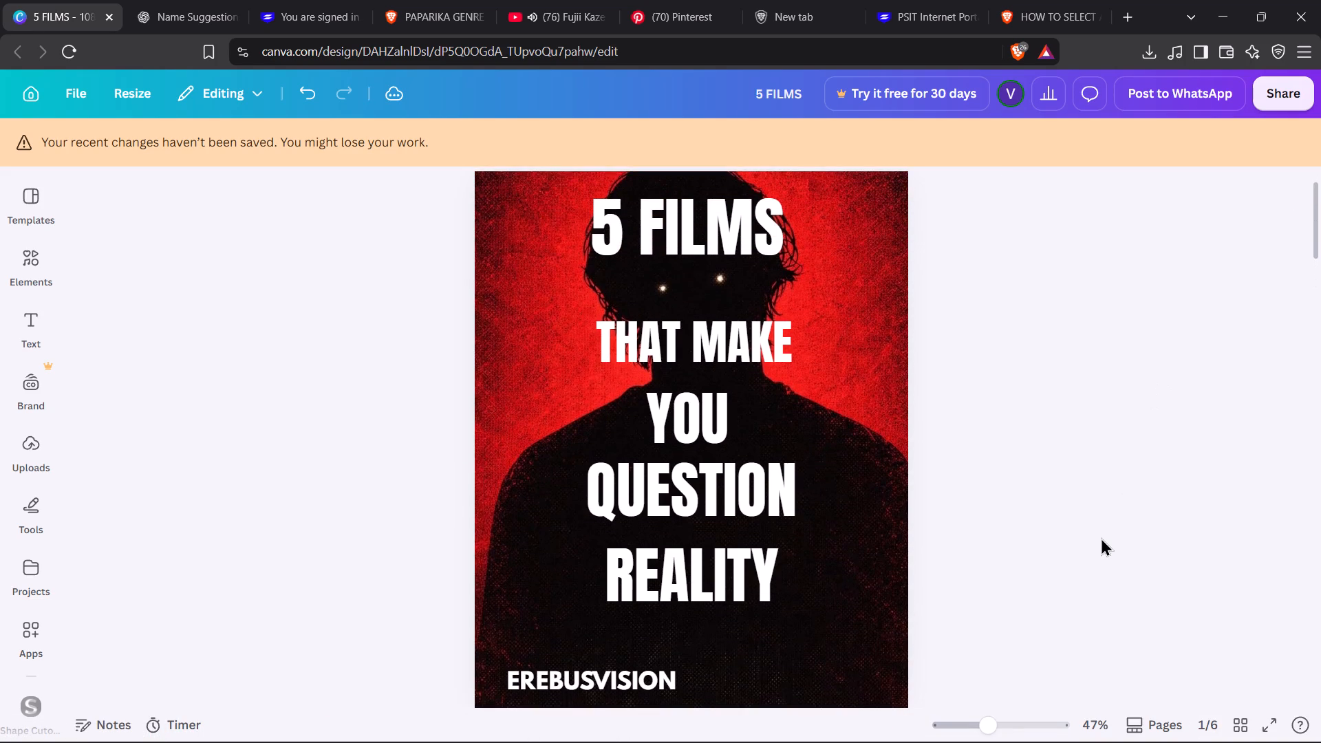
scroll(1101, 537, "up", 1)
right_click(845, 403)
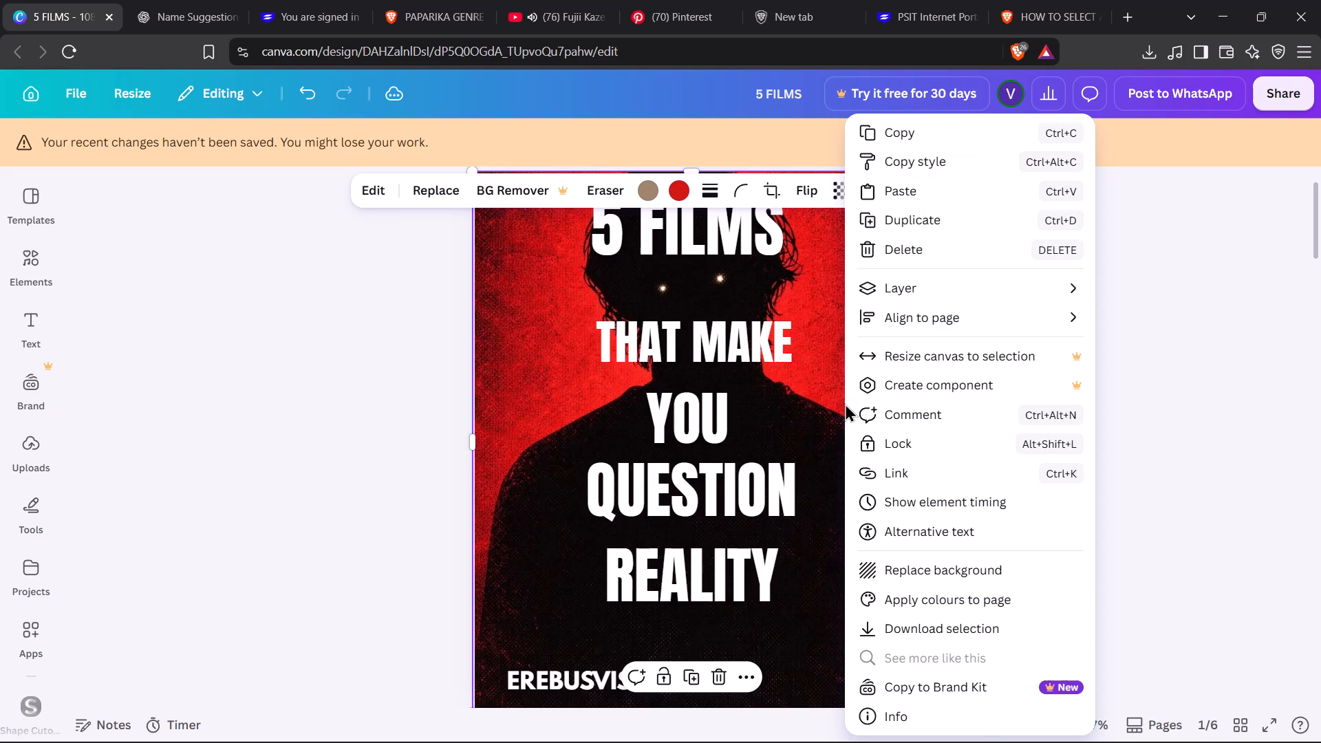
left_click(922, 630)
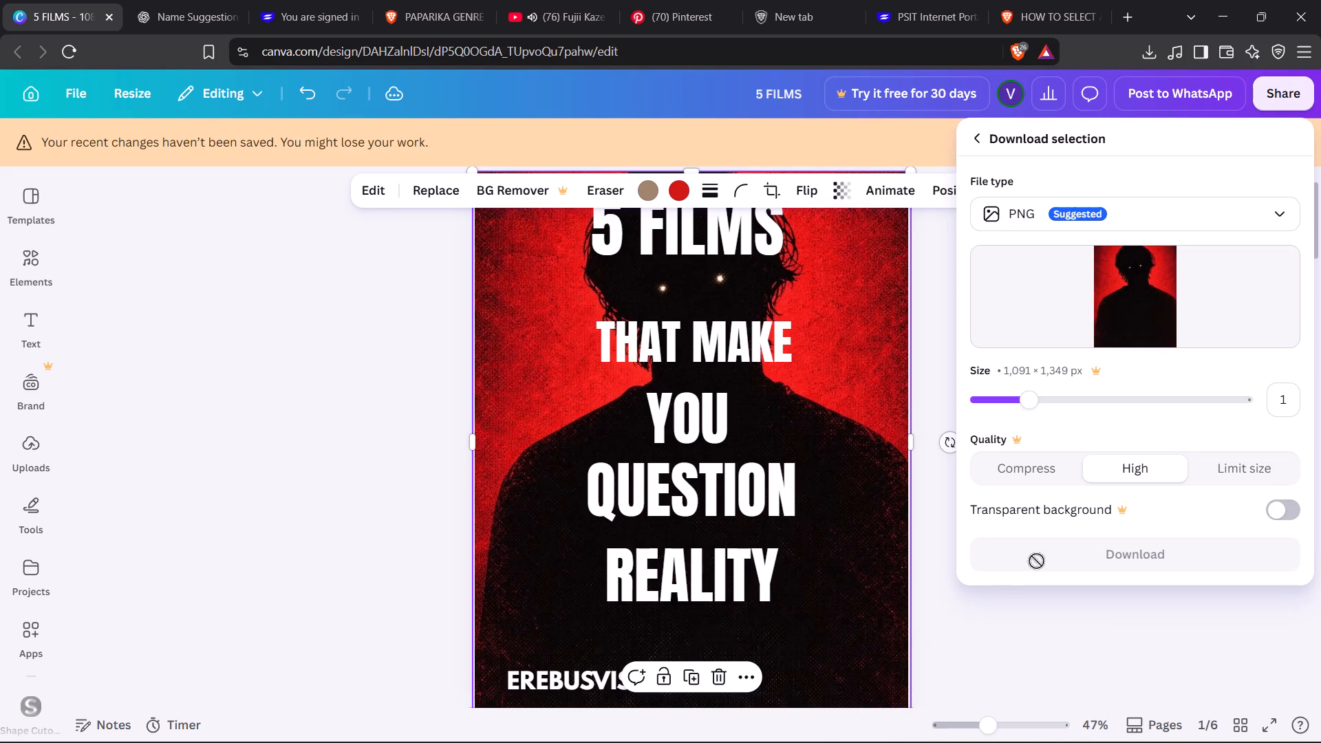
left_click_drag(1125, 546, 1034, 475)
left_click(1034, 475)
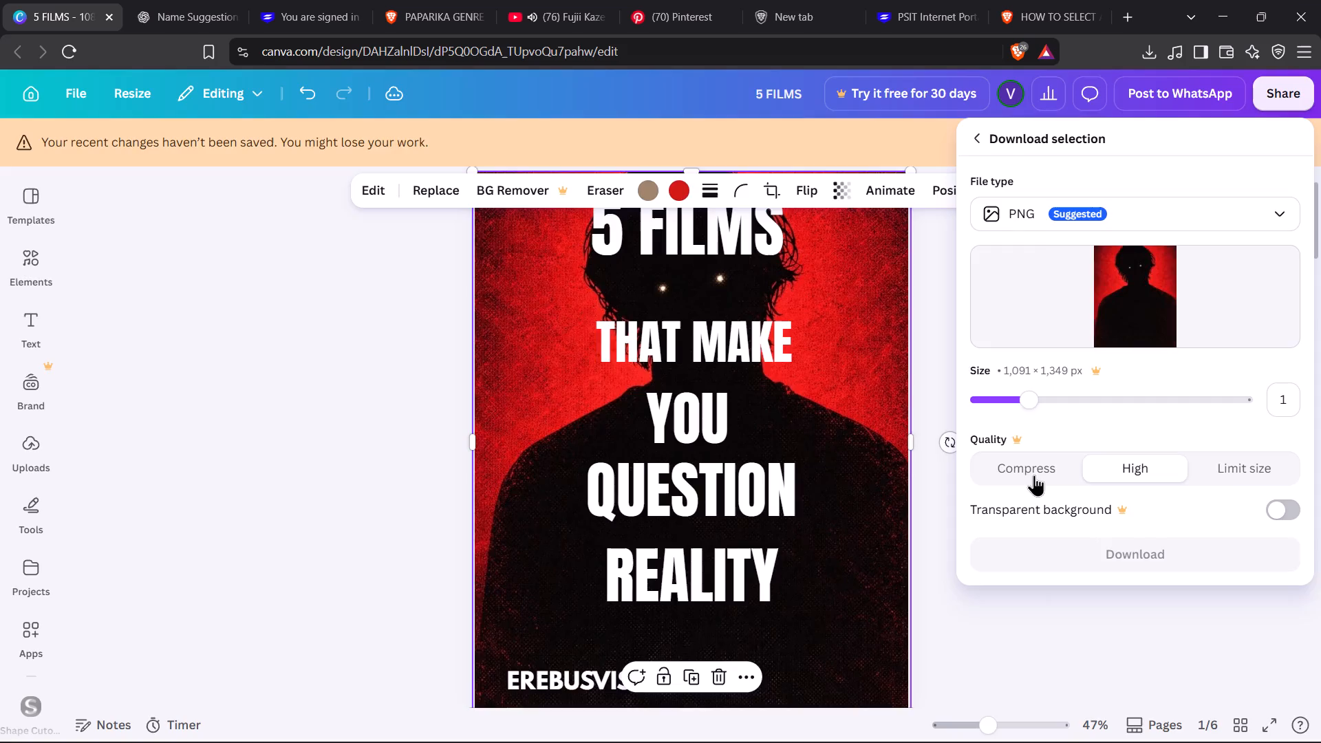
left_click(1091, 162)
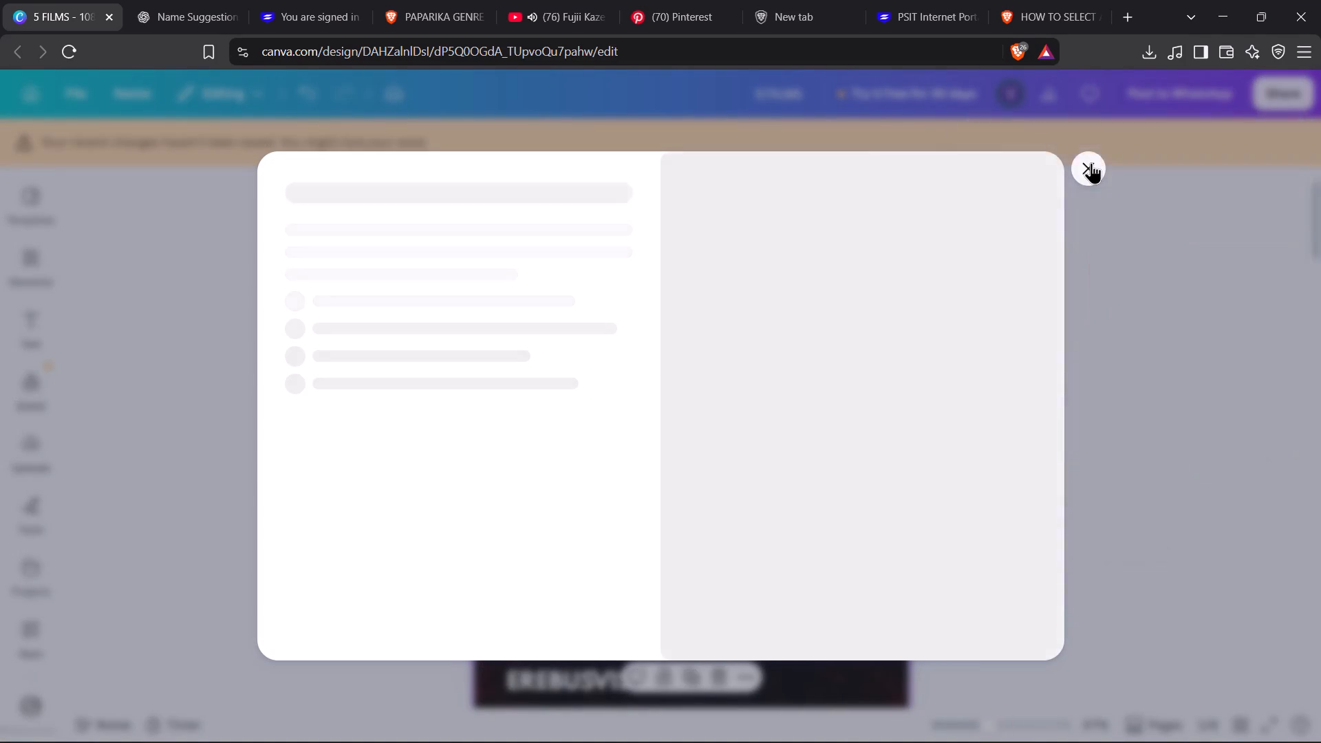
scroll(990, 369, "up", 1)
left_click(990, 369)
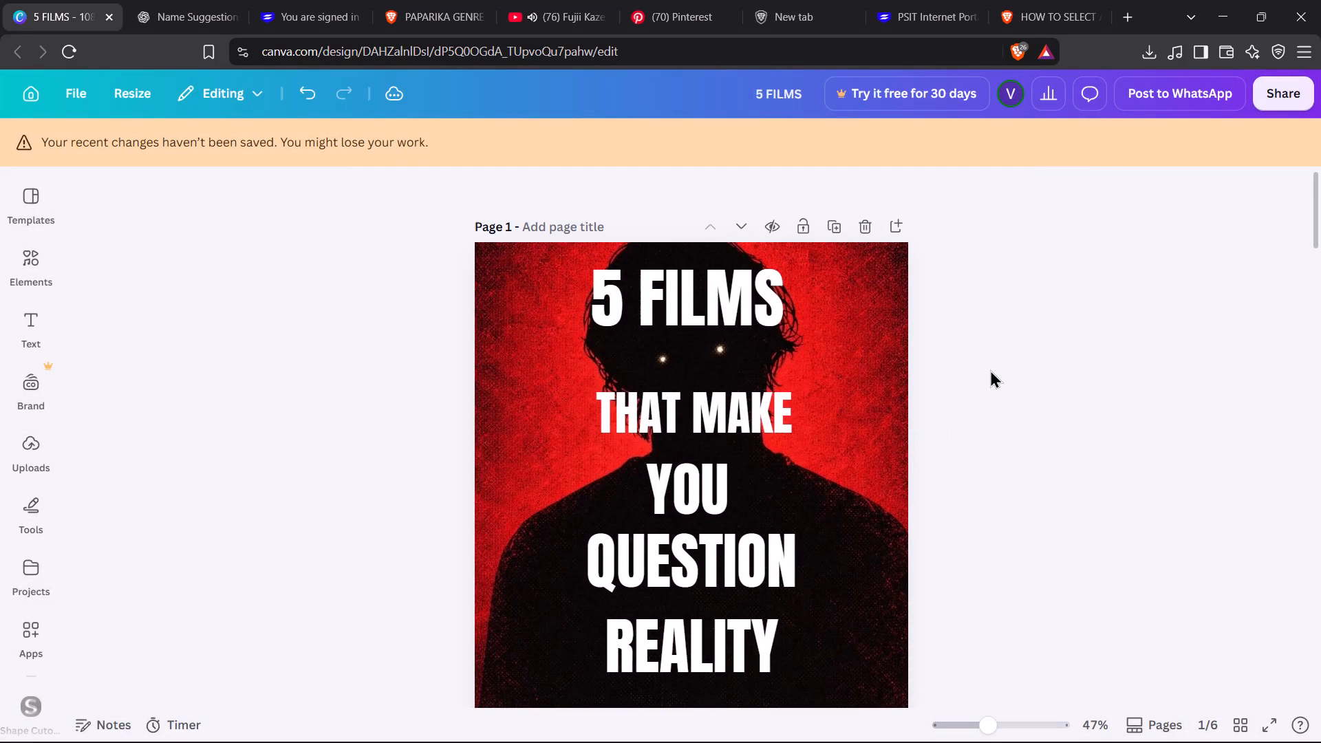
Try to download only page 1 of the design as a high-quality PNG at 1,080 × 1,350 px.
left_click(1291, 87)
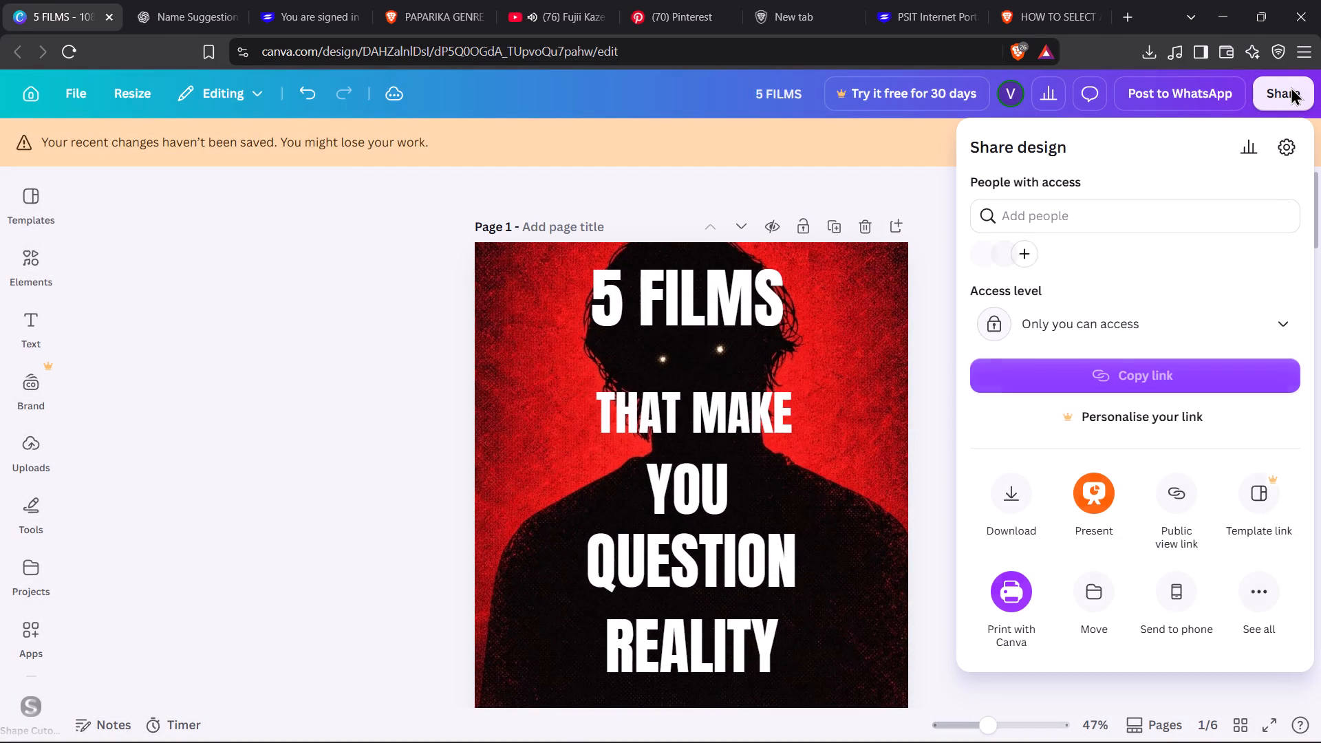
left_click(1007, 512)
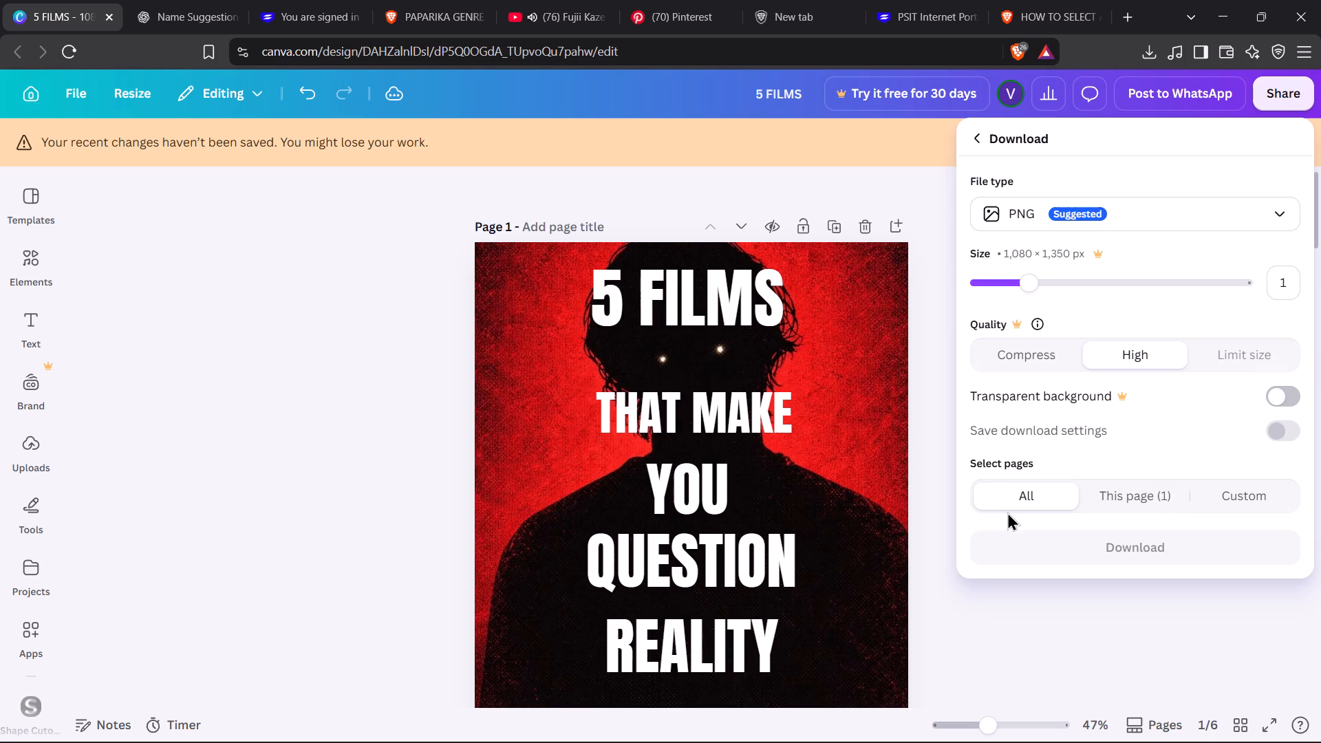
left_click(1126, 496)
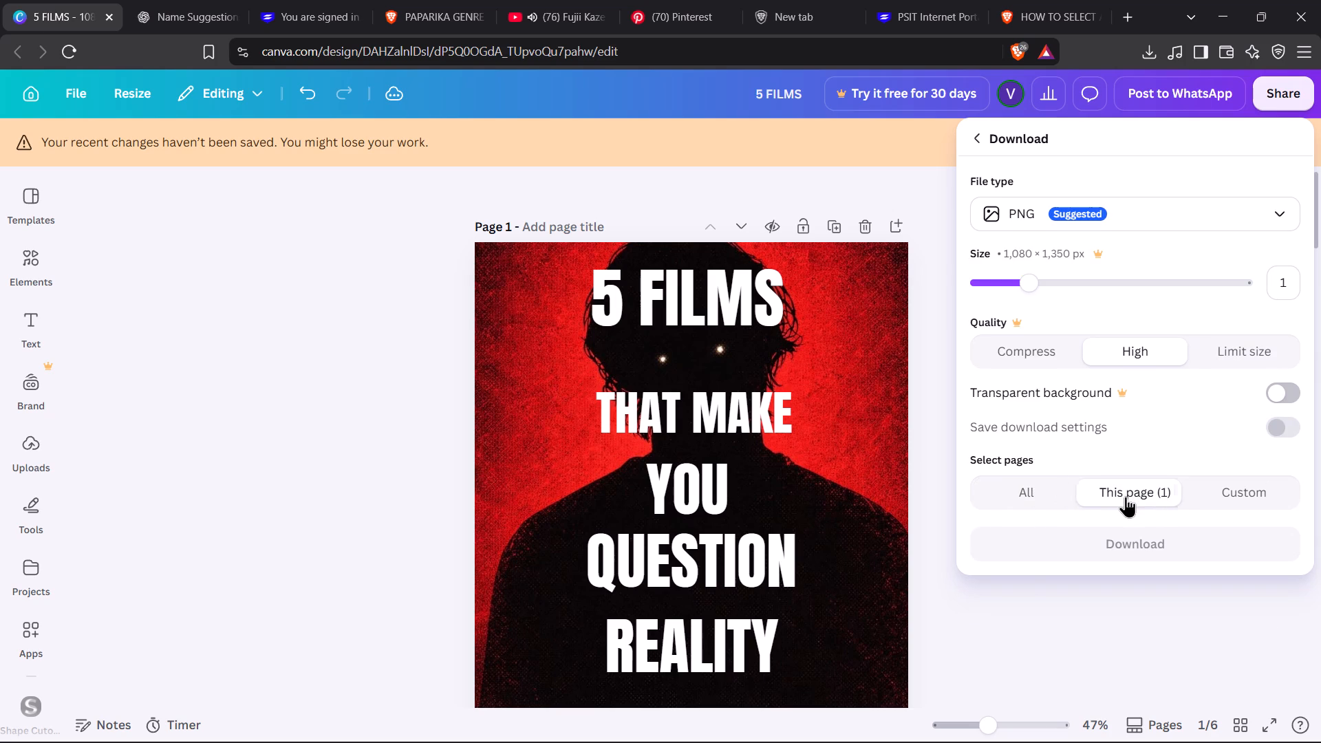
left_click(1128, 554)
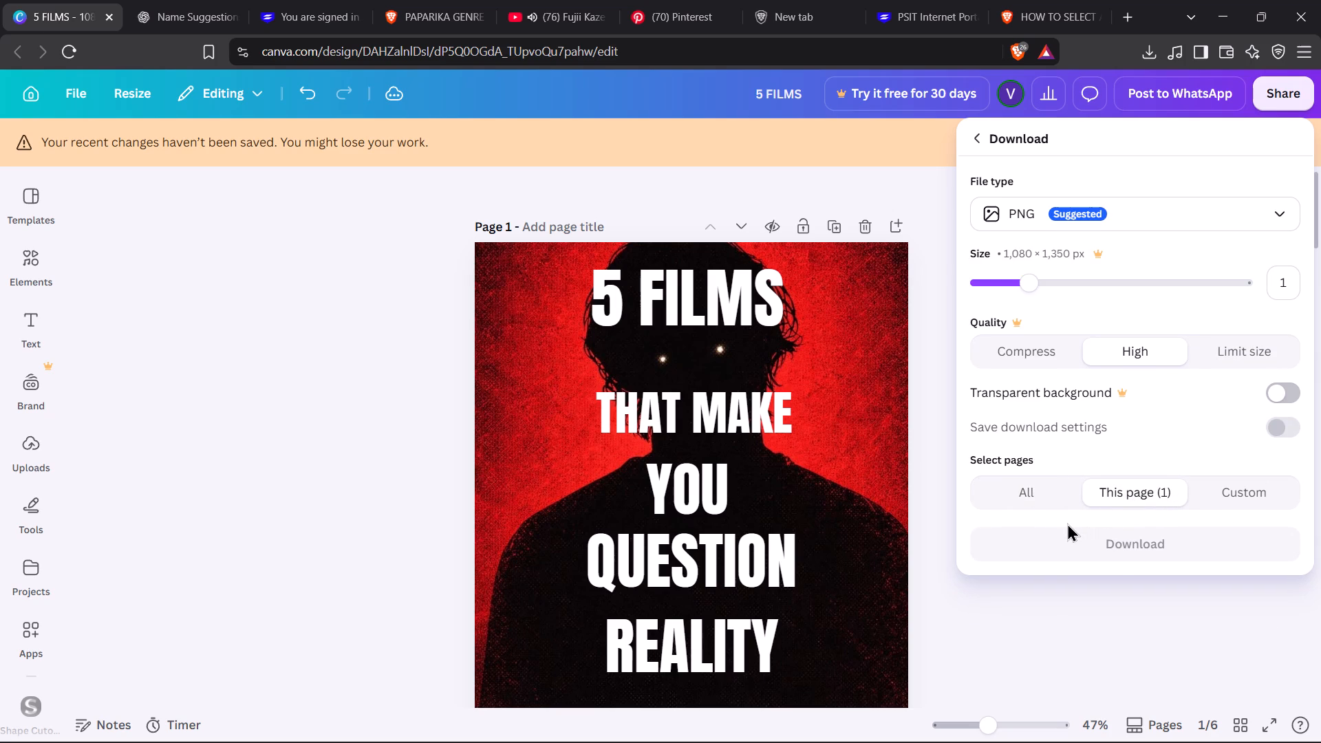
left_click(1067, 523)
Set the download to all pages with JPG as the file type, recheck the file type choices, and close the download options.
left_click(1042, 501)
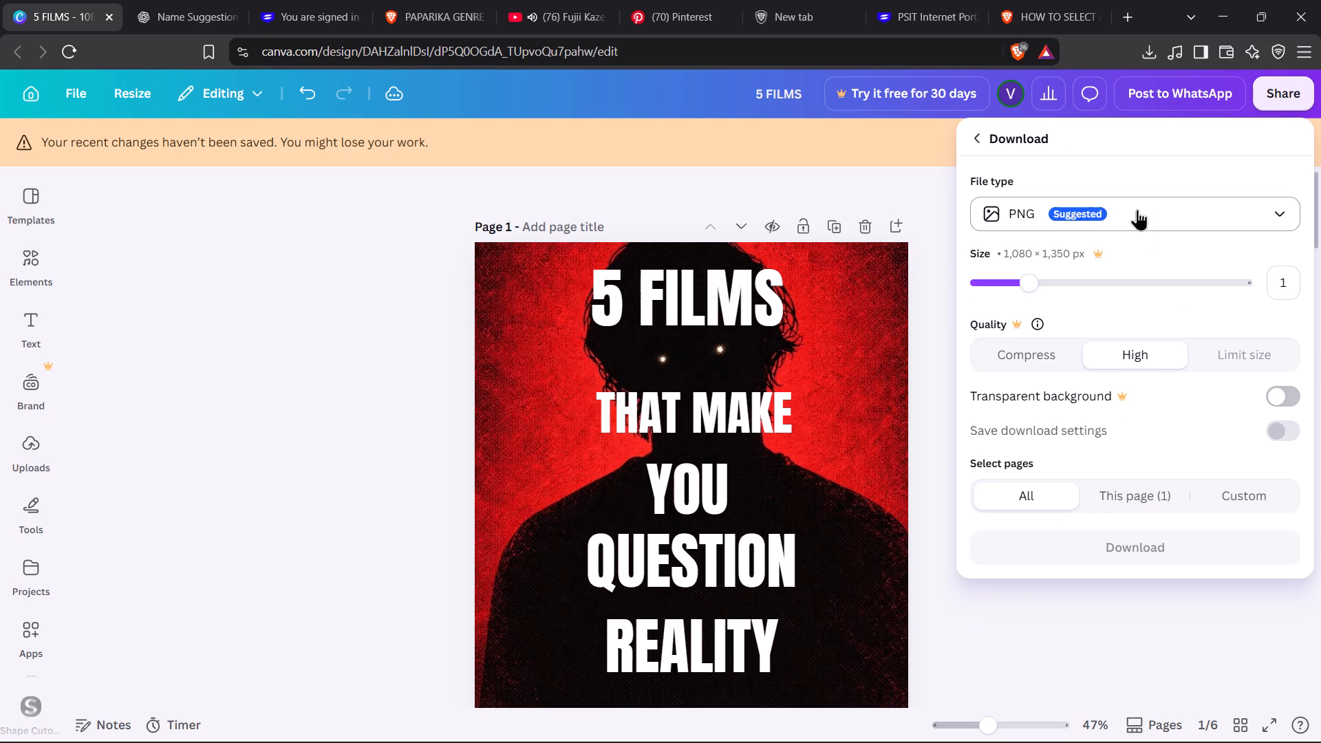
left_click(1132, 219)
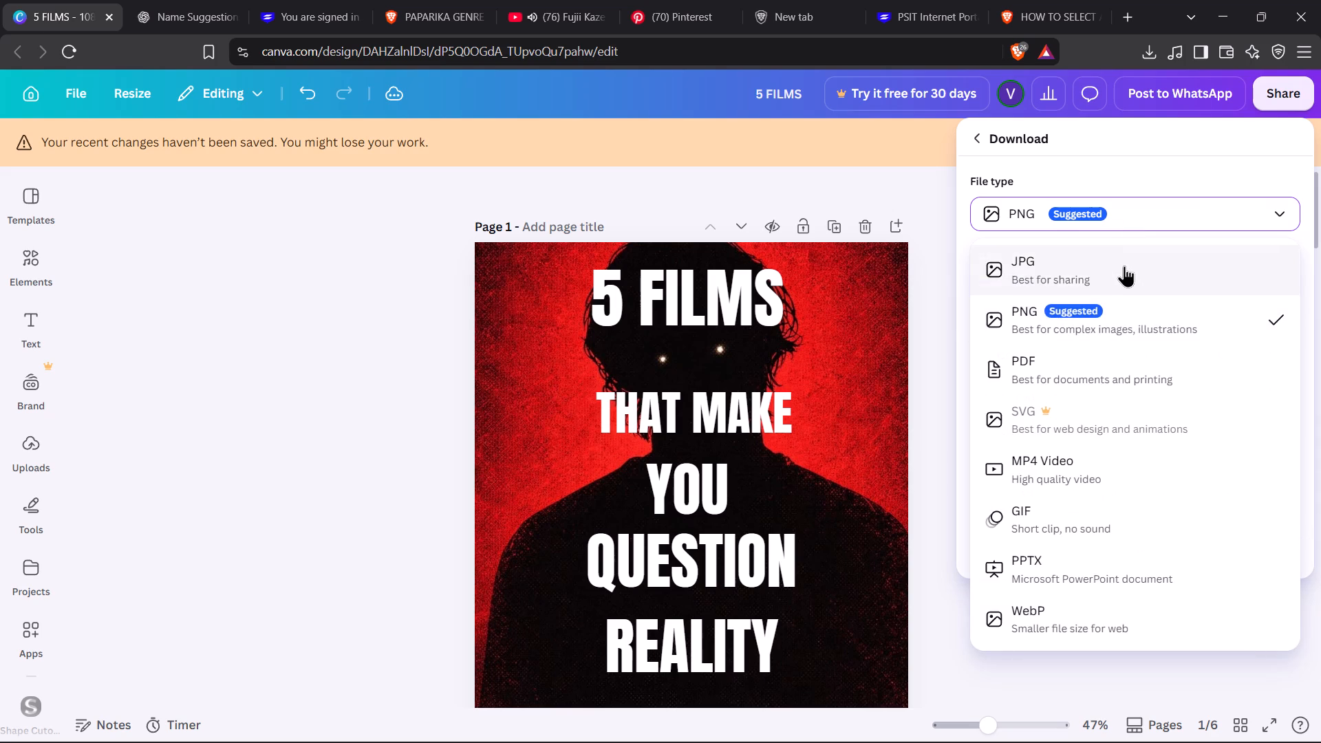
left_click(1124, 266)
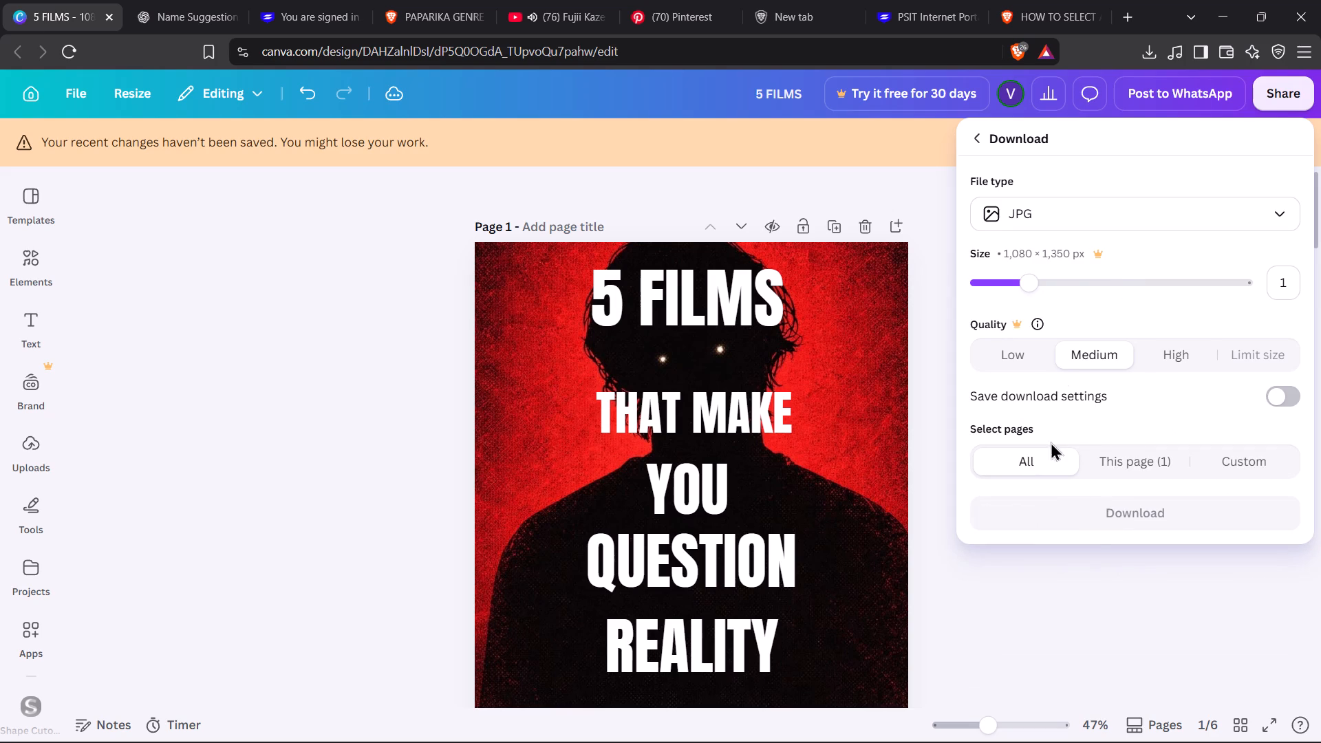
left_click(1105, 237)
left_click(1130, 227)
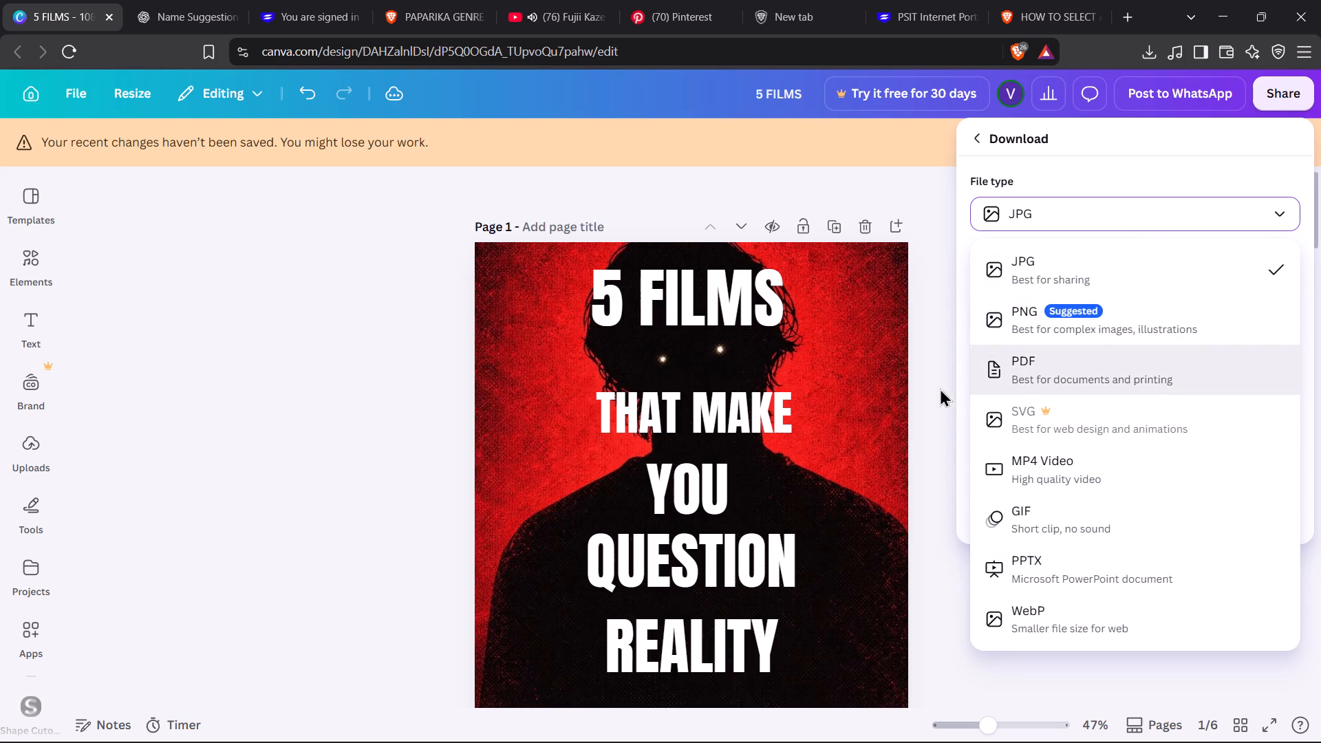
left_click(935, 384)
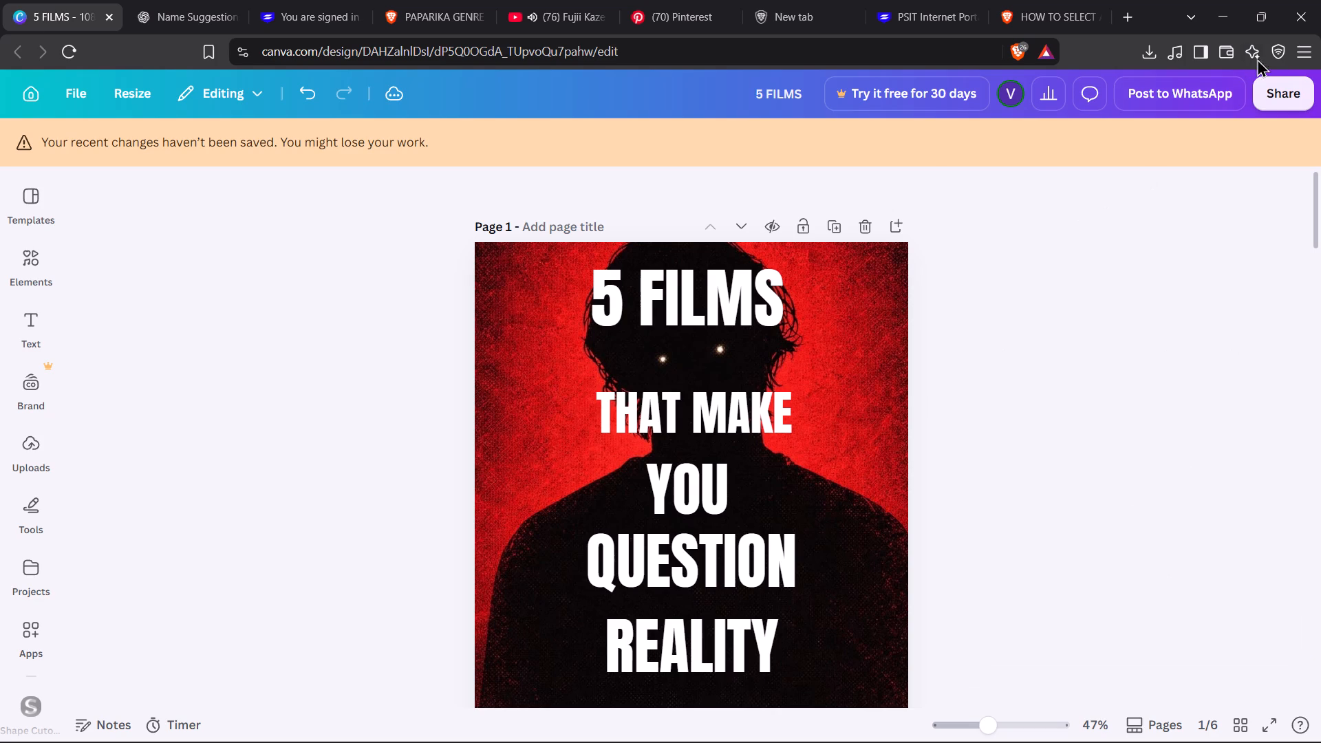
Copy the design's share link with access kept to the owner only, and dismiss the access dialog.
left_click(1284, 95)
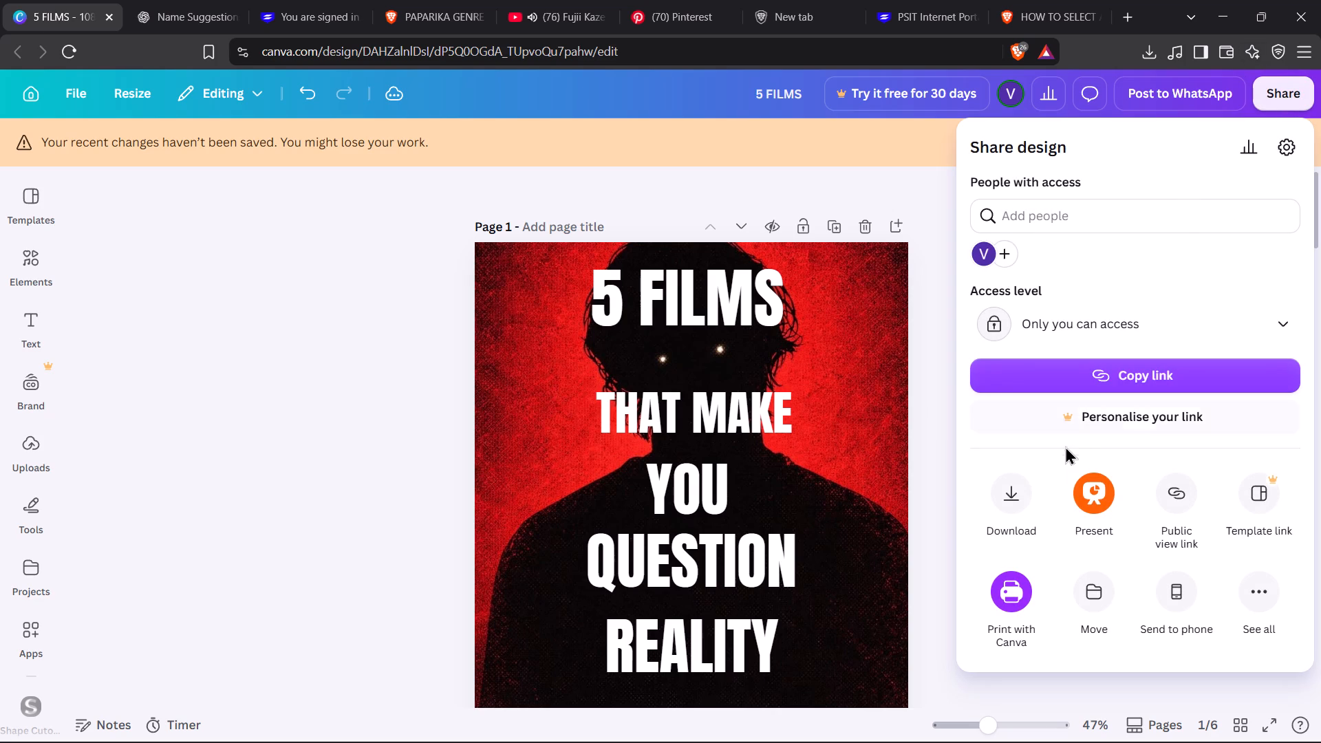
left_click(1120, 378)
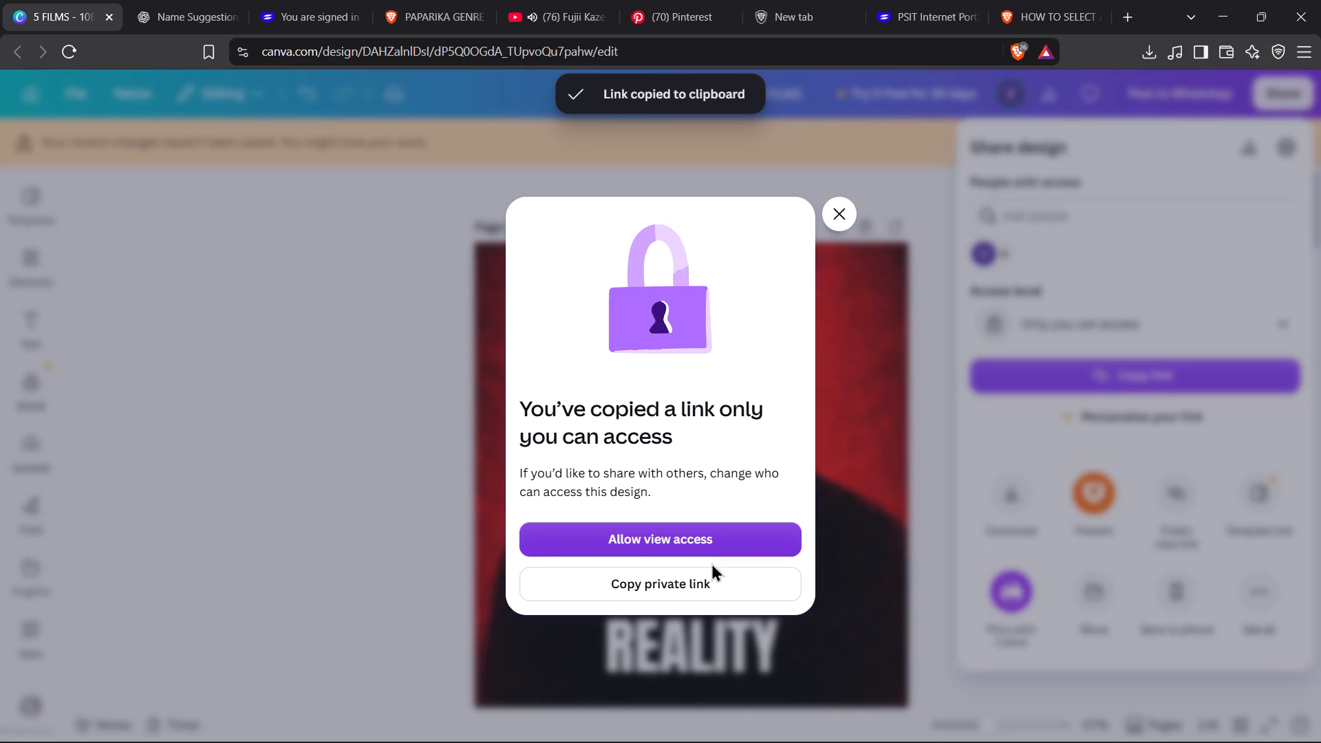
left_click(845, 212)
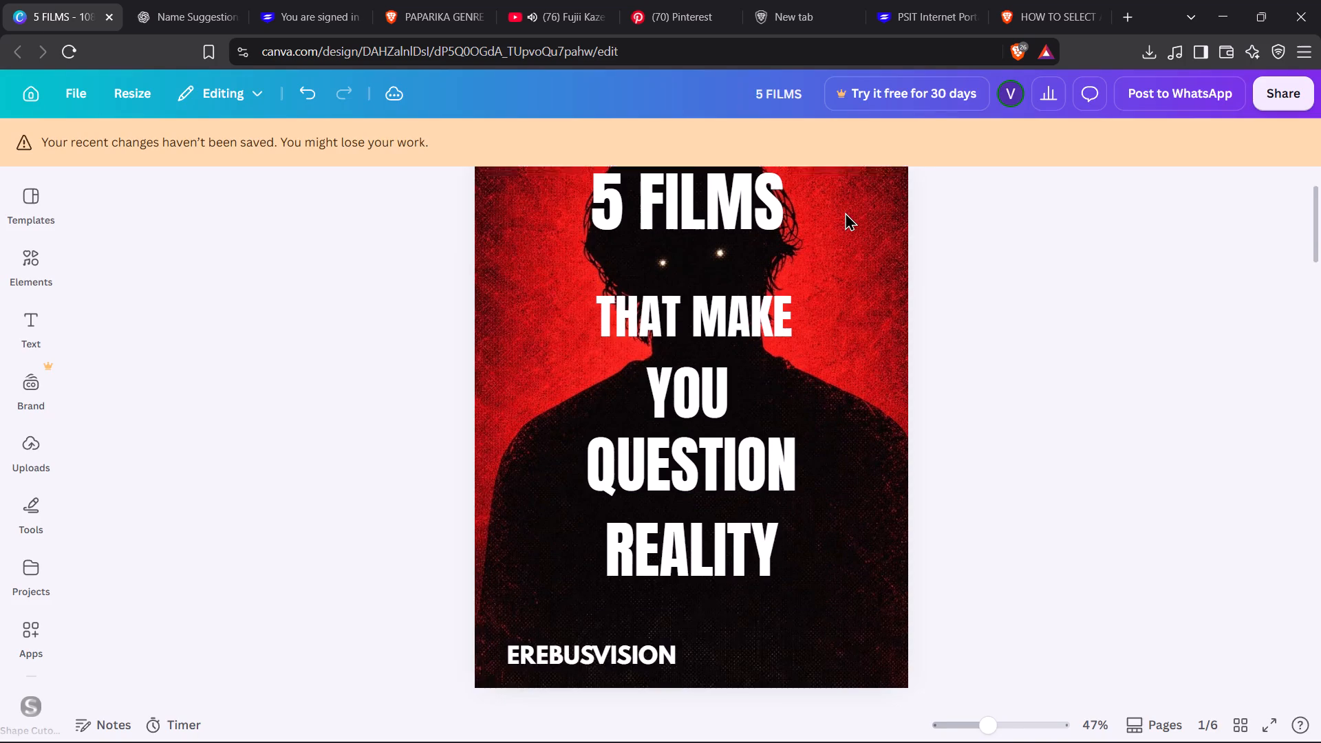
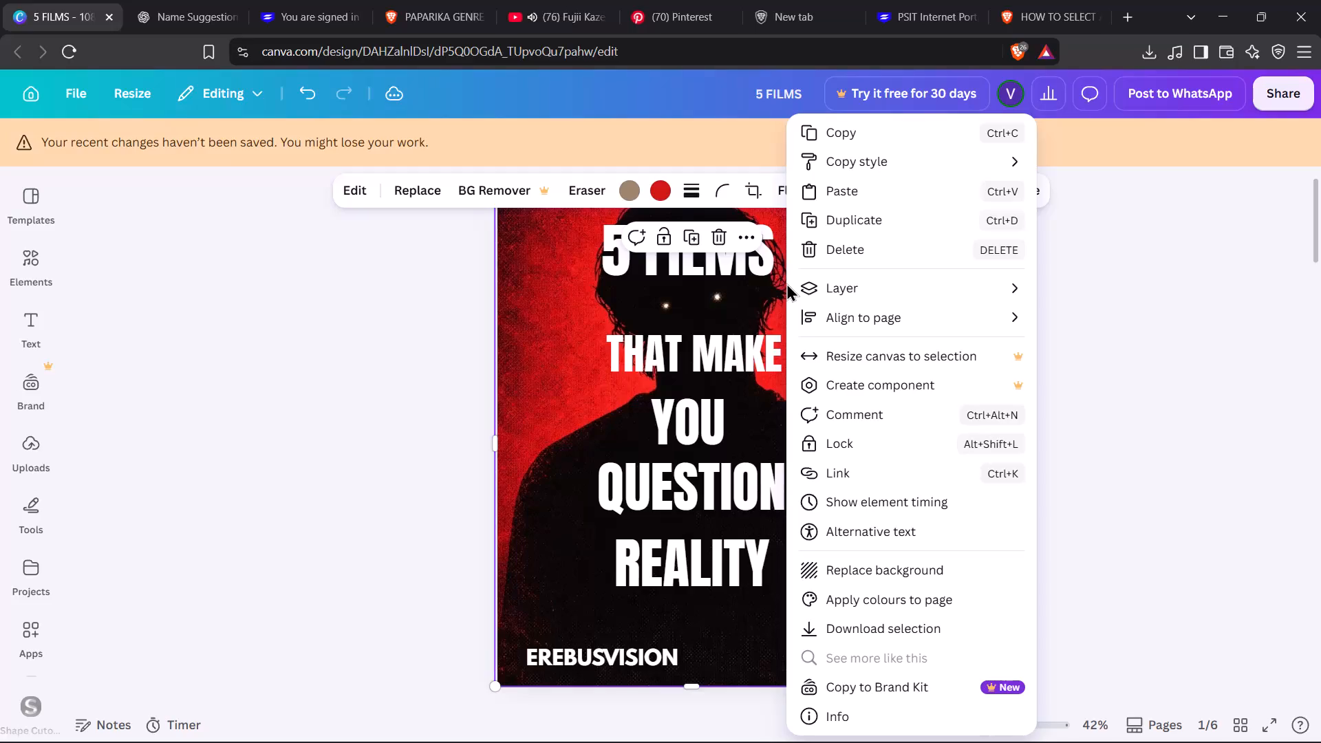
Look over the cover, the Paparika page and the Trueman Show page of the design.
scroll(1161, 393, "down", 1)
left_click(1161, 393)
left_click(1161, 393)
scroll(1161, 393, "up", 1)
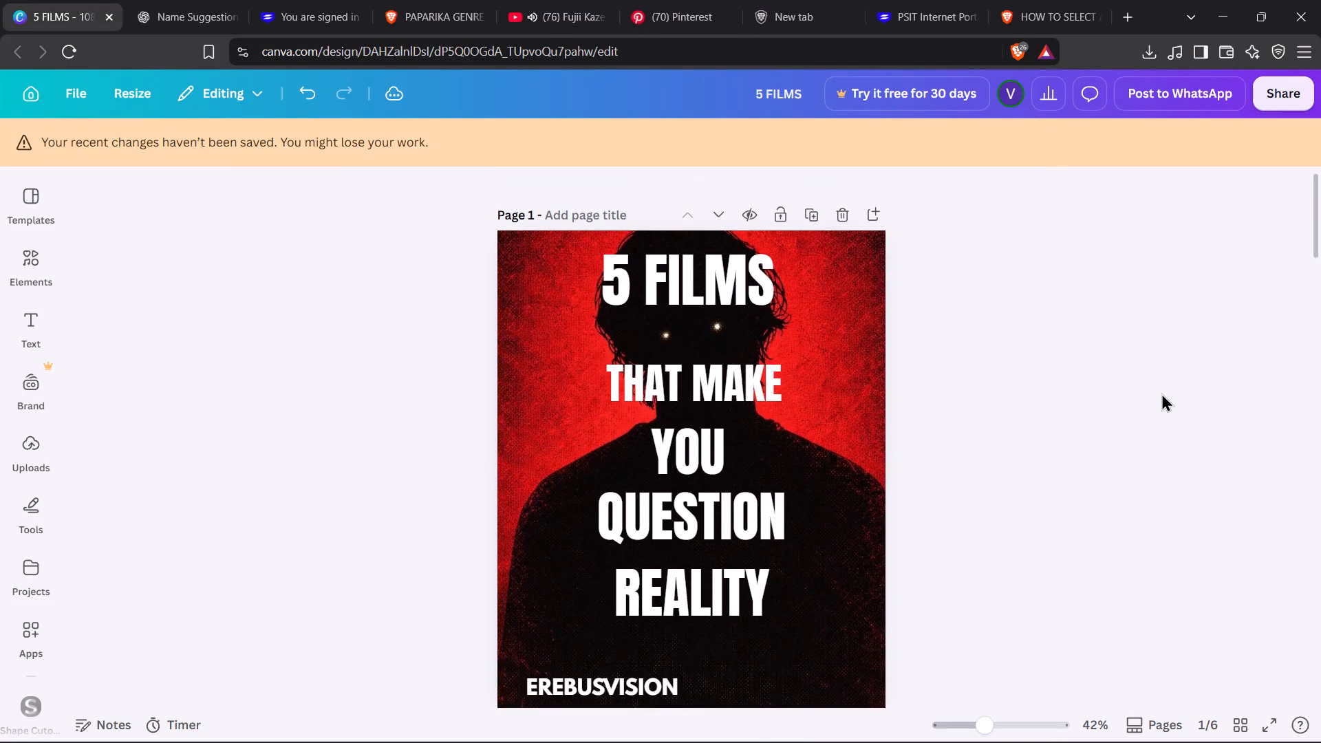
scroll(1161, 393, "down", 7)
scroll(1161, 393, "up", 1)
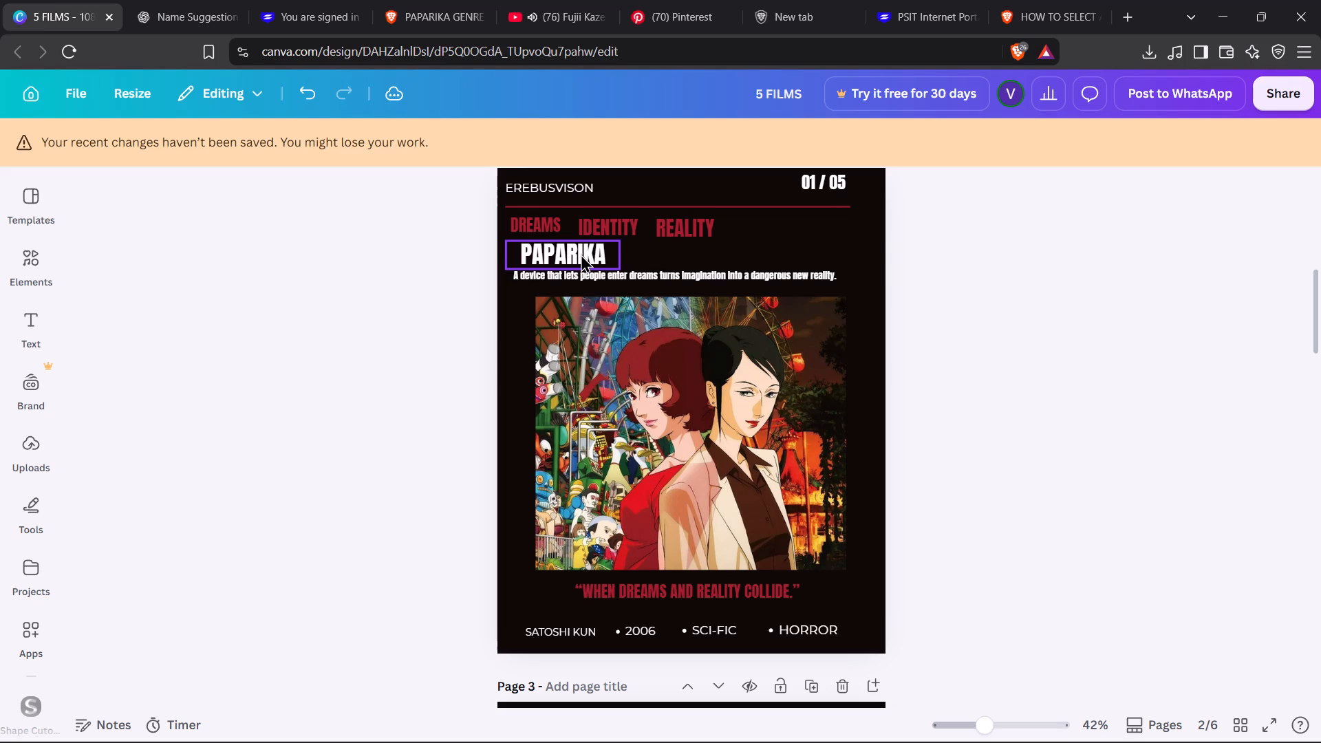
scroll(914, 444, "down", 3)
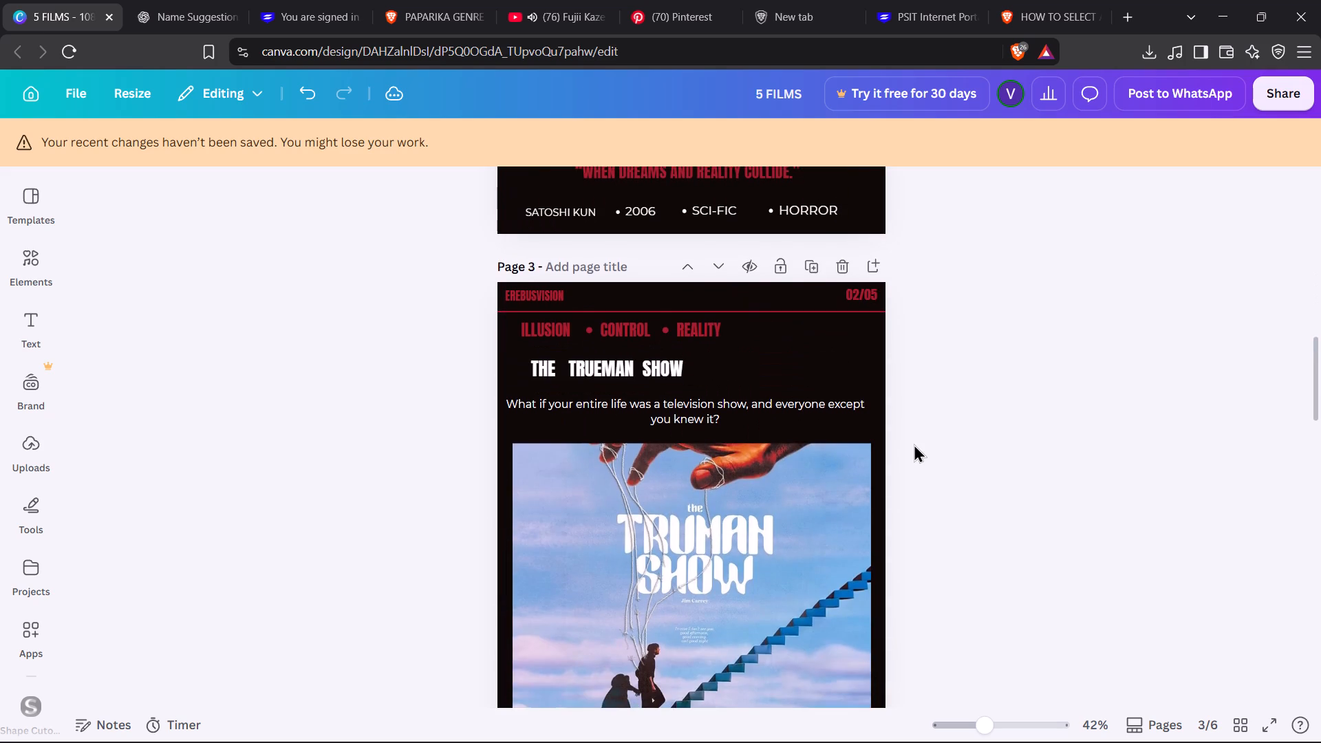
scroll(914, 444, "up", 1)
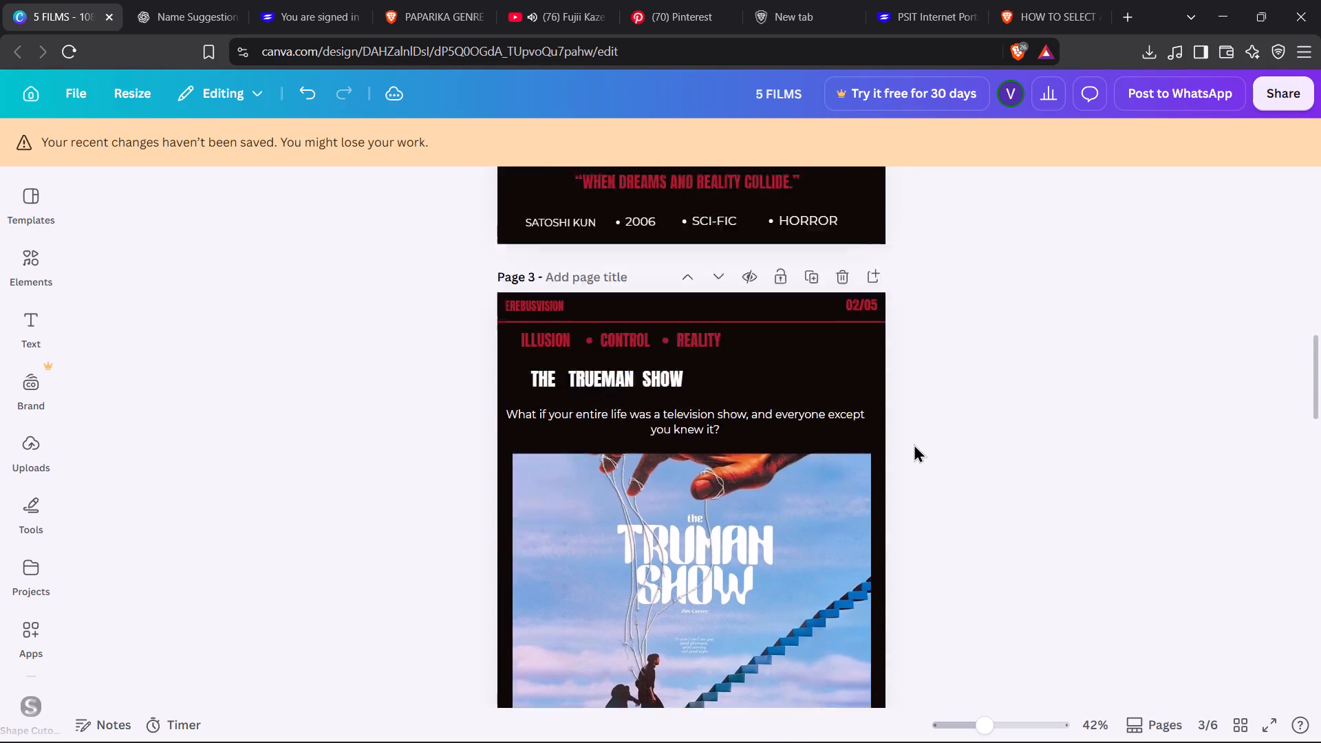
scroll(914, 444, "up", 1)
scroll(914, 444, "down", 1)
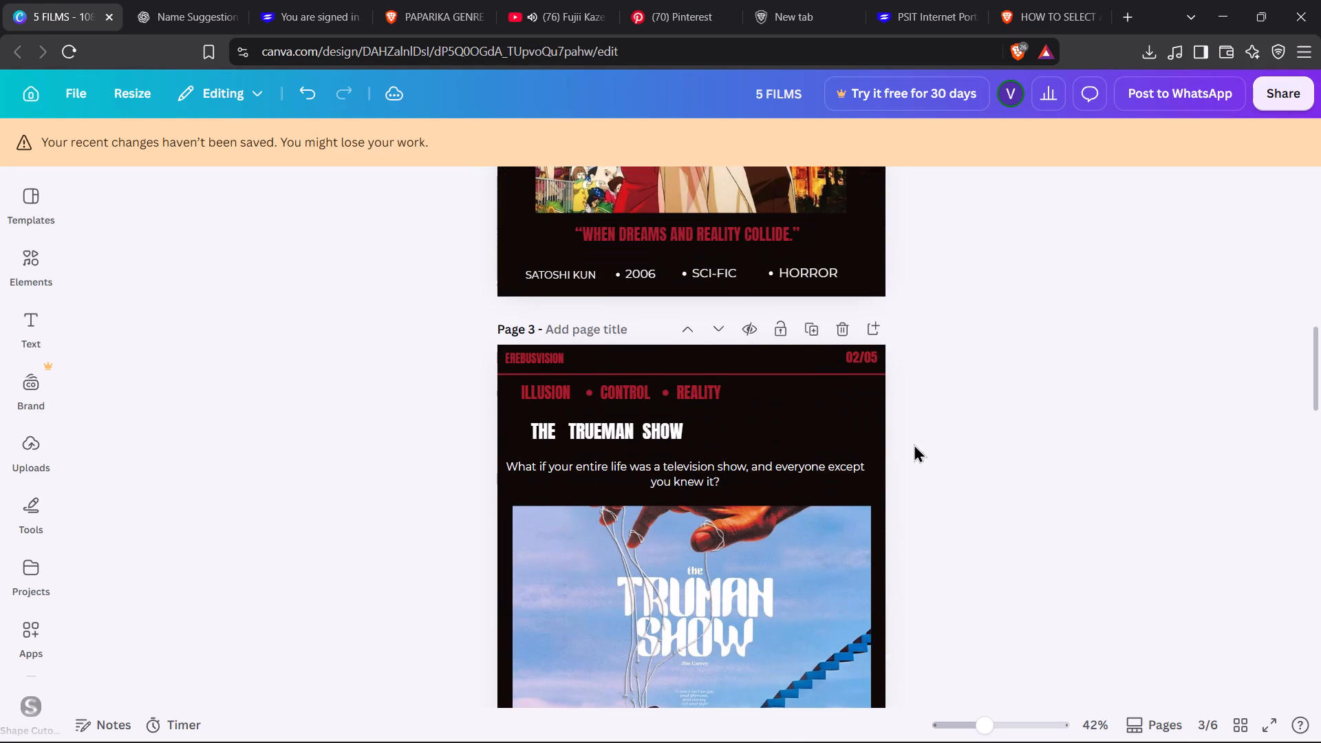
Set the EREBUSVISION heading on page 3 to Montserrat at size 23 and widen its text box to fit one line.
double_click(557, 352)
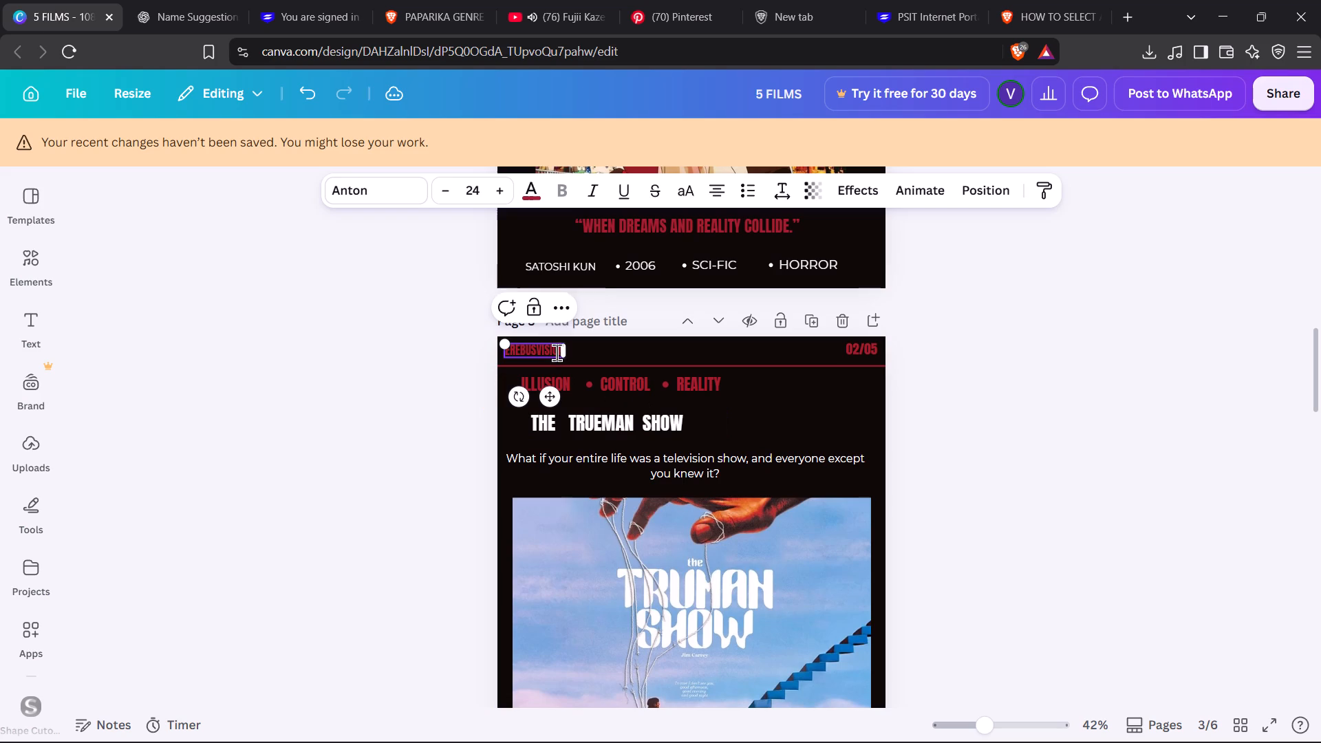
left_click(379, 193)
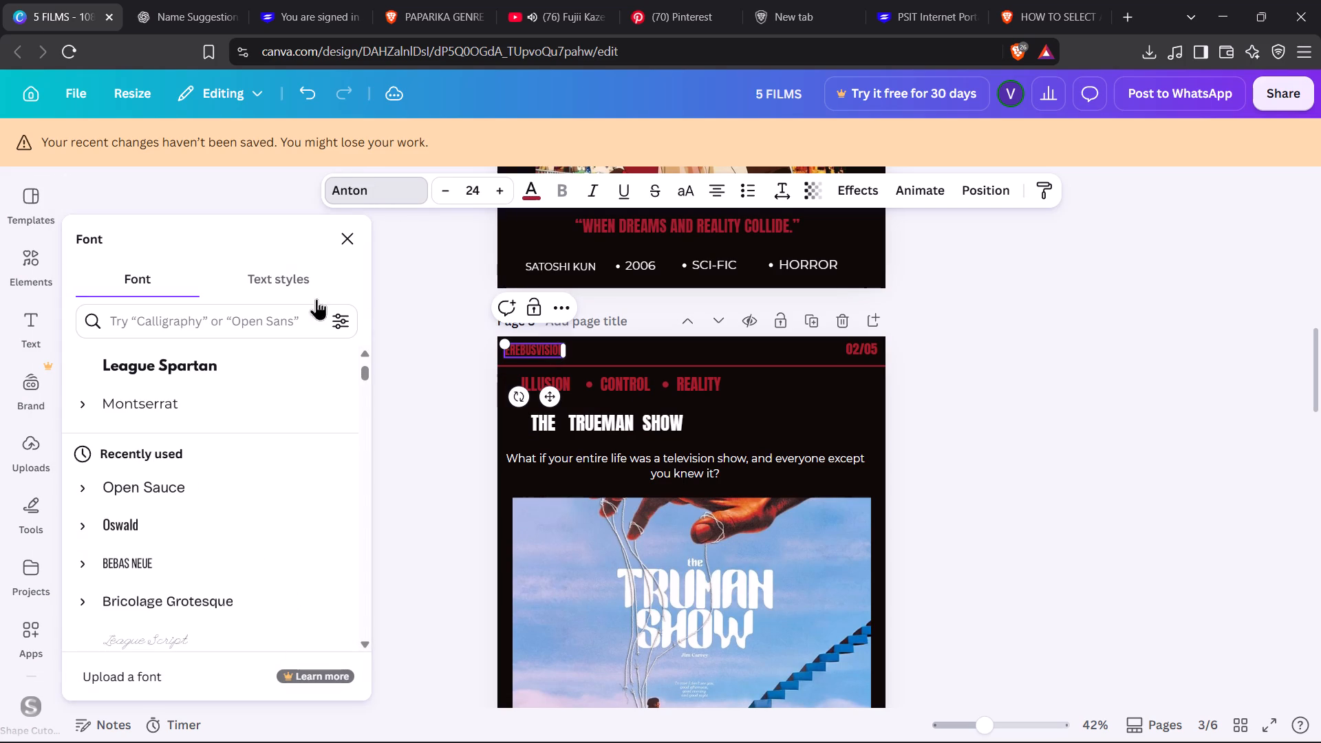
left_click(238, 413)
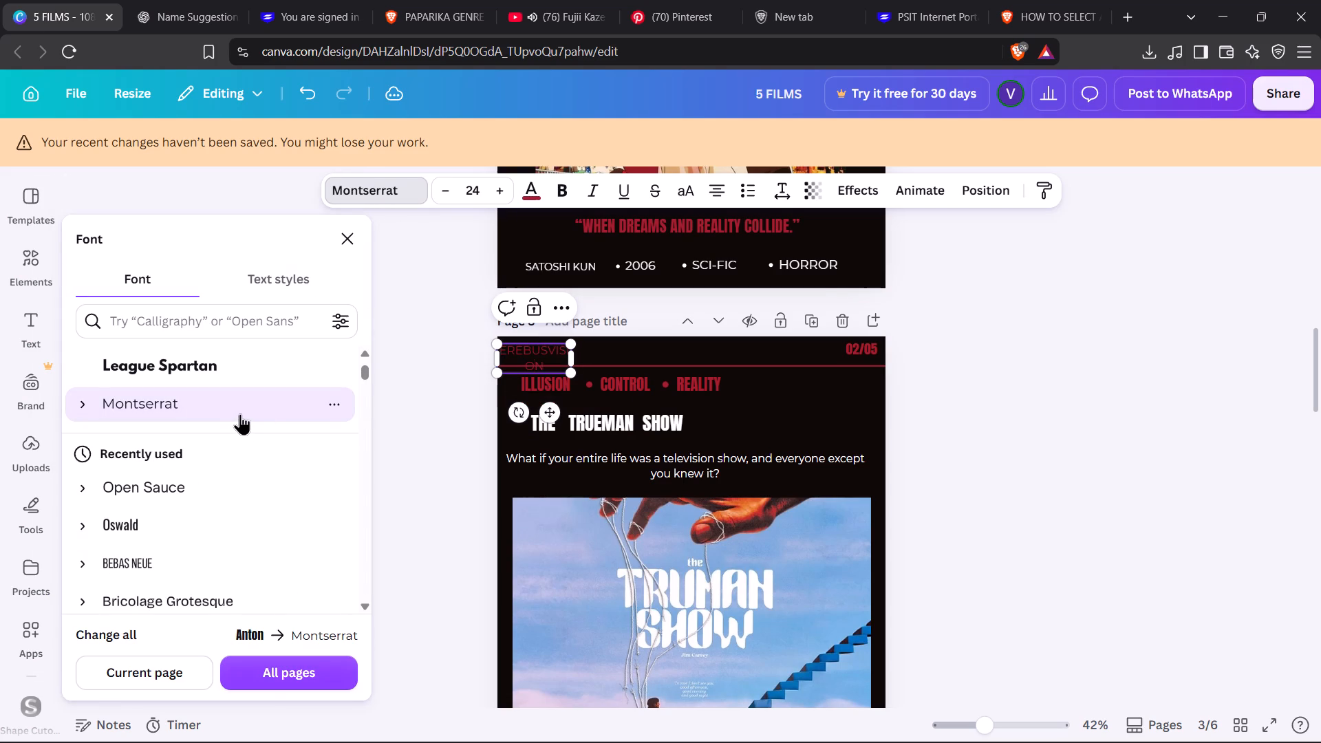
left_click(440, 196)
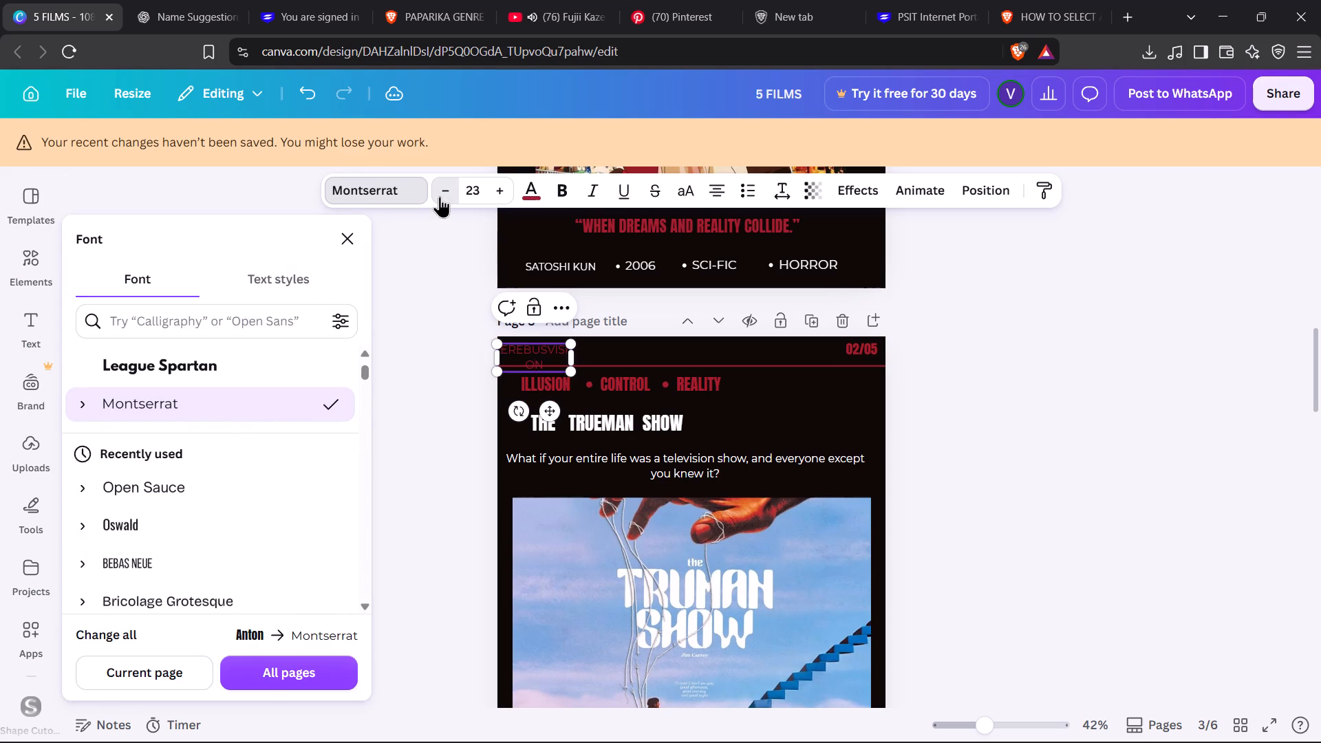
left_click(440, 196)
left_click(440, 196)
left_click(440, 196)
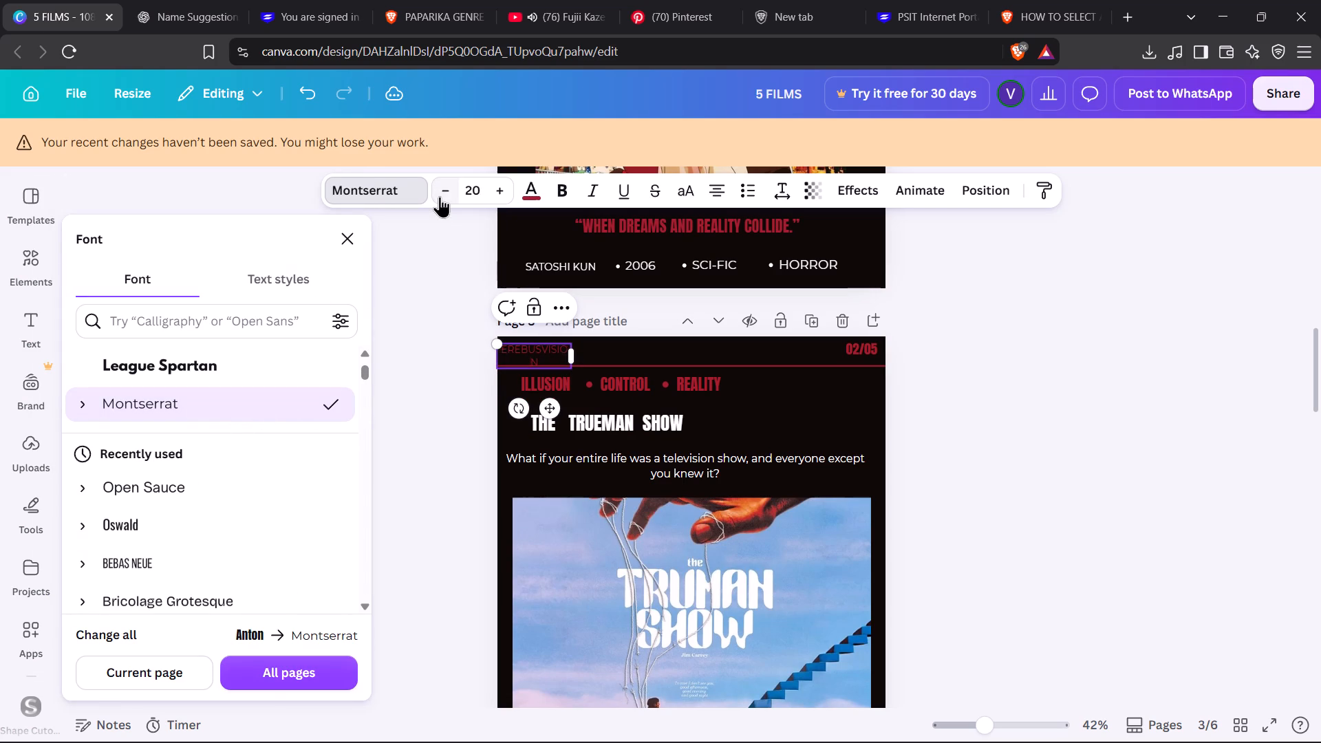
left_click(440, 196)
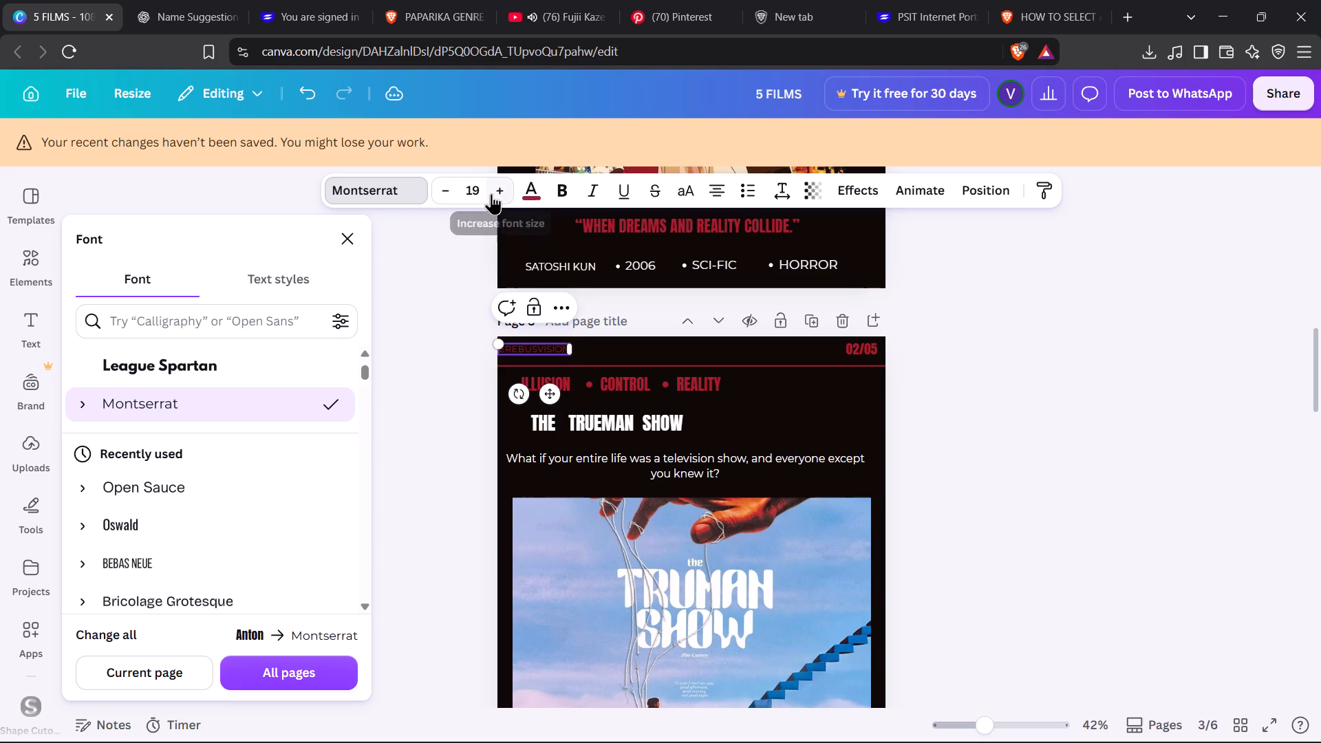
left_click(491, 193)
left_click_drag(573, 356, 598, 354)
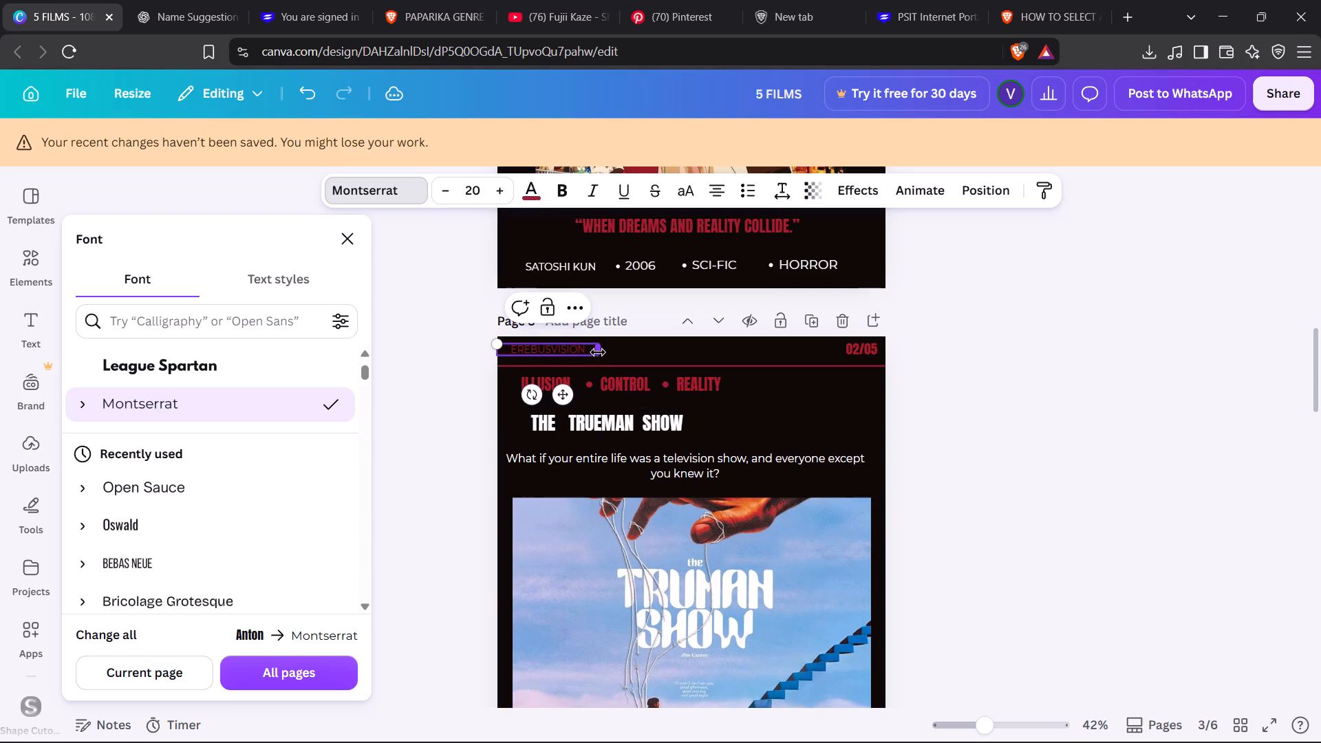
left_click(502, 195)
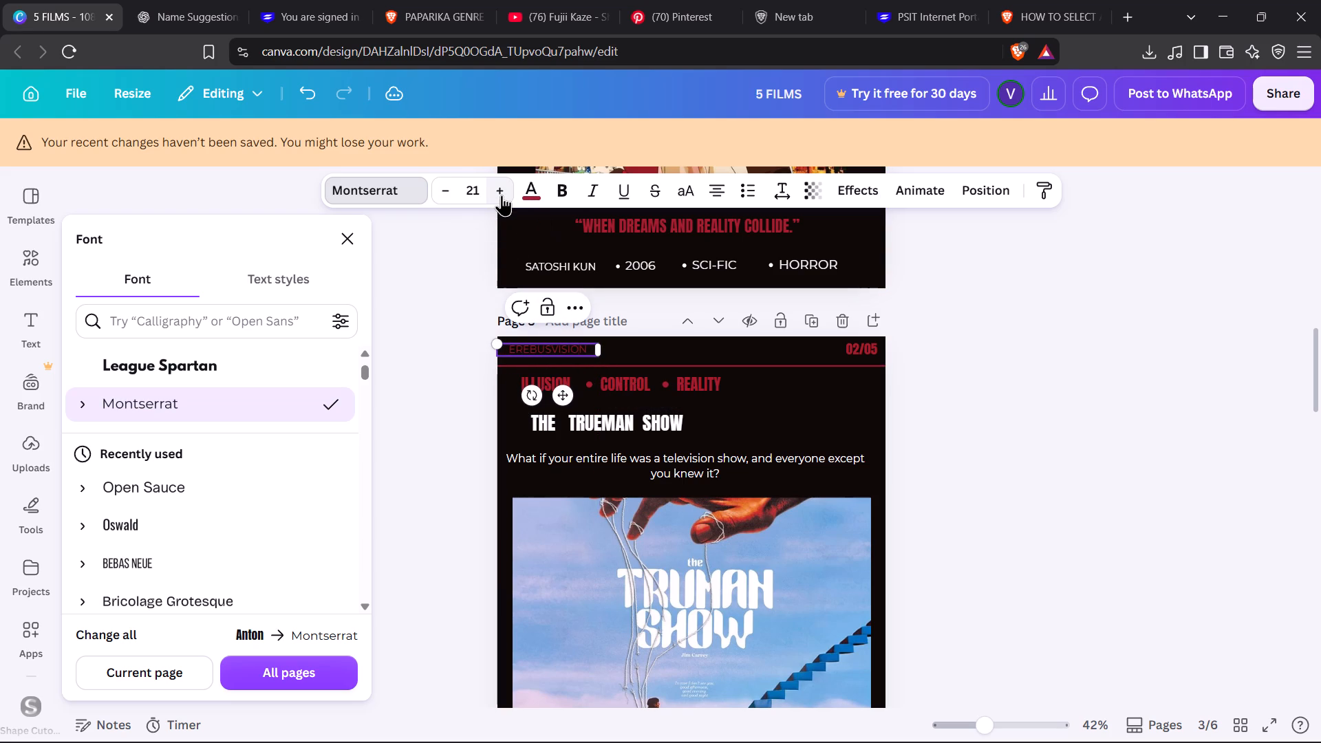
left_click(502, 195)
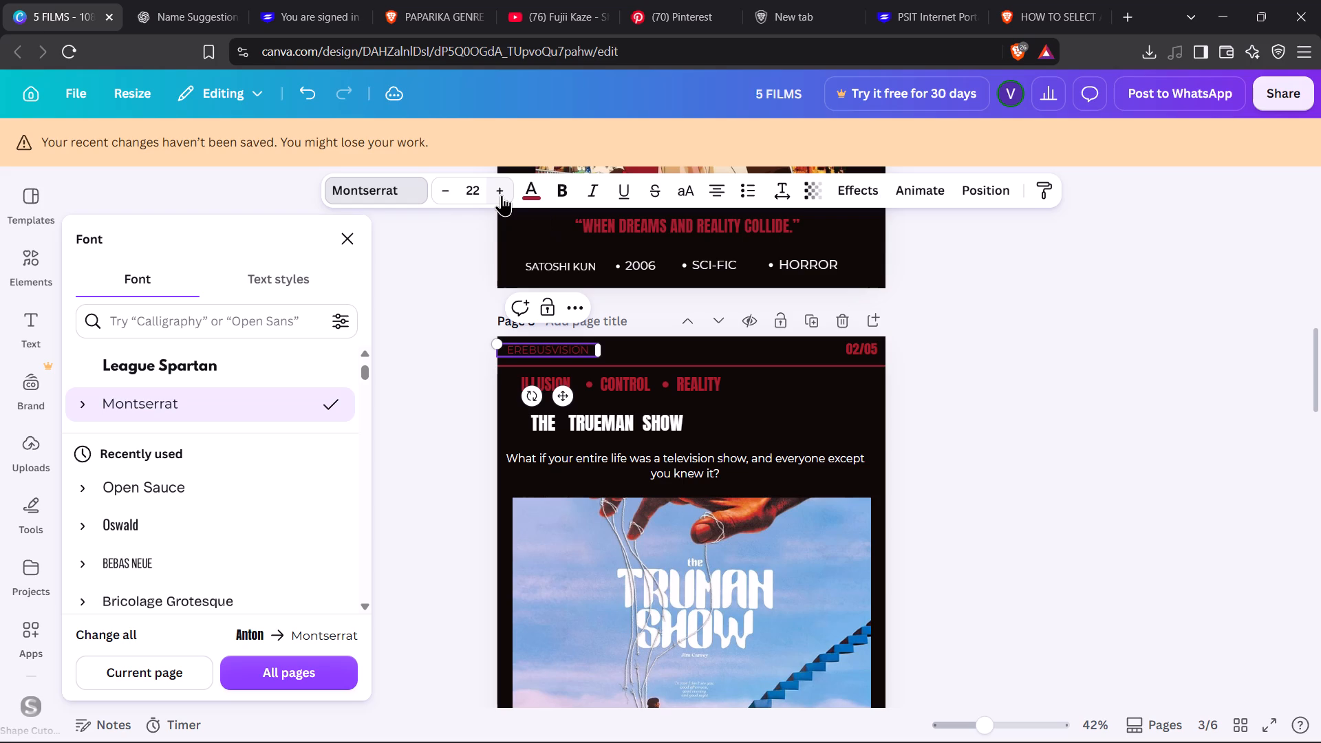
left_click(502, 195)
Review all six pages of the design, comparing their headings and text styling.
scroll(976, 360, "up", 3)
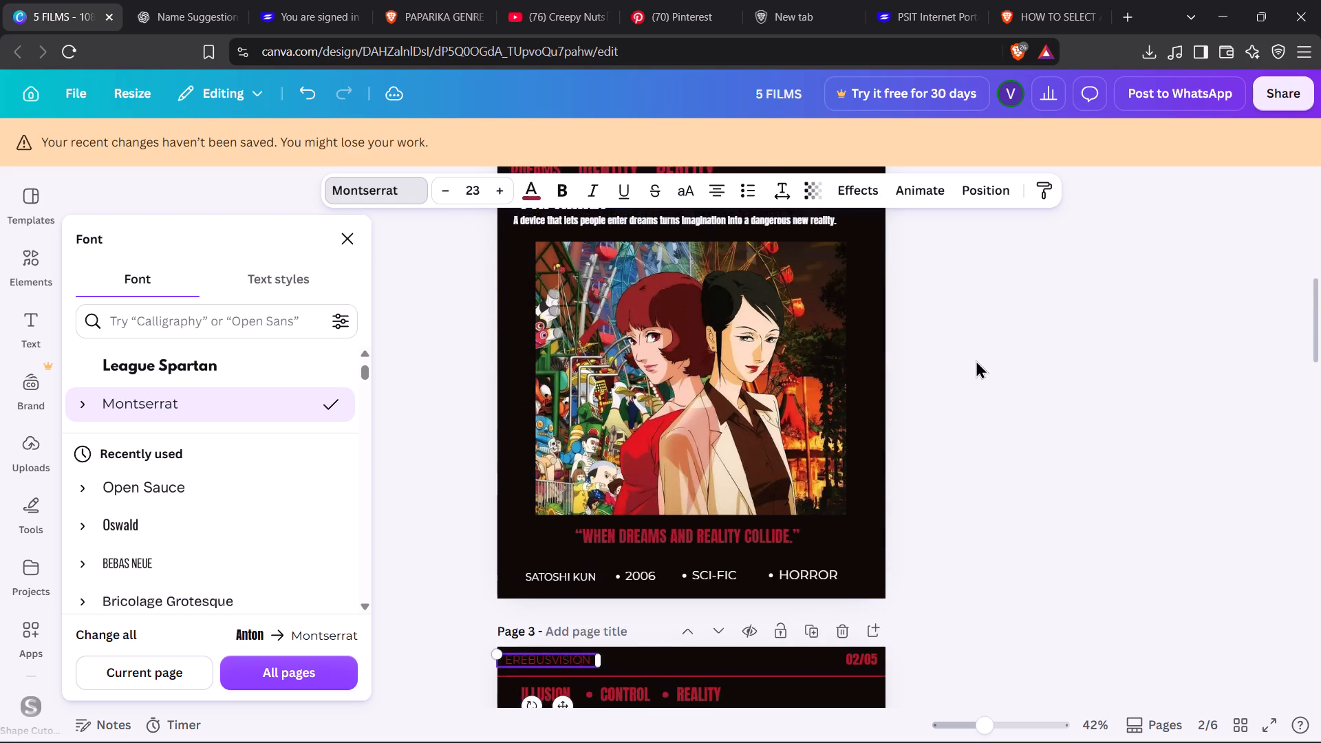
scroll(976, 360, "down", 1)
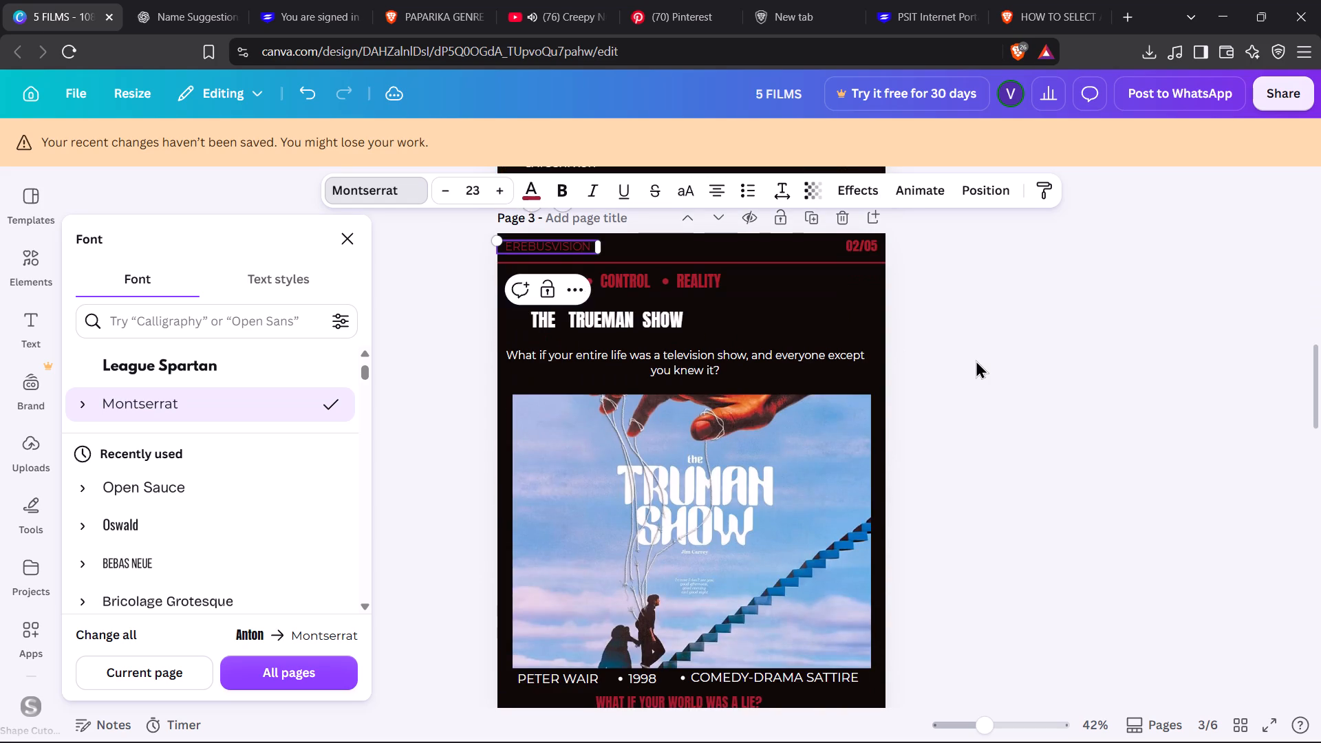
scroll(976, 360, "down", 5)
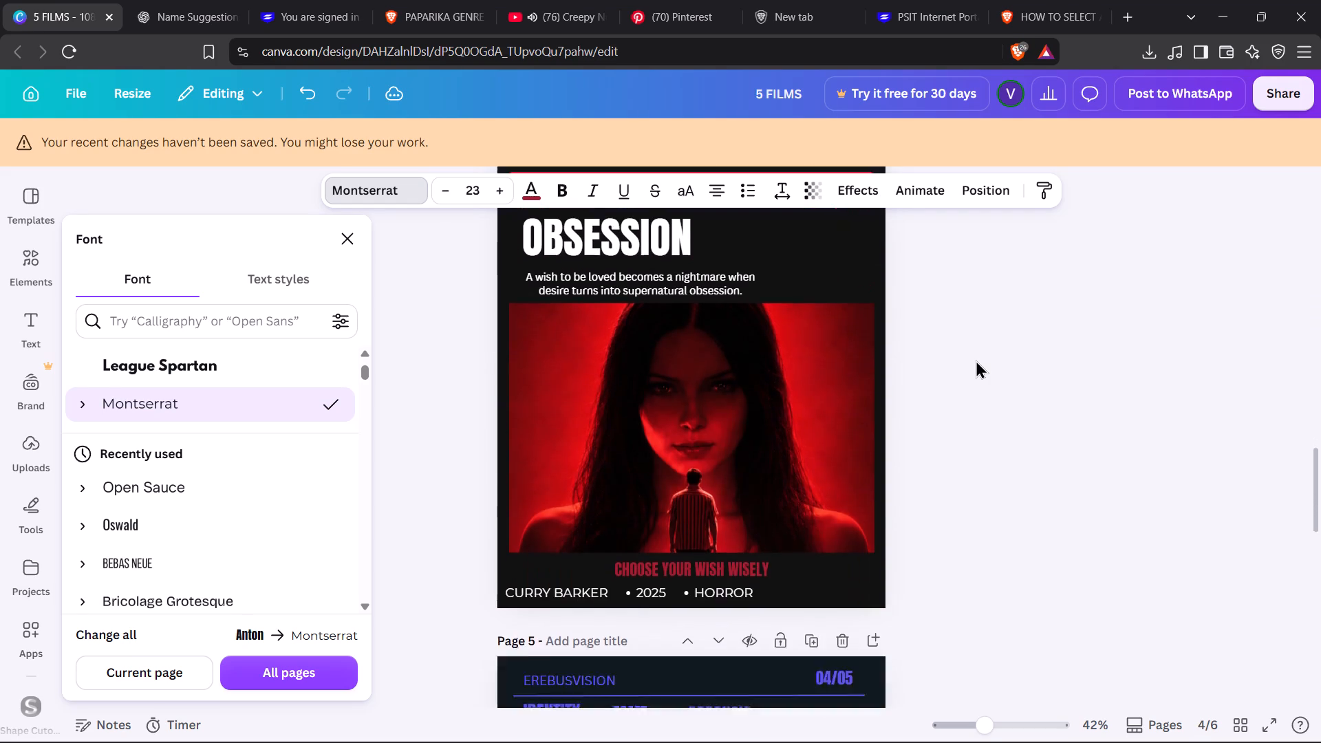
scroll(976, 360, "down", 4)
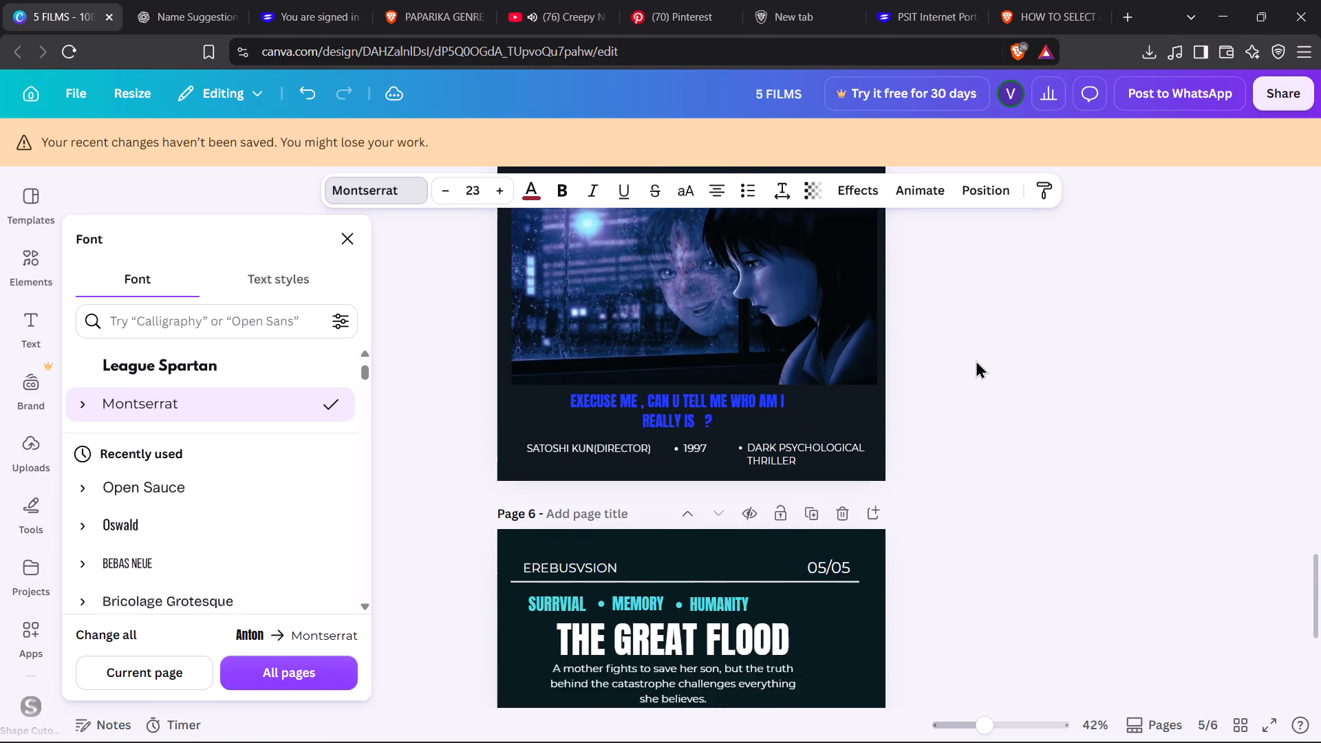
scroll(976, 360, "down", 1)
scroll(976, 360, "up", 3)
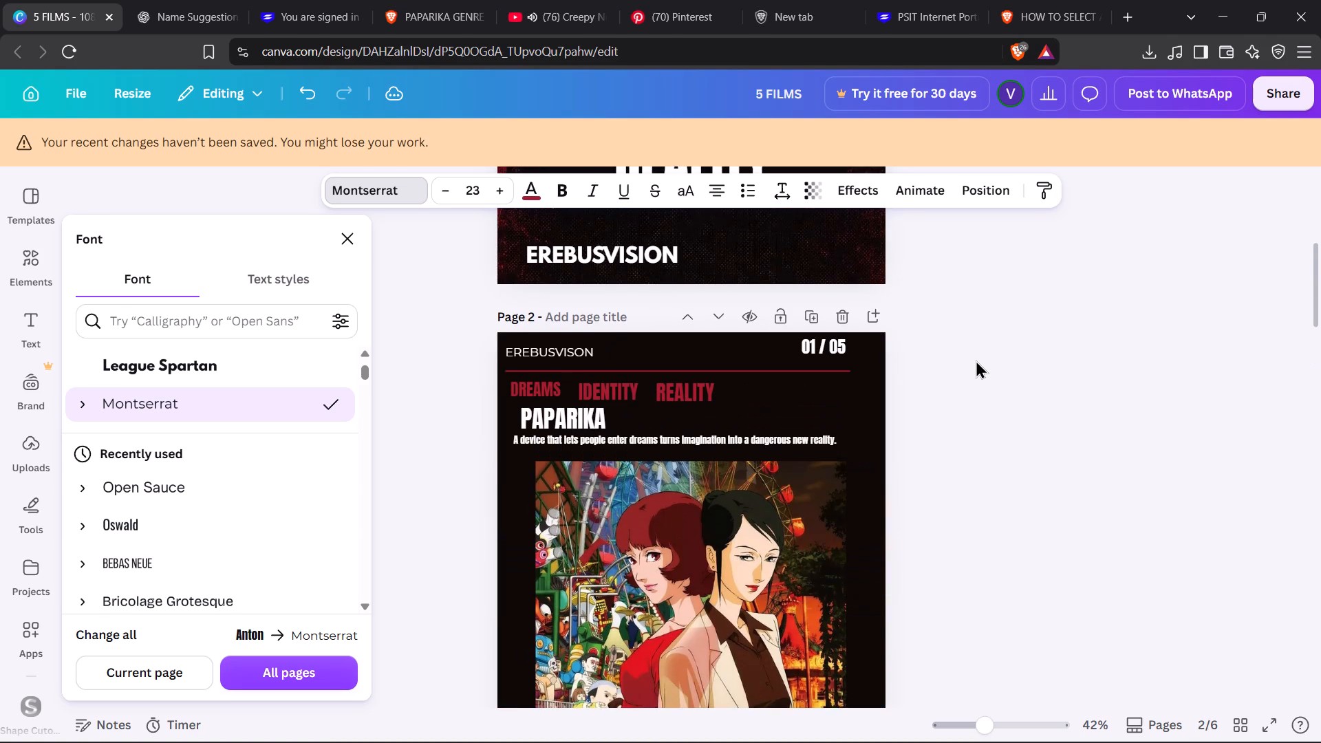
scroll(976, 360, "up", 3)
left_click(976, 360)
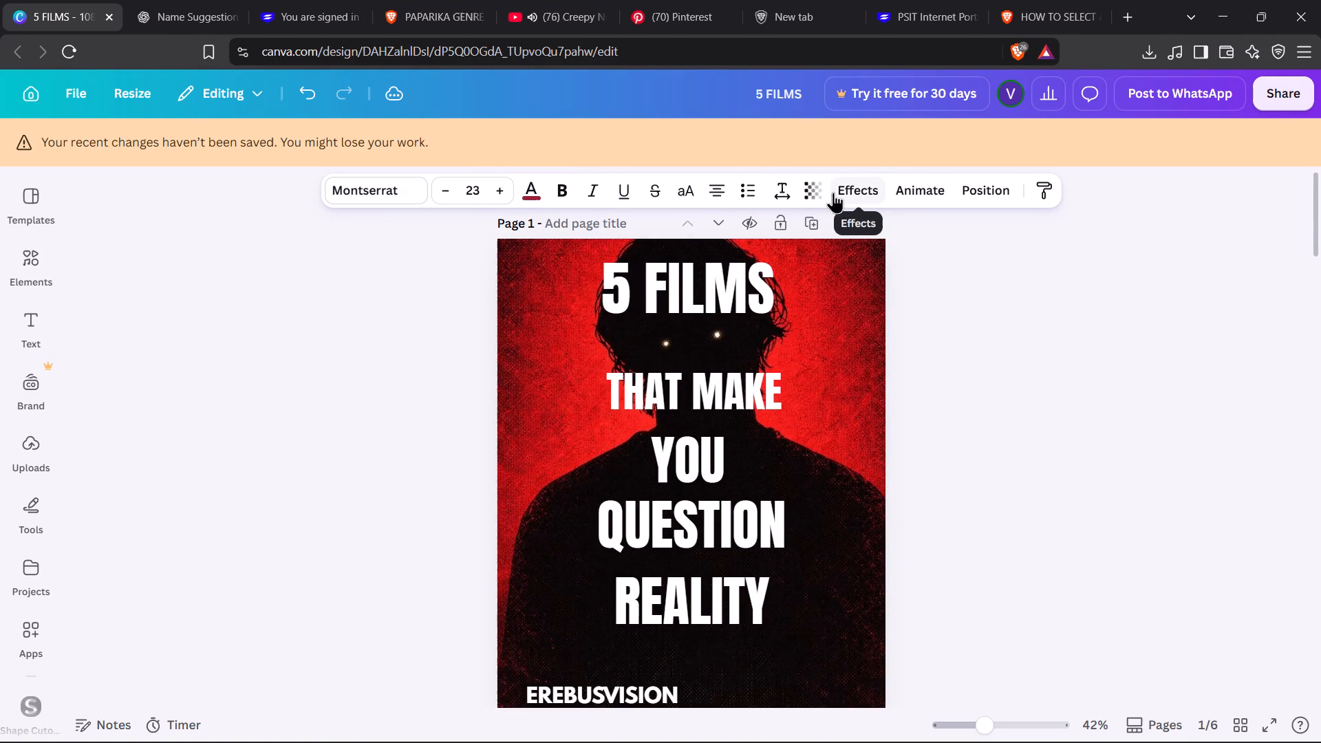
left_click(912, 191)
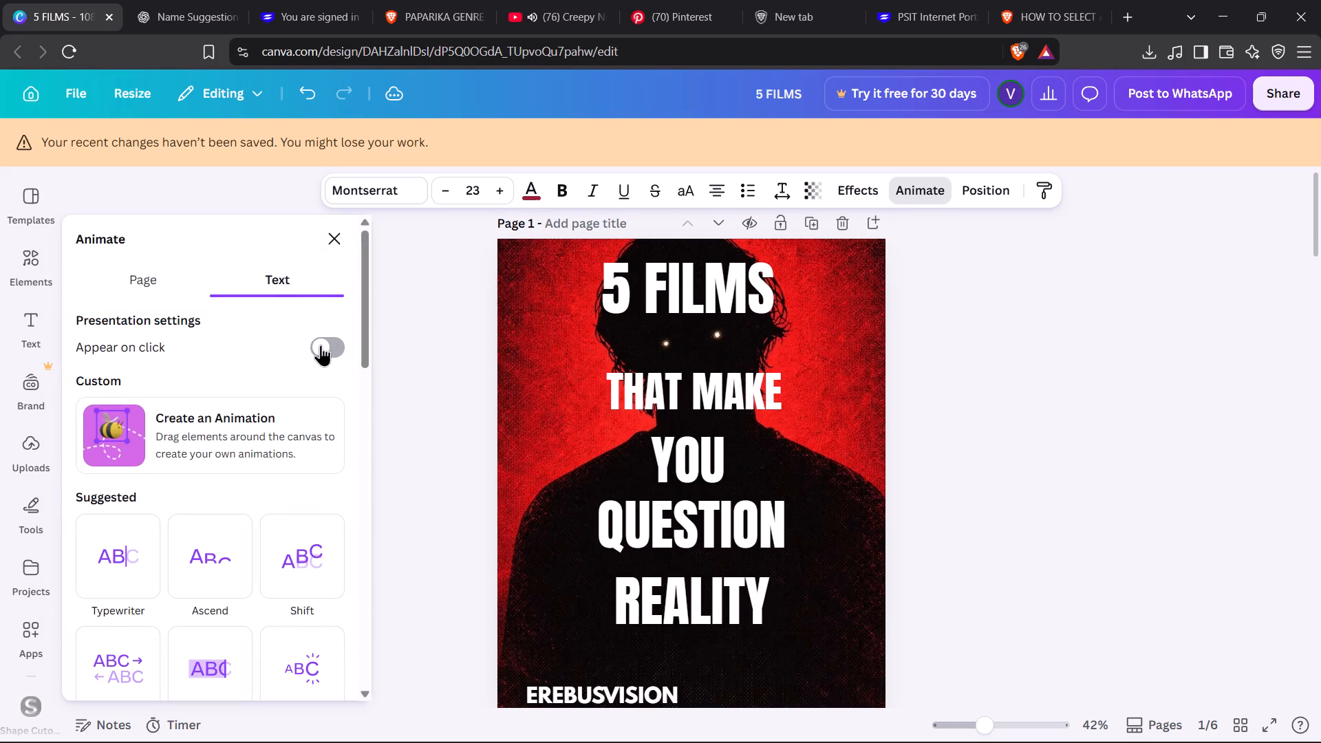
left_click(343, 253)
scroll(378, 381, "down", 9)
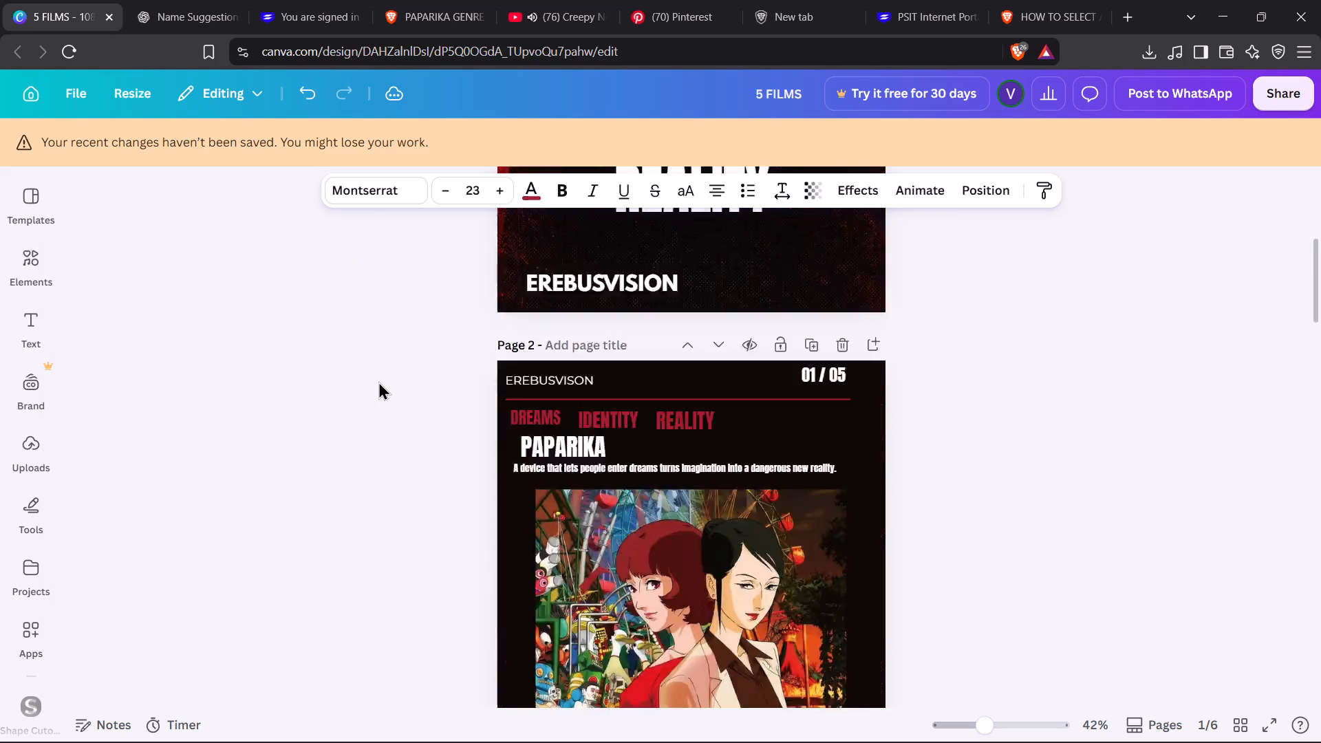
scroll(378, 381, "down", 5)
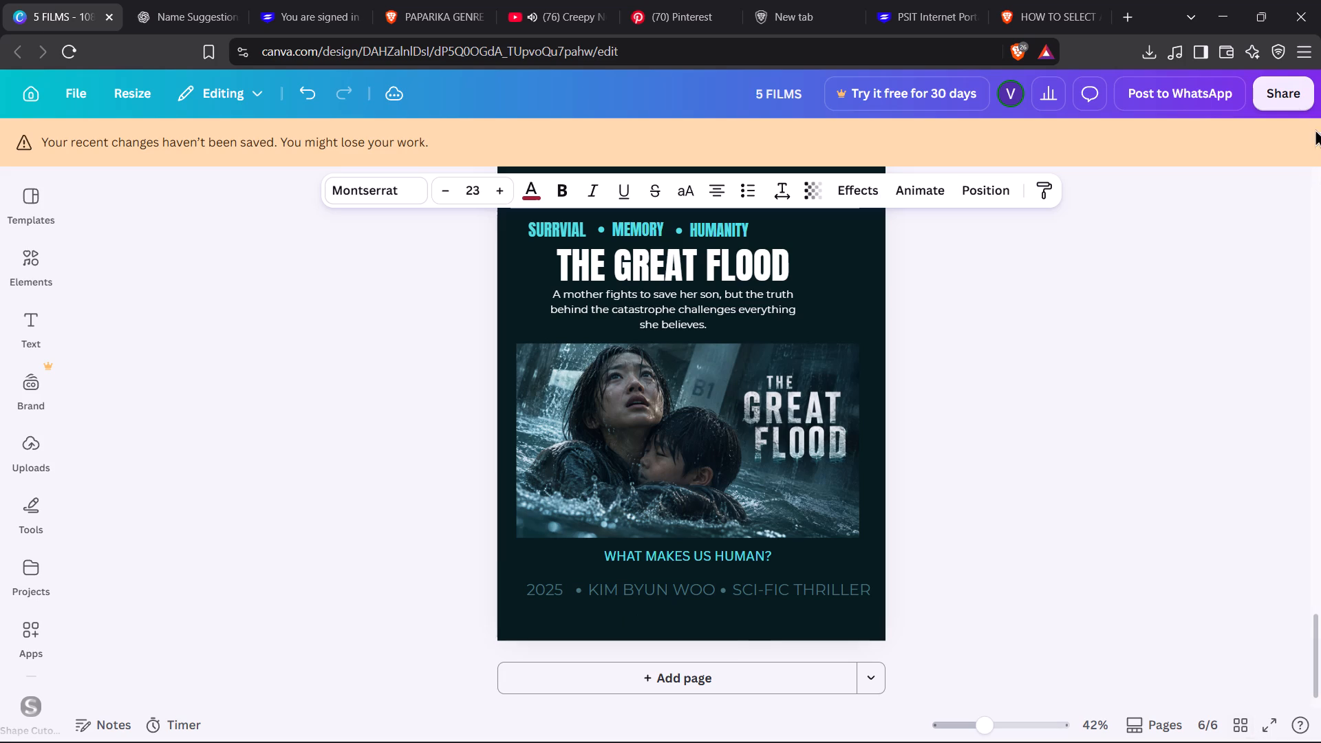
Try to download all pages of the design as JPG at 1,080 × 1,350 px in medium quality.
left_click(1223, 98)
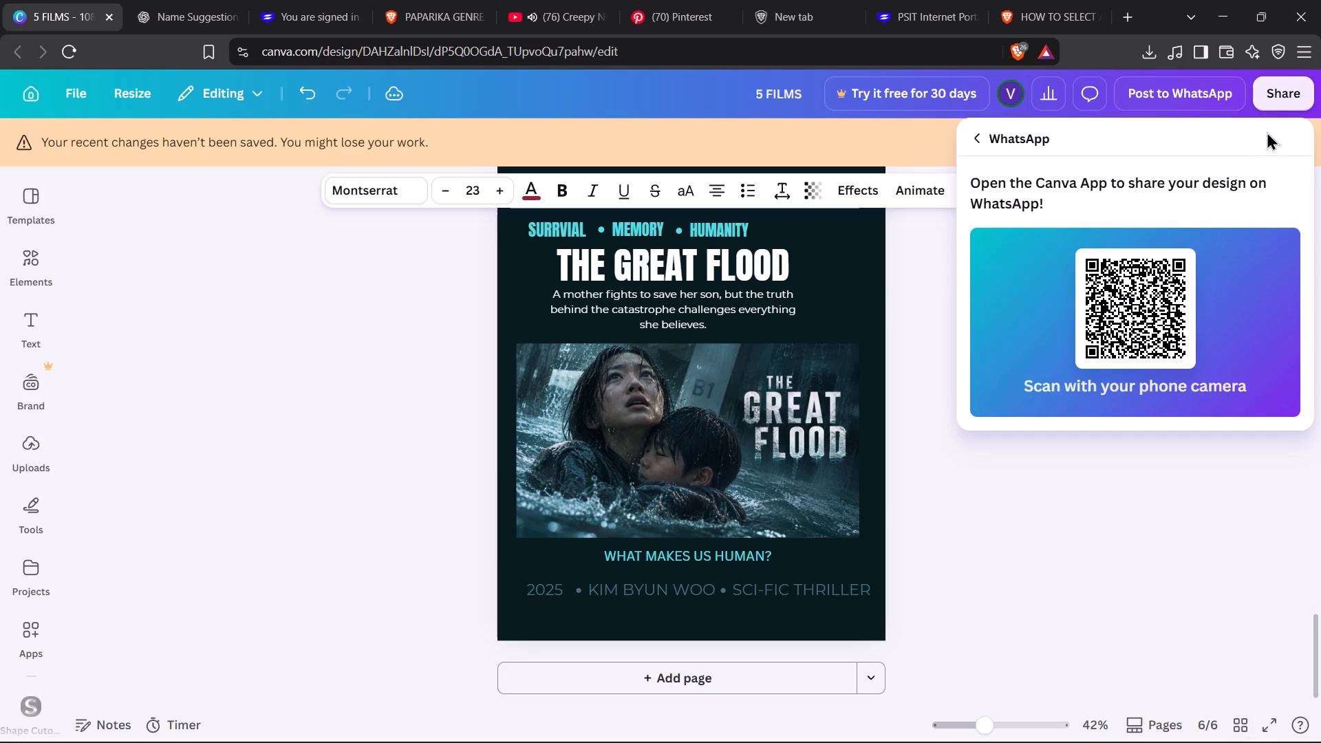
left_click(1285, 105)
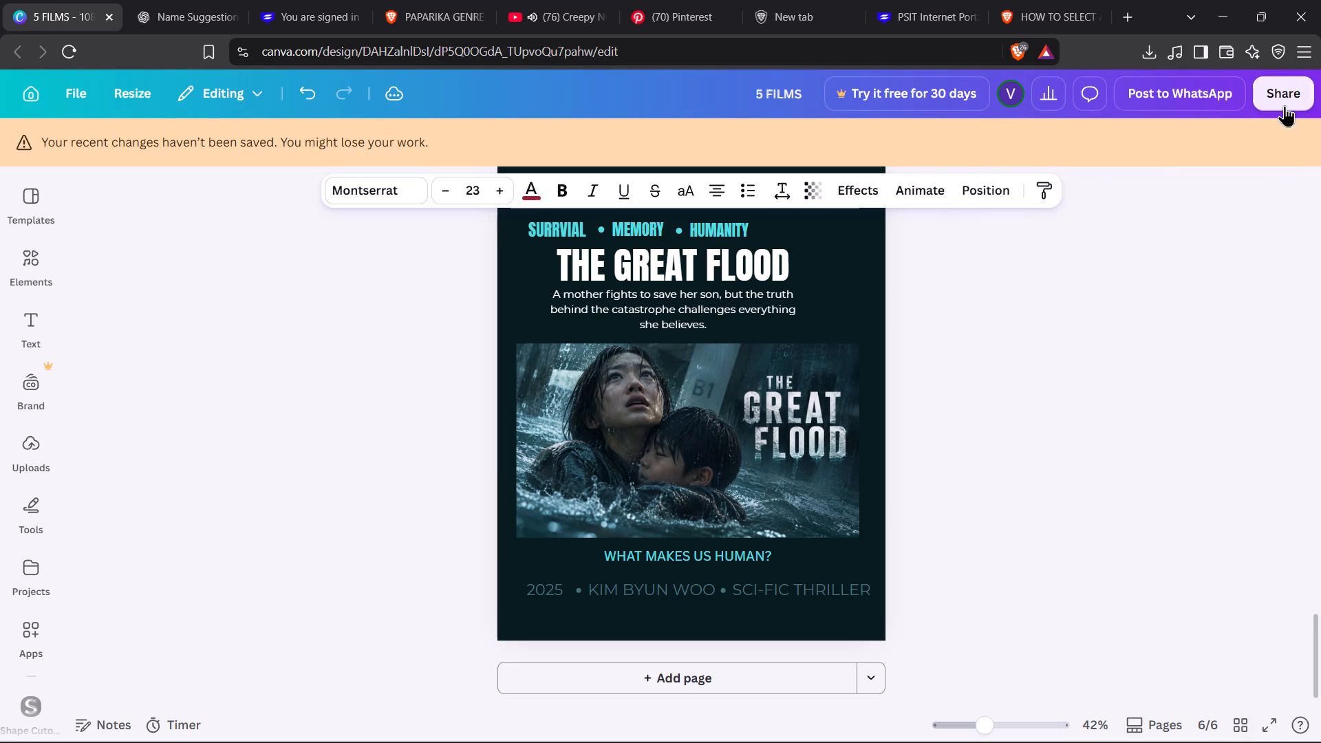
left_click(1285, 105)
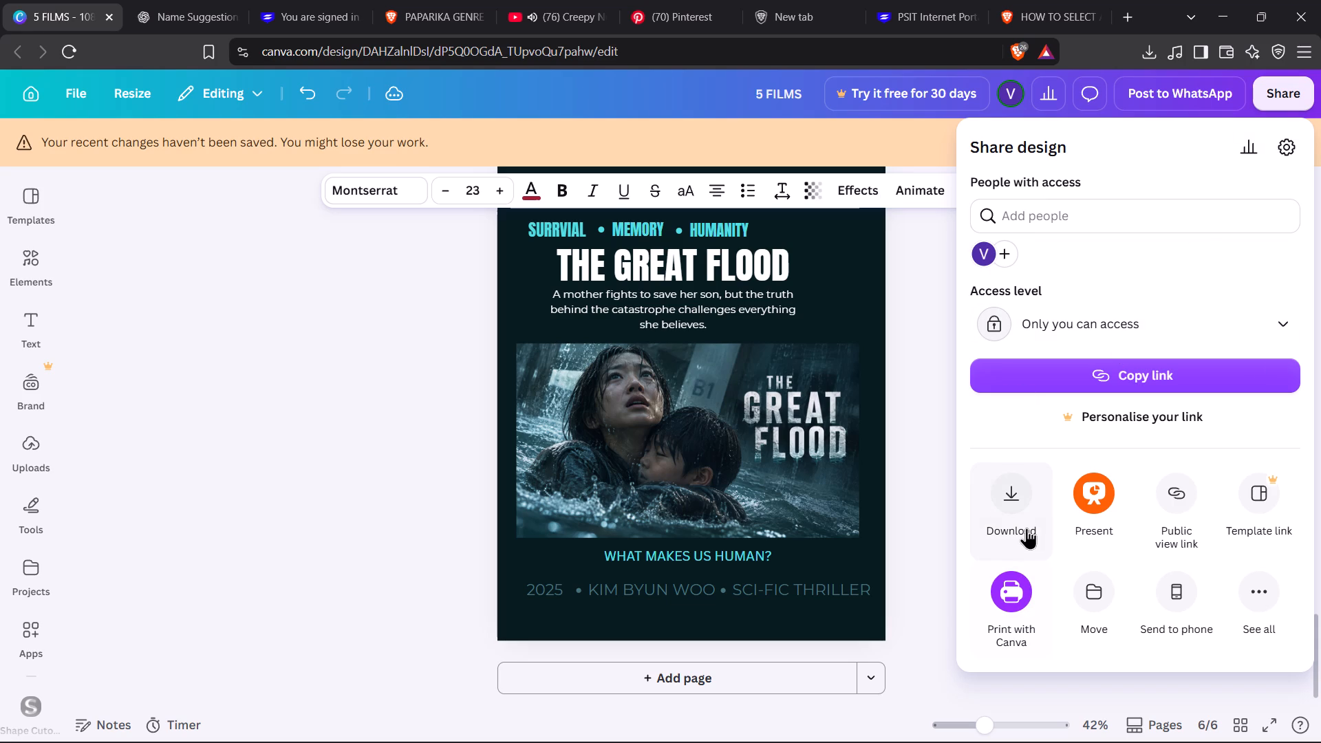
left_click(1287, 612)
scroll(1007, 552, "down", 1)
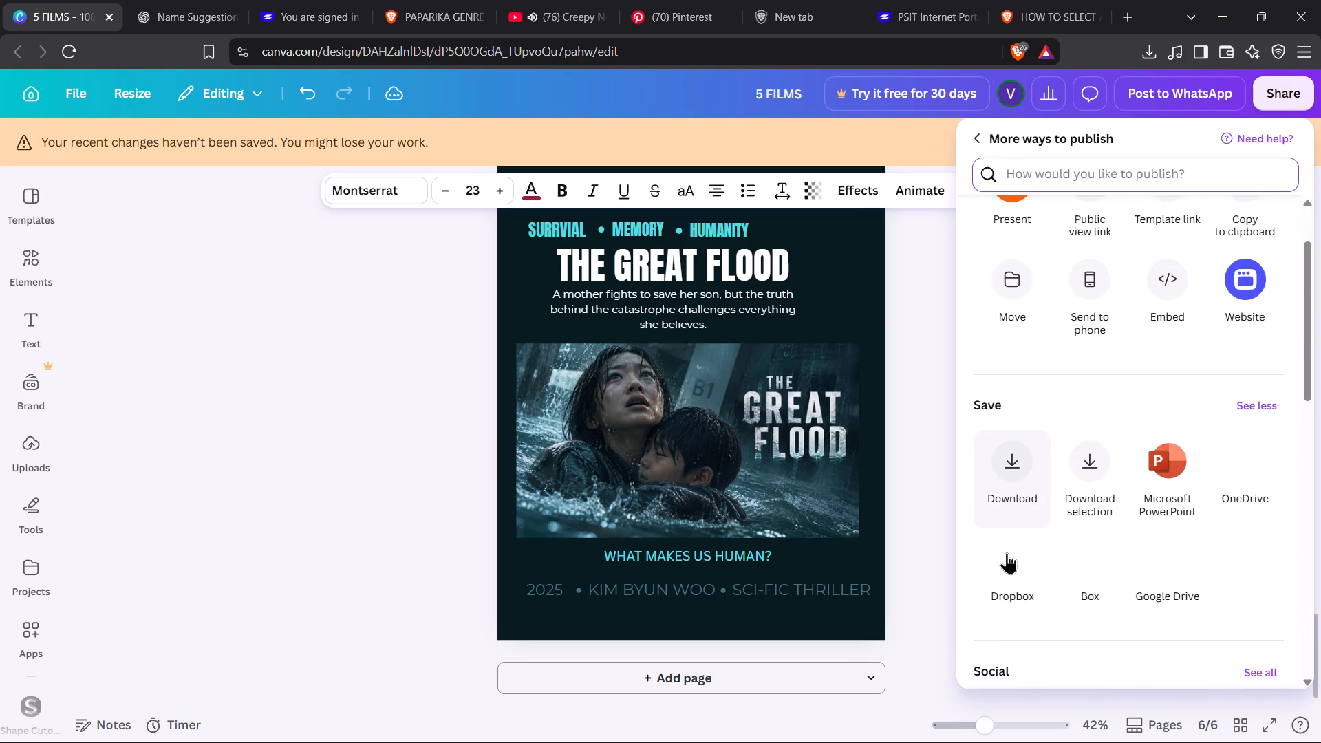
scroll(1007, 552, "down", 1)
left_click(1007, 455)
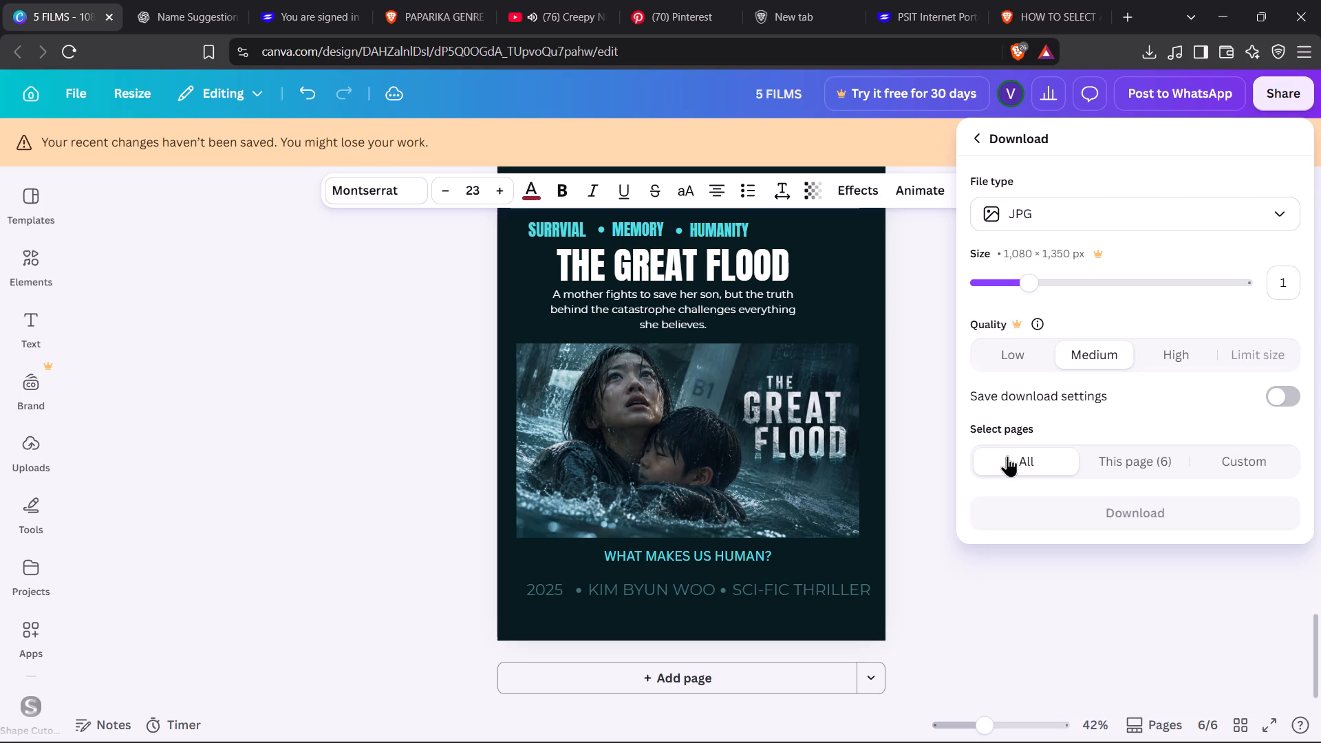
left_click(1095, 525)
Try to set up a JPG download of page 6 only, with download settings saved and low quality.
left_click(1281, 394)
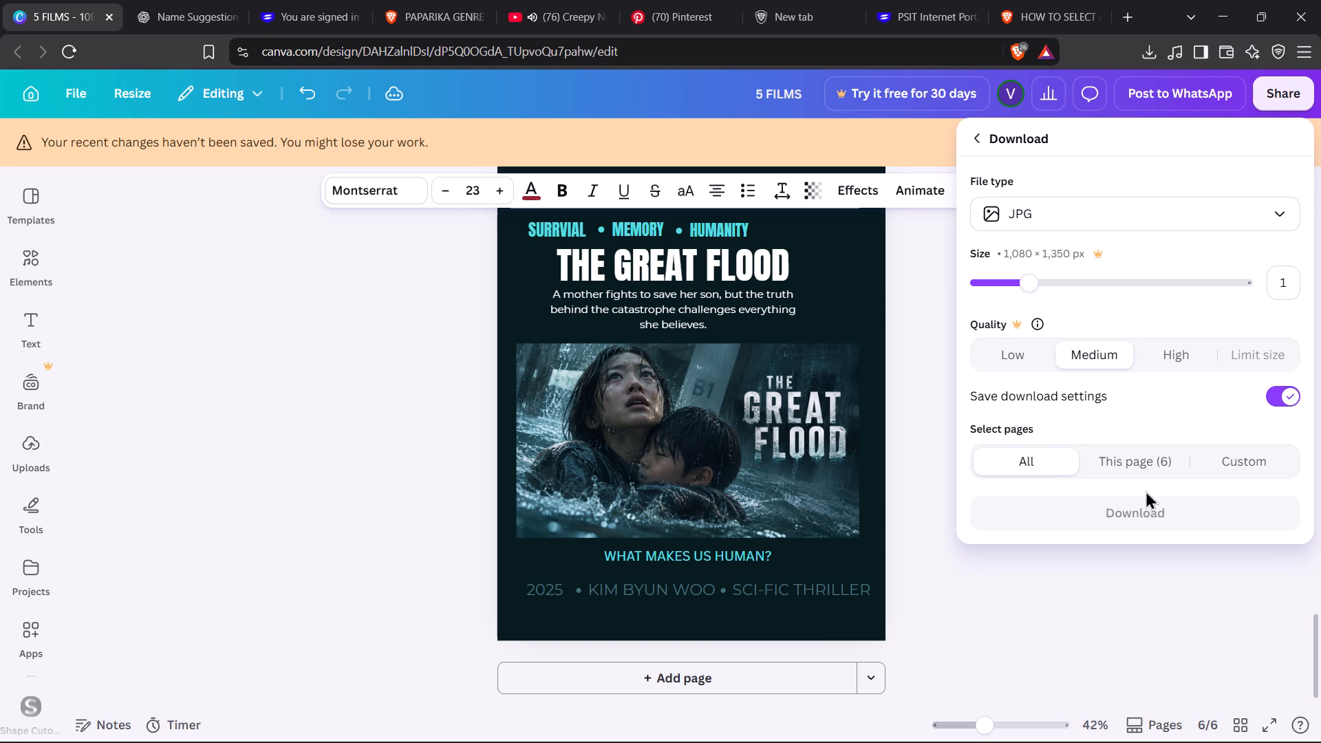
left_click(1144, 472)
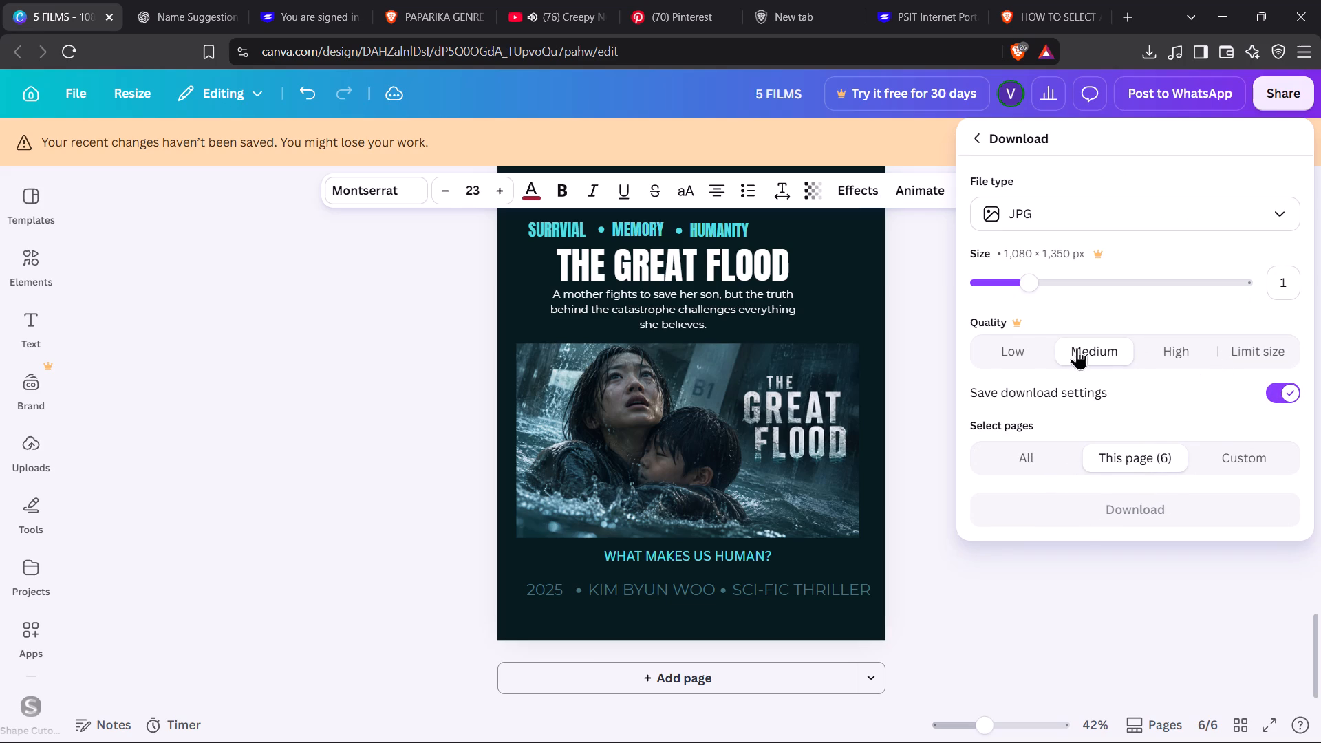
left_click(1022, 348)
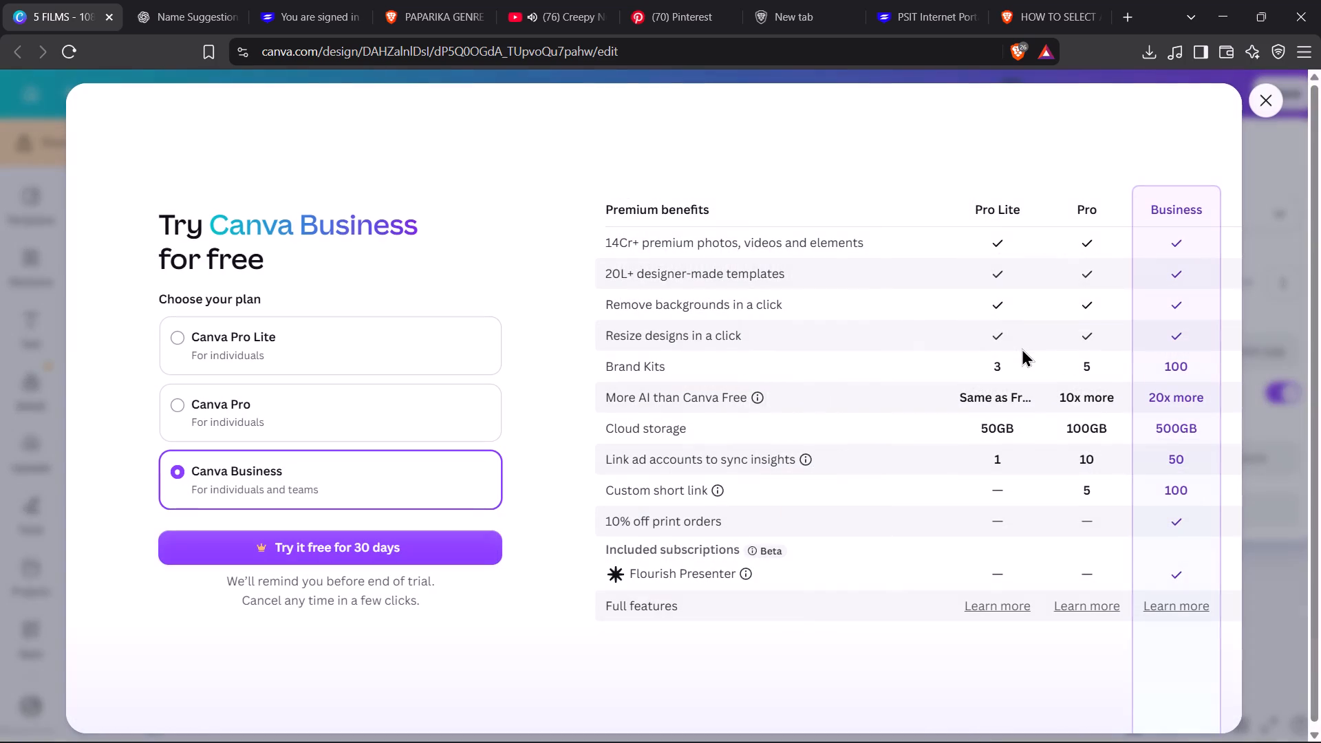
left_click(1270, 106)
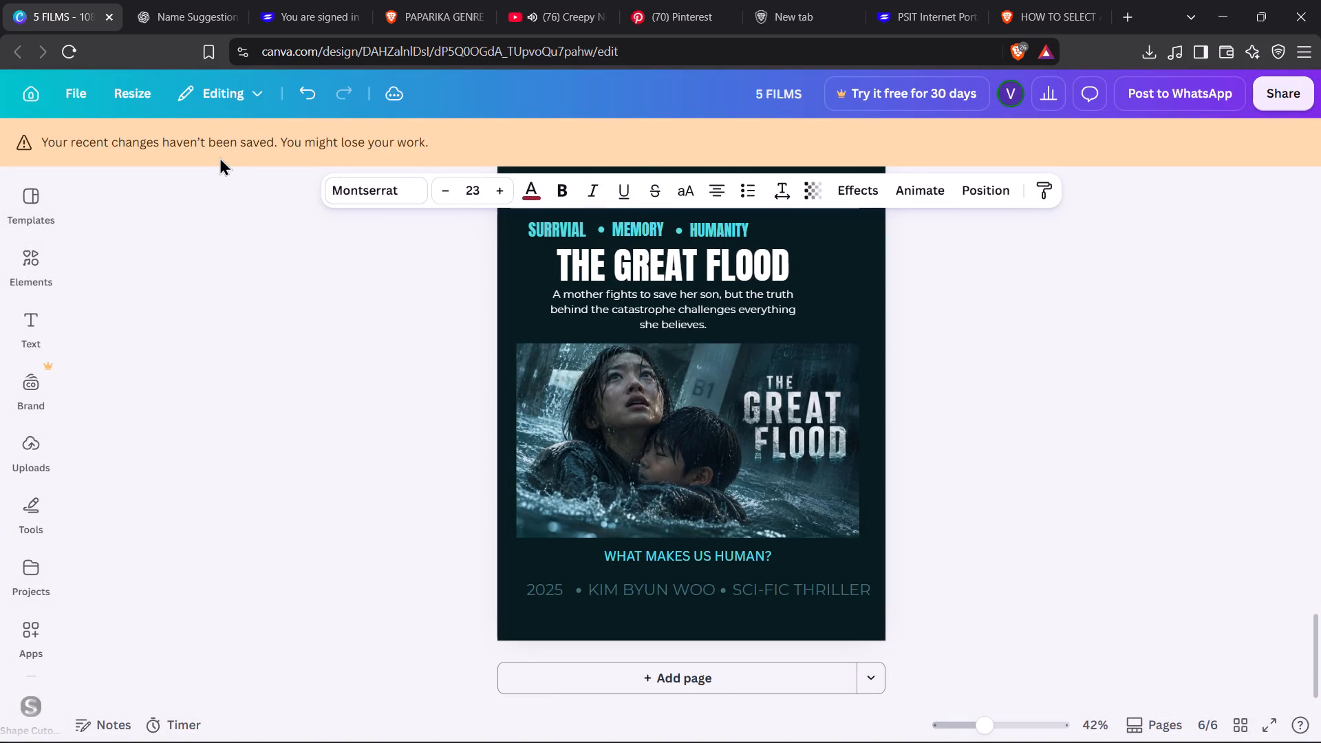
Check the save status of the 5 FILMS design.
left_click(222, 144)
left_click(255, 98)
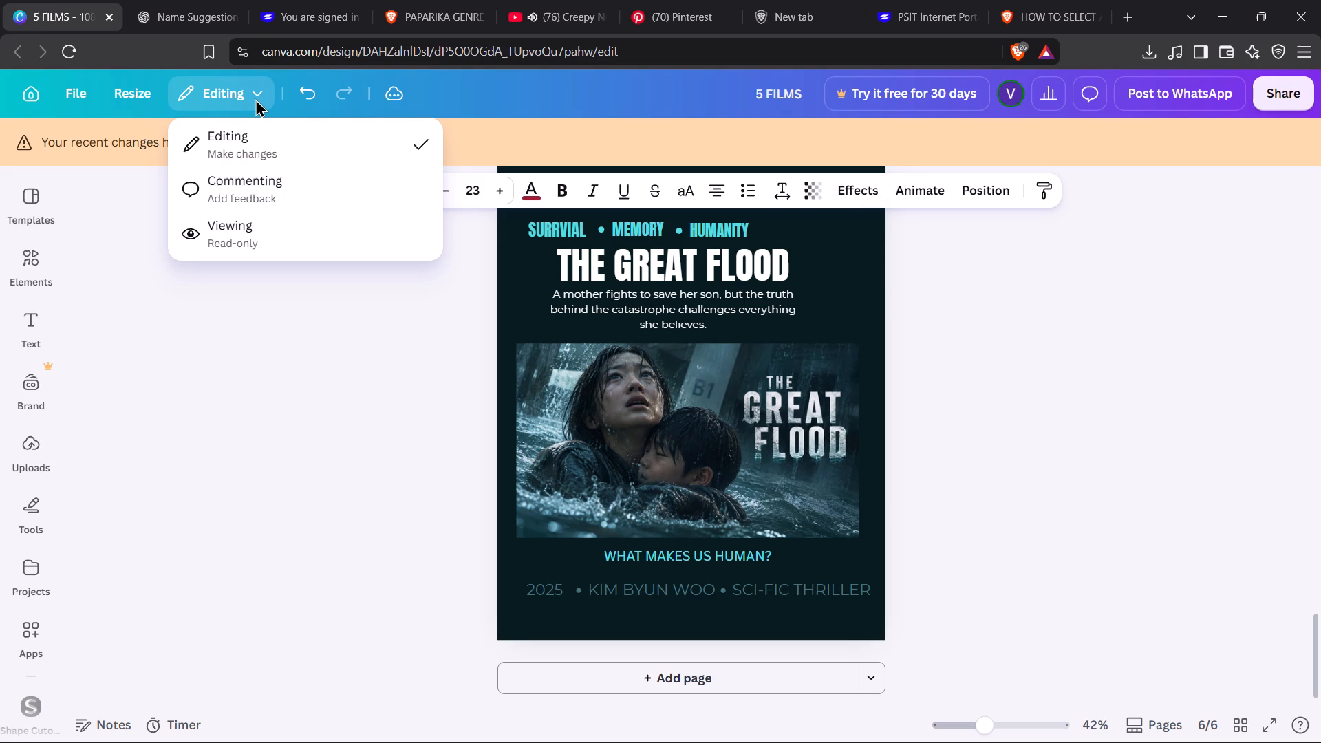
left_click(270, 369)
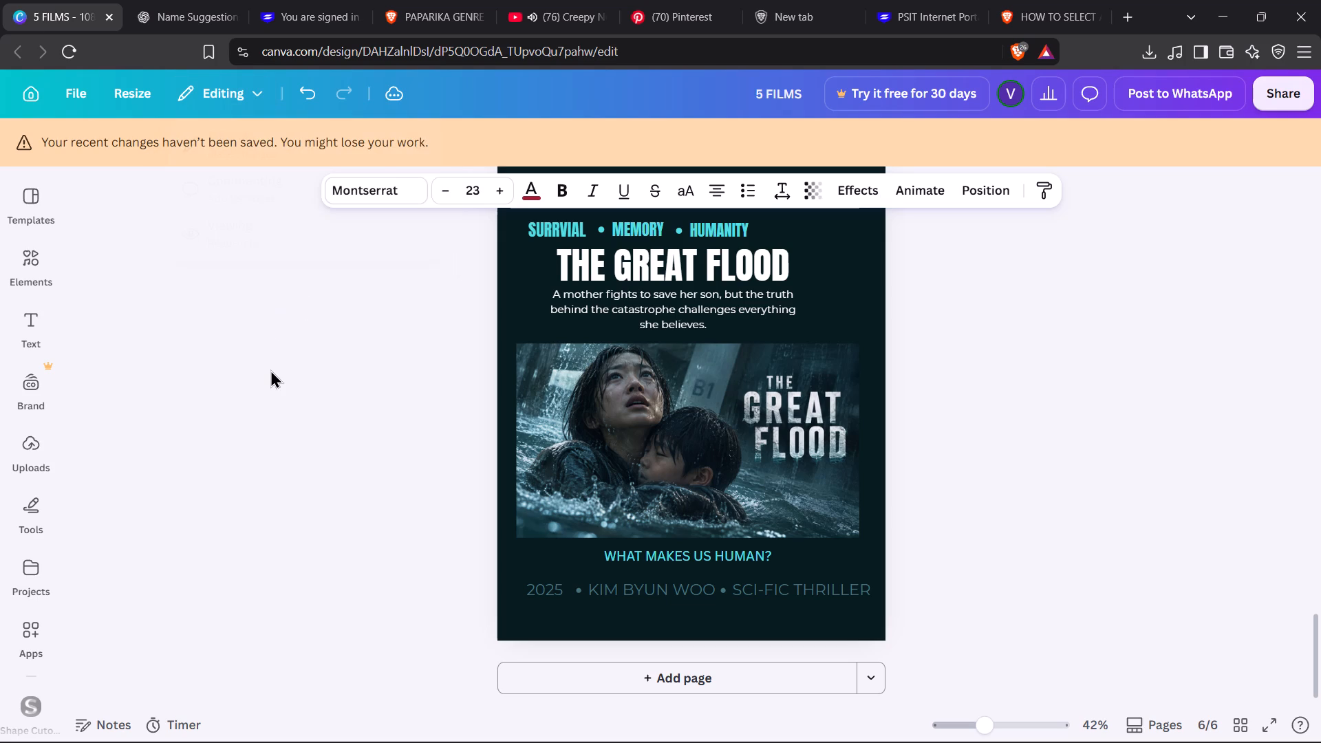
left_click(399, 80)
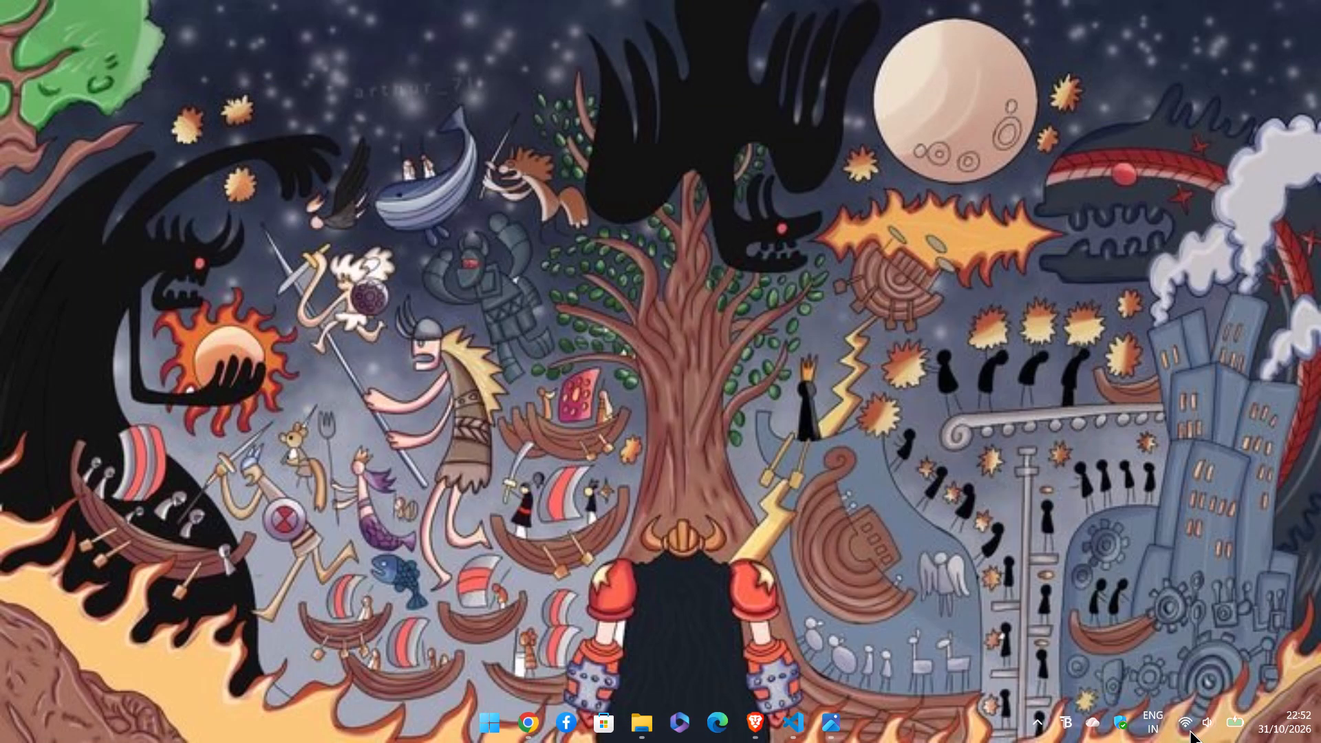
Check the computer's Wi-Fi connection in the system quick settings, and return to the 5 FILMS design in Brave.
left_click(1190, 729)
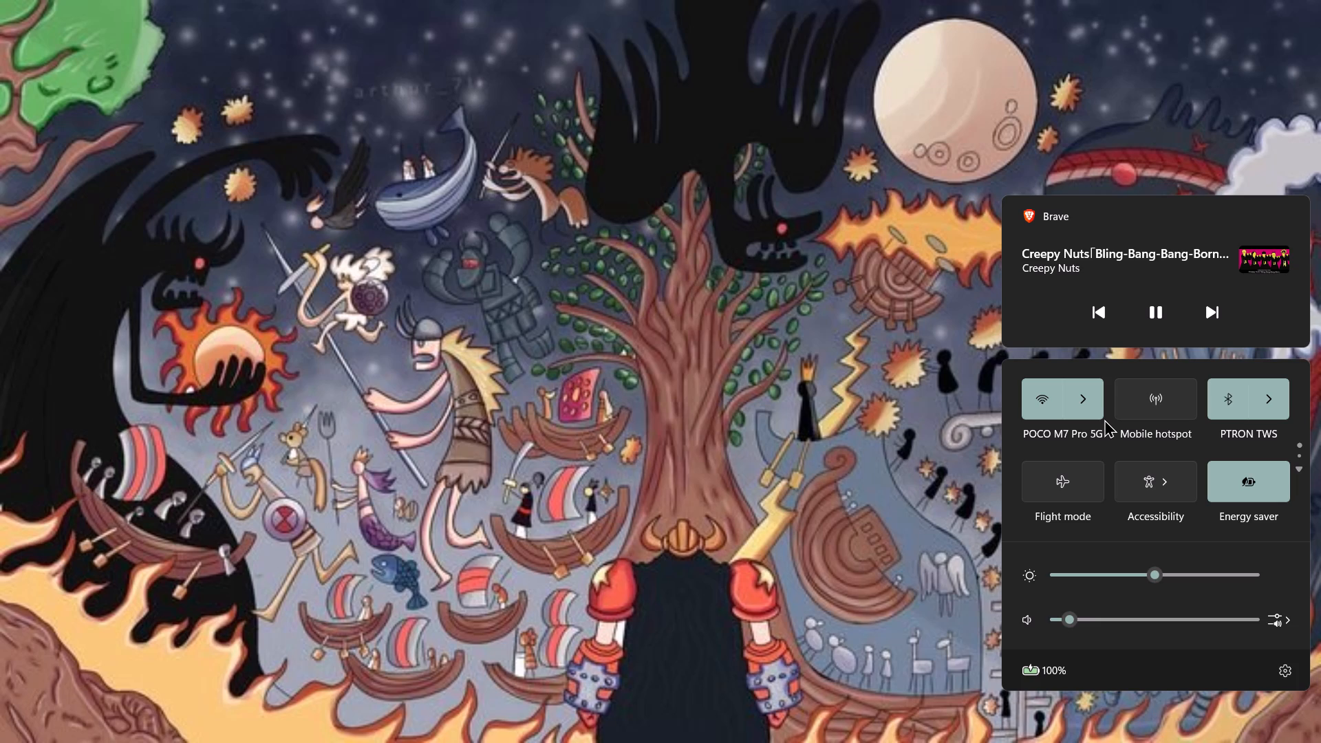
left_click(977, 402)
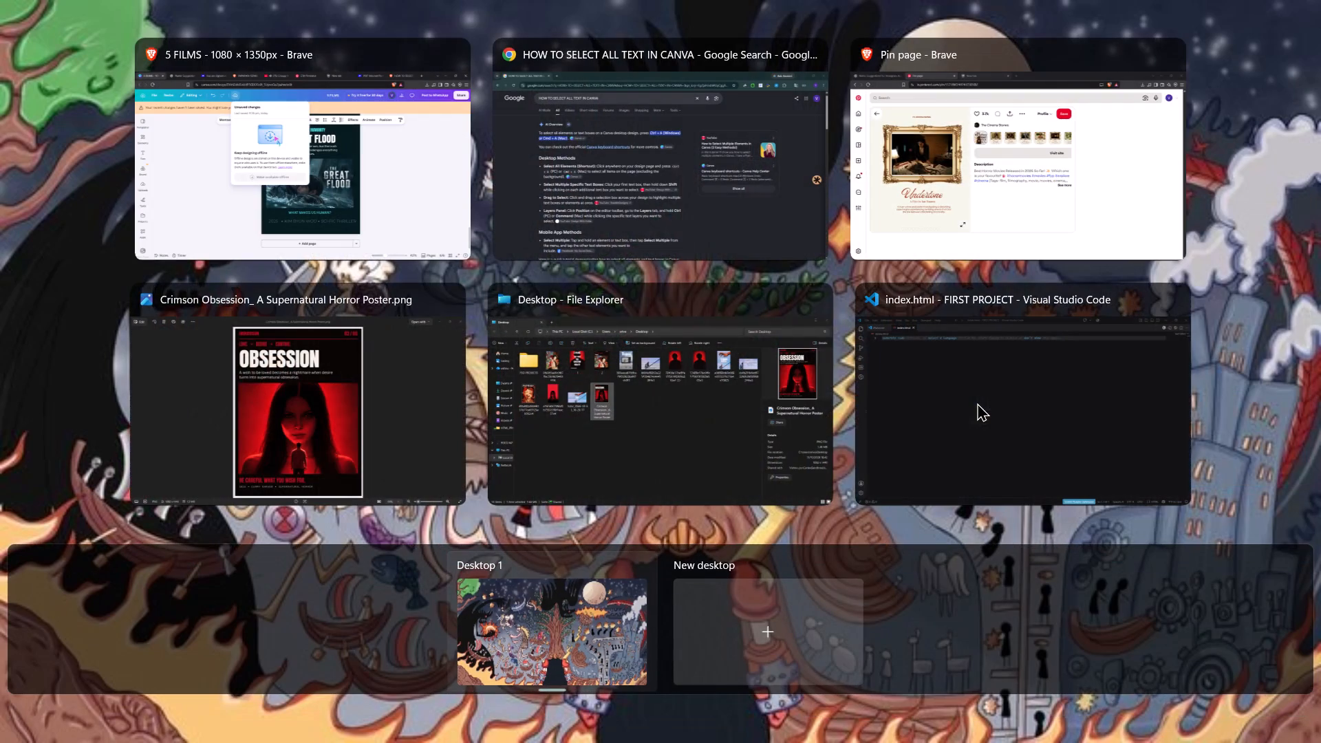
left_click(449, 221)
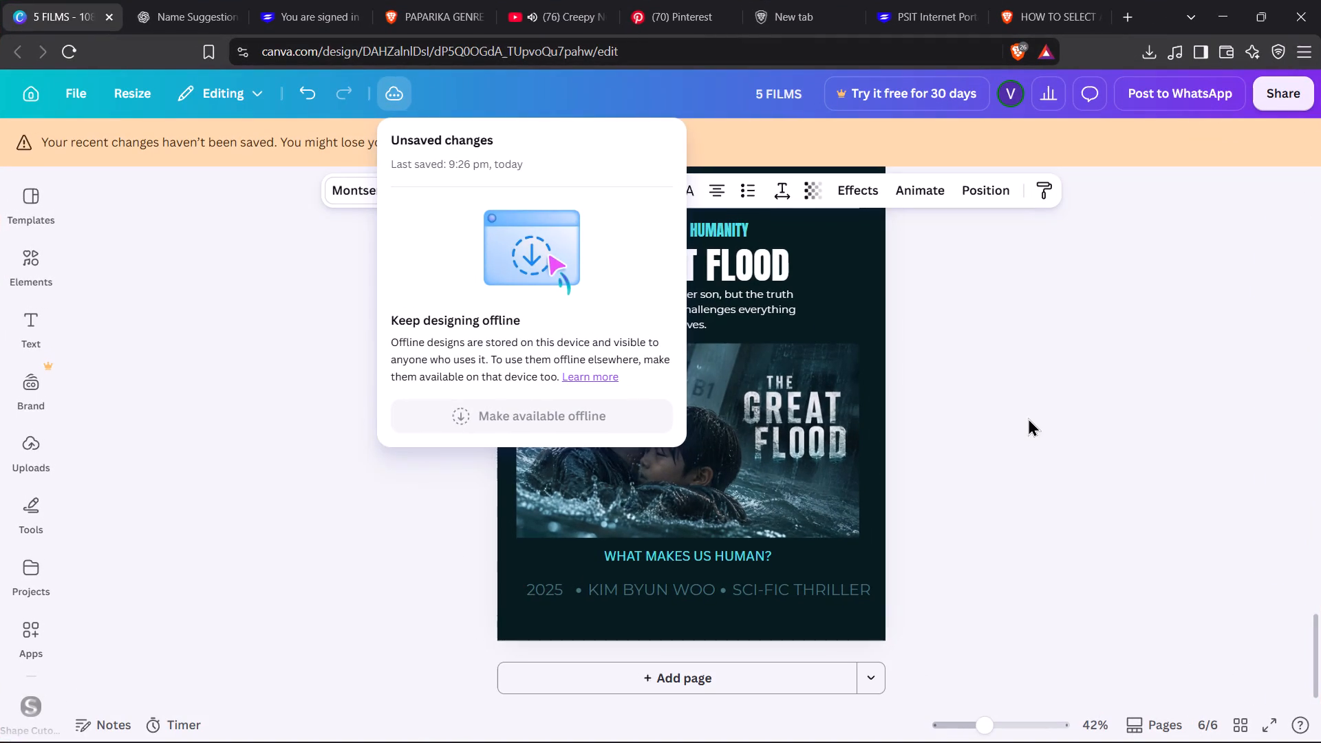
left_click(1028, 418)
Examine the pages again from The Great Flood back to the cover, including the Trueman Show and Paparika pages.
scroll(1028, 418, "up", 1)
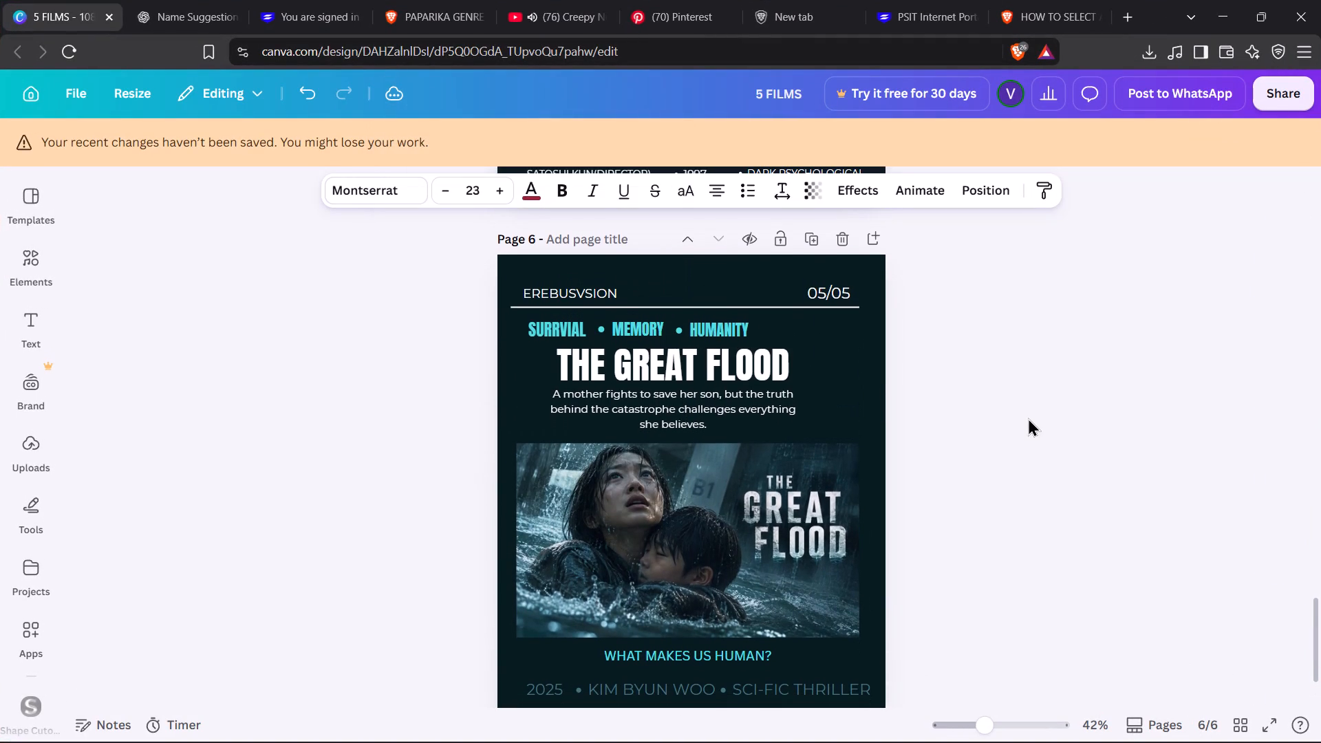
scroll(1028, 418, "up", 6)
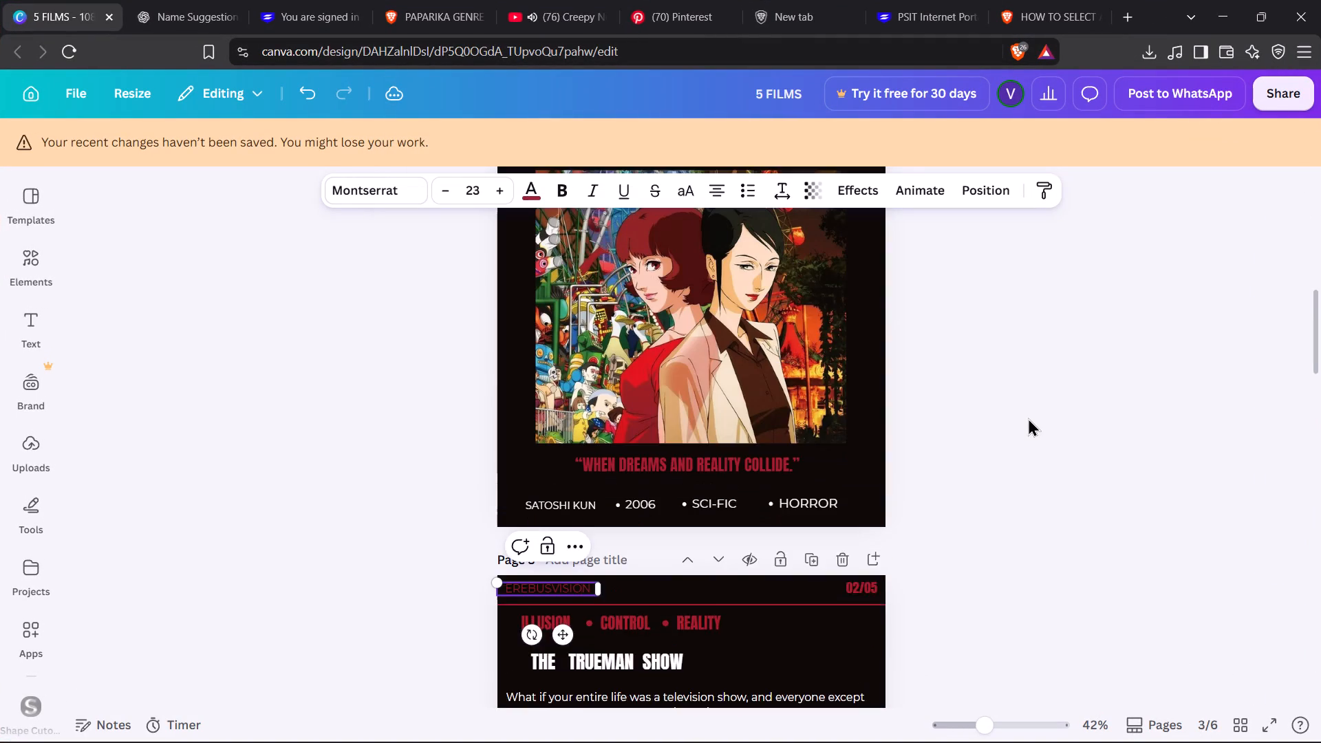
scroll(1028, 418, "up", 1)
left_click(1028, 418)
scroll(1028, 418, "up", 2)
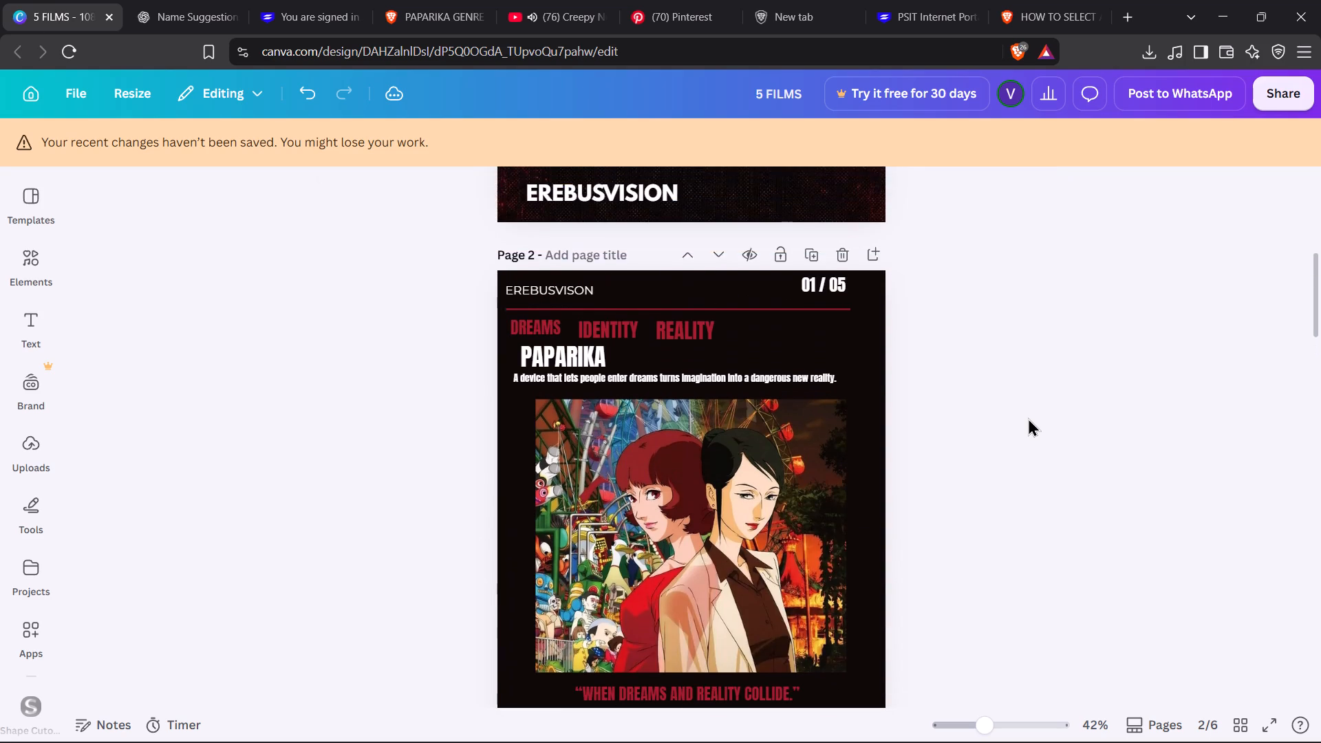
scroll(1028, 418, "up", 5)
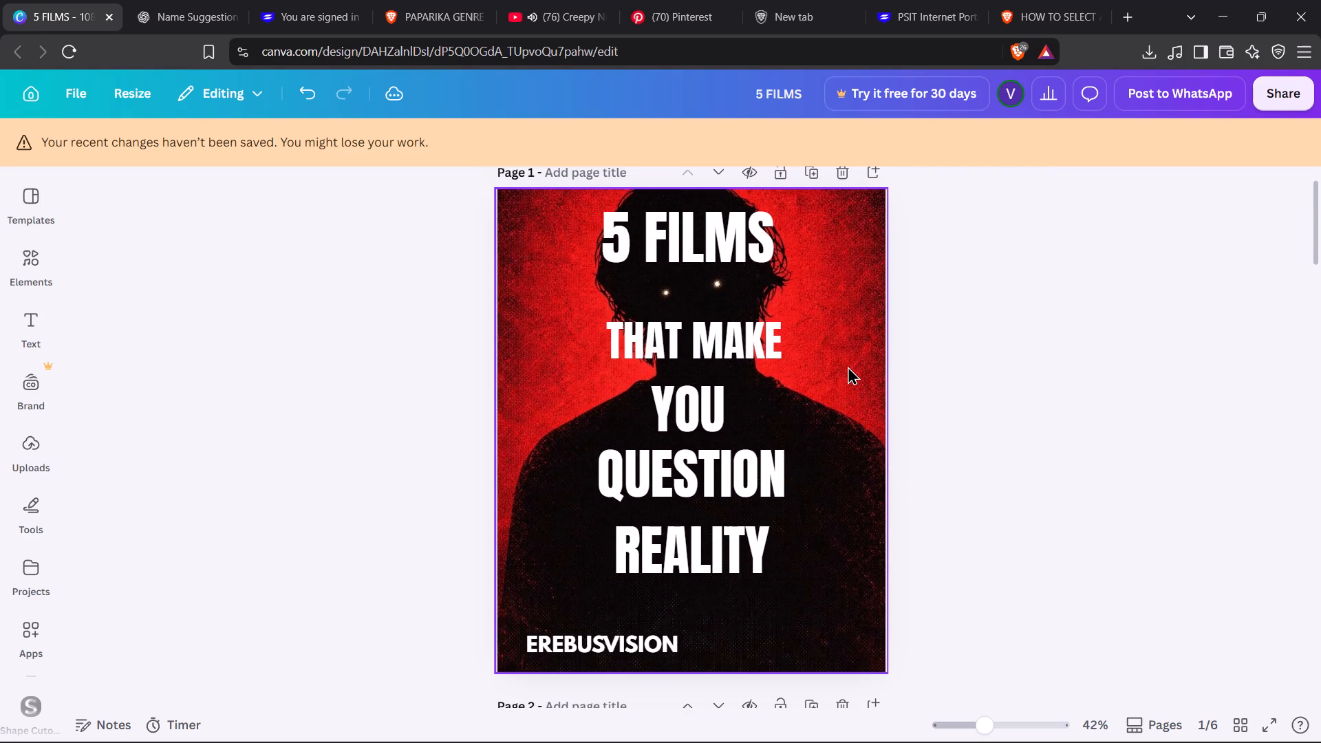
left_click(848, 366)
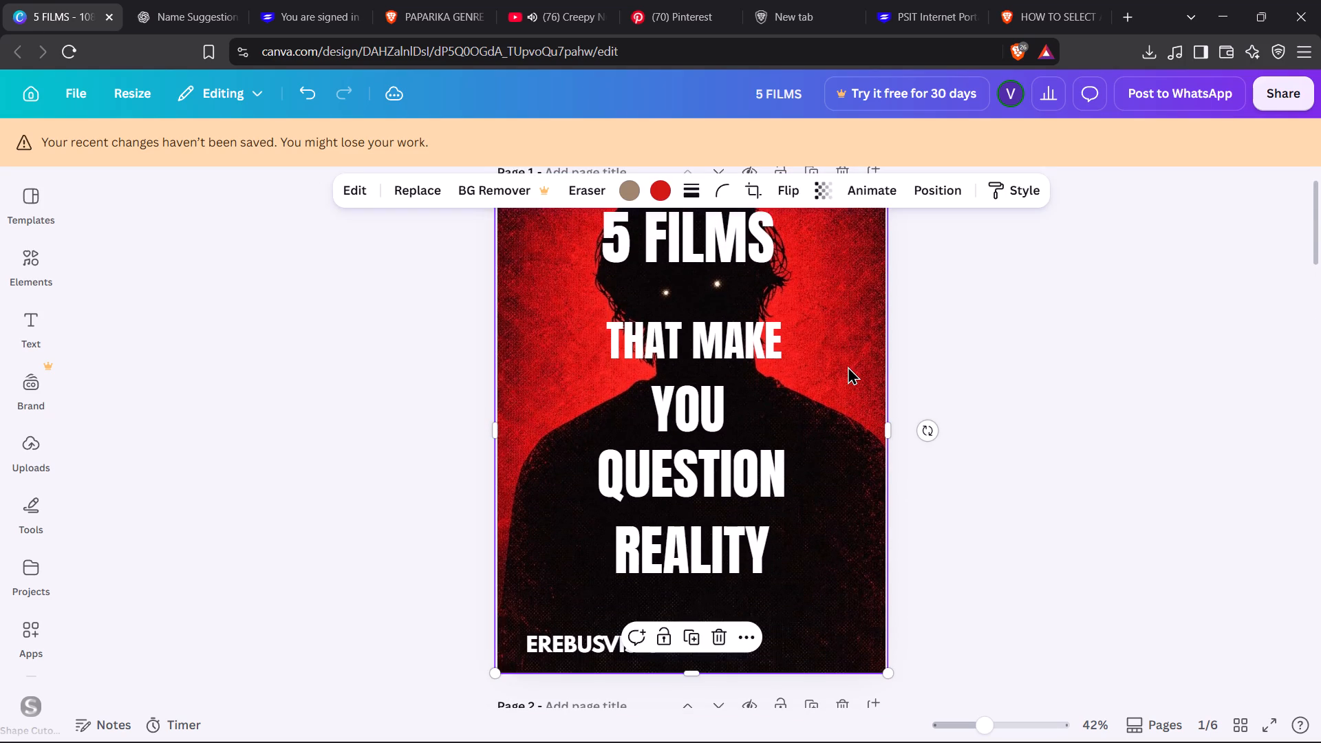
scroll(848, 366, "down", 8)
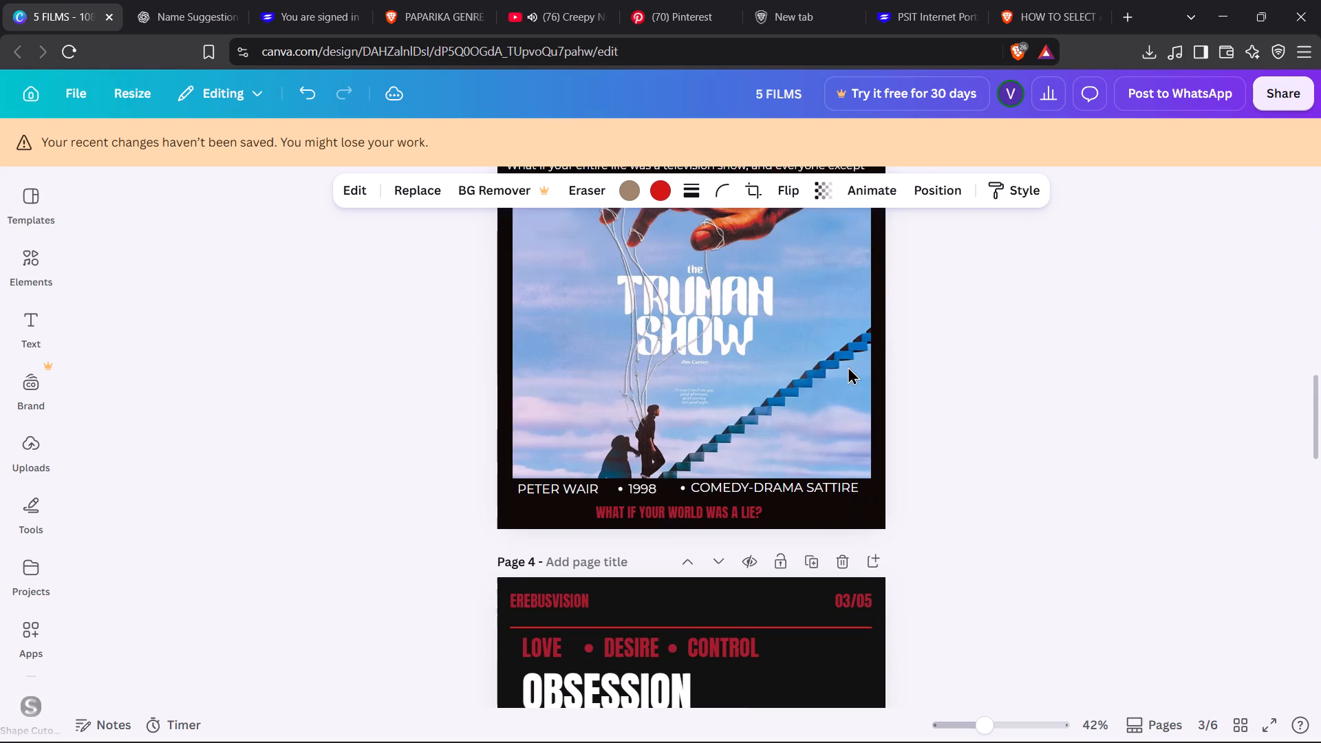
scroll(848, 366, "down", 1)
scroll(848, 366, "up", 4)
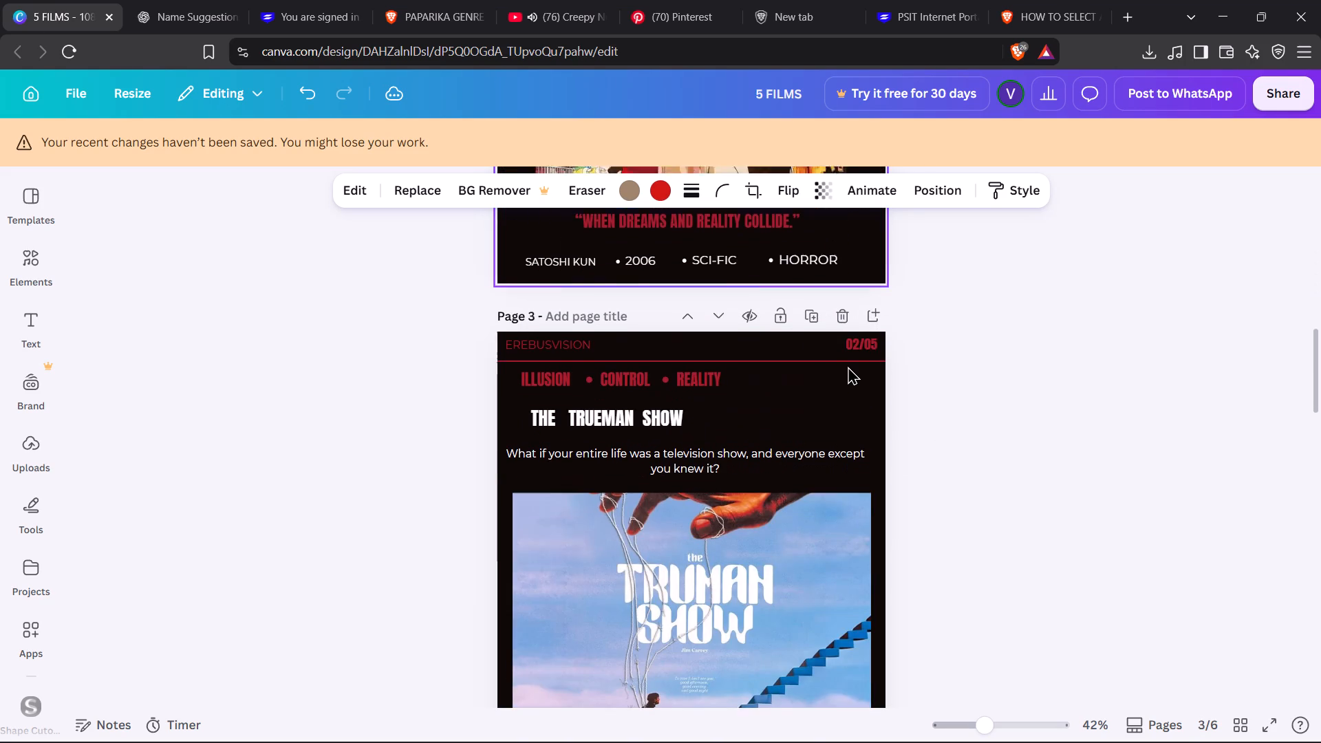
scroll(848, 366, "up", 5)
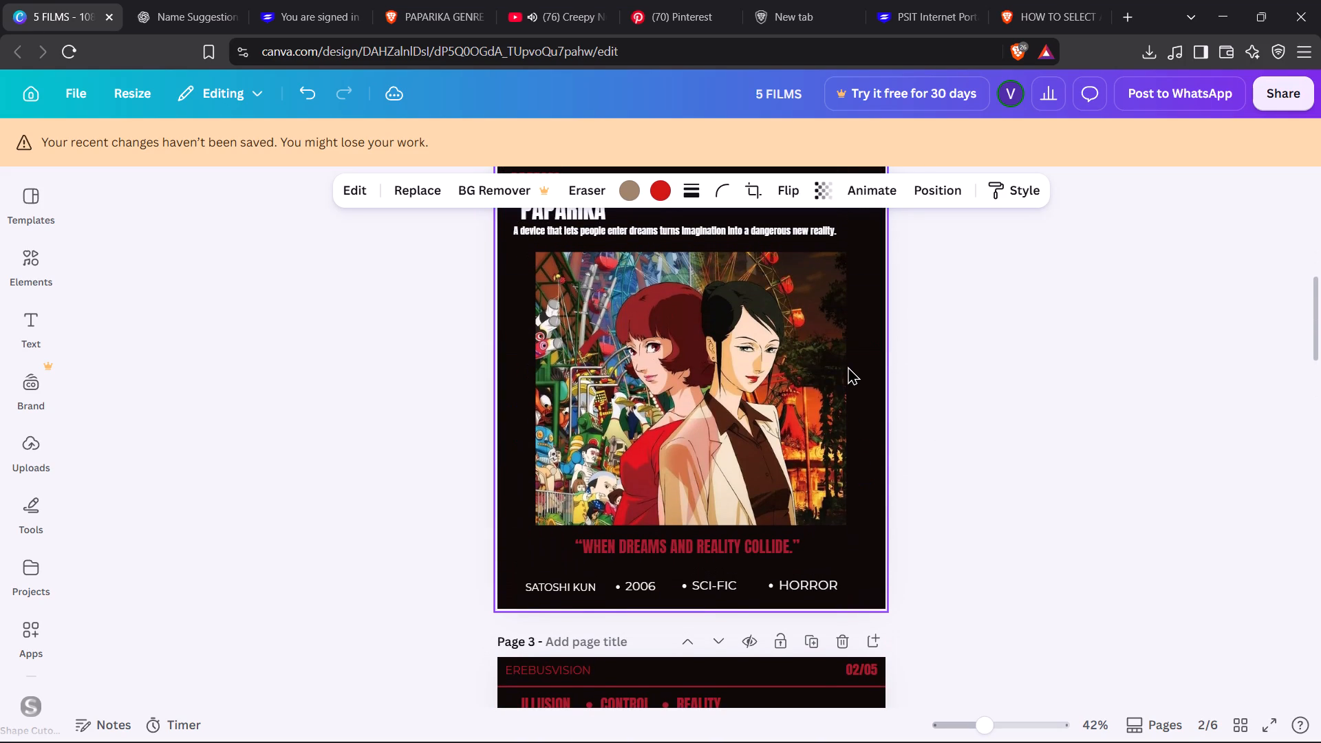
Review the pages from Paparika through The Great Flood and back to the cover, leaving the cover image deselected.
scroll(848, 366, "down", 3)
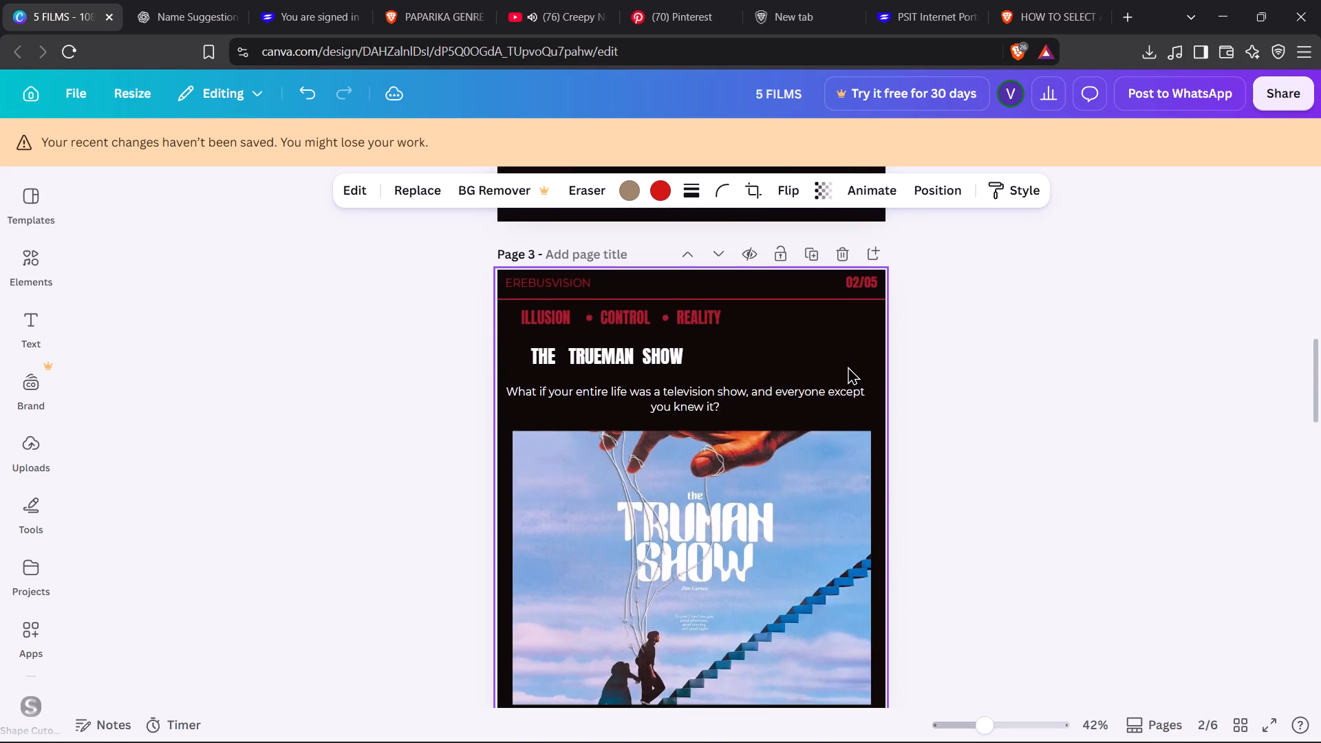
scroll(848, 366, "down", 1)
scroll(848, 366, "up", 1)
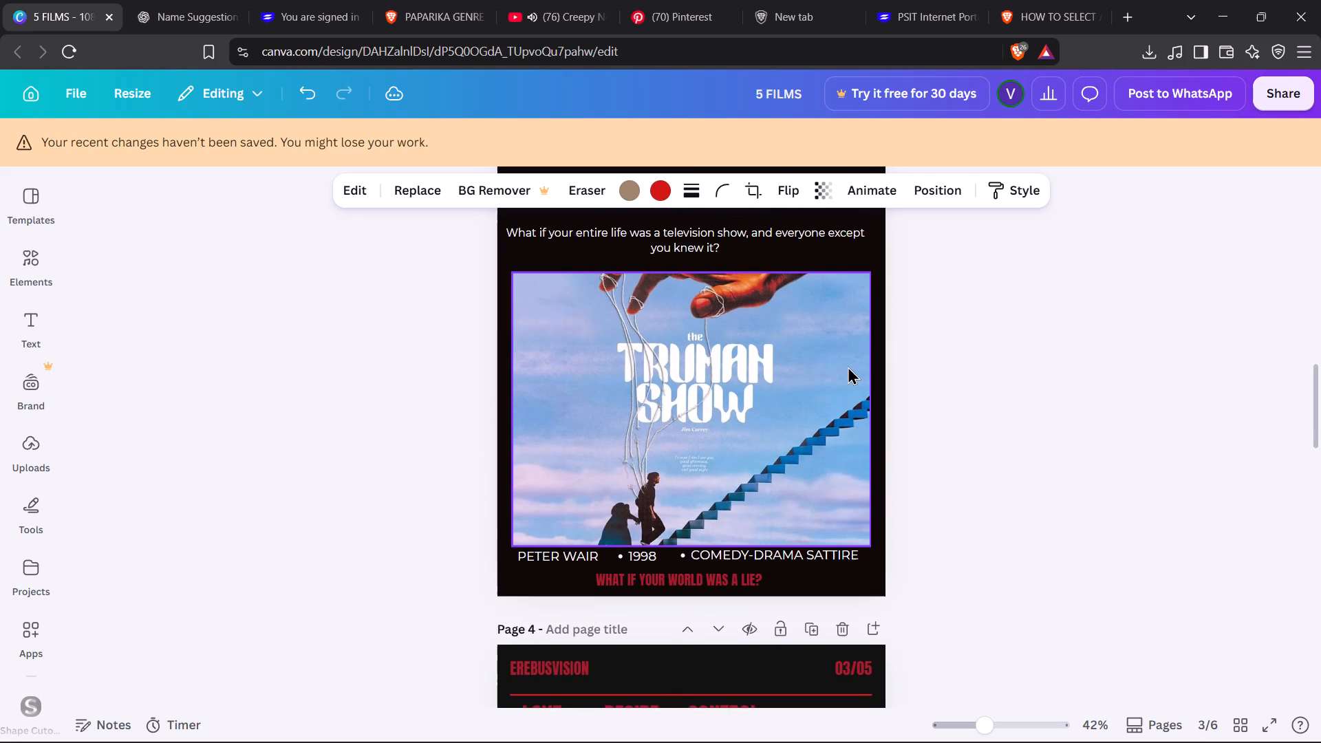
scroll(848, 366, "up", 2)
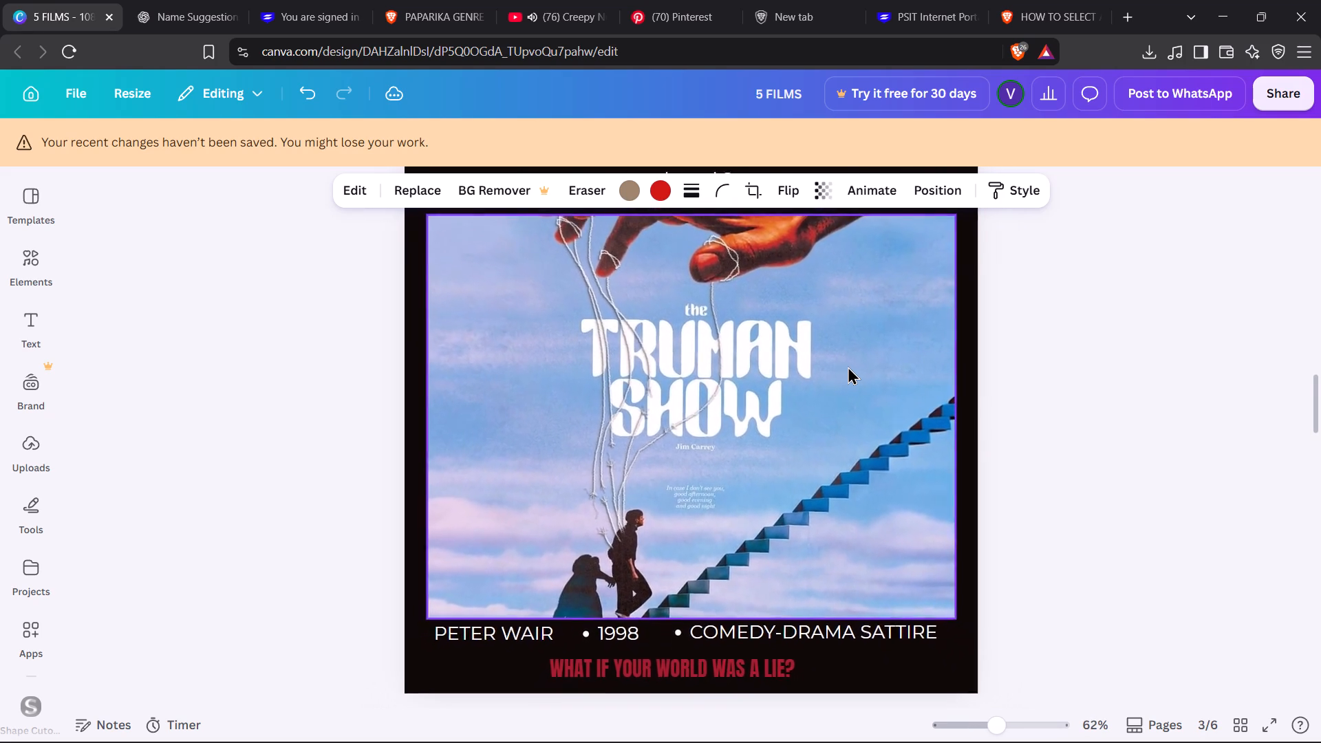
scroll(848, 366, "down", 2)
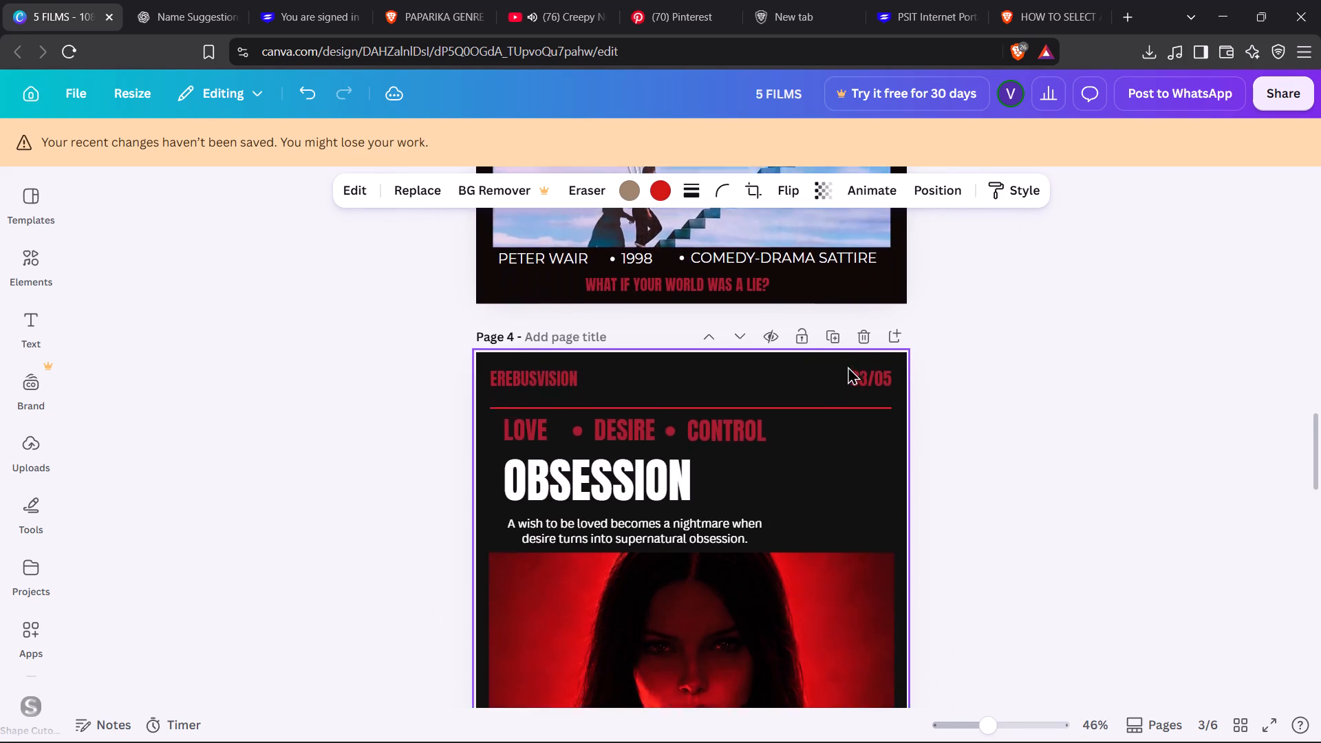
scroll(848, 366, "down", 7)
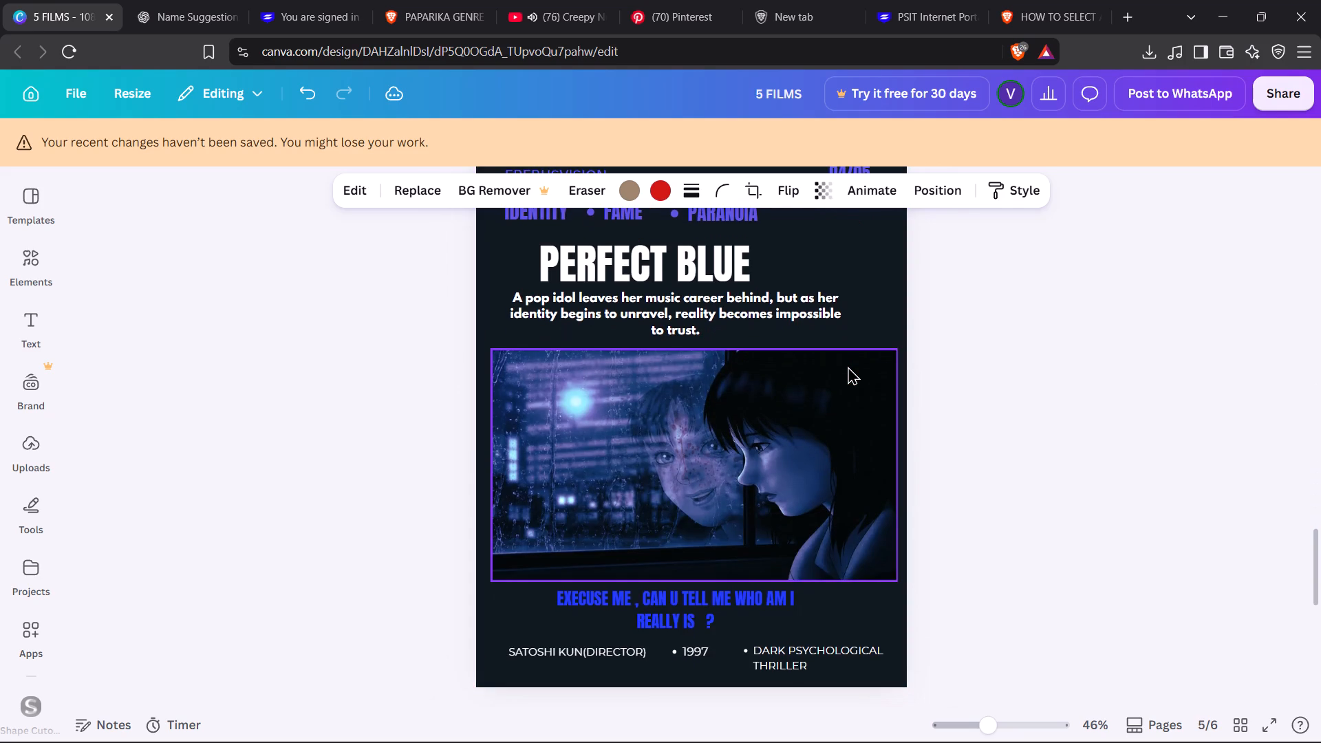
scroll(848, 366, "down", 5)
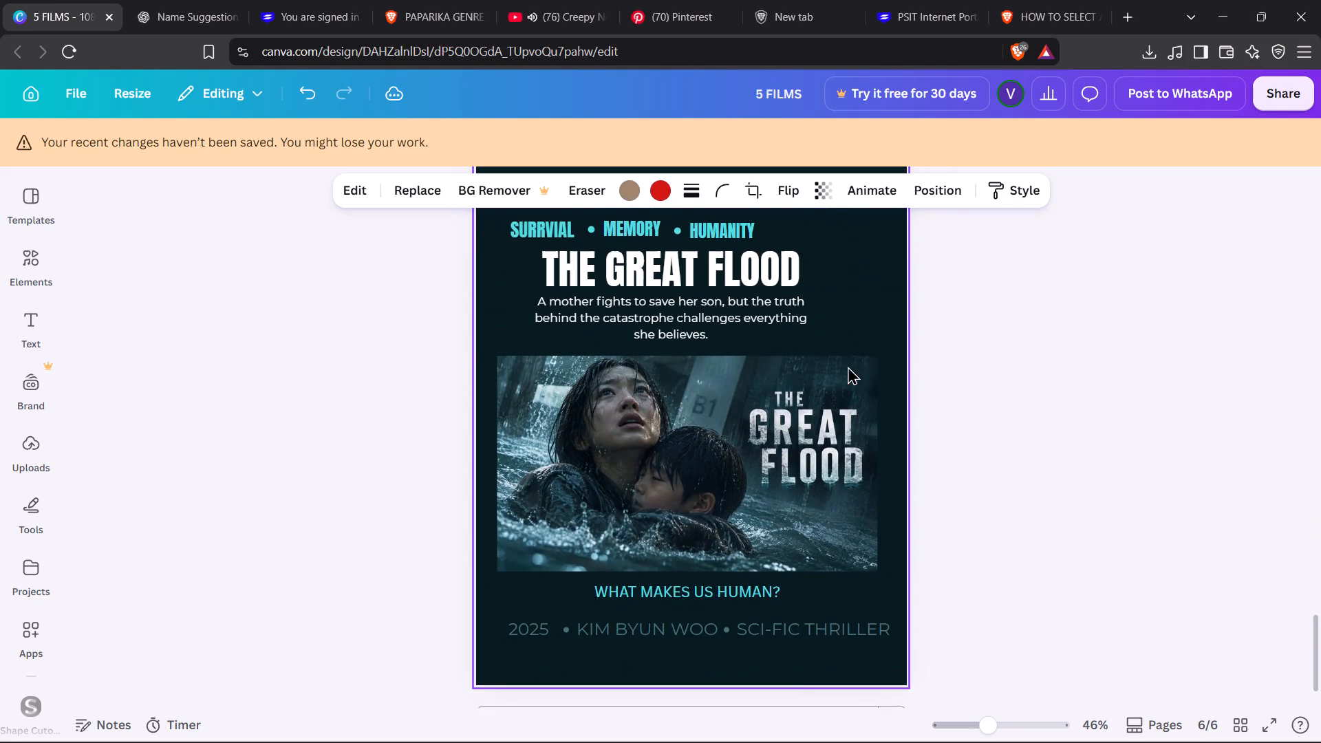
scroll(848, 366, "down", 1)
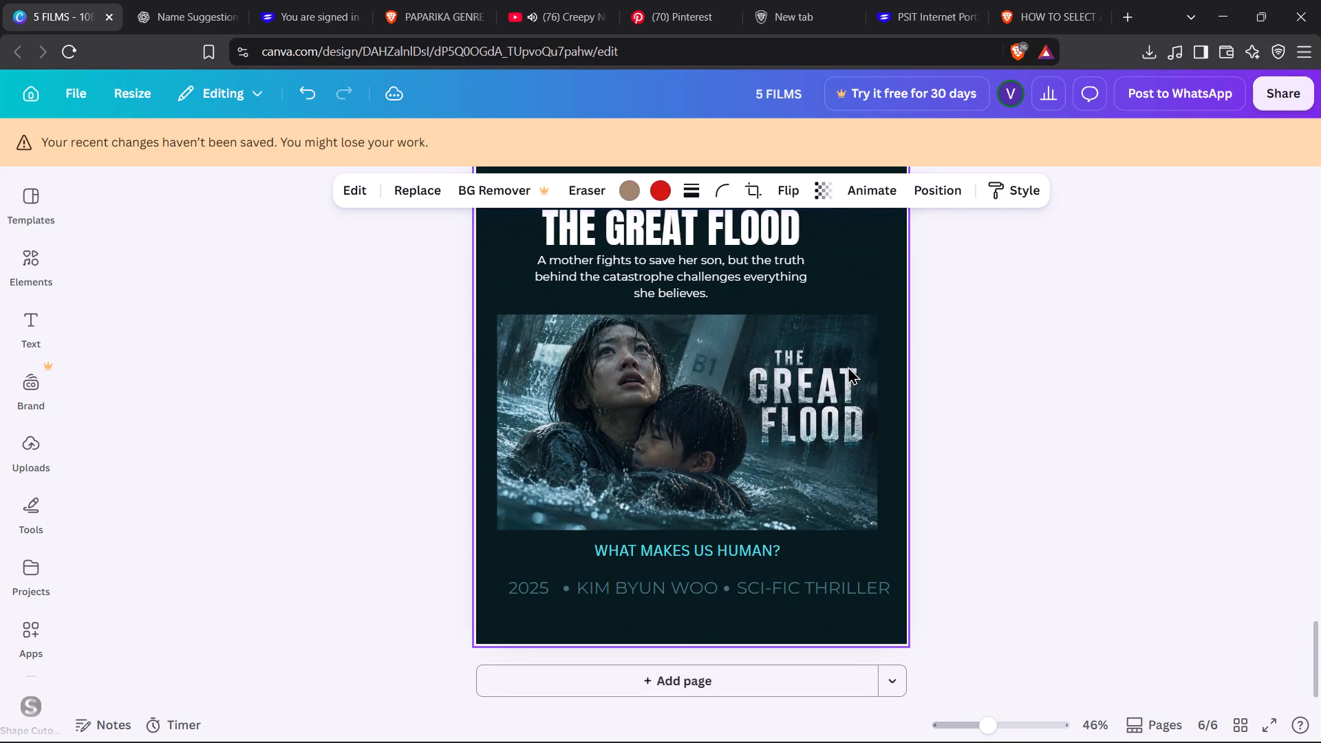
scroll(848, 366, "down", 3)
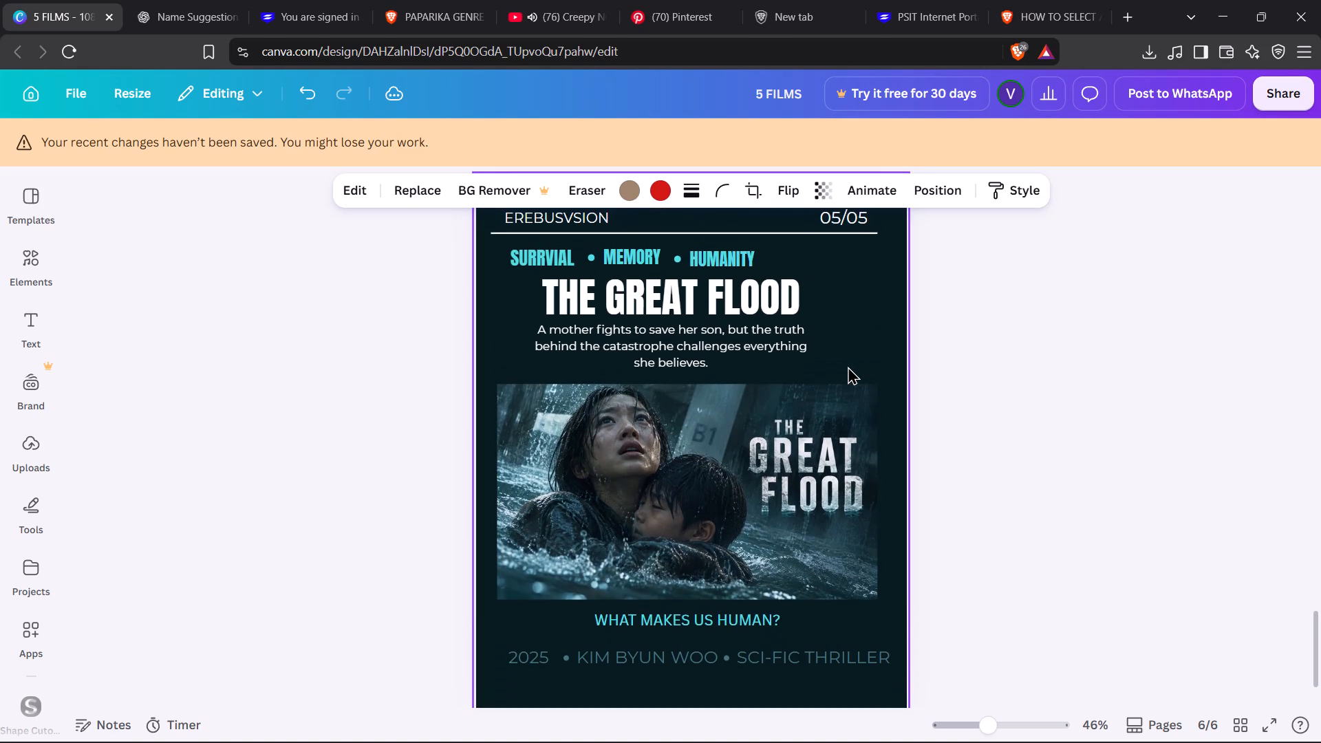
scroll(848, 366, "up", 5)
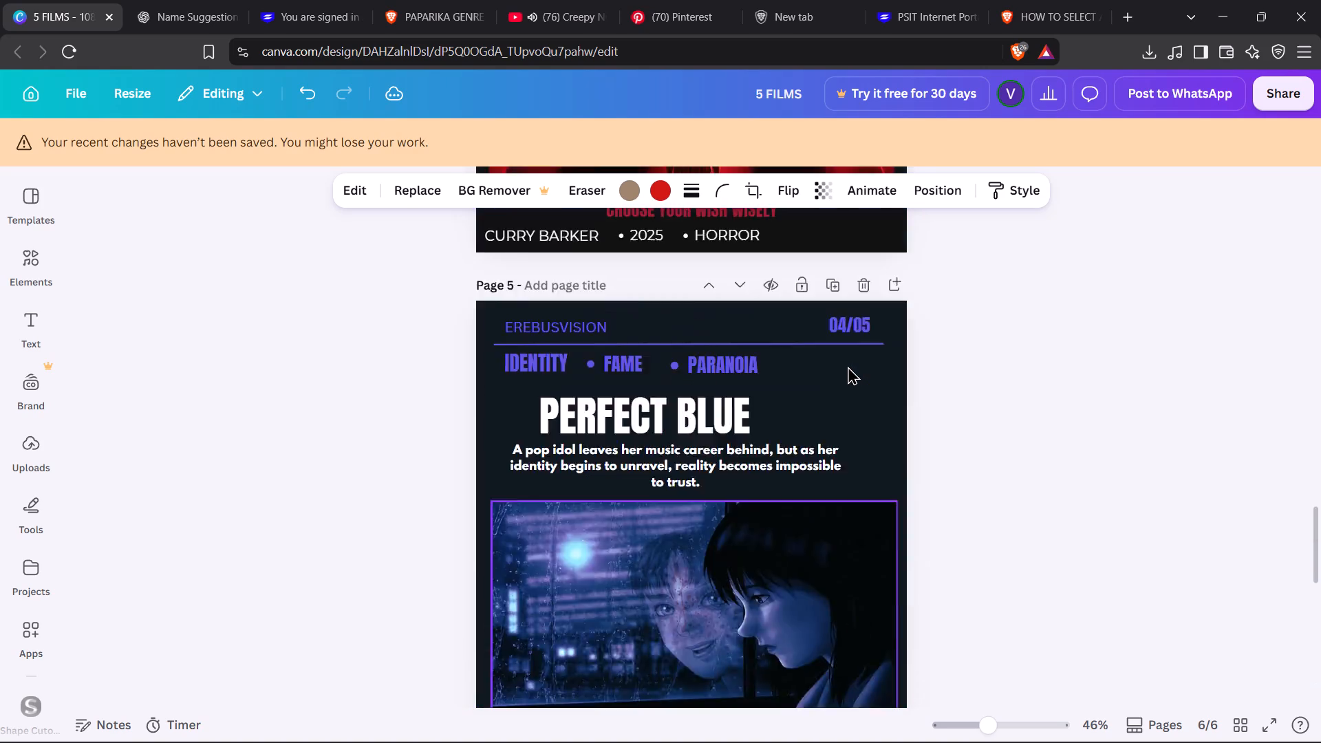
scroll(848, 366, "up", 11)
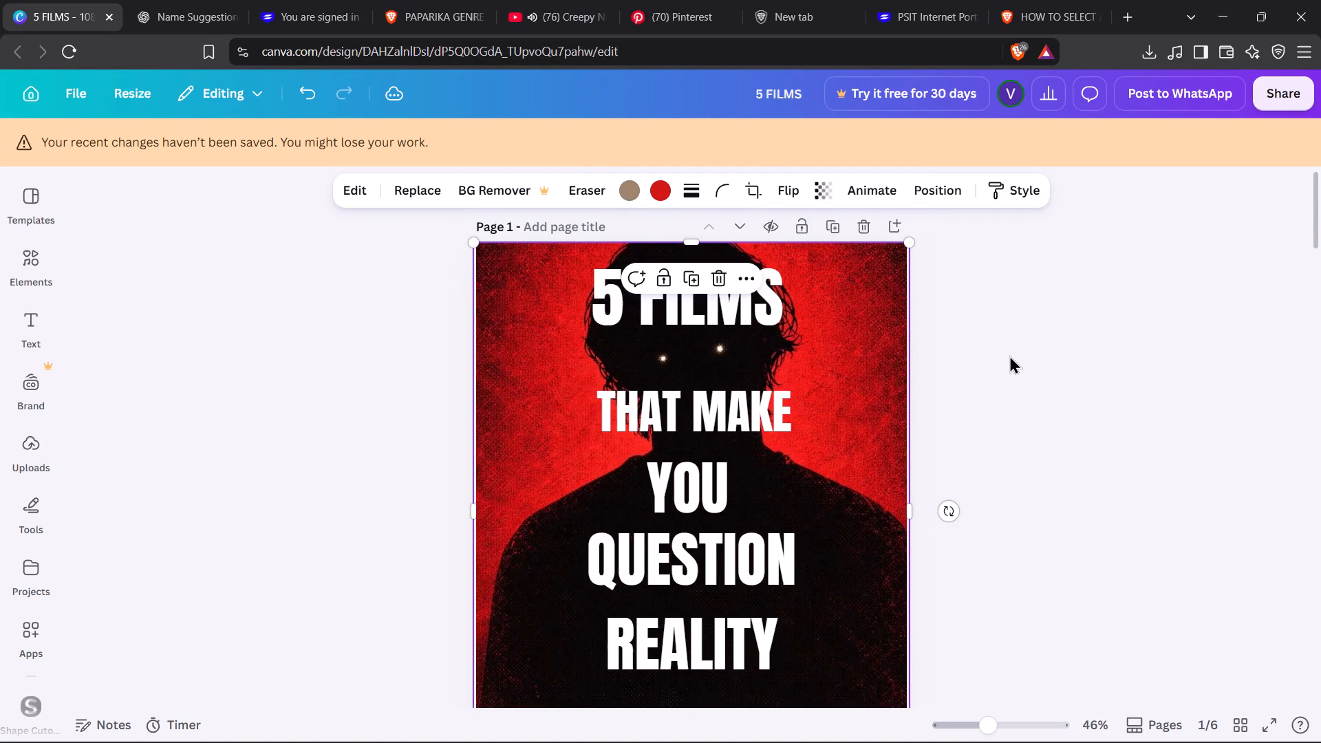
left_click(1009, 355)
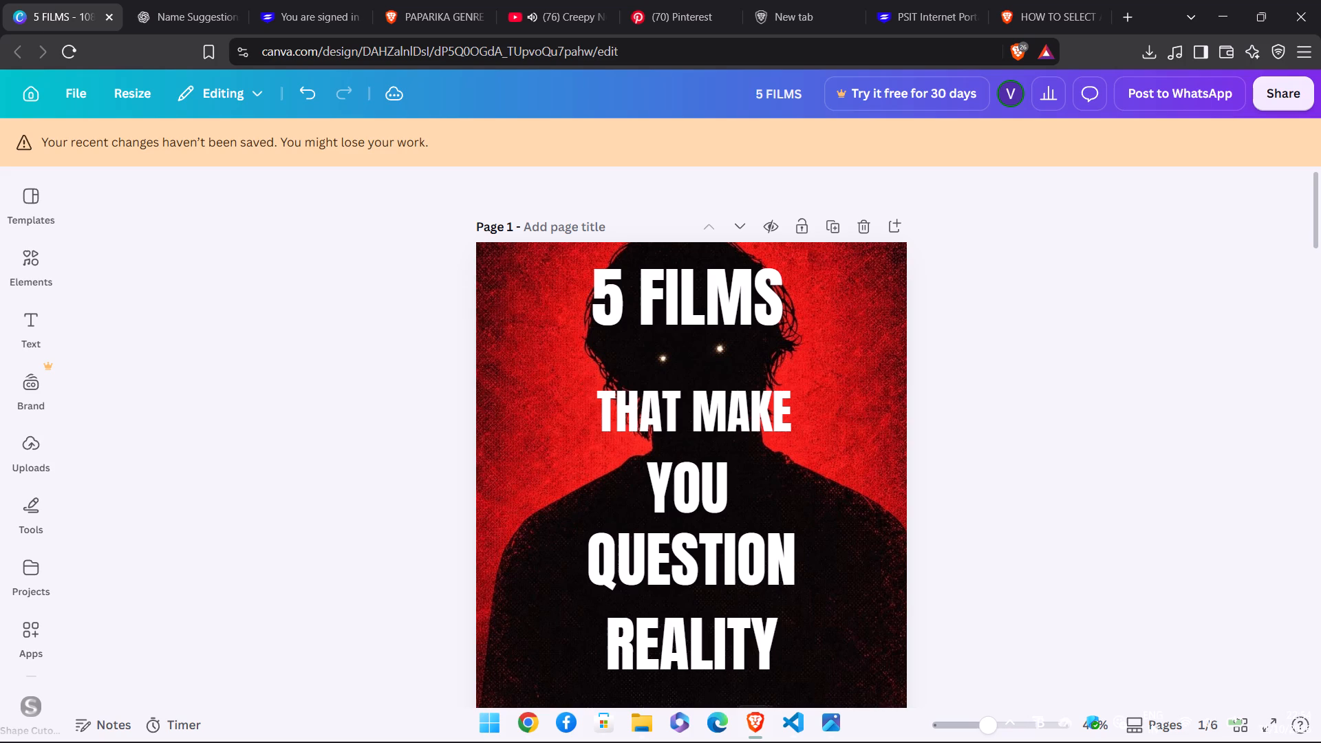
left_click(1046, 495)
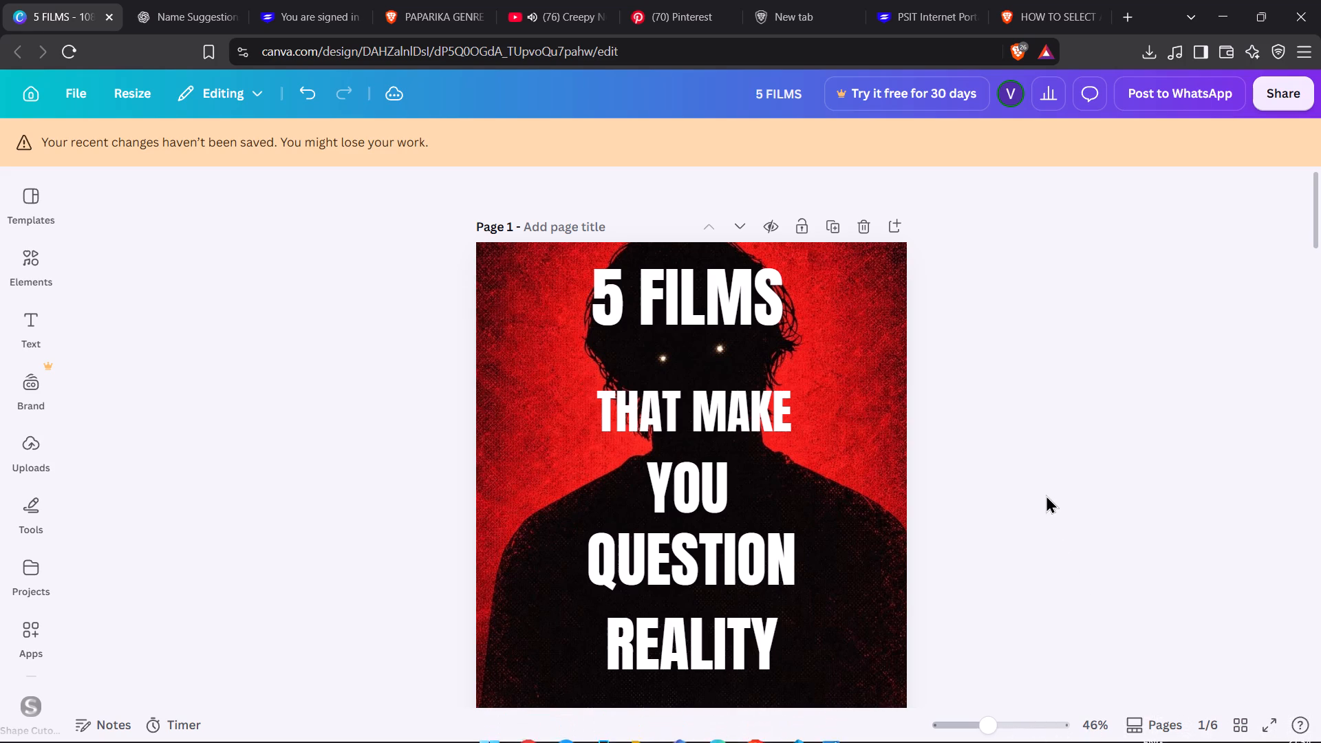
Open the sharing options for the 5 FILMS design.
left_click(1267, 90)
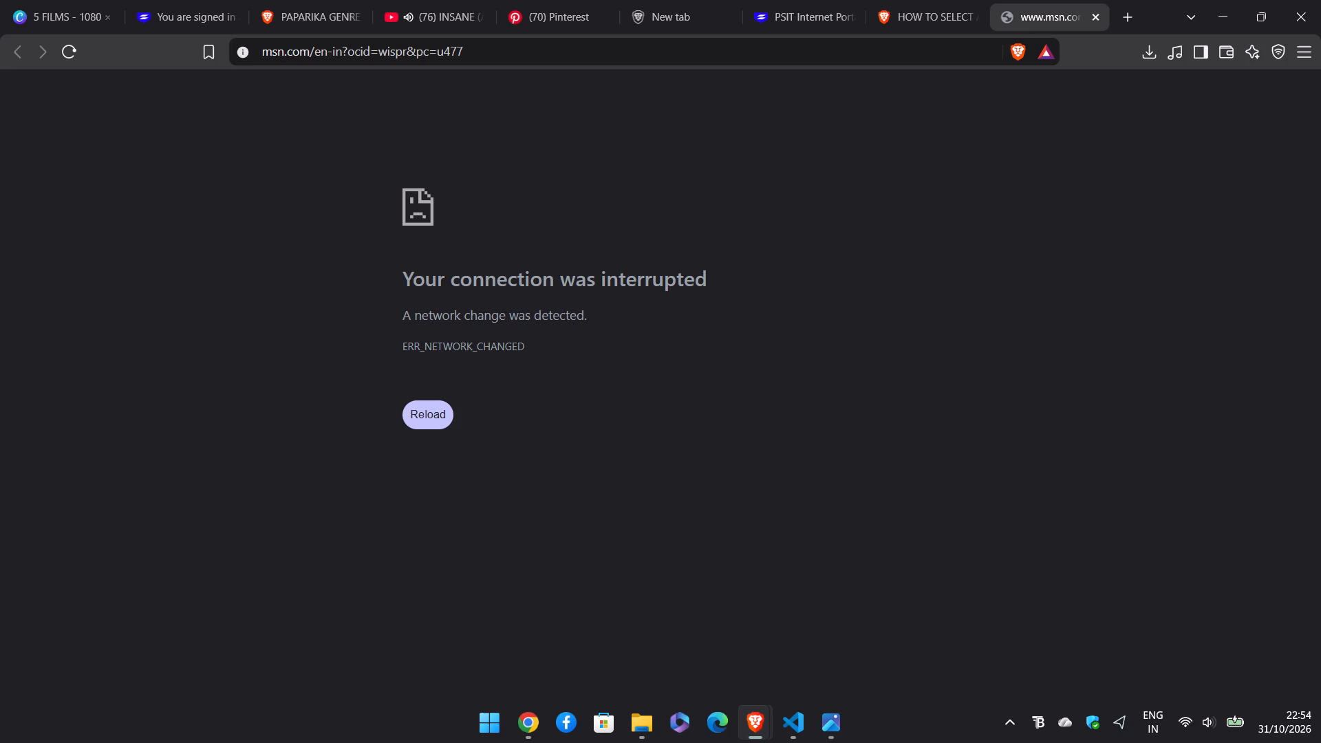
Mute the computer's sound.
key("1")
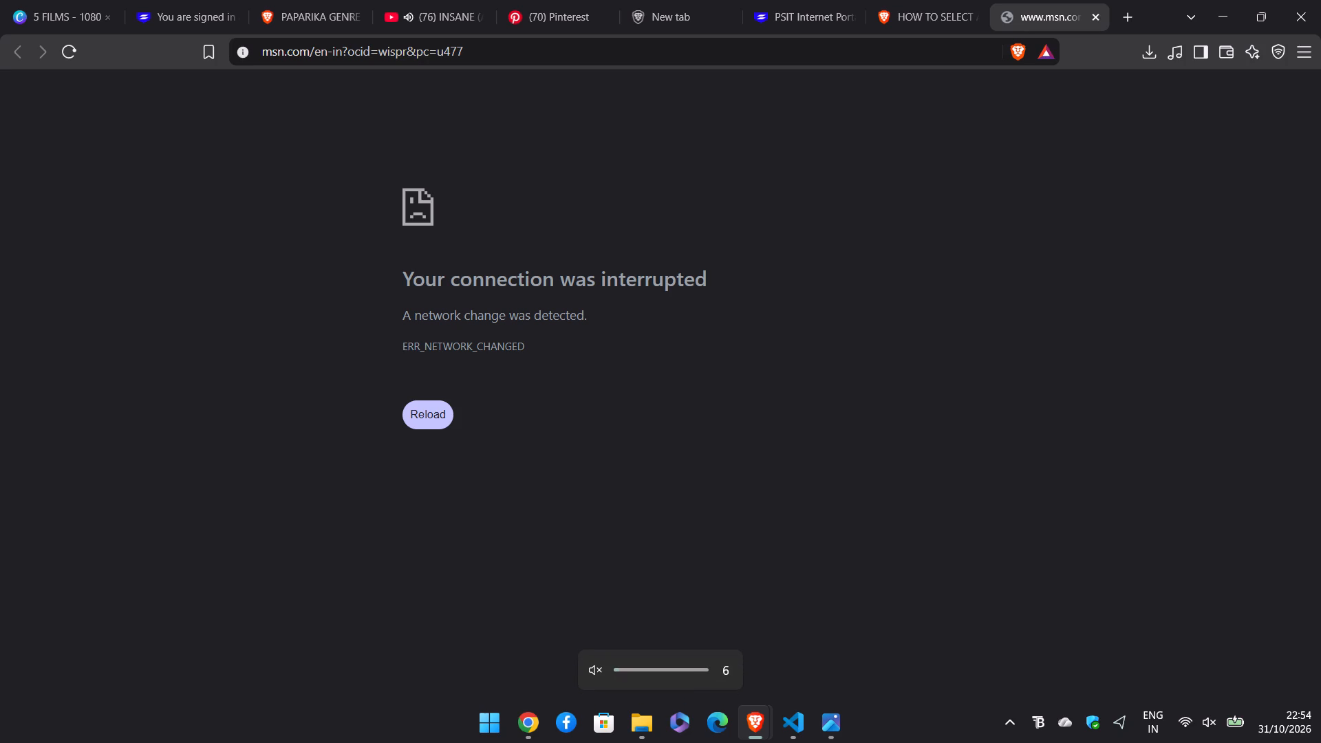